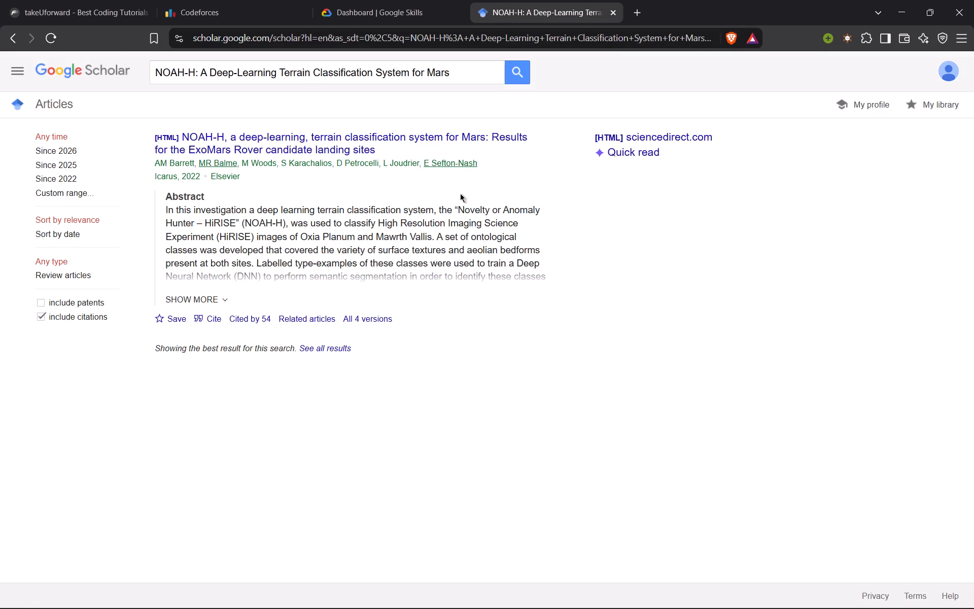
Open the NOAH-H paper on ScienceDirect and complete the human verification check.
left_click(339, 147)
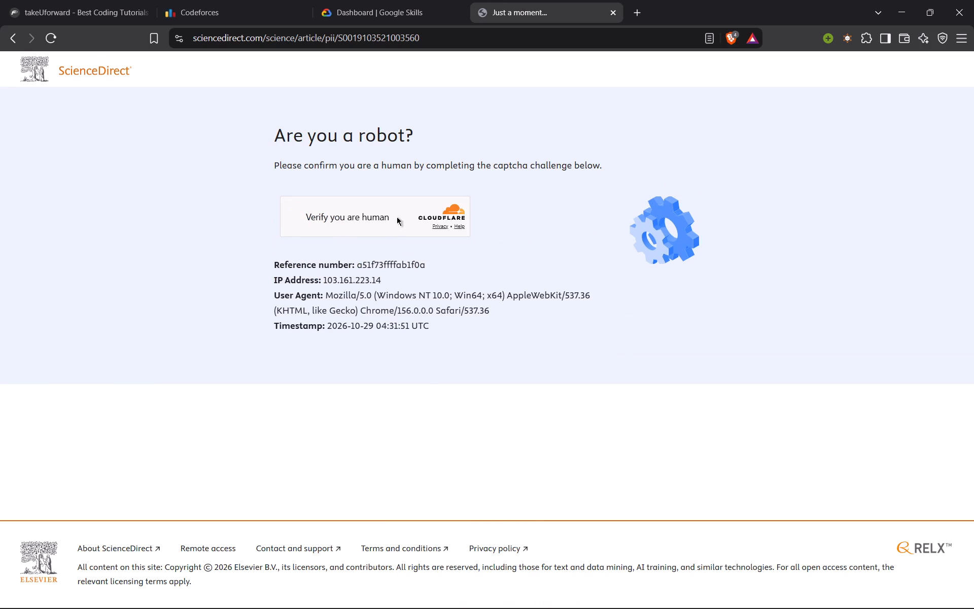
left_click(295, 223)
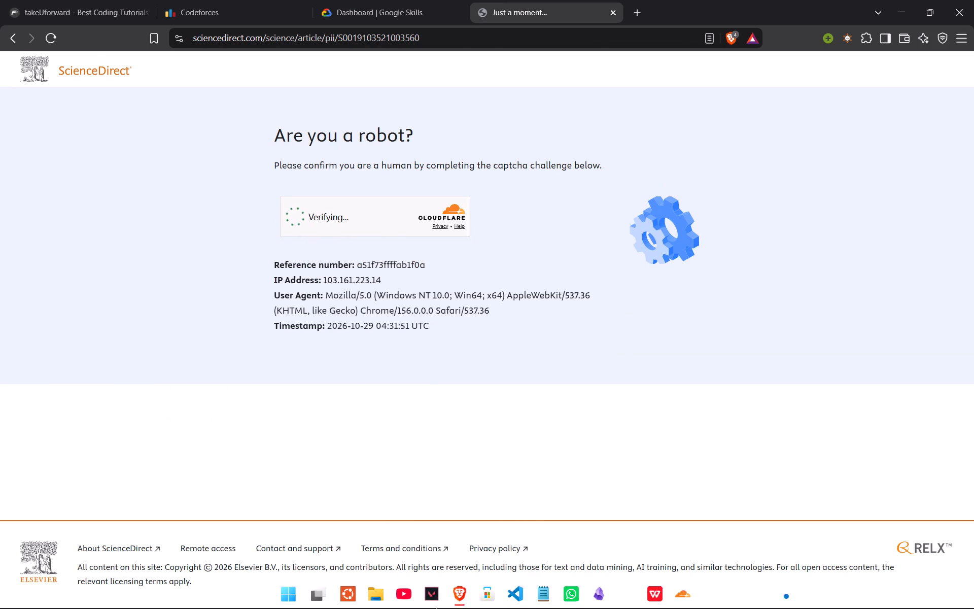
Open Literature Review2.docx from the research papers folder in Documents and dismiss the Microsoft 365 offer.
left_click(384, 595)
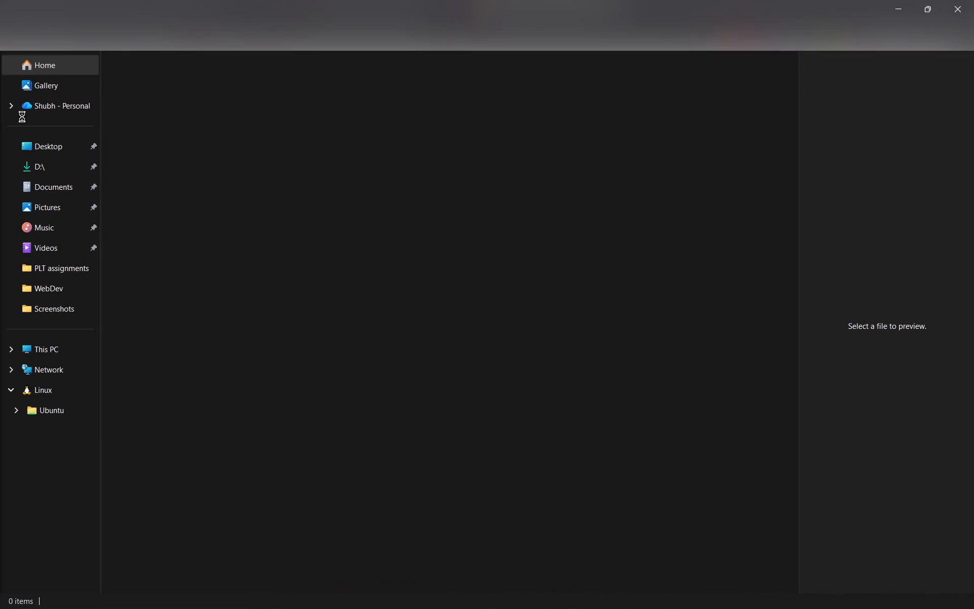
left_click(56, 189)
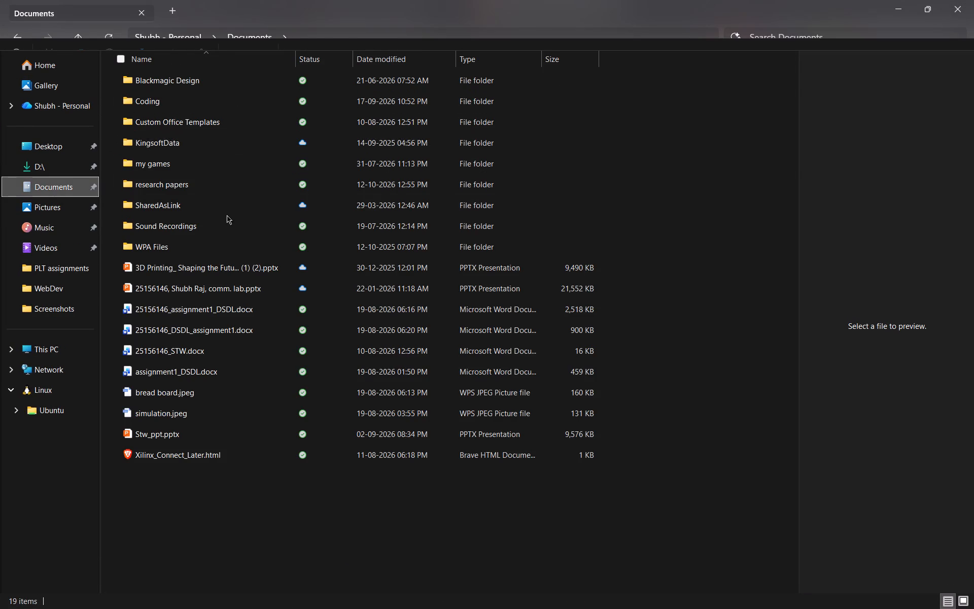
double_click(234, 188)
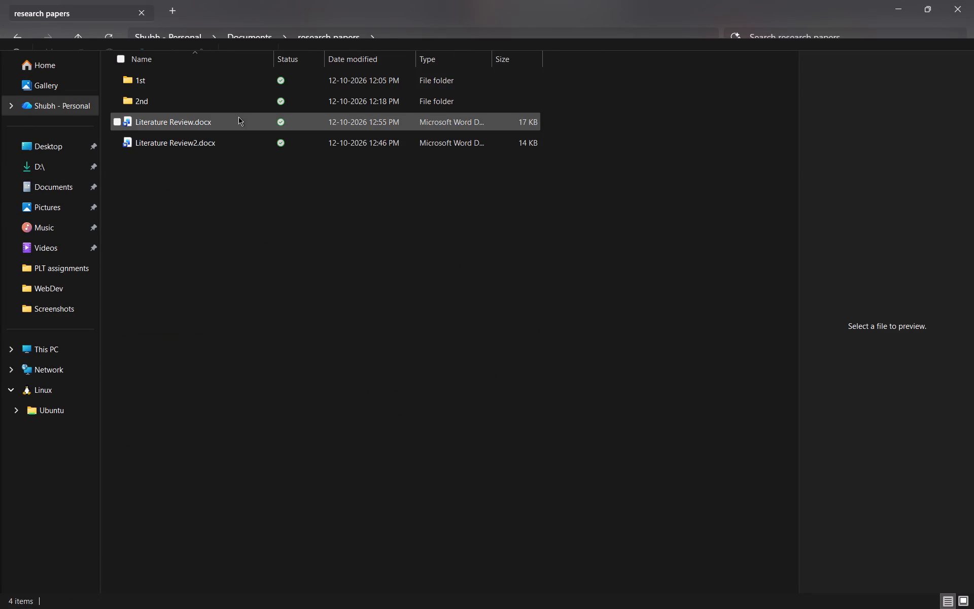
double_click(252, 144)
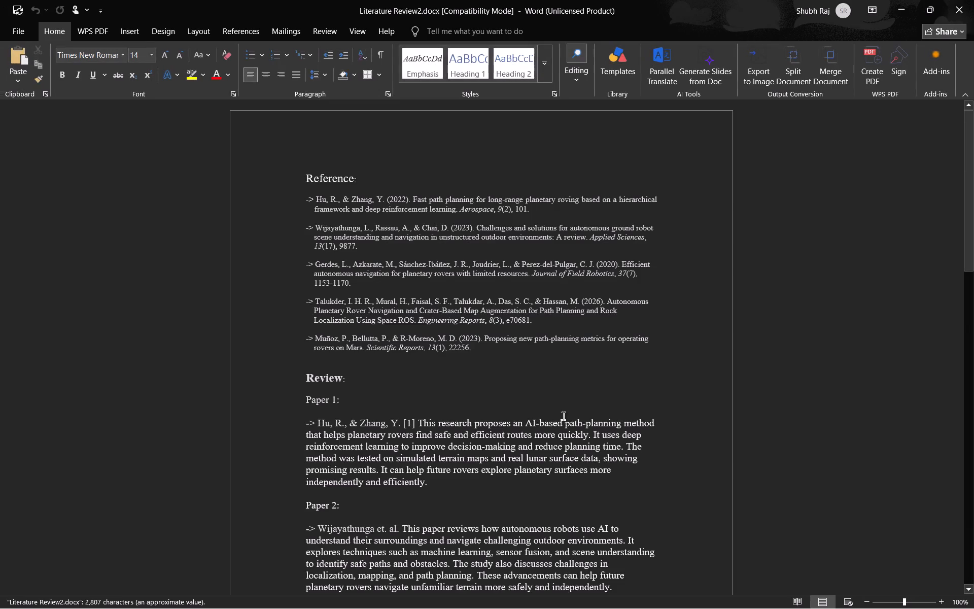
scroll(585, 401, "down", 1)
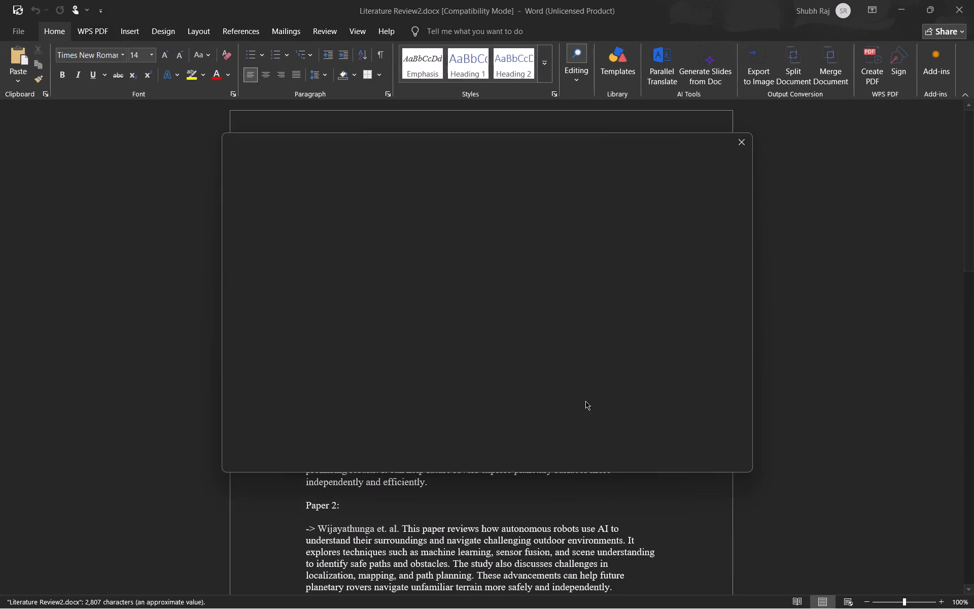
scroll(585, 401, "down", 1)
left_click(739, 148)
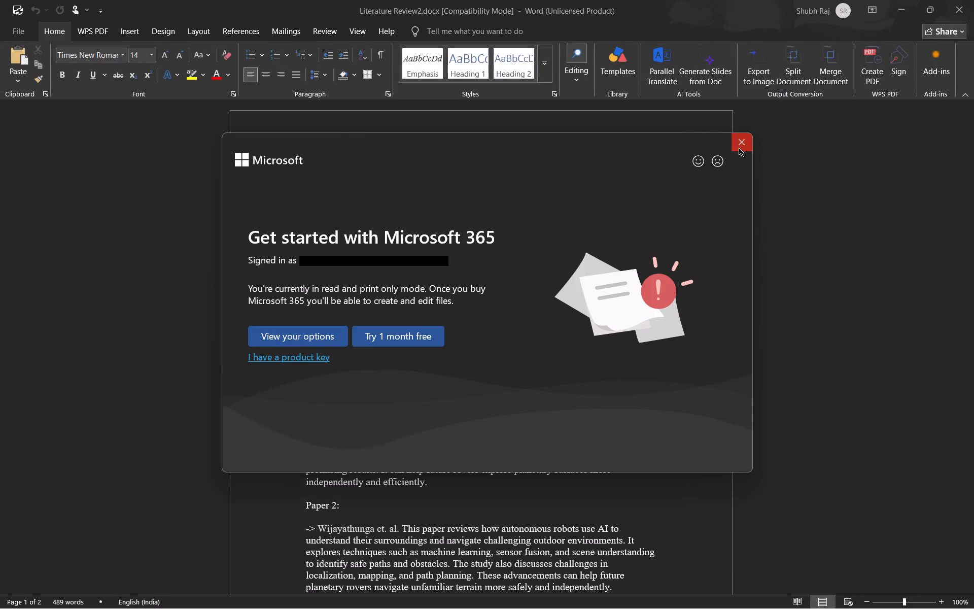
left_click(549, 380)
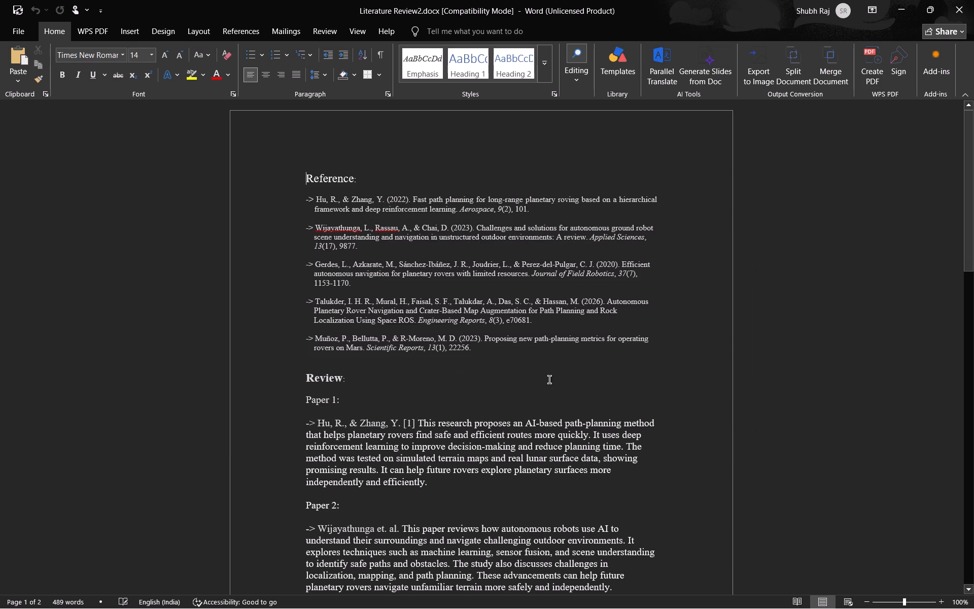
Examine the reference list and the reviews of Papers 1 to 5 in the literature review document.
scroll(549, 380, "down", 19)
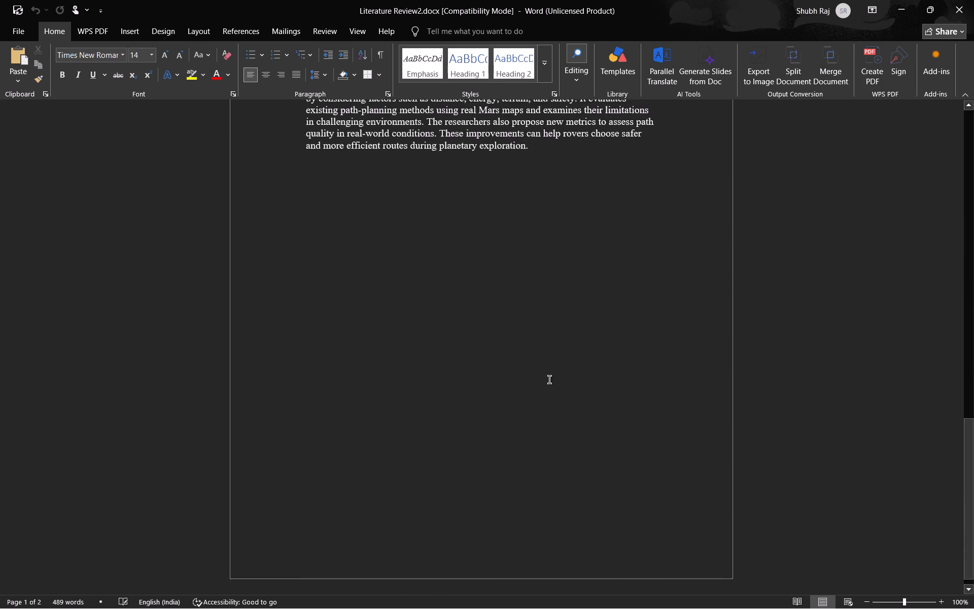
scroll(549, 380, "up", 7)
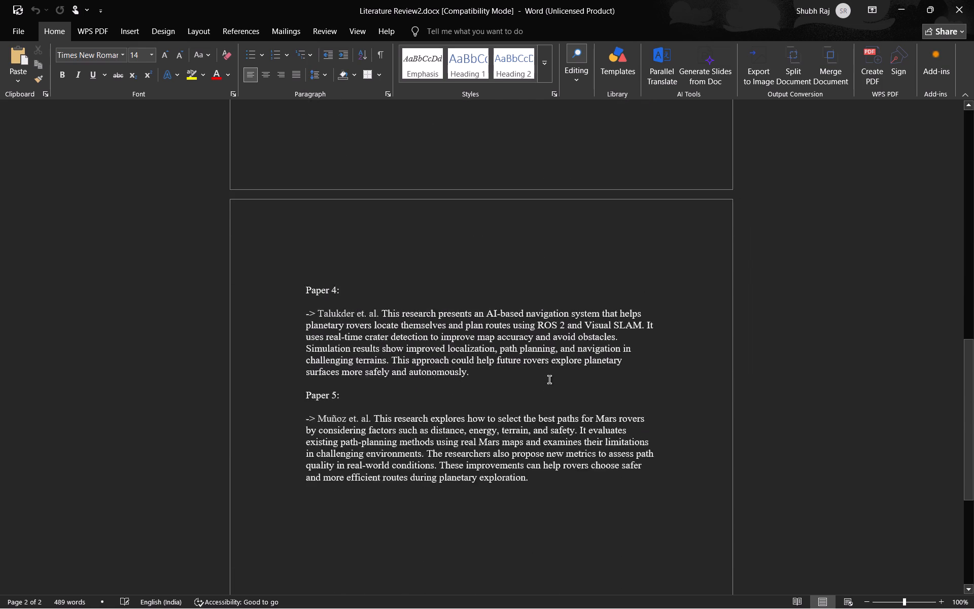
scroll(549, 380, "up", 2)
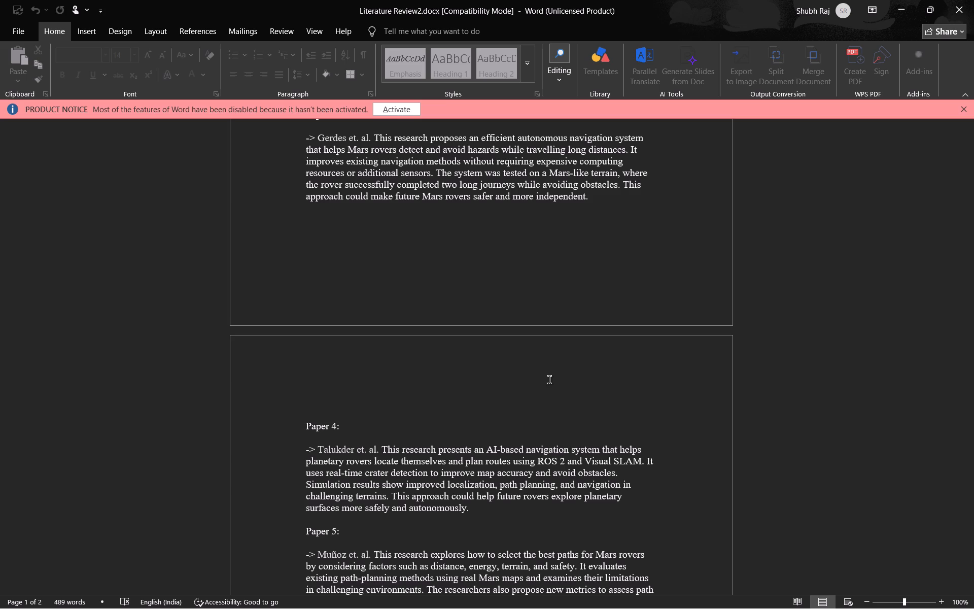
scroll(549, 380, "up", 7)
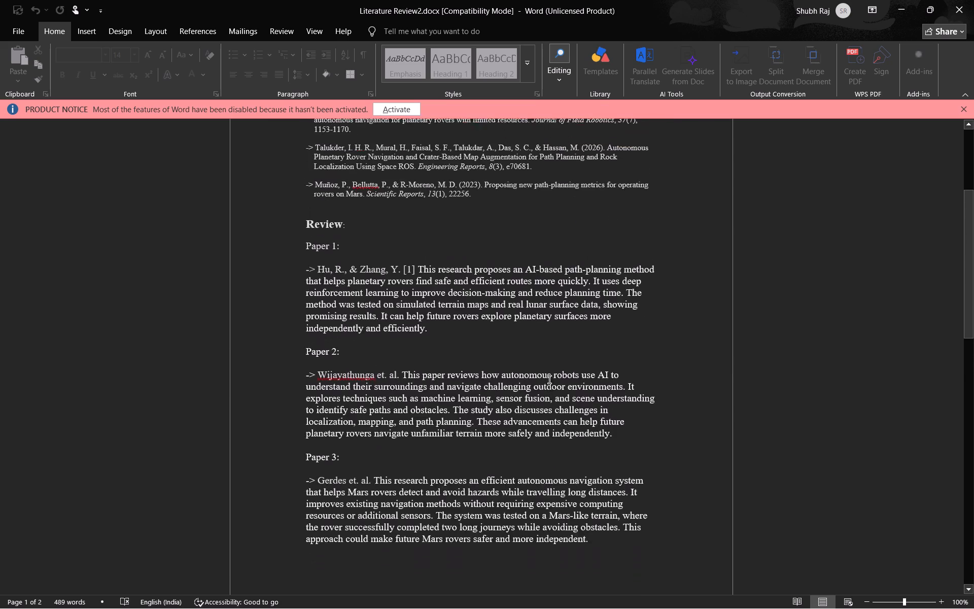
scroll(549, 380, "up", 5)
scroll(549, 380, "down", 1)
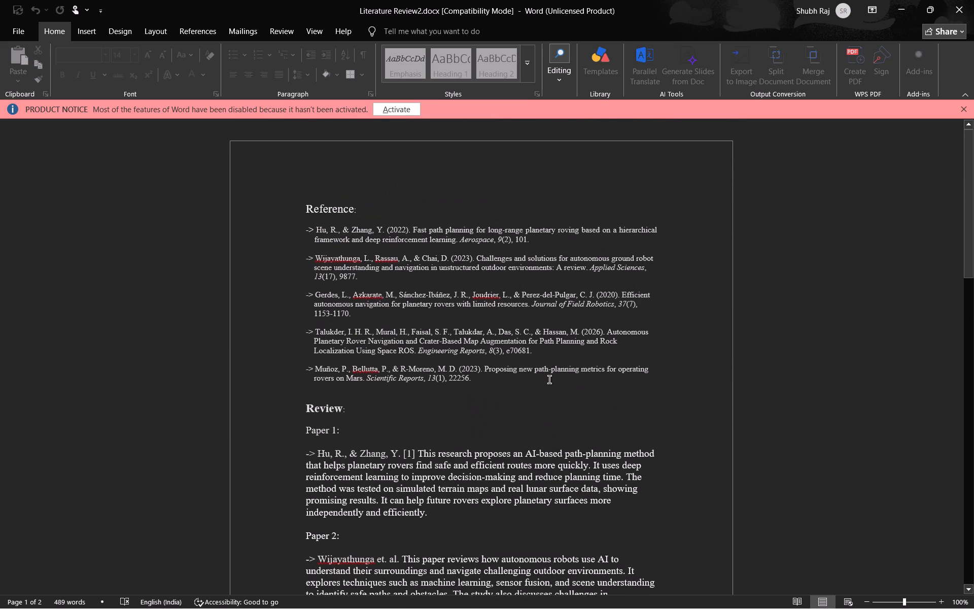
scroll(549, 380, "down", 4)
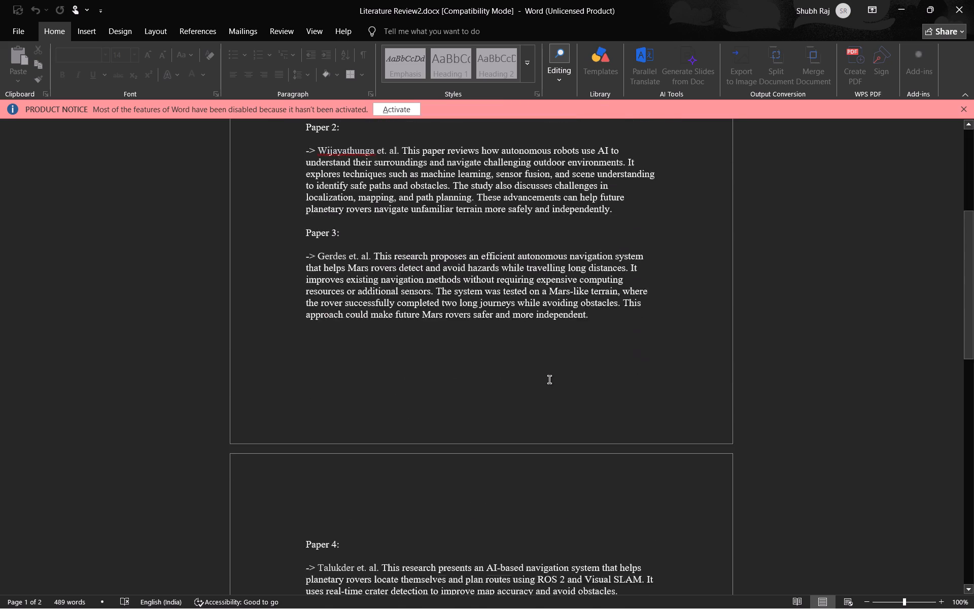
scroll(549, 380, "down", 8)
scroll(549, 380, "up", 4)
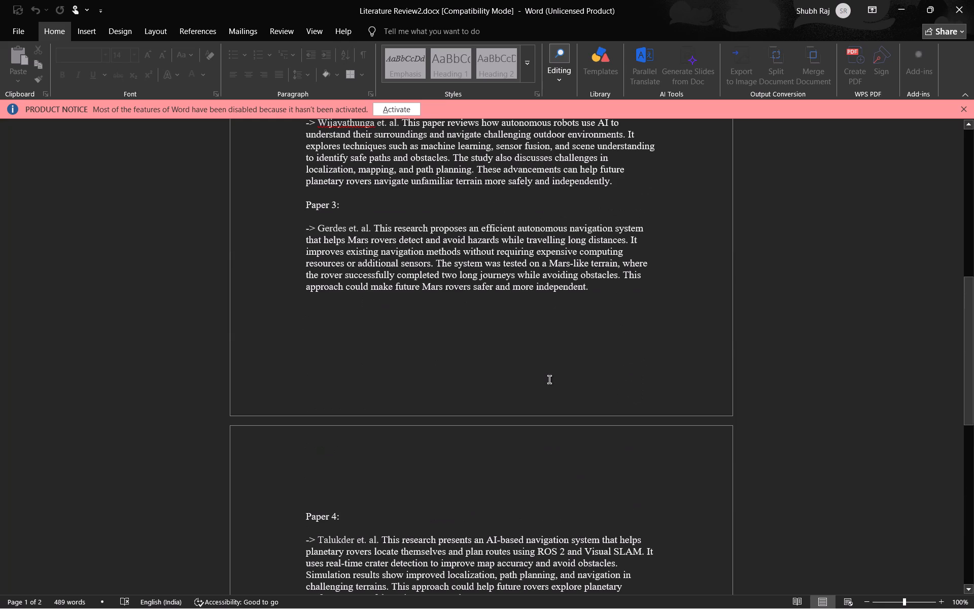
scroll(549, 380, "down", 3)
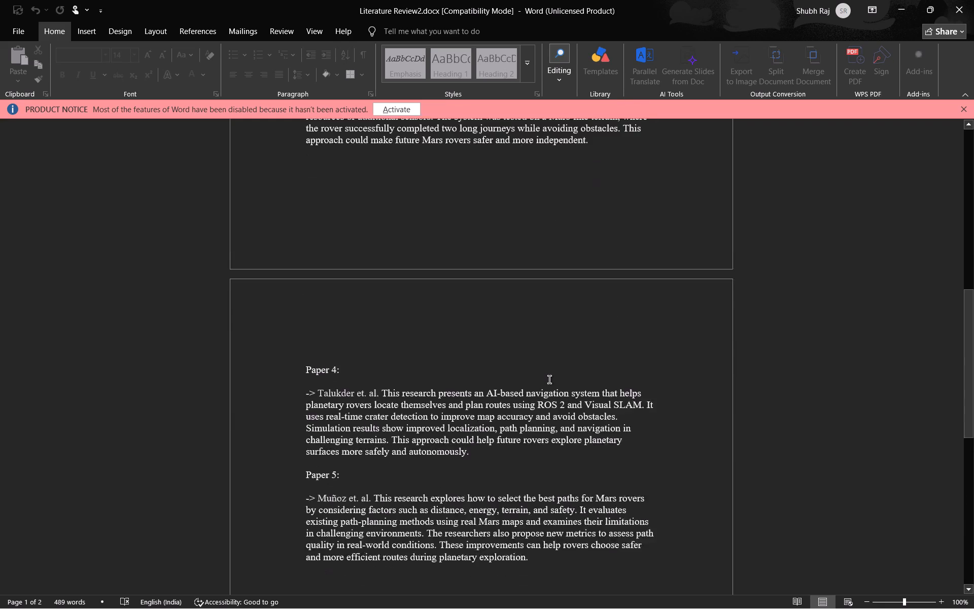
scroll(549, 380, "down", 3)
scroll(549, 380, "up", 1)
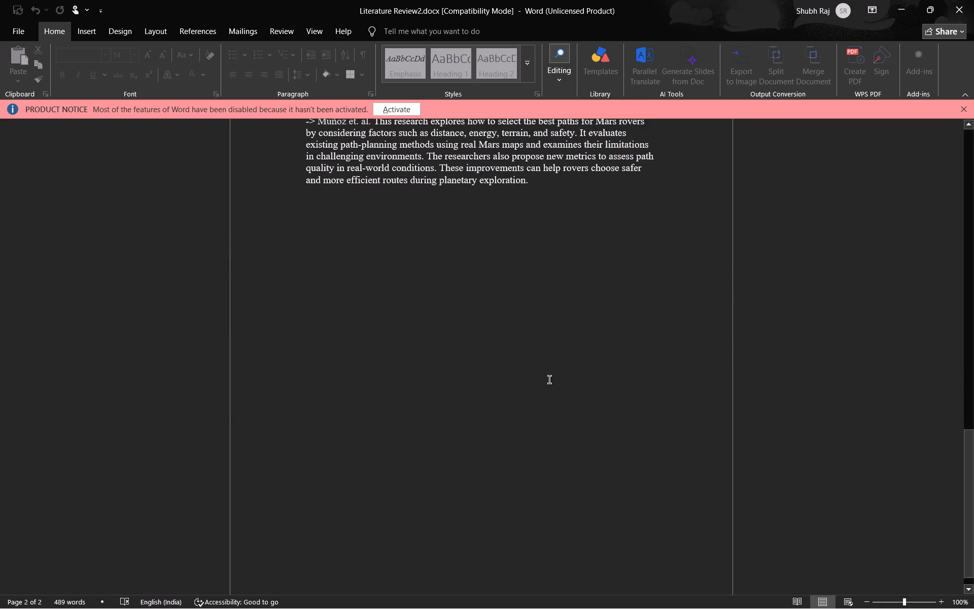
scroll(549, 380, "up", 1)
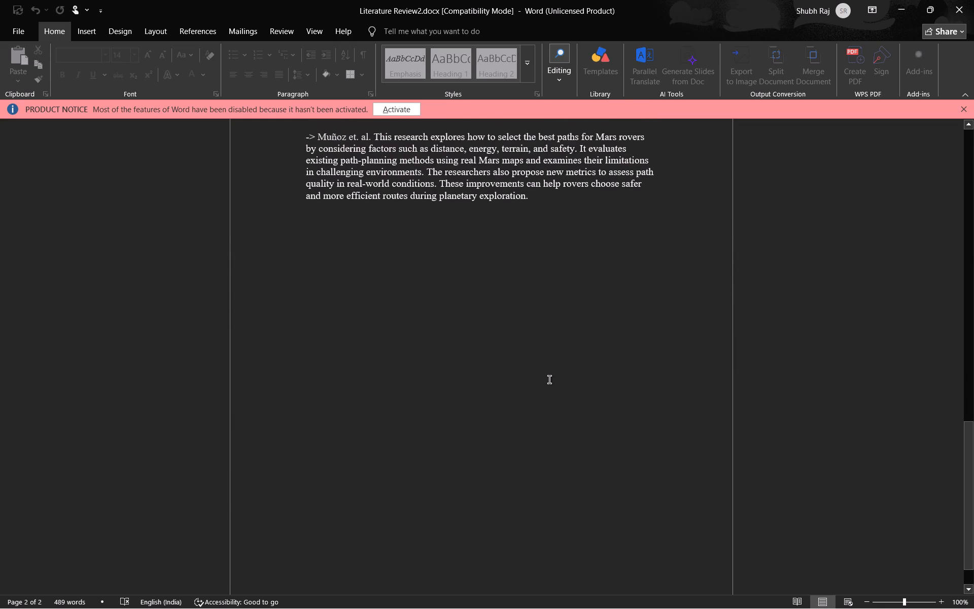
scroll(549, 380, "up", 1)
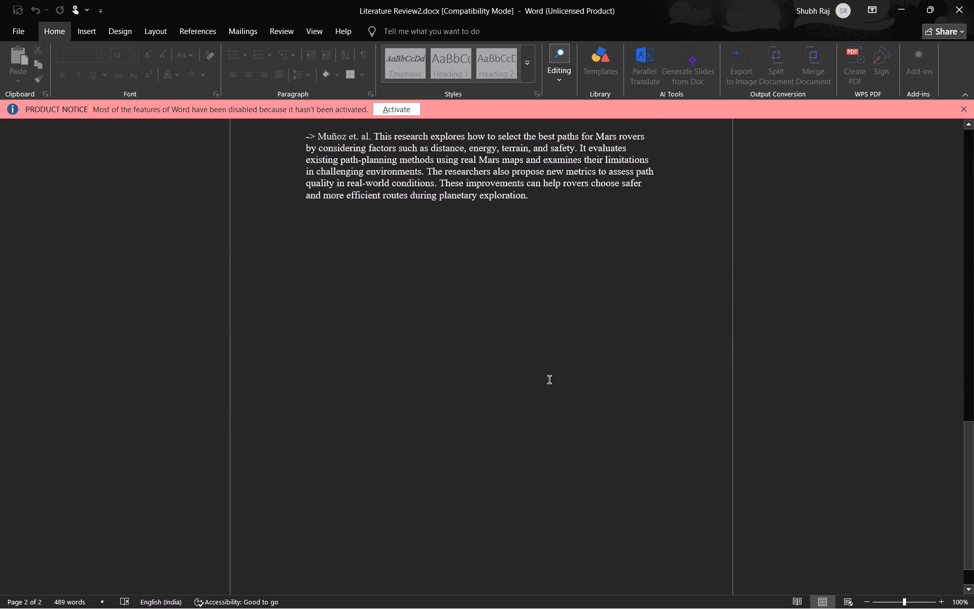
scroll(549, 380, "up", 1)
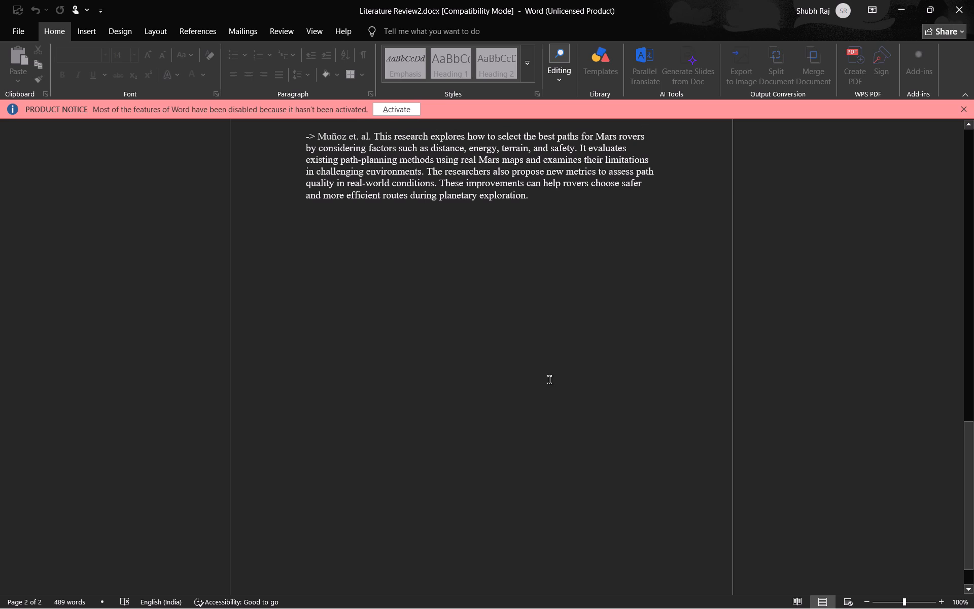
scroll(549, 380, "up", 2)
left_click(549, 380)
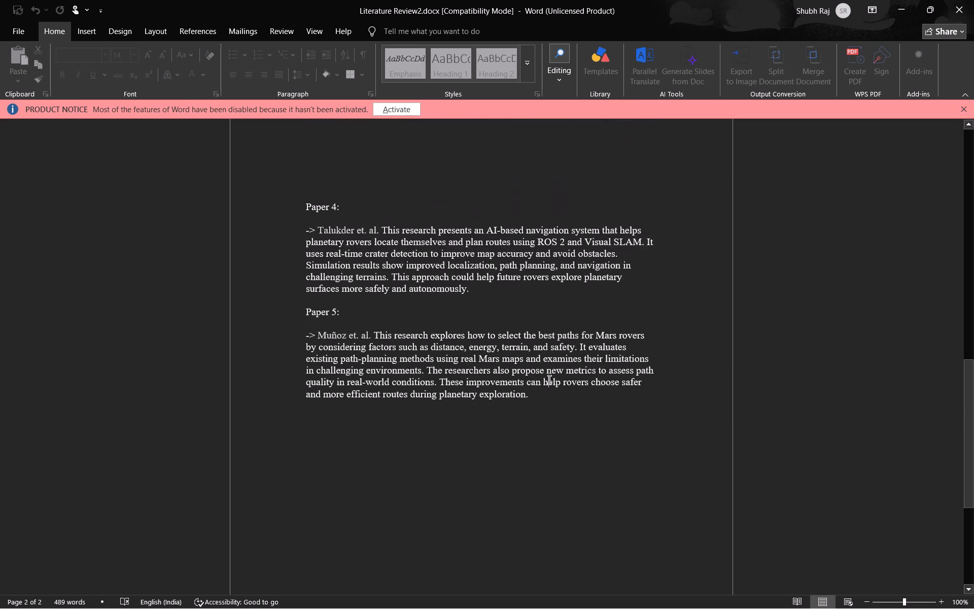
scroll(549, 380, "up", 5)
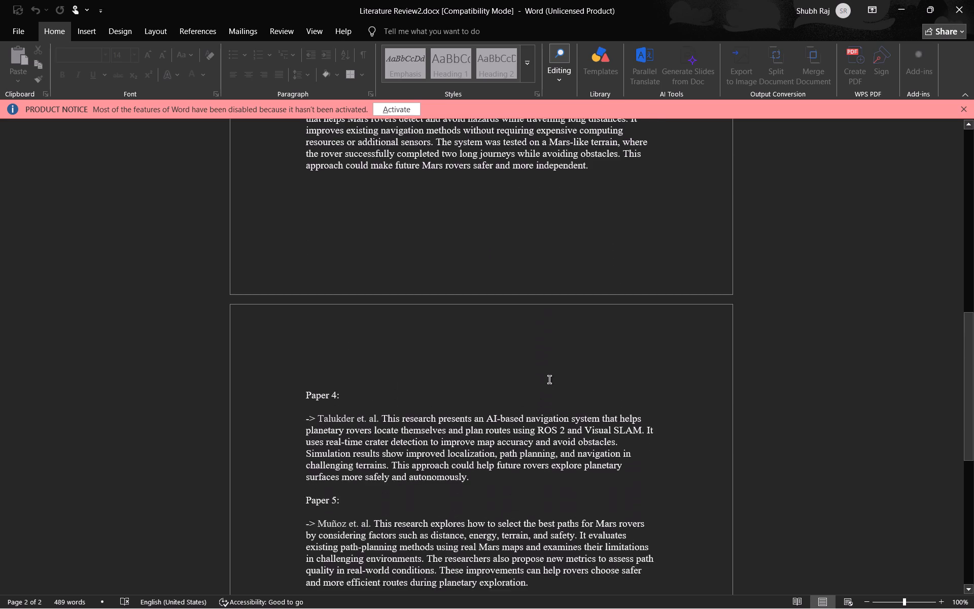
scroll(549, 380, "up", 11)
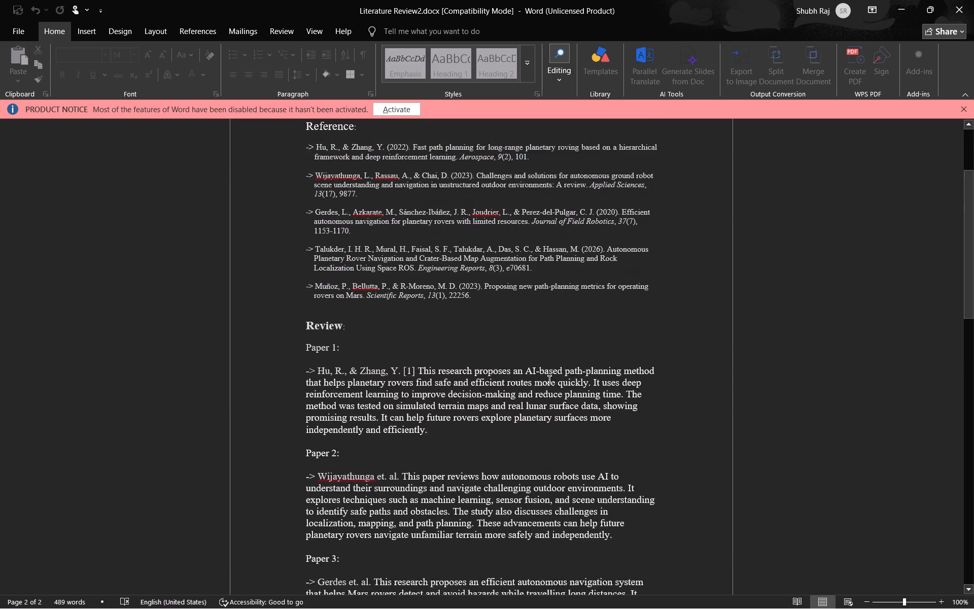
scroll(549, 380, "up", 1)
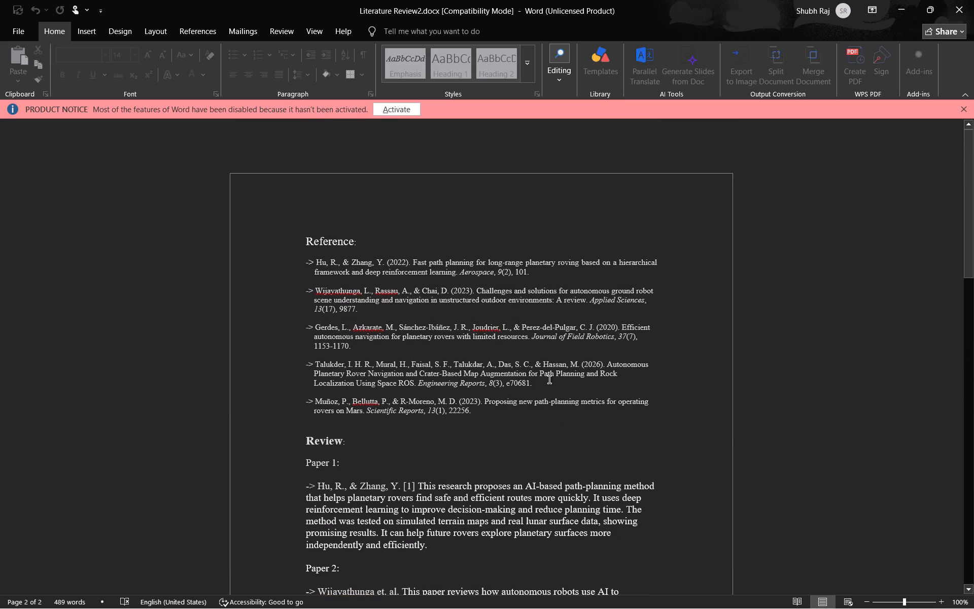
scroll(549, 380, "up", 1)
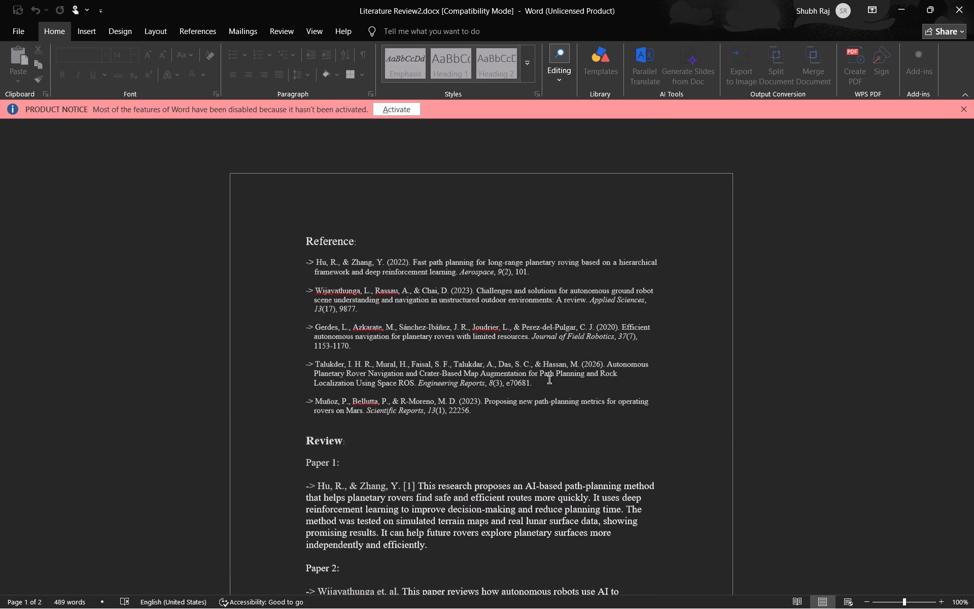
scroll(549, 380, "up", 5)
Look through Literature Review2.docx to its end and close the document.
scroll(549, 380, "up", 1)
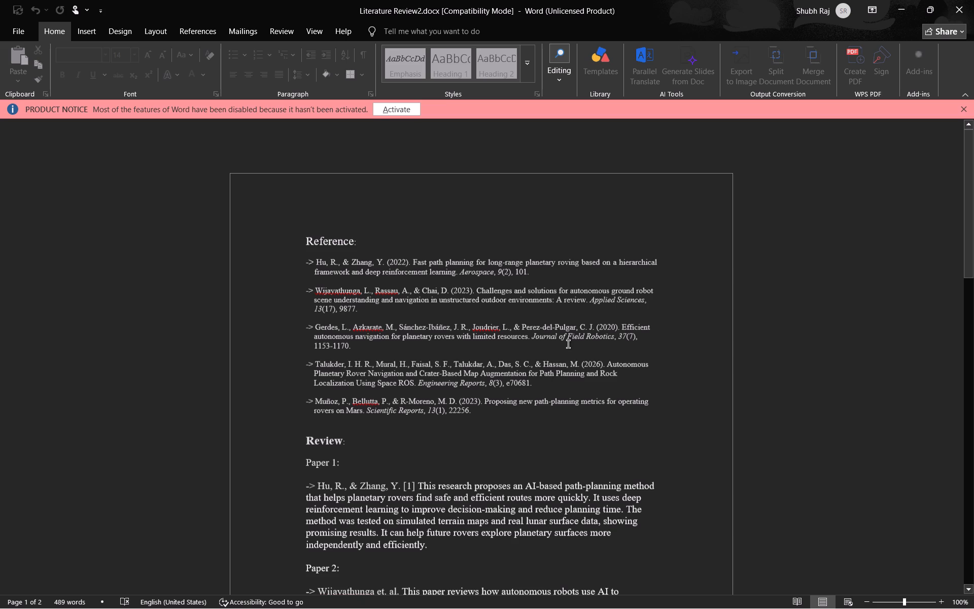
scroll(568, 344, "down", 4)
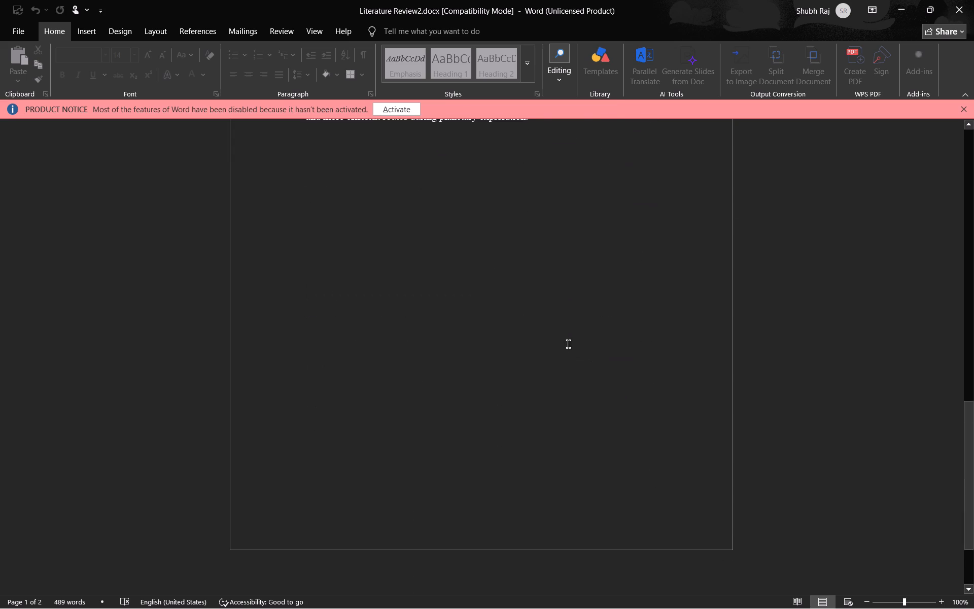
scroll(568, 344, "down", 5)
left_click(967, 5)
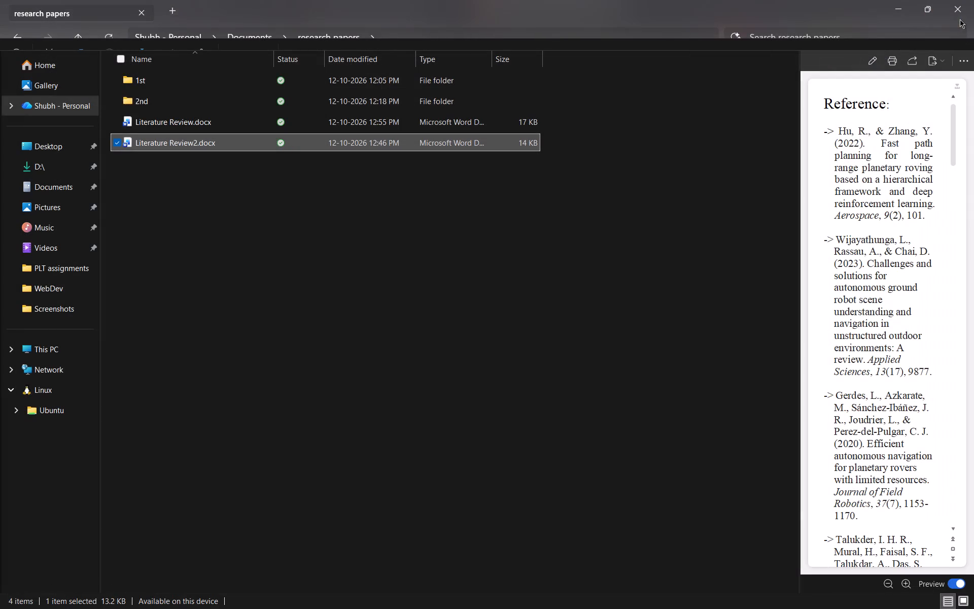
Open Literature Review.docx from the research papers folder and dismiss both Microsoft 365 offers.
double_click(240, 124)
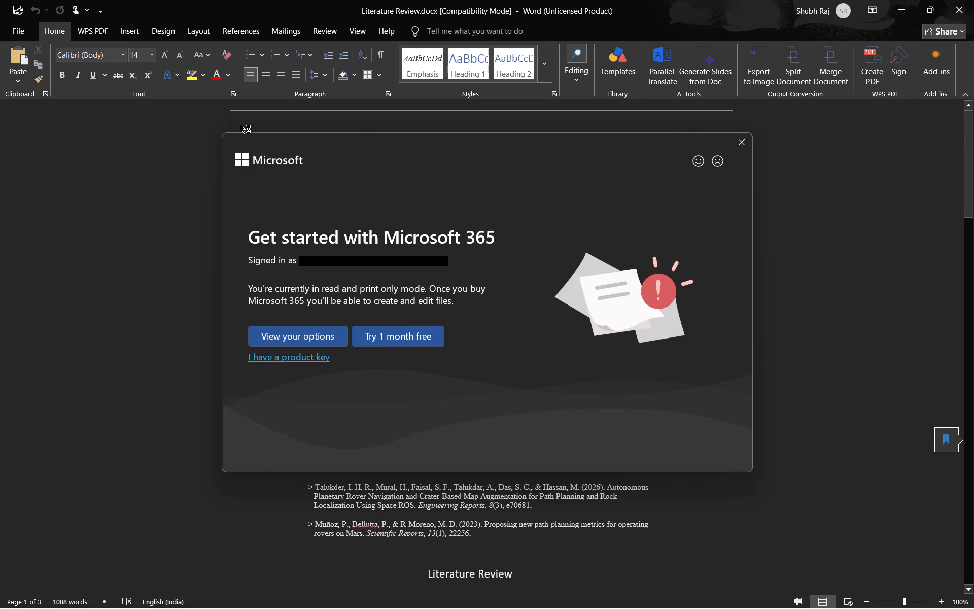
left_click(747, 141)
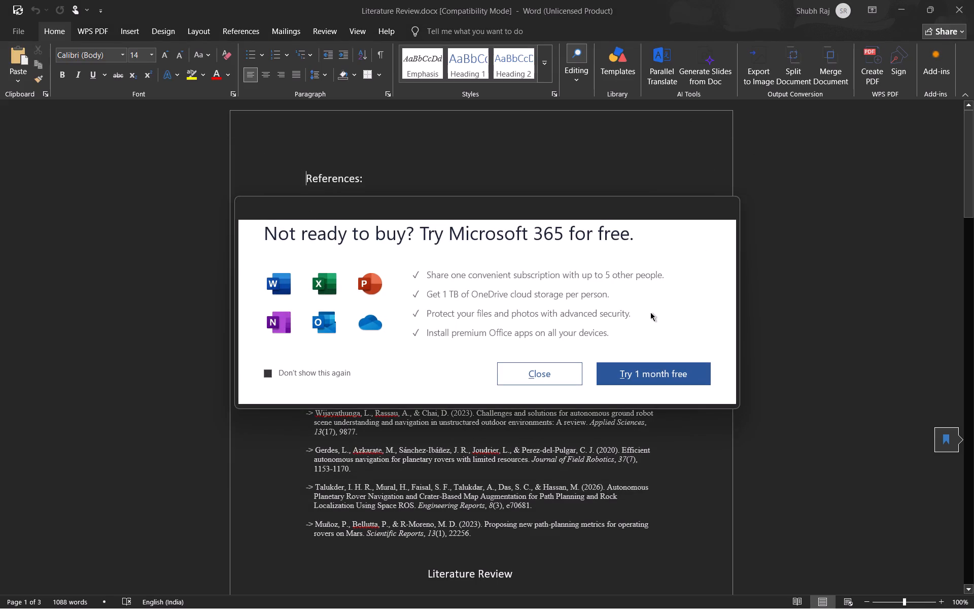
left_click(572, 373)
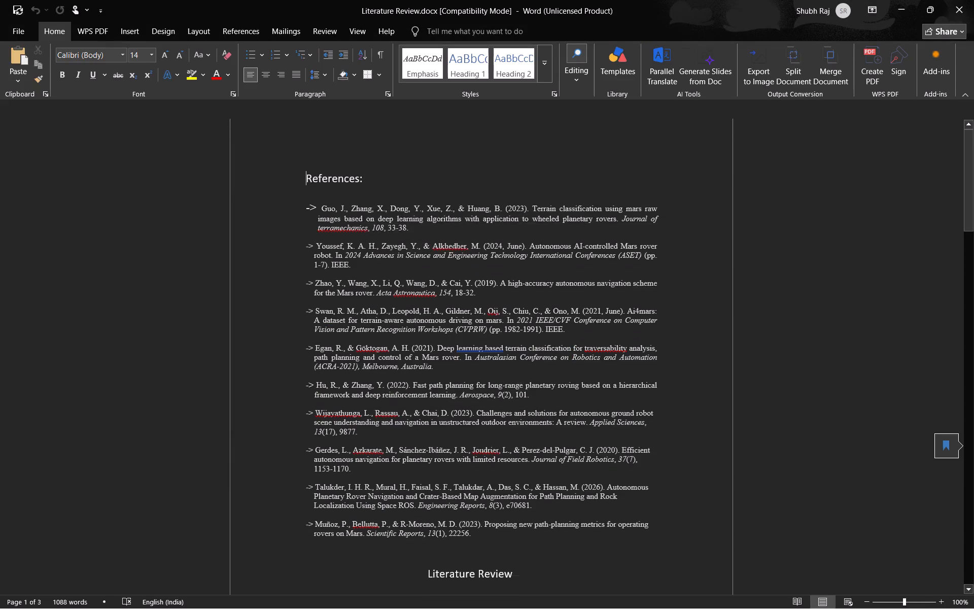
Examine the reference list and the reviews through Paper 10 in Literature Review.docx.
scroll(572, 373, "down", 2)
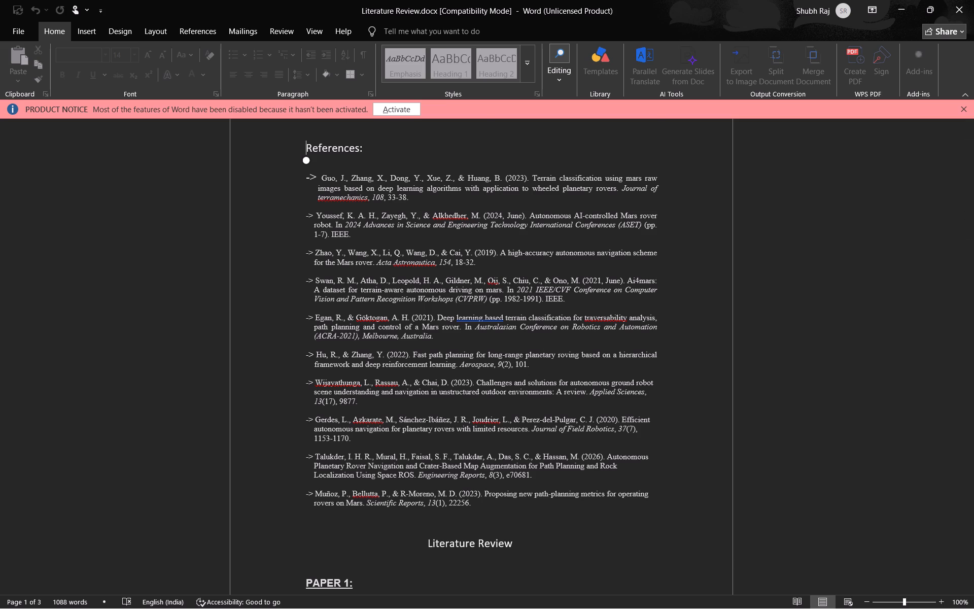
scroll(572, 373, "down", 15)
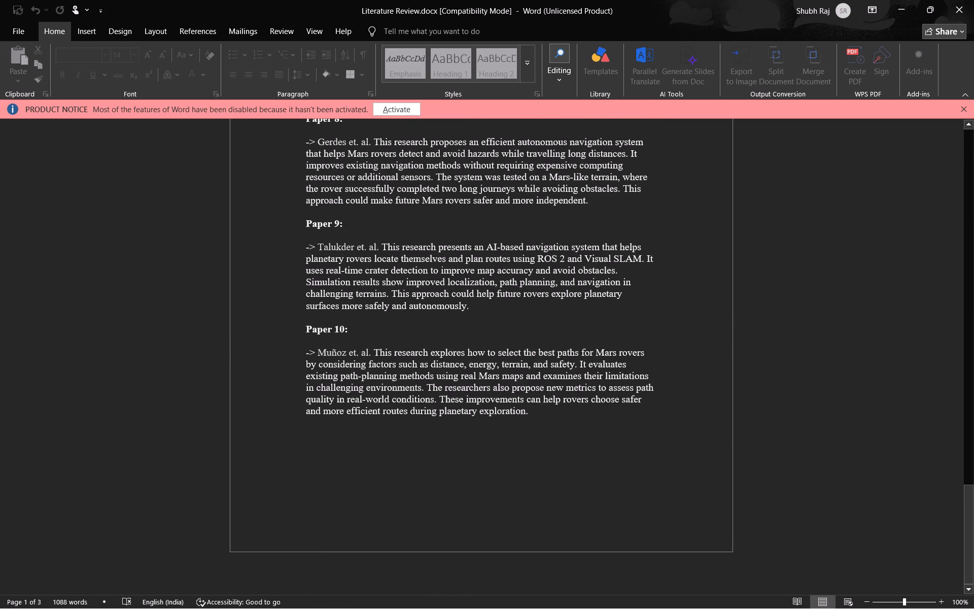
scroll(572, 373, "down", 1)
scroll(572, 373, "up", 2)
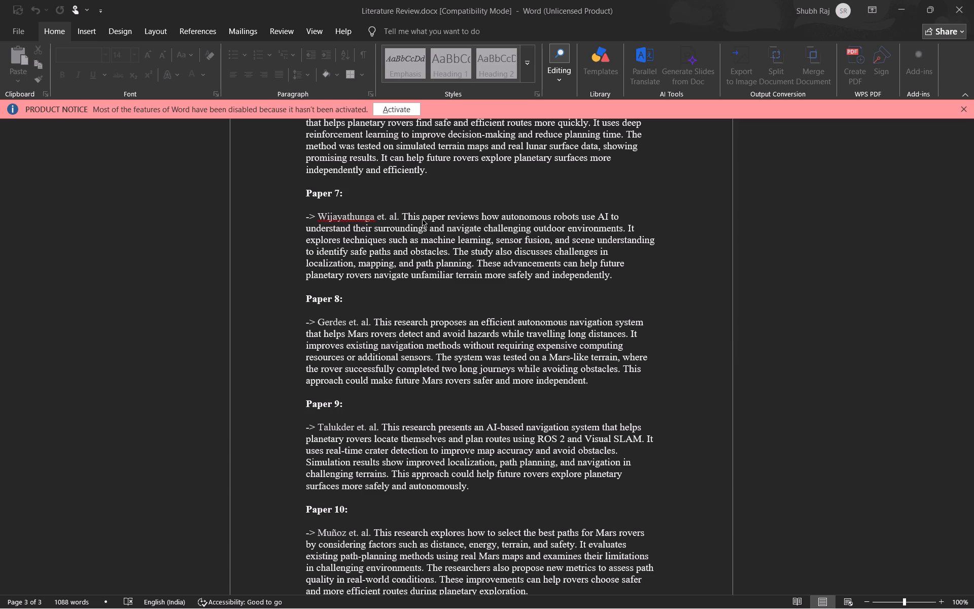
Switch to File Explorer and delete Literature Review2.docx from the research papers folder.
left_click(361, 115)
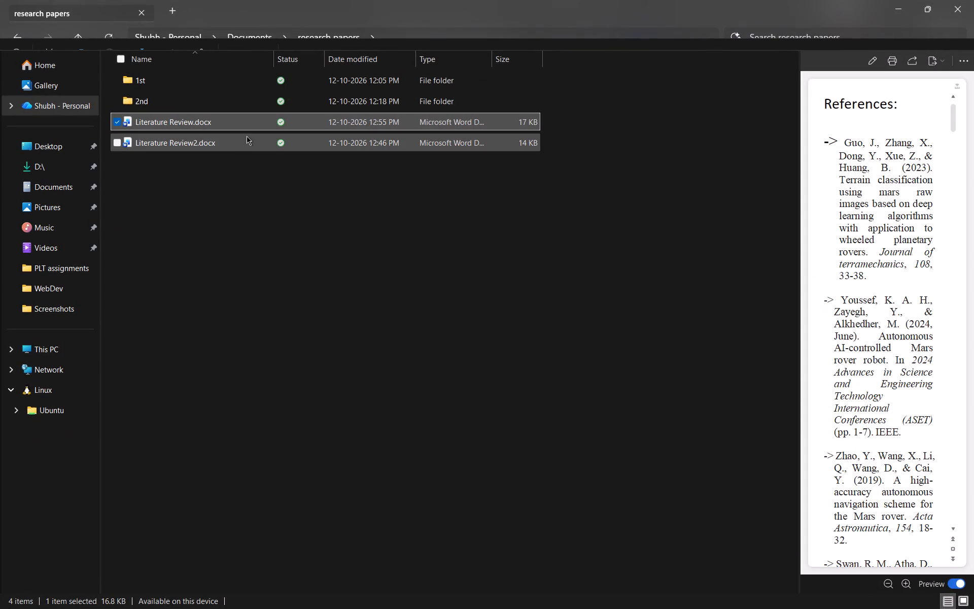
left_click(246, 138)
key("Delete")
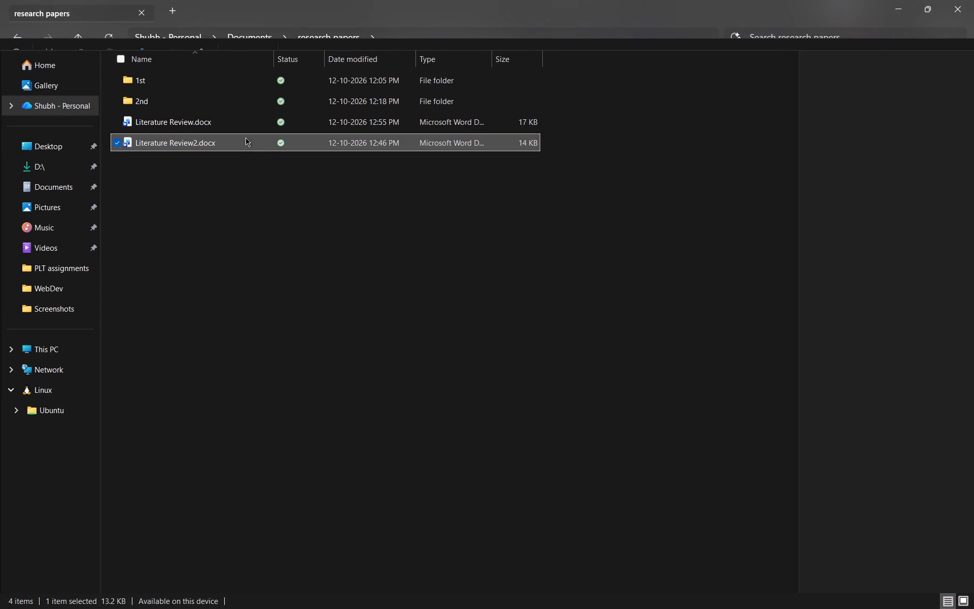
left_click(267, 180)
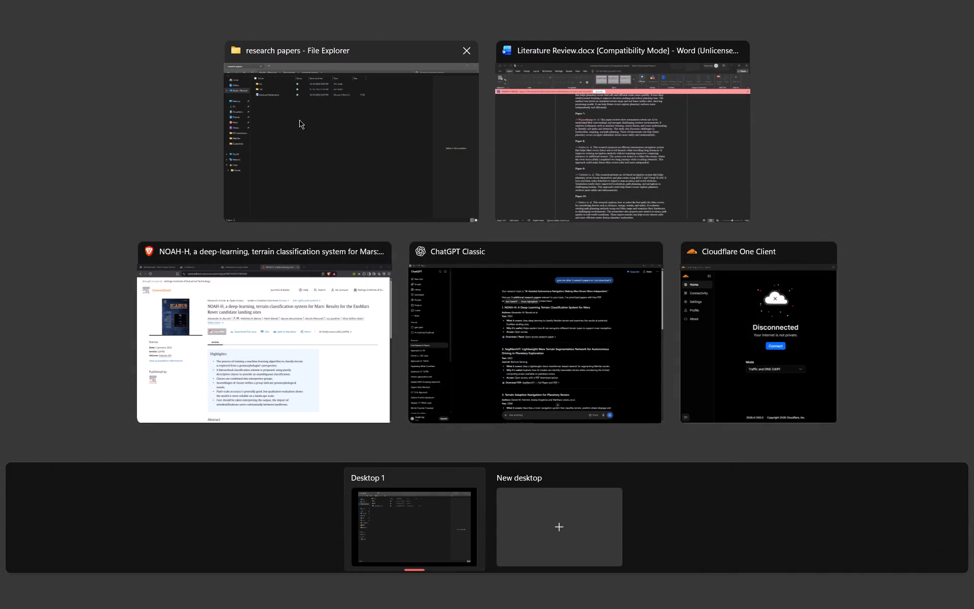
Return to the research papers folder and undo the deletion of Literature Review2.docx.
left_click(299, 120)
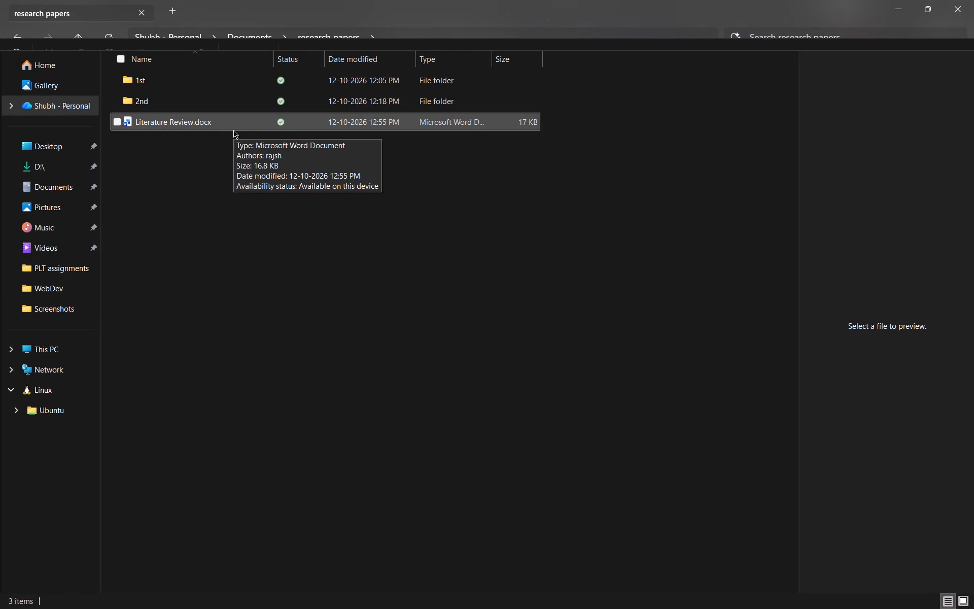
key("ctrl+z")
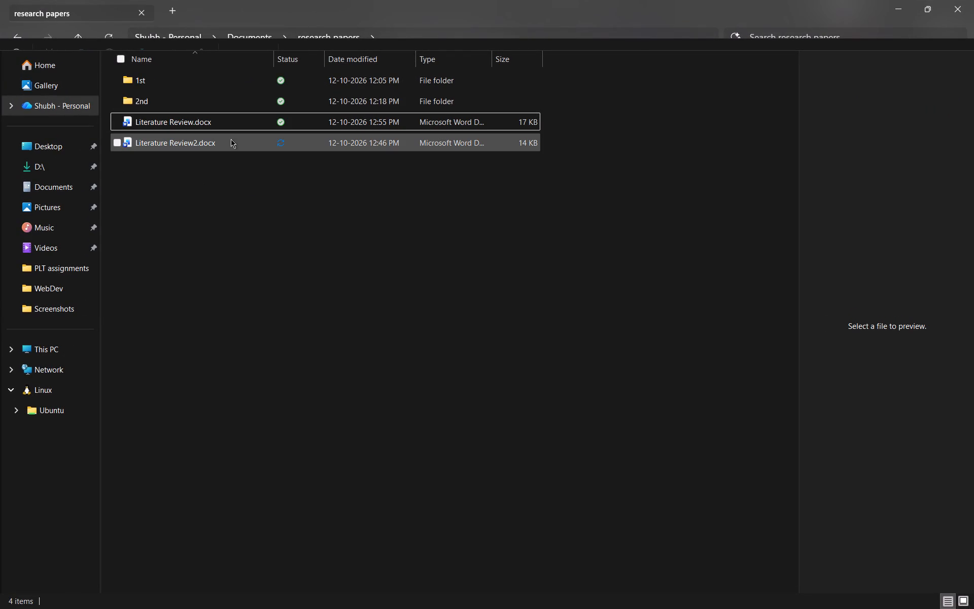
Open the restored Literature Review2.docx for a check, ending back in the research papers folder with nothing selected.
double_click(231, 139)
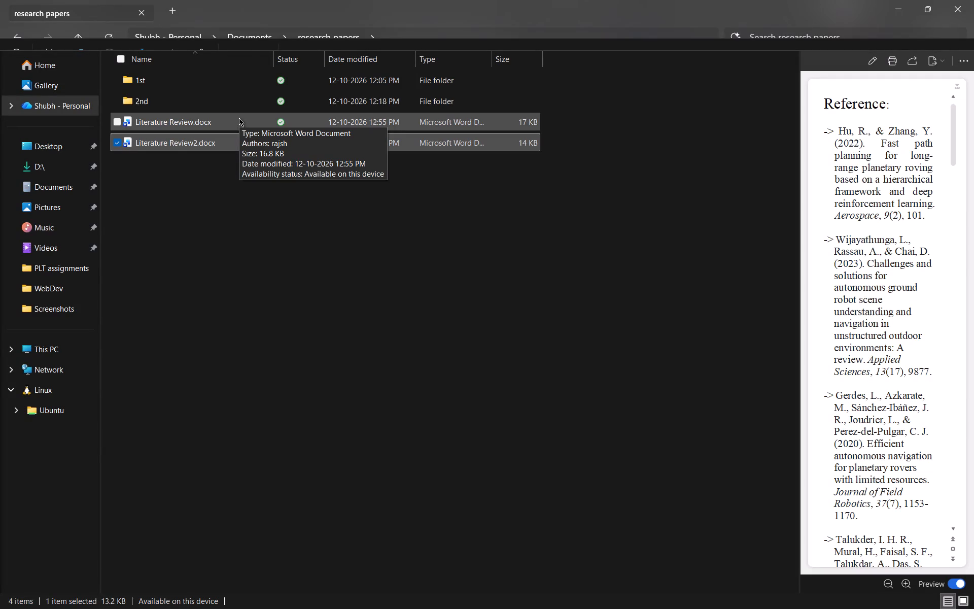
left_click(324, 299)
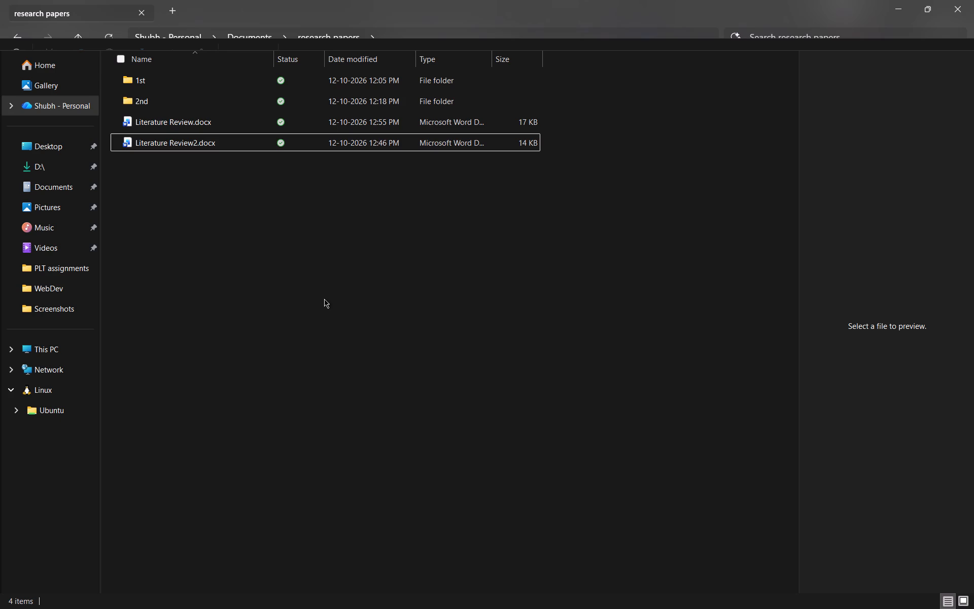
Switch to the browser, open the NOAH-H paper's PDF from ScienceDirect and complete the human verification check.
key("alt+Tab")
left_click(324, 299, "alt")
key("alt+Tab")
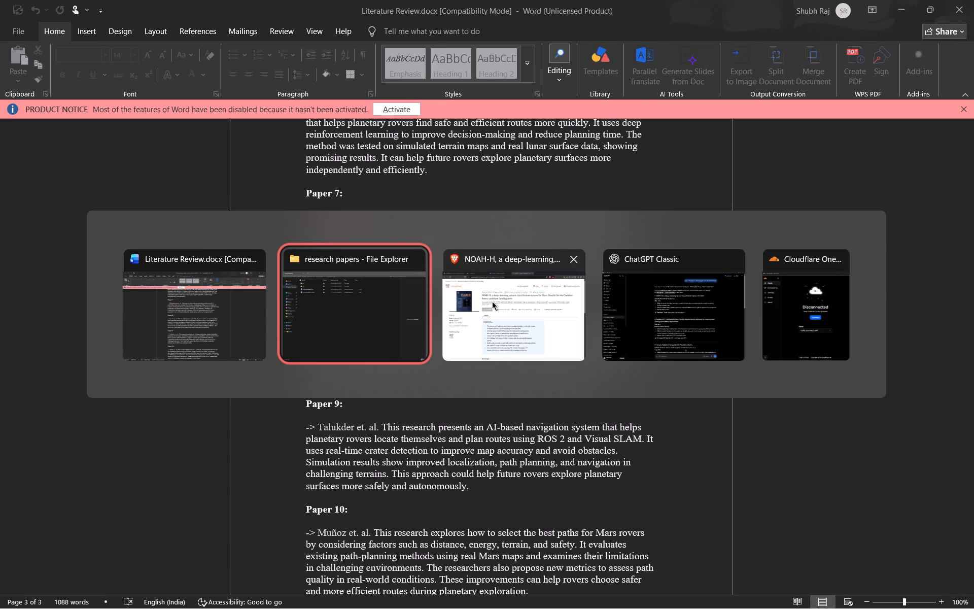
left_click(492, 301, "alt")
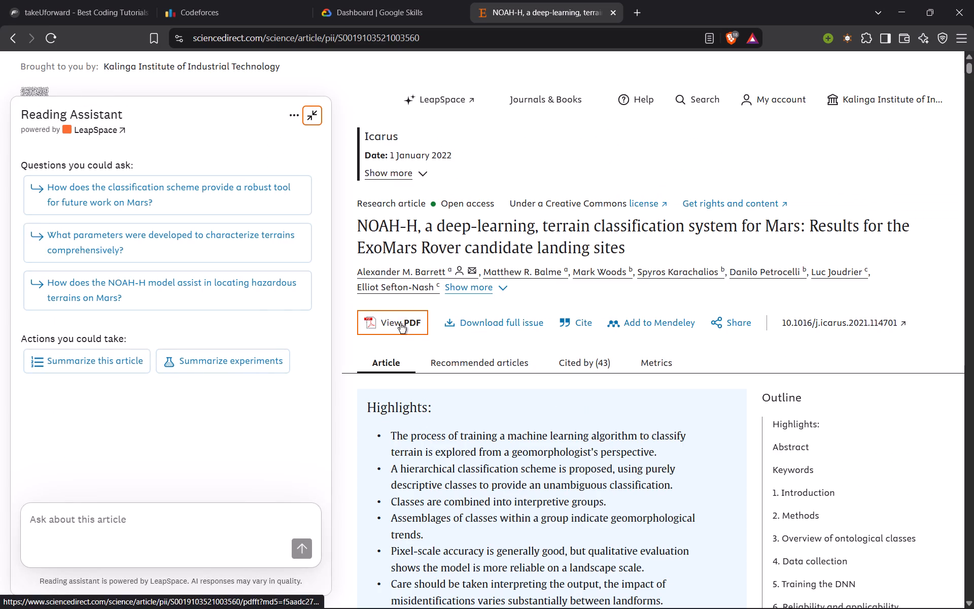
left_click(400, 323)
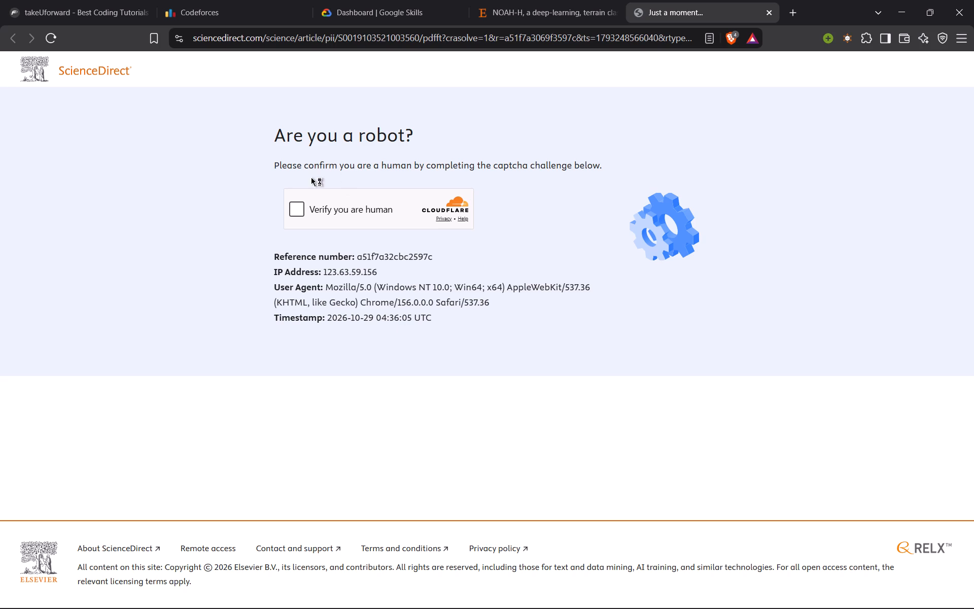
left_click(297, 215)
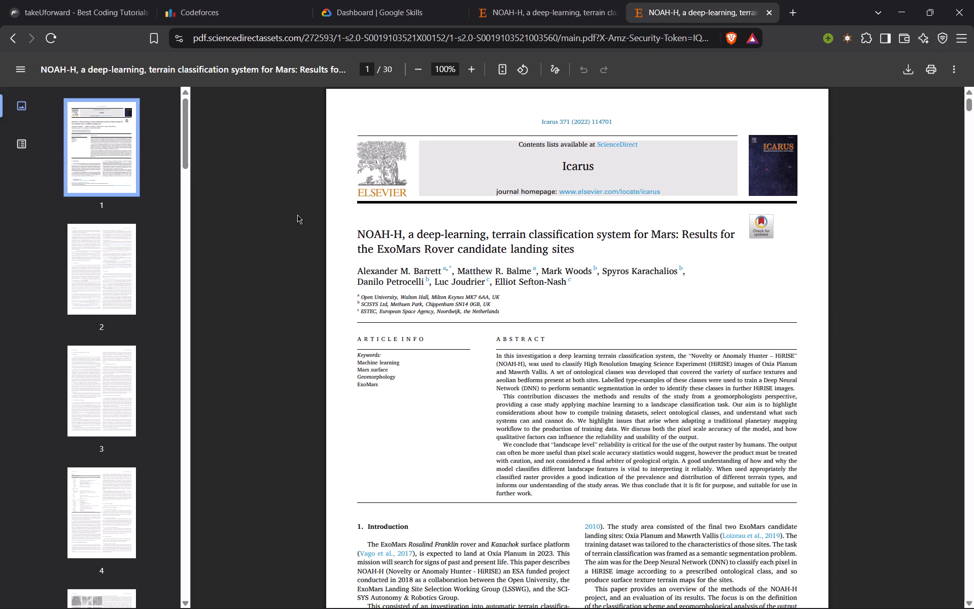
Download the NOAH-H PDF under its default file name, creating a destination folder named 3rd inside research papers in Documents.
scroll(124, 261, "down", 16)
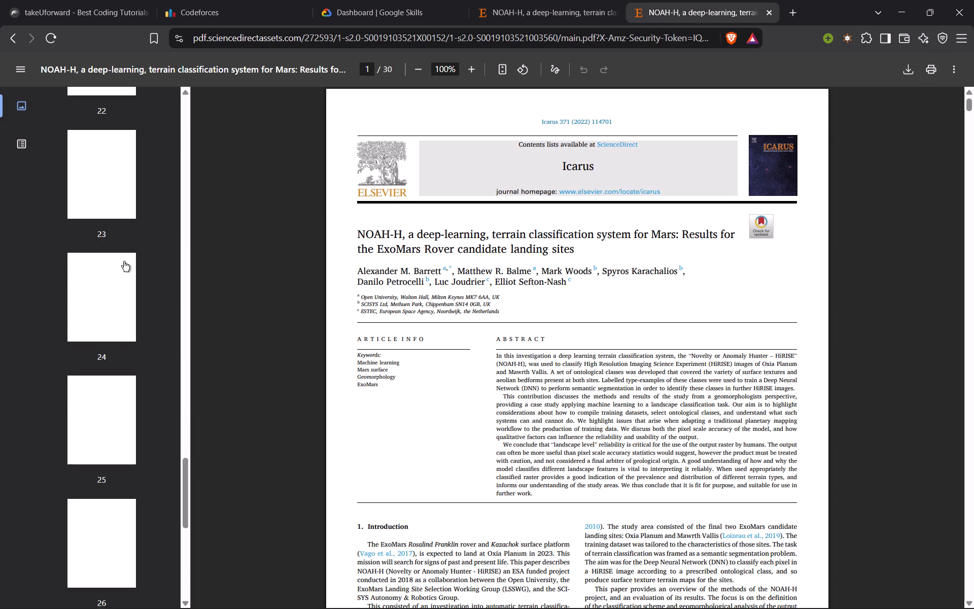
scroll(124, 261, "down", 6)
scroll(124, 261, "up", 12)
scroll(124, 261, "up", 12)
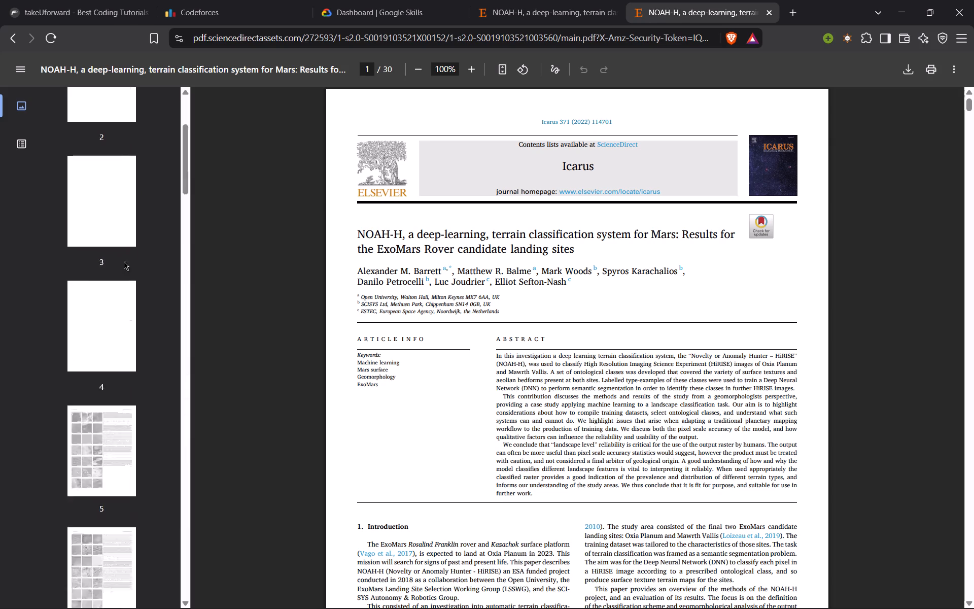
left_click(907, 73)
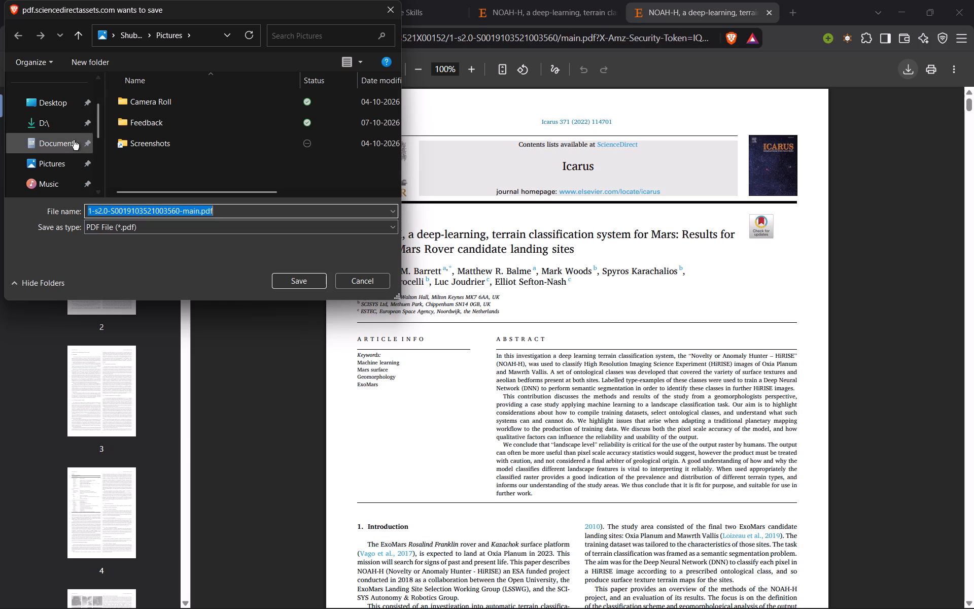
left_click(74, 140)
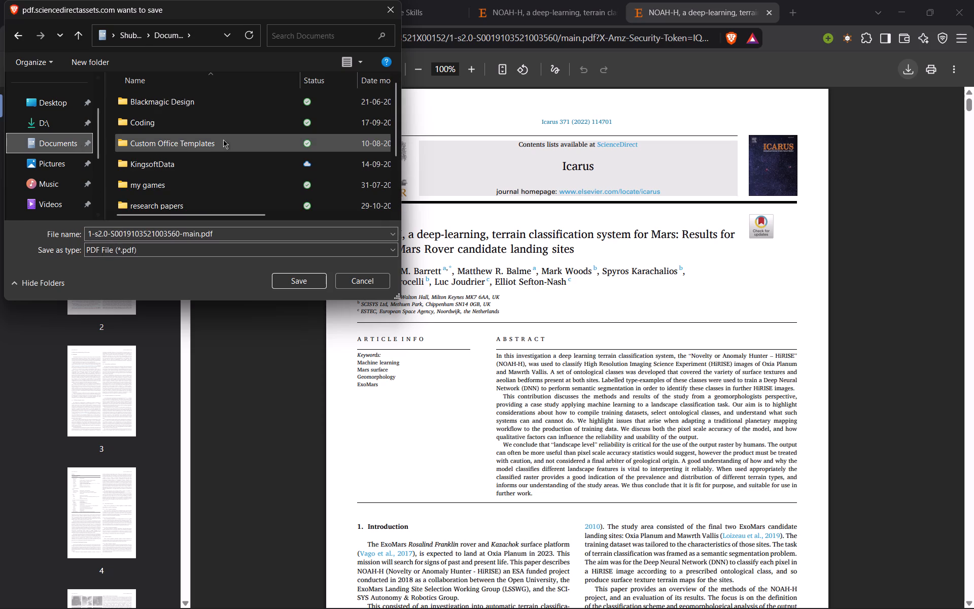
double_click(199, 200)
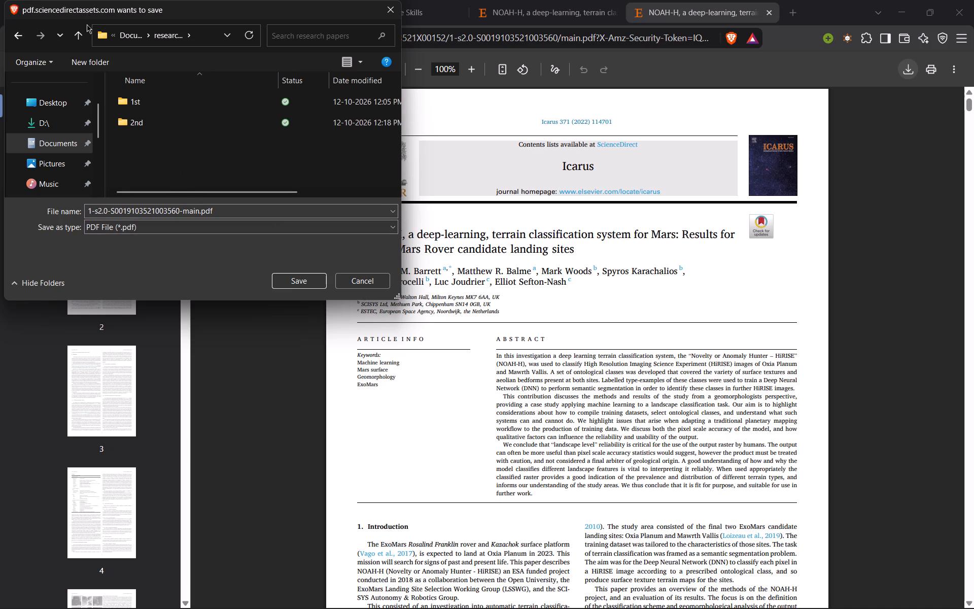
left_click(90, 60)
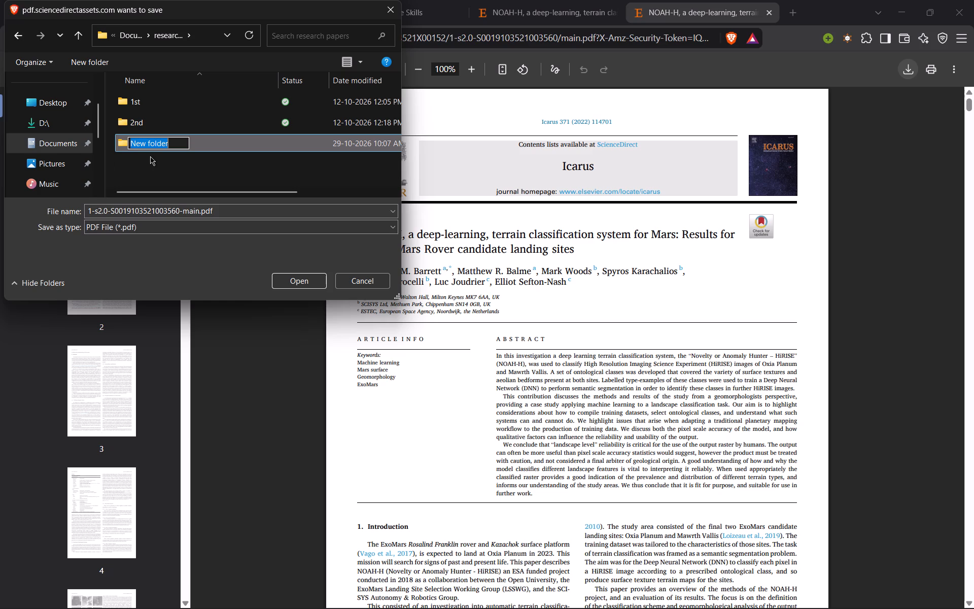
type("3rd")
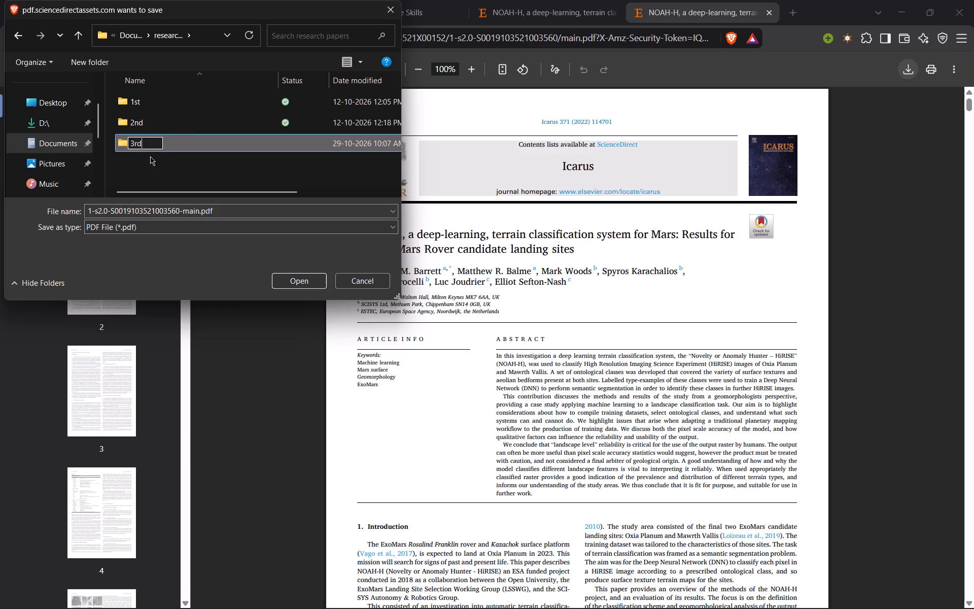
key("Return")
left_click(295, 277)
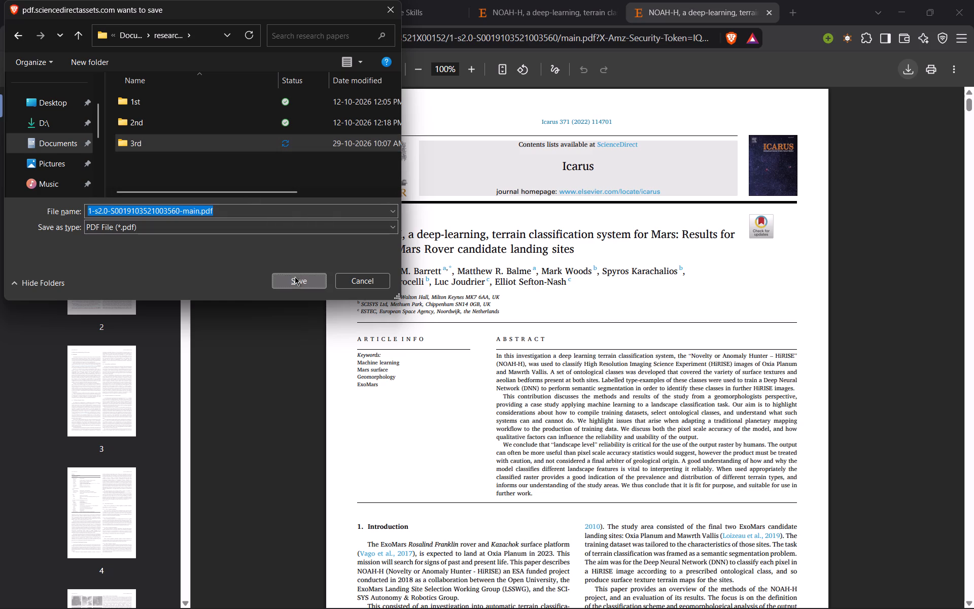
left_click(310, 281)
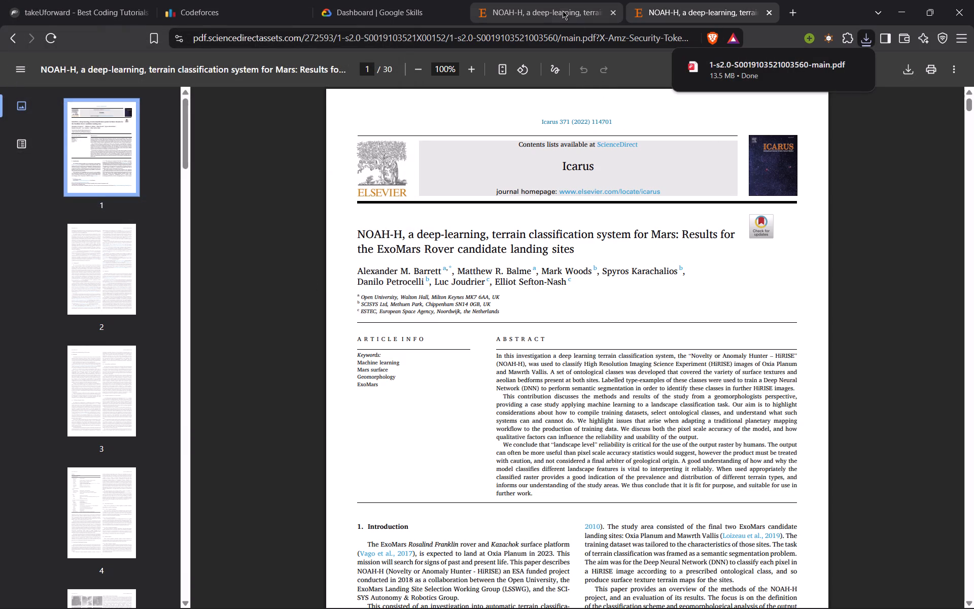
key("alt+Tab")
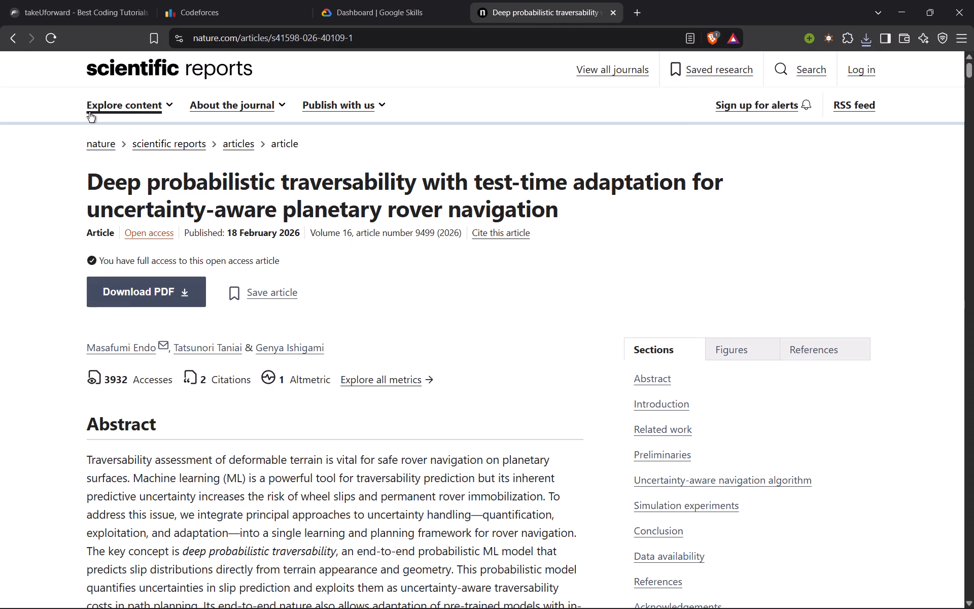
left_click(8, 40)
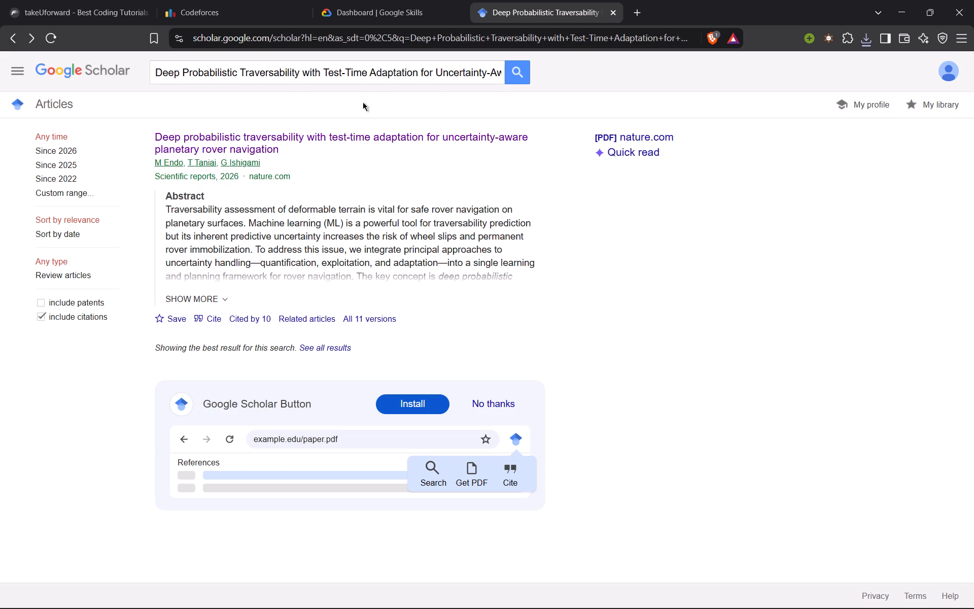
left_click(401, 77)
key("ctrl+a")
key("ctrl+BackSpace")
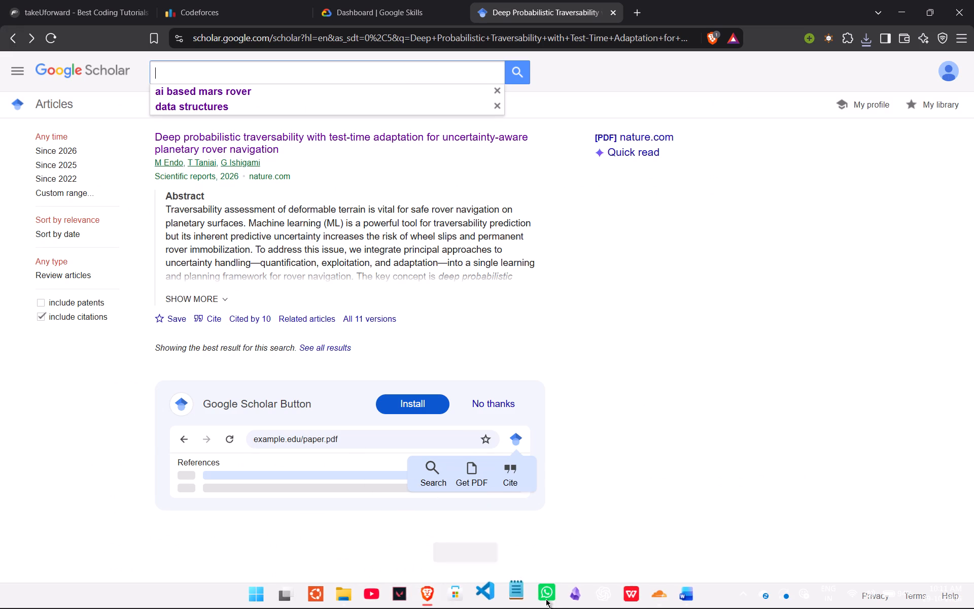
Switch to WPS Office, dismiss the WPS Pro+ discount offer, and create a blank Docs document.
left_click(629, 588)
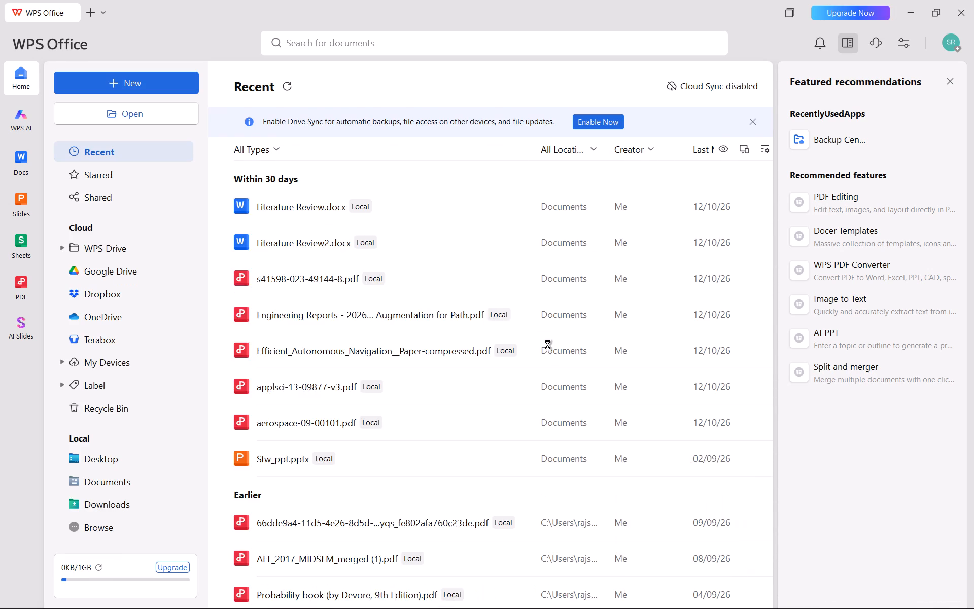
left_click(695, 147)
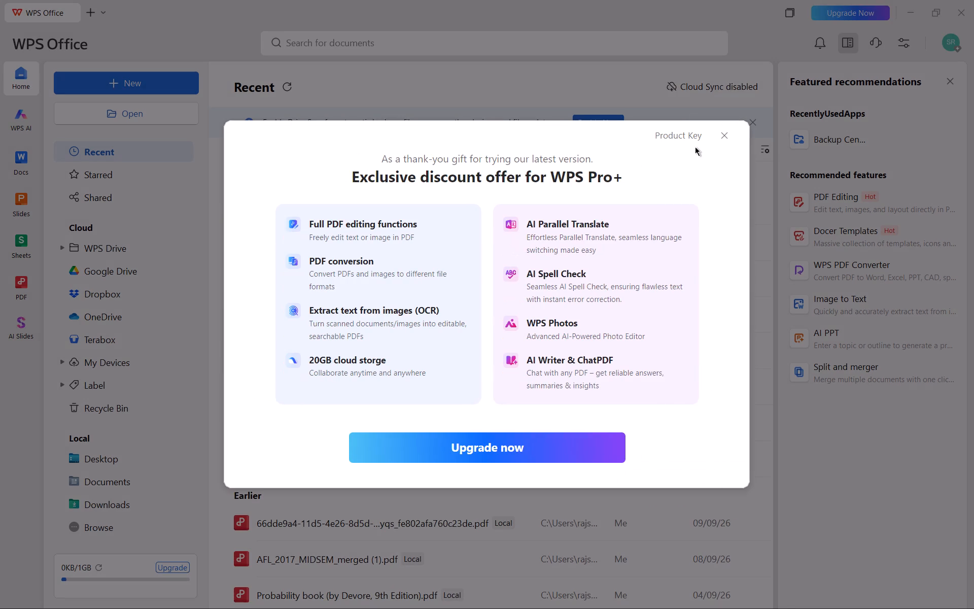
left_click(723, 136)
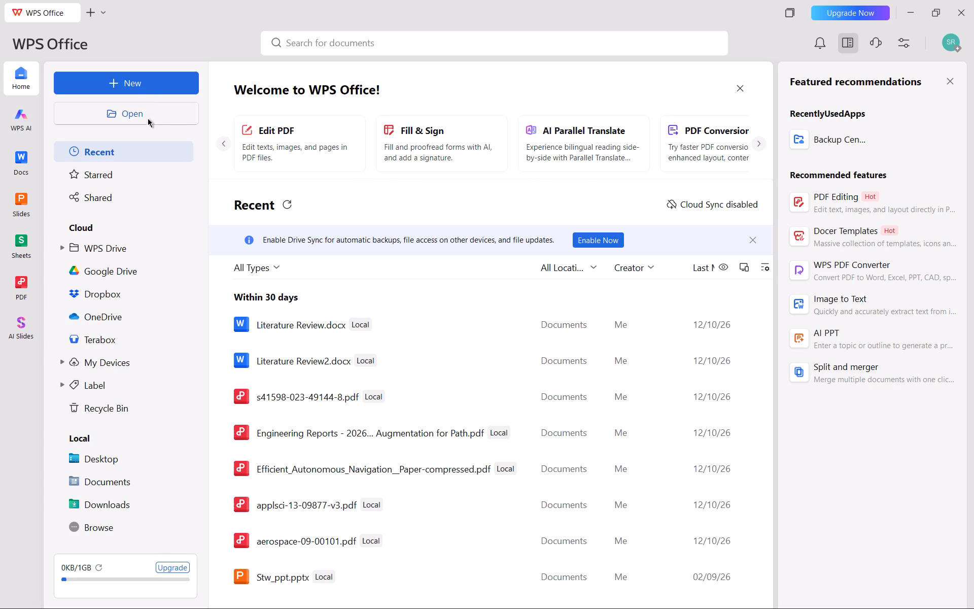
left_click(148, 87)
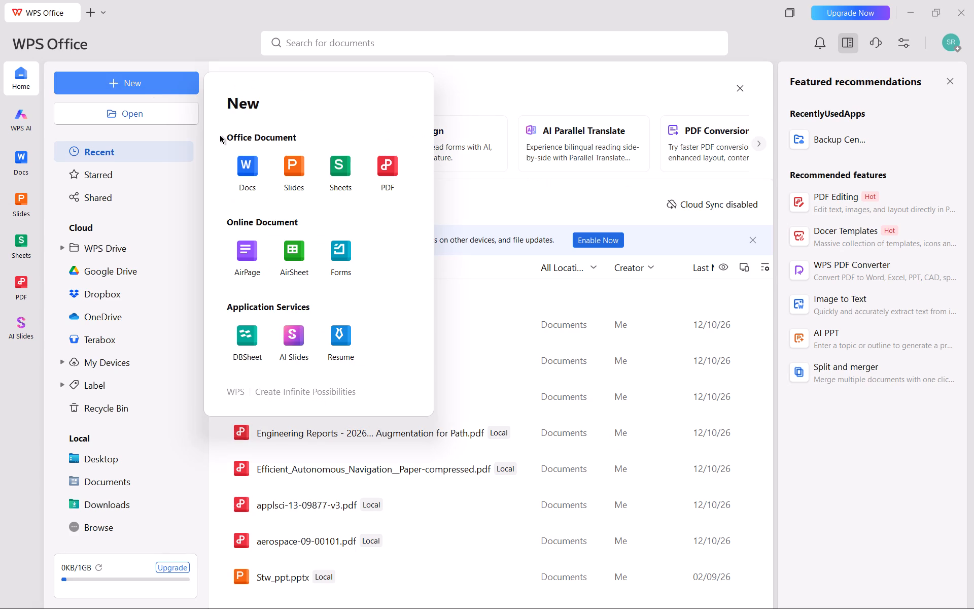
left_click(245, 169)
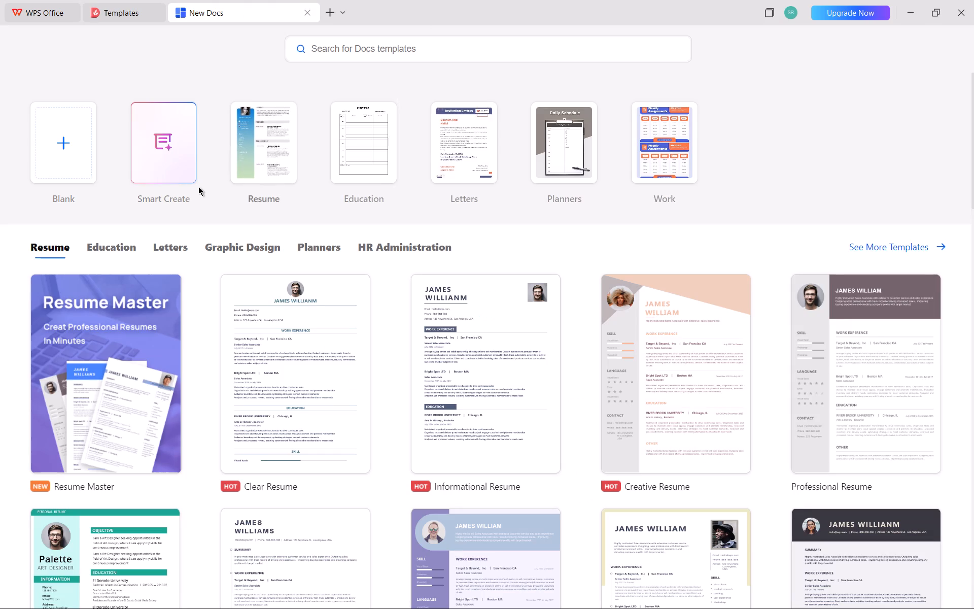
left_click(55, 158)
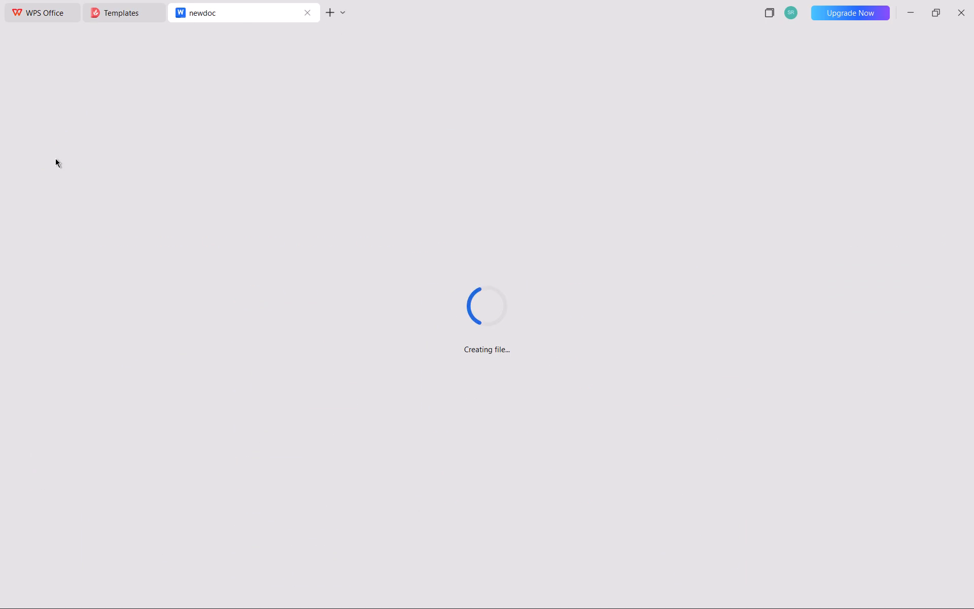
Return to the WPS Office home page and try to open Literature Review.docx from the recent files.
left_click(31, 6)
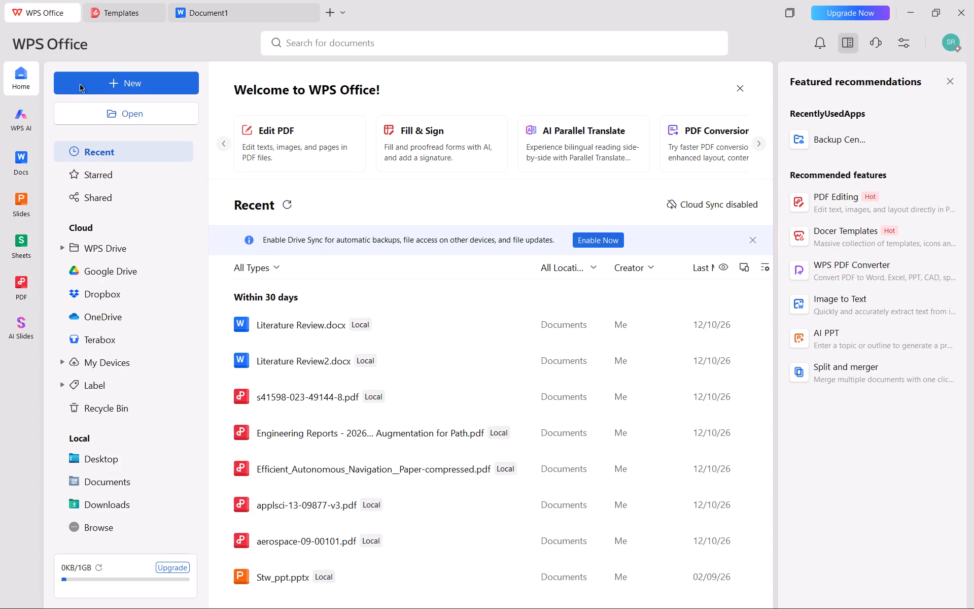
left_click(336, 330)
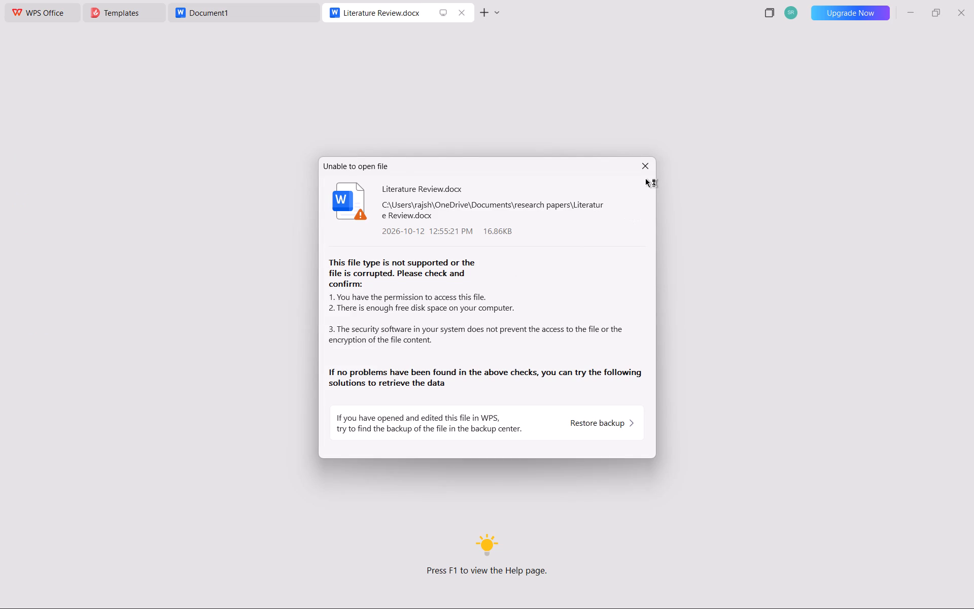
Check the Docs backups in the Backup Center, including the 2026/10/12 Document1.wps entry, and return to the blank document.
left_click(596, 422)
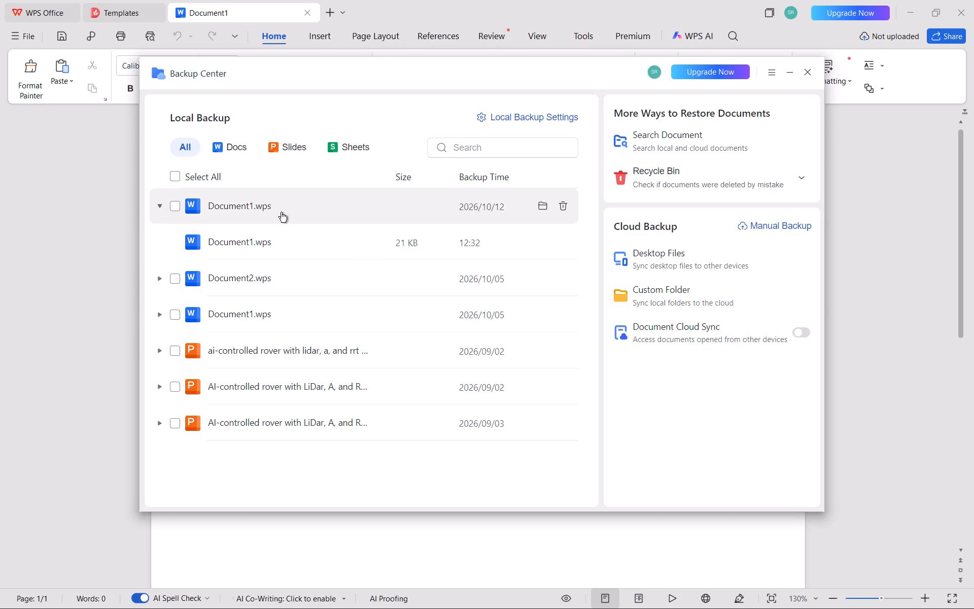
left_click(229, 144)
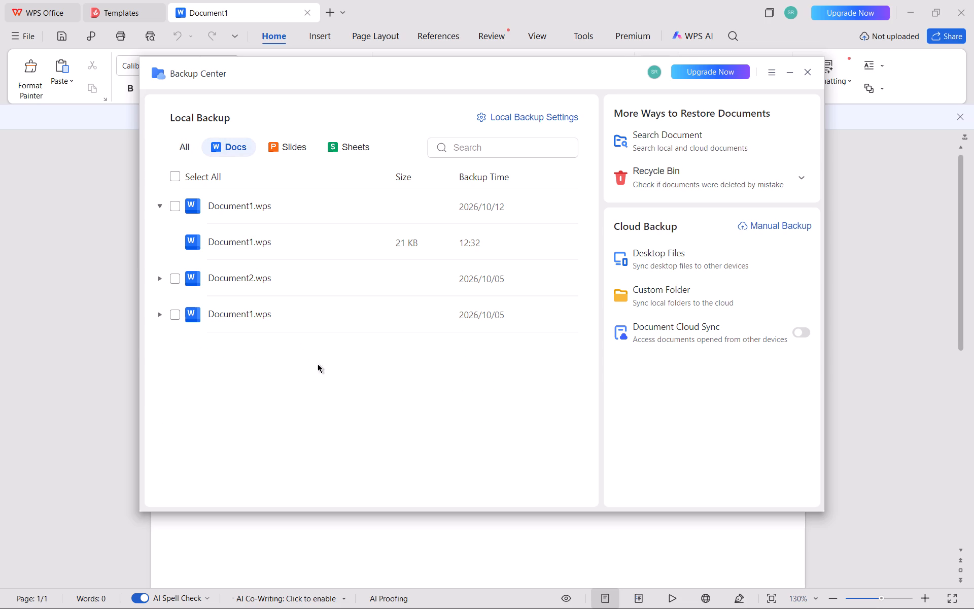
left_click(335, 218)
left_click(231, 208)
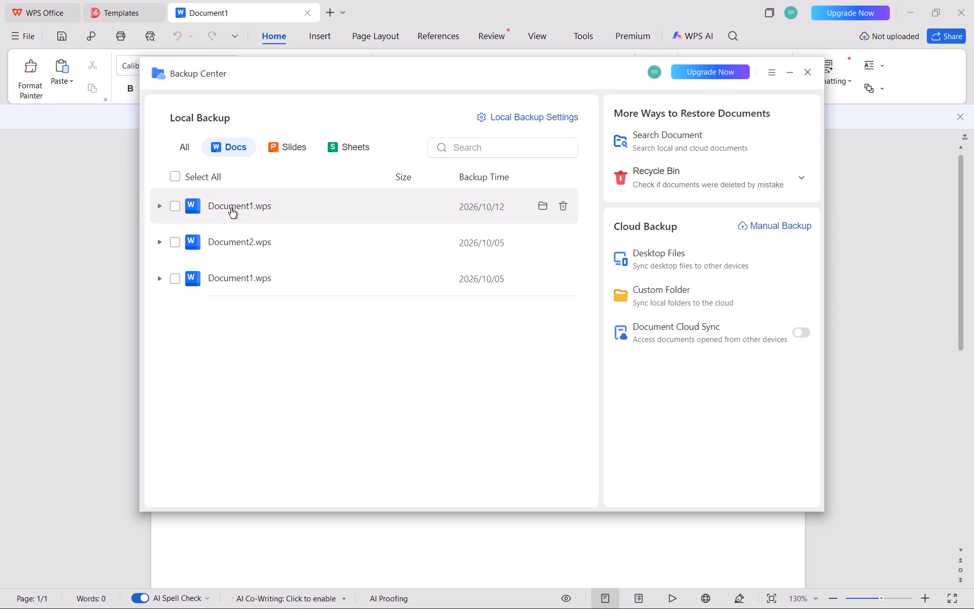
left_click(220, 204)
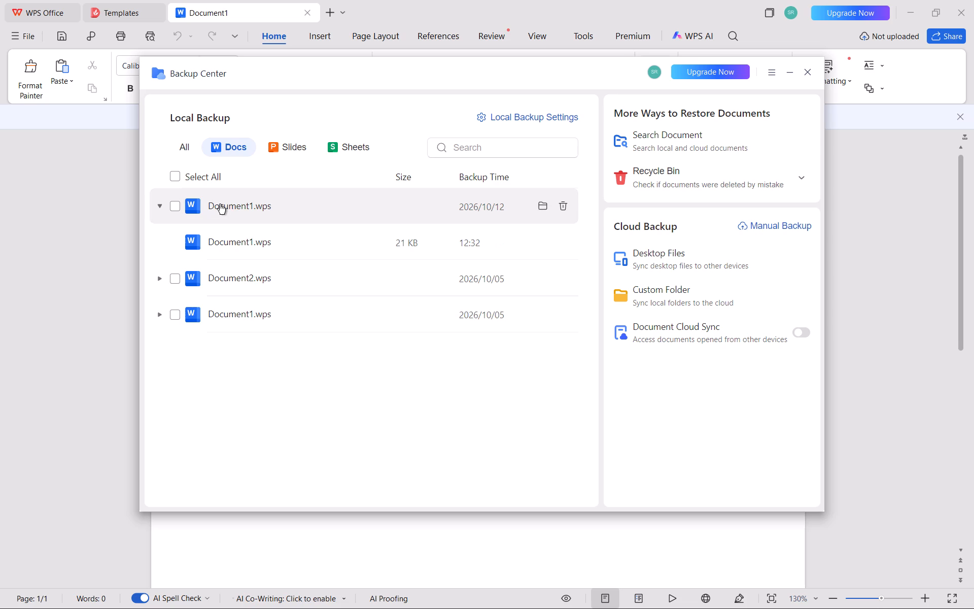
left_click(175, 207)
left_click(813, 67)
left_click(382, 411)
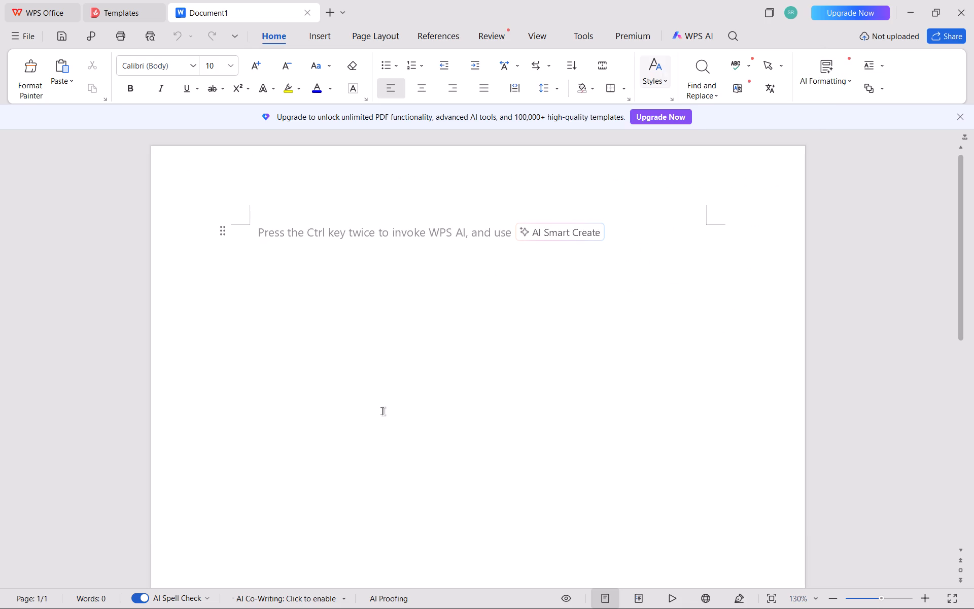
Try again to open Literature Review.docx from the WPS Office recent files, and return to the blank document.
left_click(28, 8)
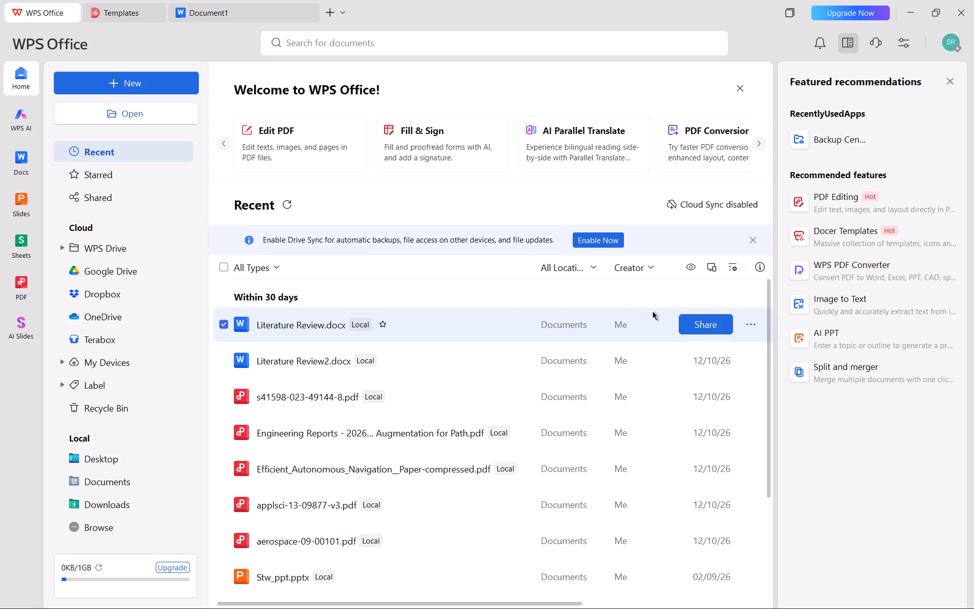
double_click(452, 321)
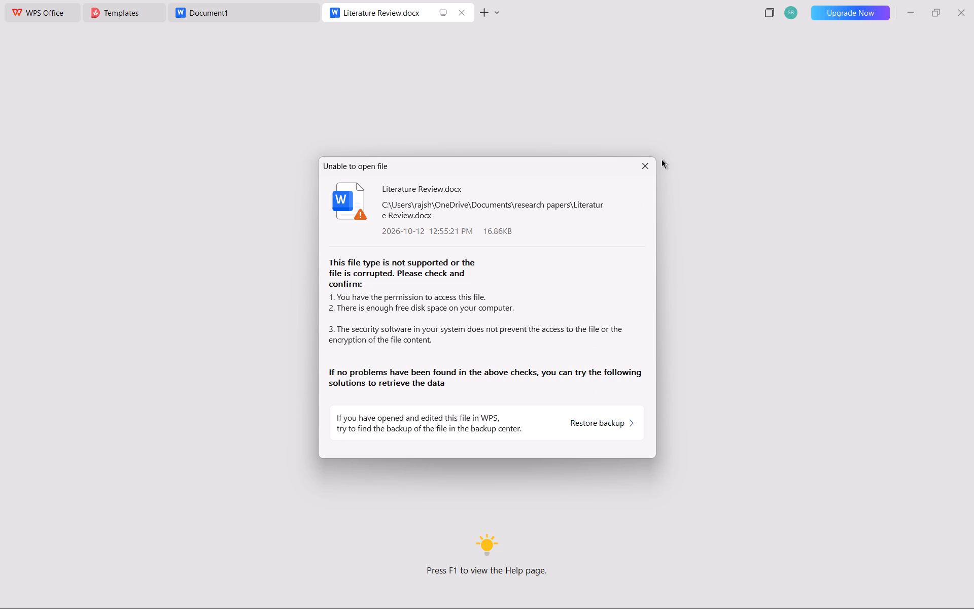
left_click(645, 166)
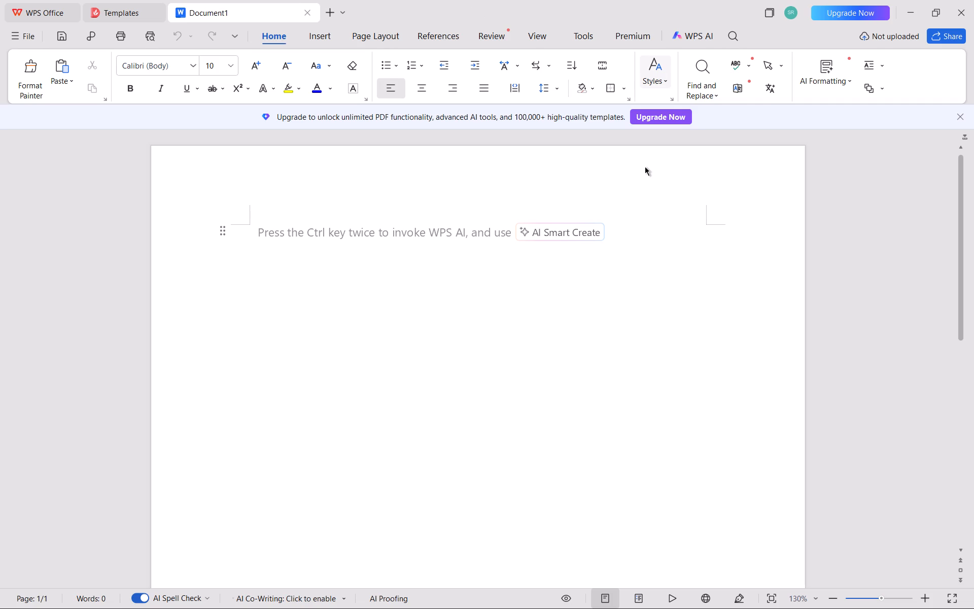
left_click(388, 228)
key("alt+Tab")
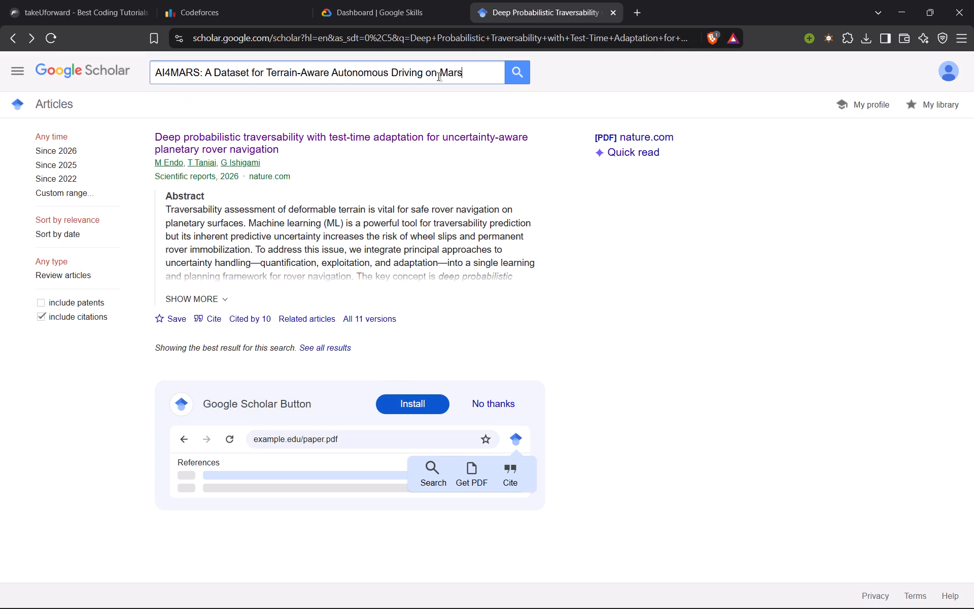
key("Return")
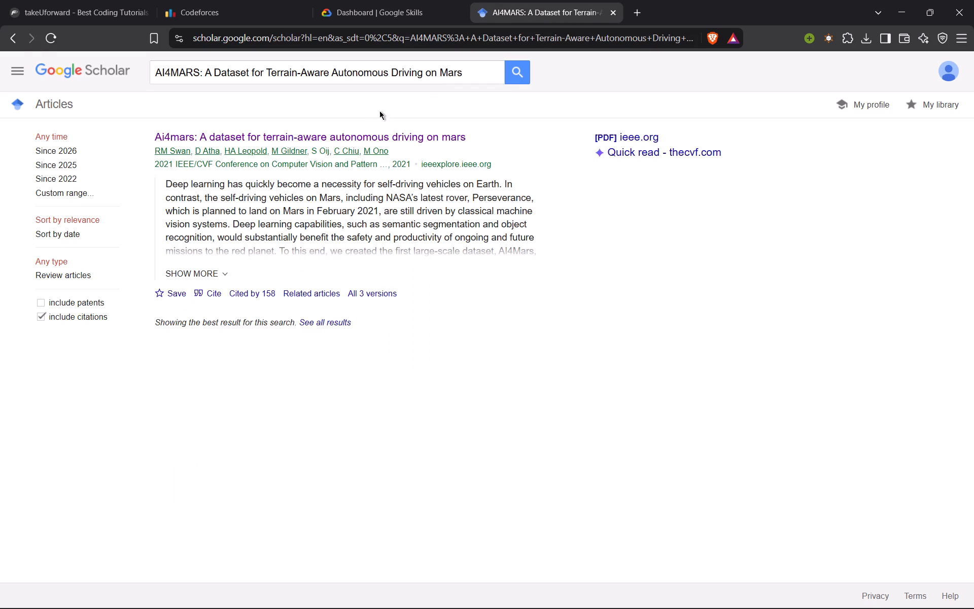
Open the AI4MARS paper on IEEE Xplore and save its full-text PDF into the 3rd folder under the suggested name.
left_click(380, 134)
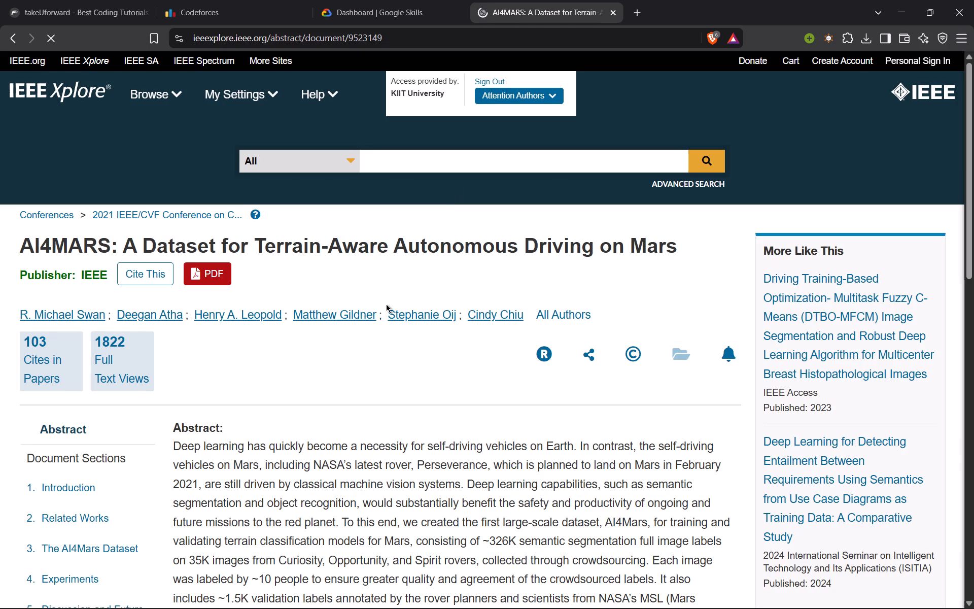
left_click(210, 276)
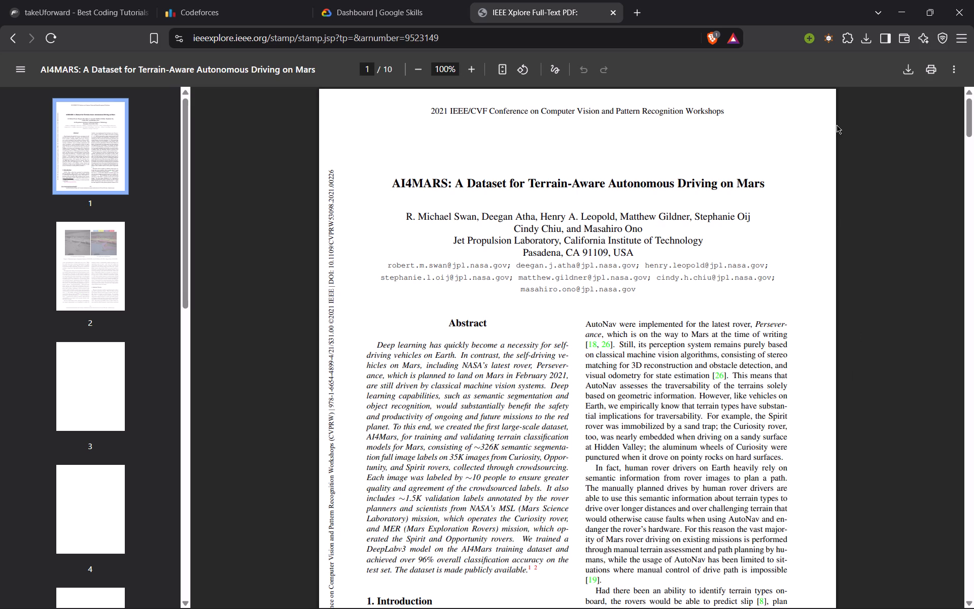
left_click(905, 75)
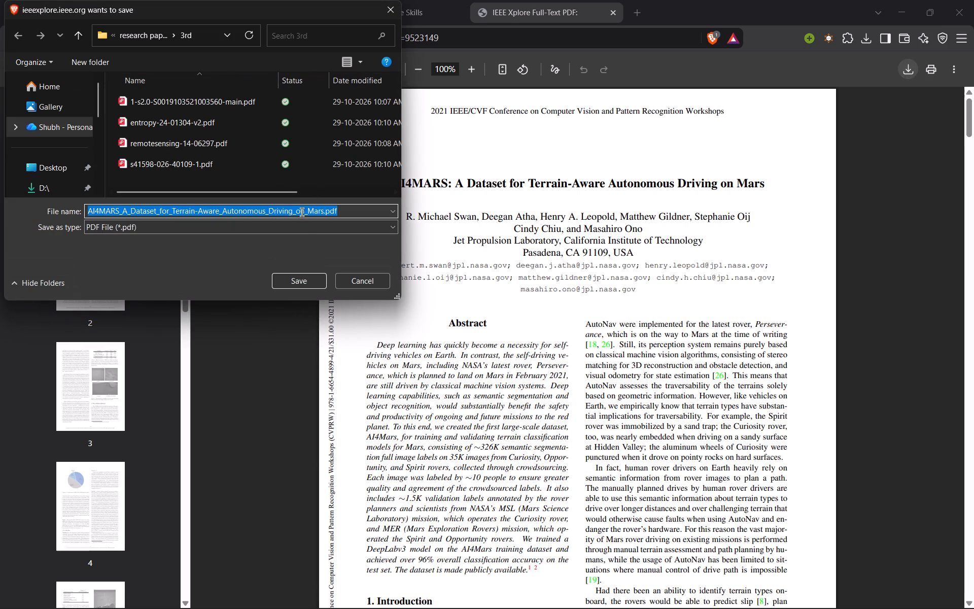
left_click(305, 275)
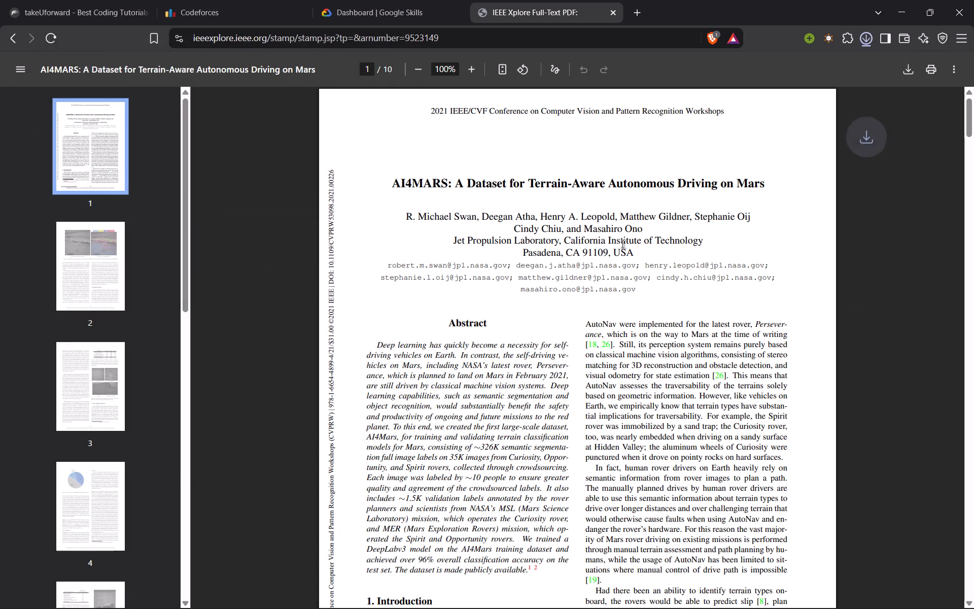
left_click(600, 316)
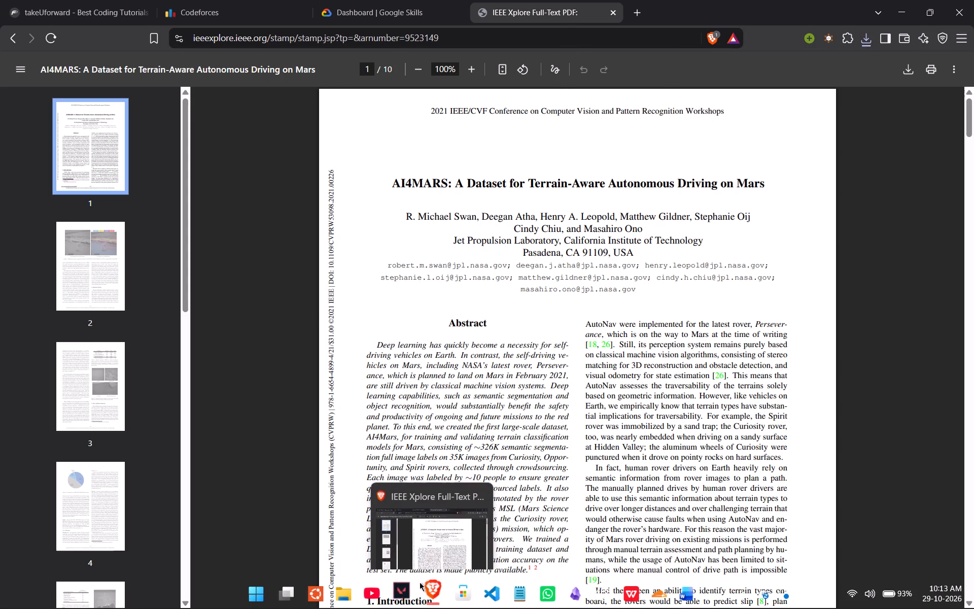
Switch to WPS Office and enable Drive Sync on the home page.
left_click(622, 589)
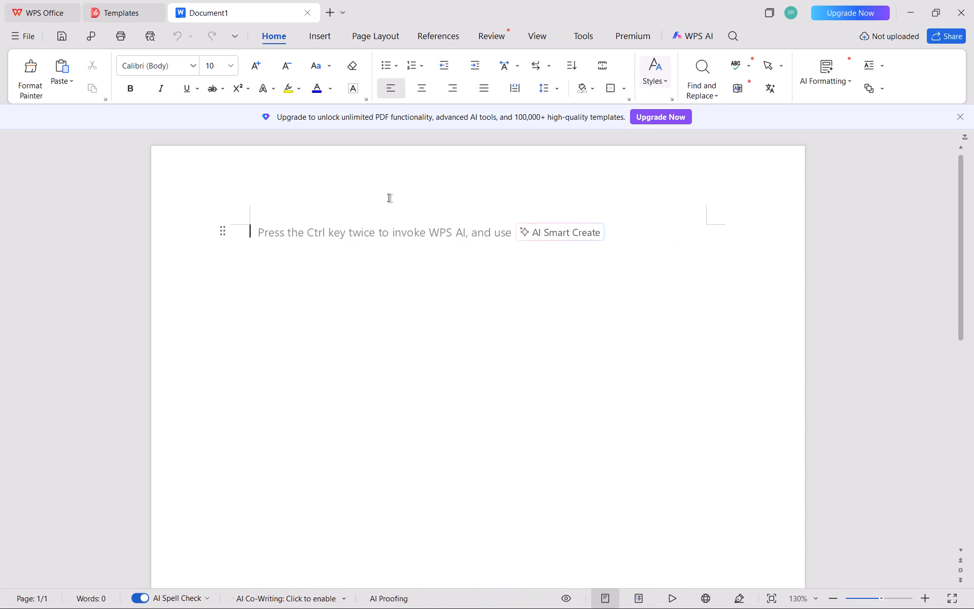
left_click(37, 4)
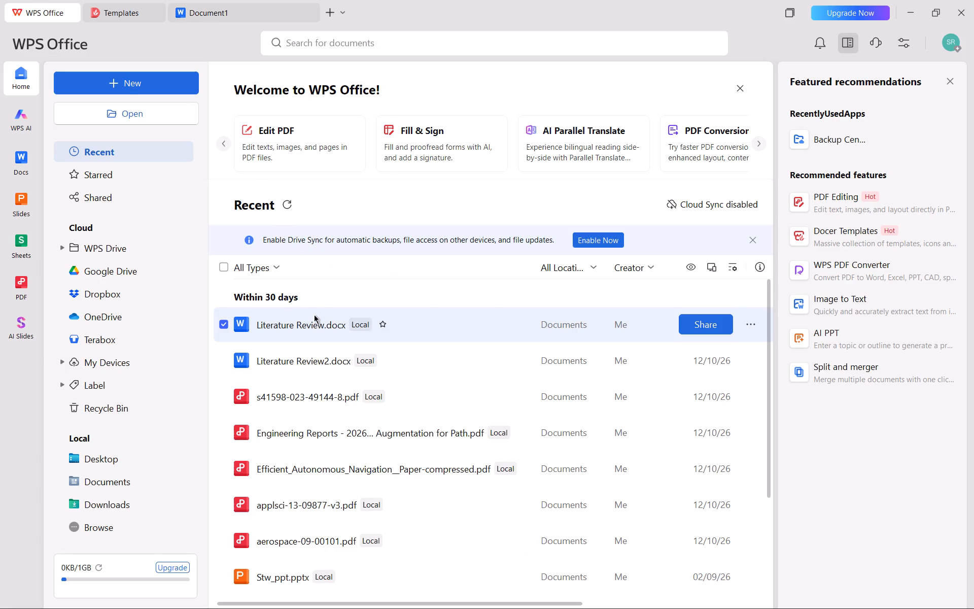
left_click(604, 238)
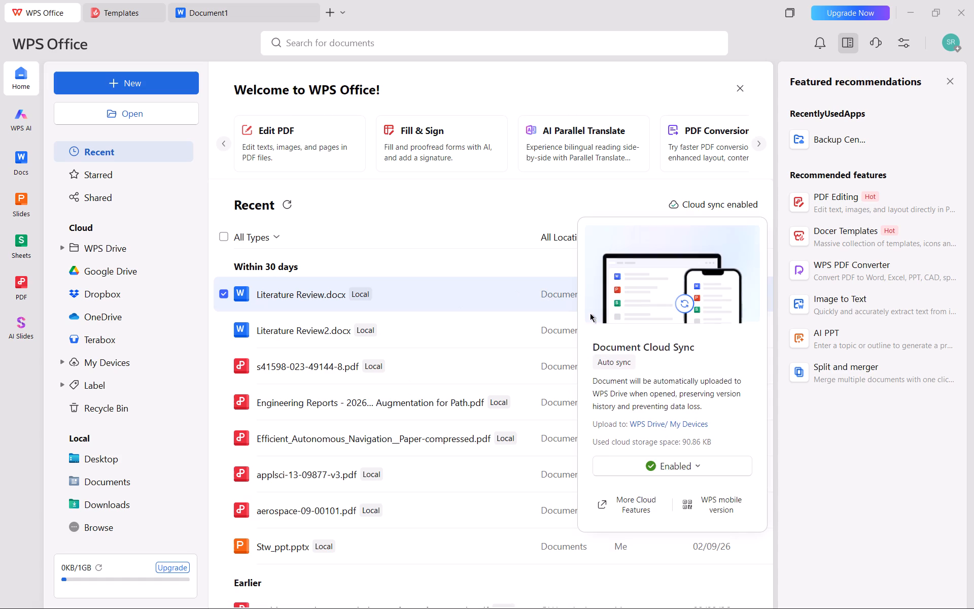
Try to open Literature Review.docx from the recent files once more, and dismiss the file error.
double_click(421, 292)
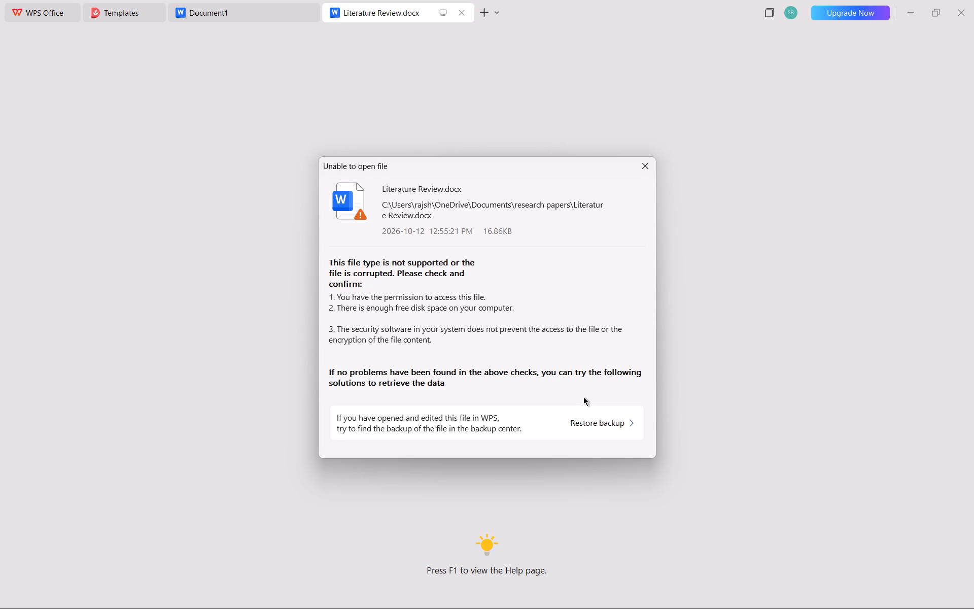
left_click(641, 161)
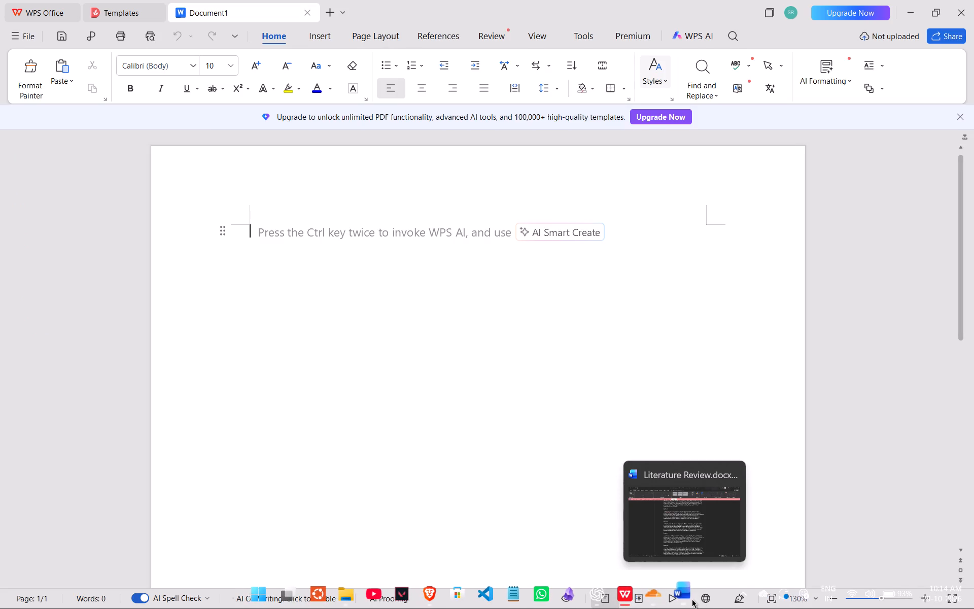
Switch to Literature Review.docx in Microsoft Word, look through its paper summaries and references list, and close the document.
left_click(688, 599)
scroll(670, 383, "down", 1)
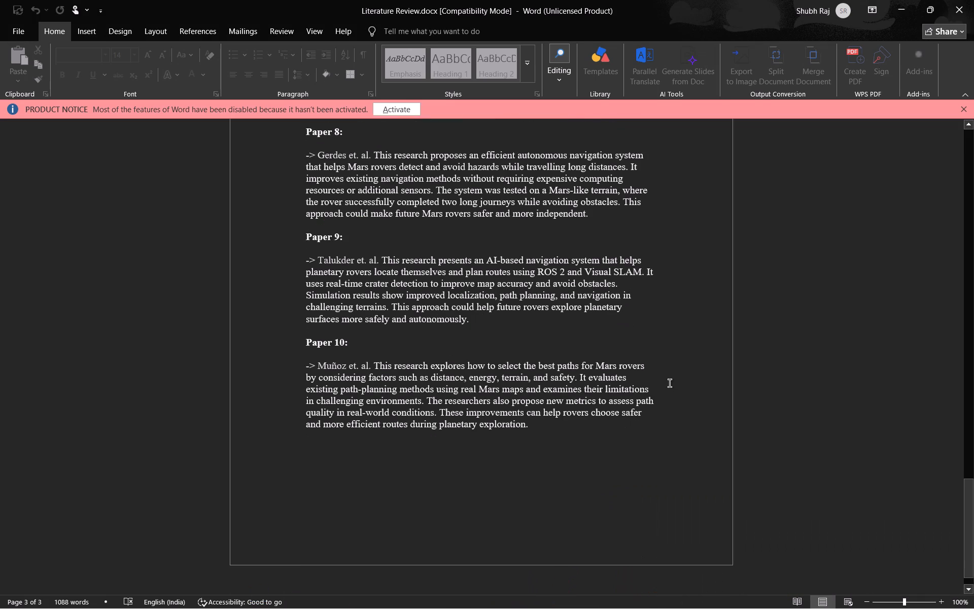
scroll(670, 383, "down", 2)
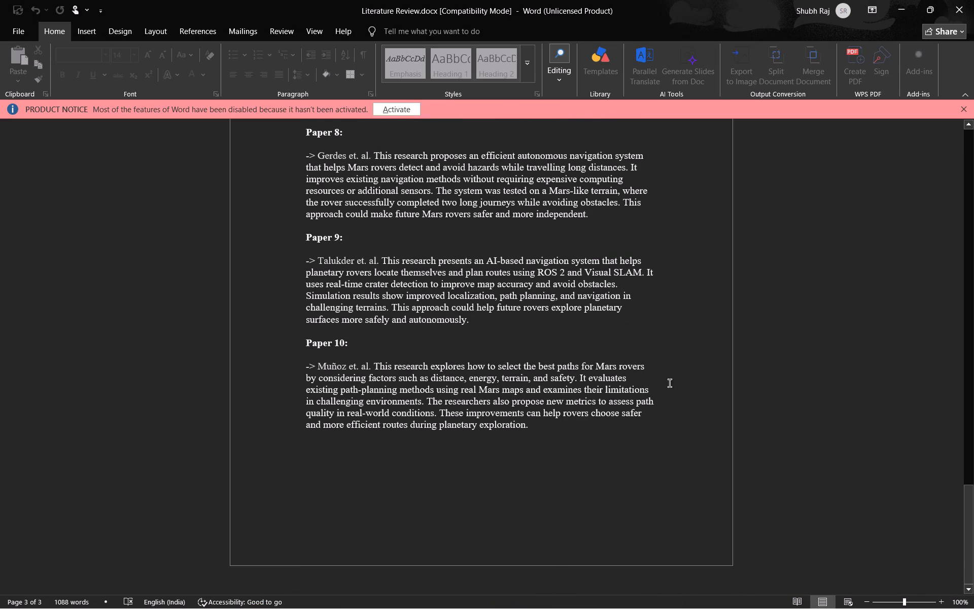
scroll(670, 383, "down", 1)
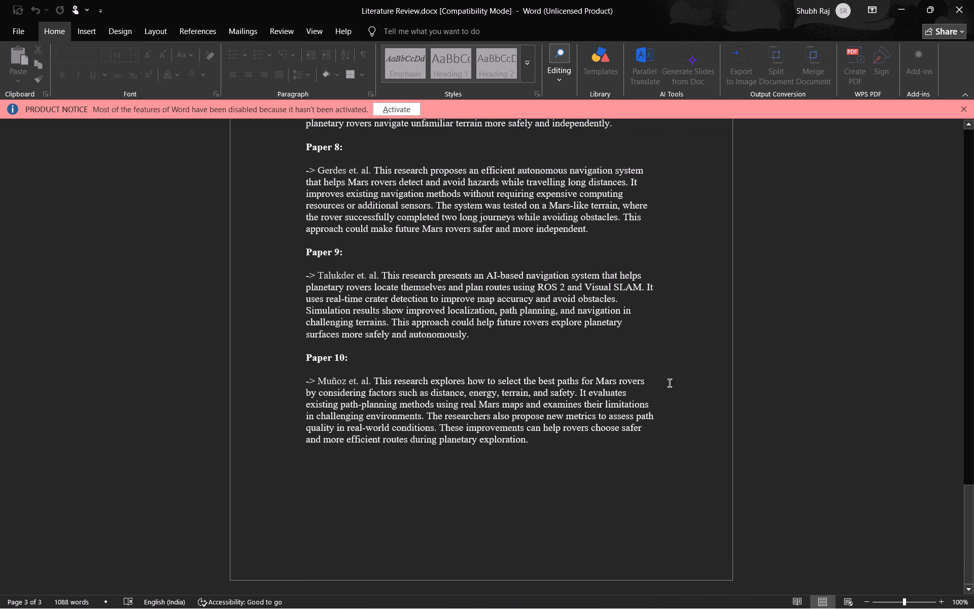
scroll(670, 383, "down", 1)
scroll(670, 383, "up", 6)
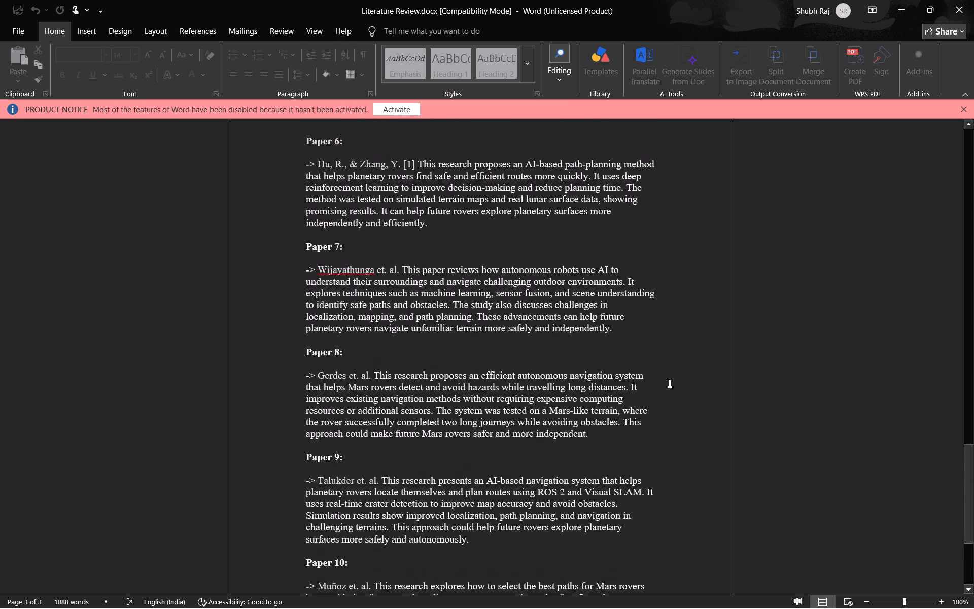
scroll(670, 383, "up", 9)
scroll(670, 383, "down", 1)
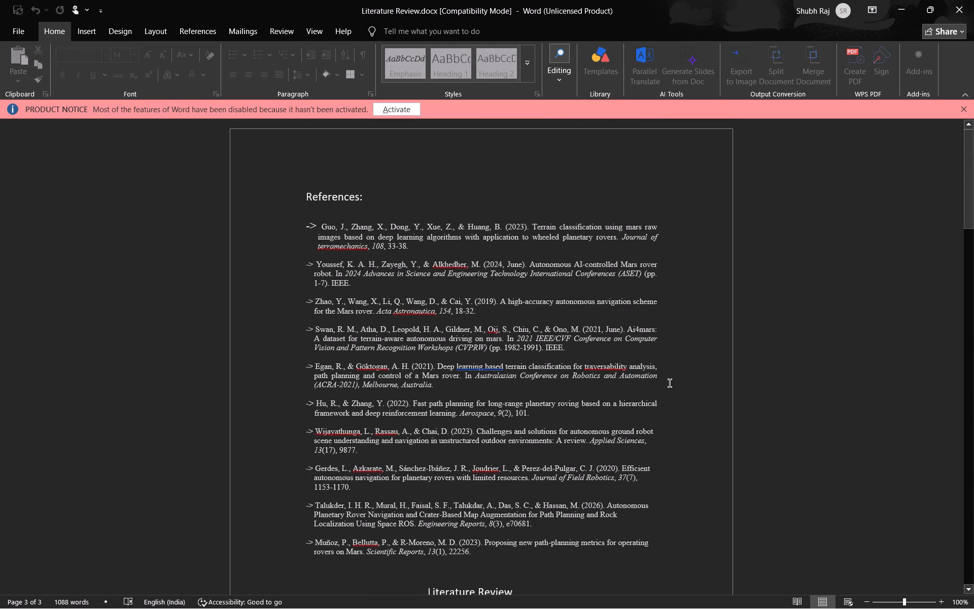
scroll(670, 383, "down", 2)
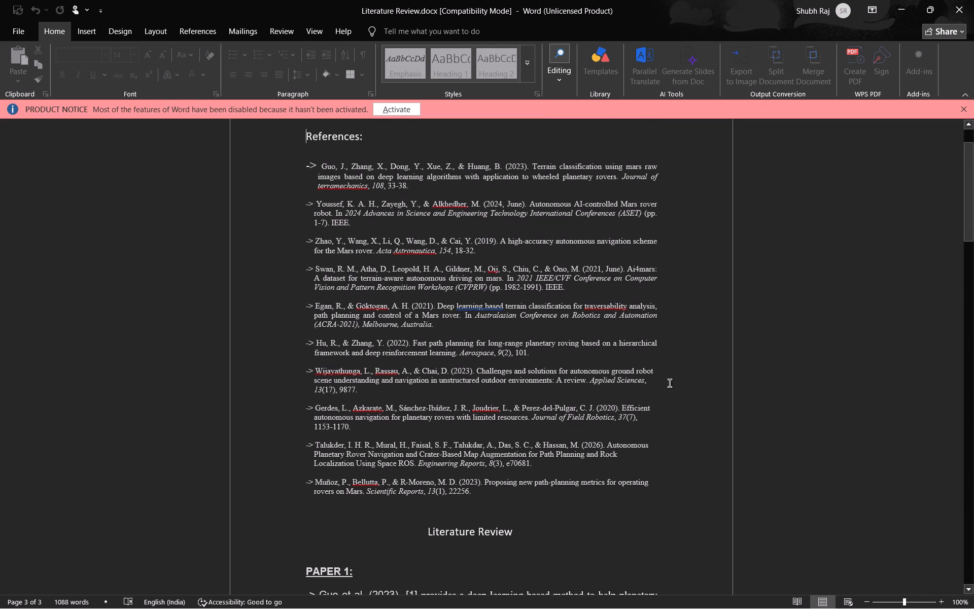
left_click(954, 3)
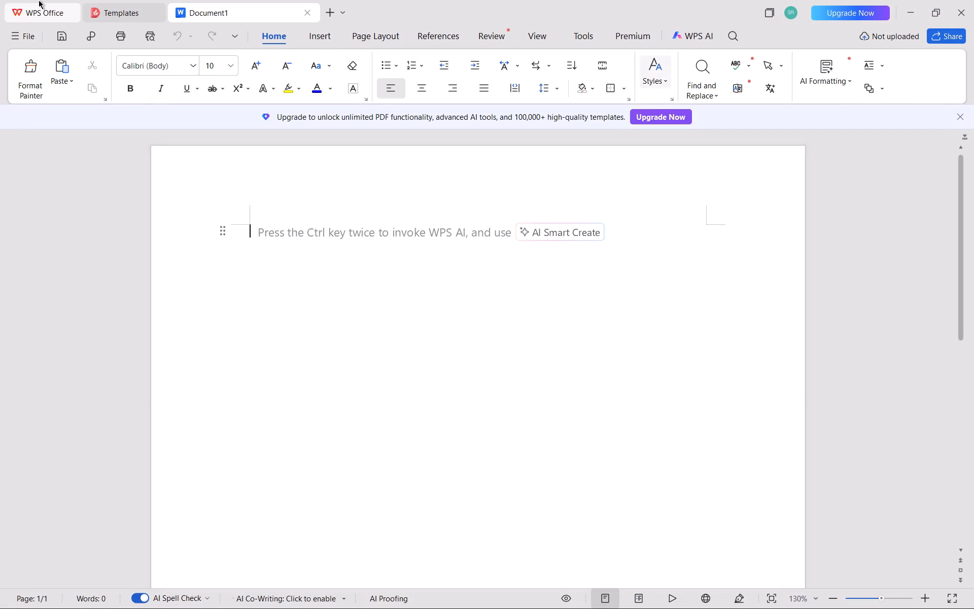
Switch to the research papers folder in File Explorer, check the contents of the 2nd folder, and go back.
key("alt+Tab")
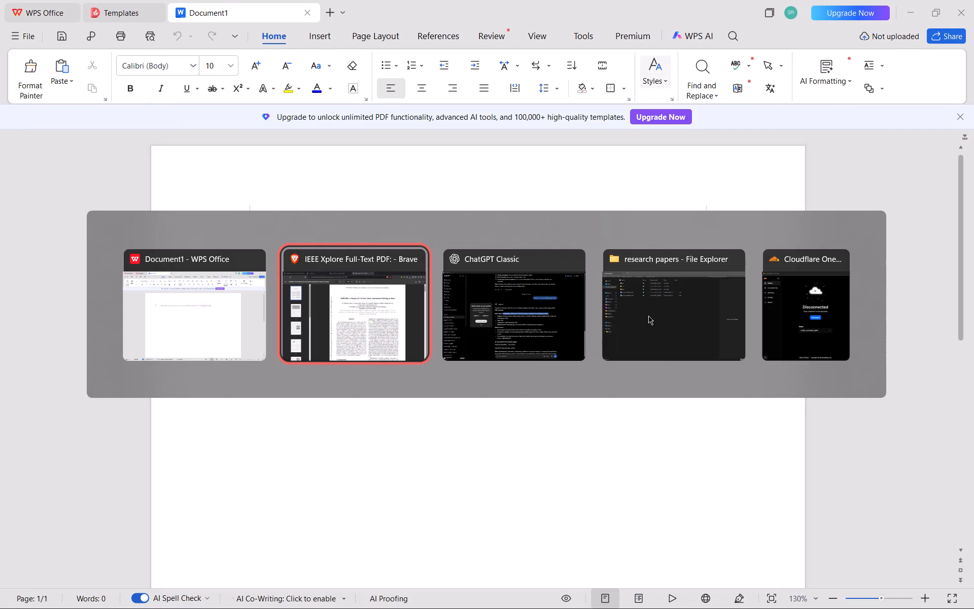
left_click(704, 309, "alt")
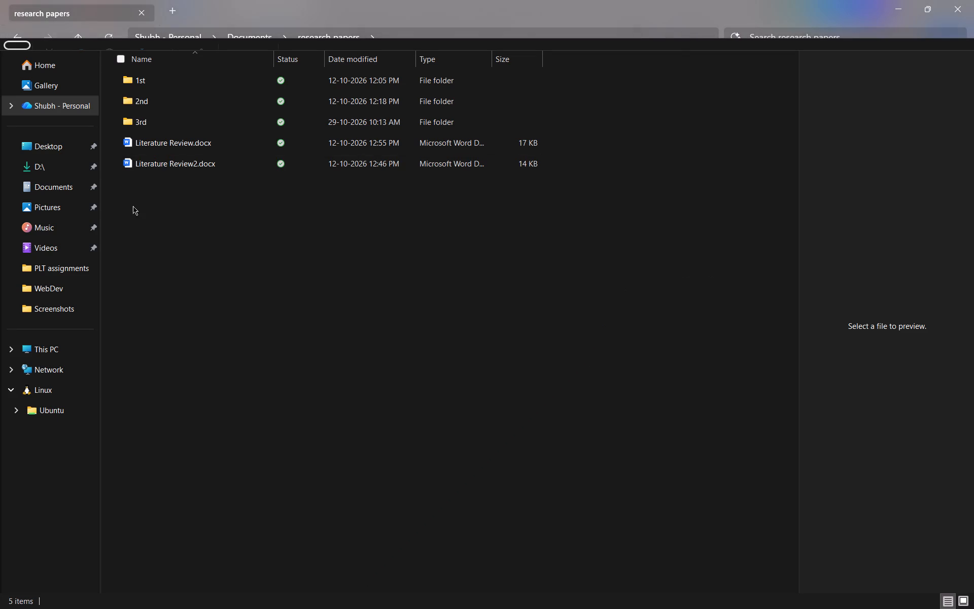
double_click(196, 107)
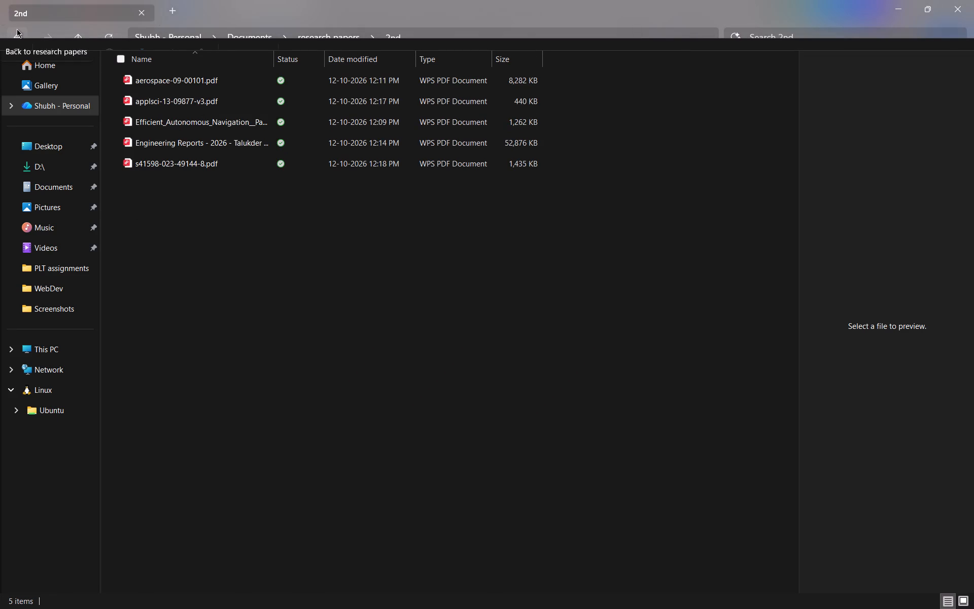
left_click(17, 29)
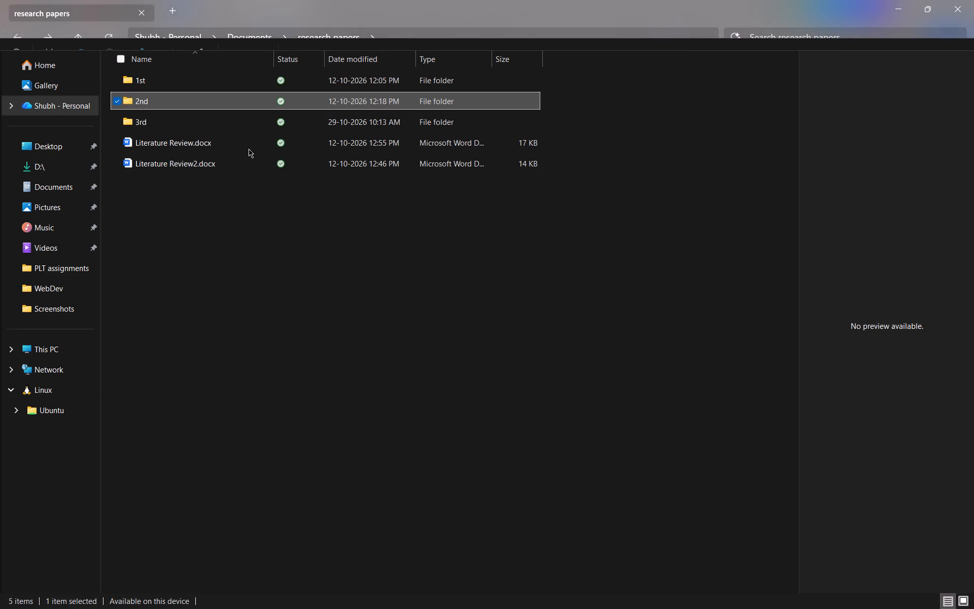
Open Literature Review.docx from the research papers folder with WPS Office and look through its paper summaries.
left_click(249, 149)
left_click(249, 149)
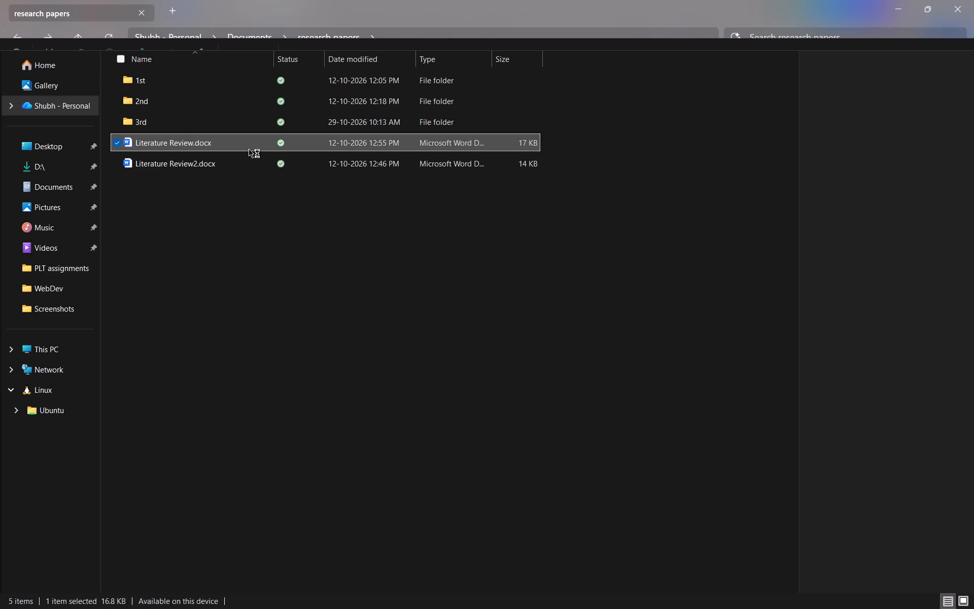
left_click(278, 238)
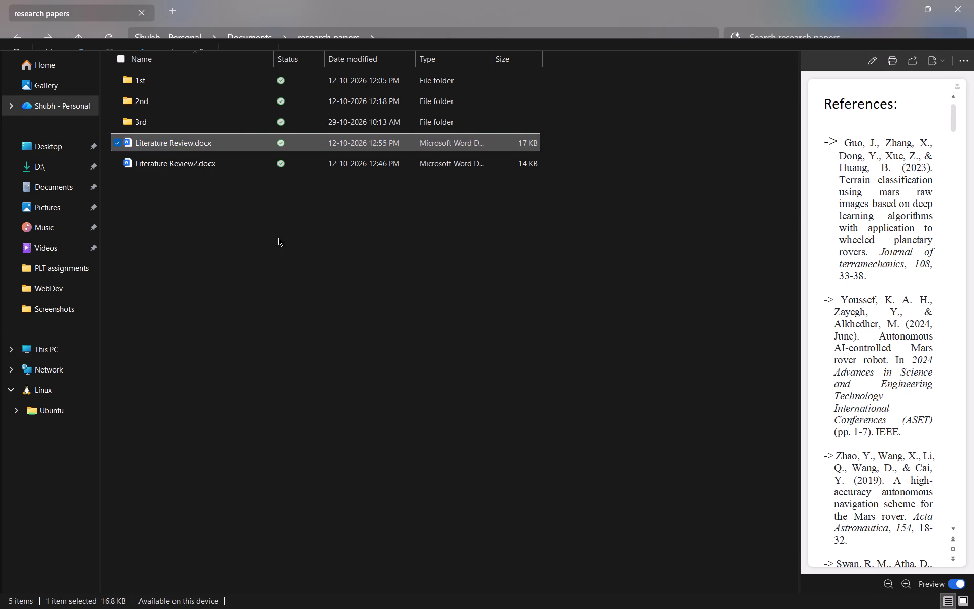
right_click(250, 143)
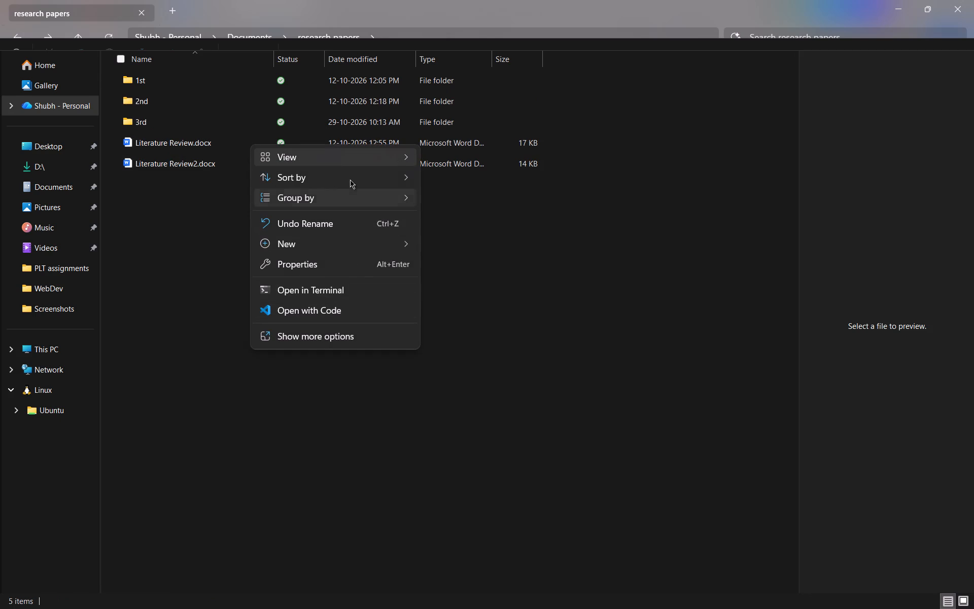
left_click(200, 252)
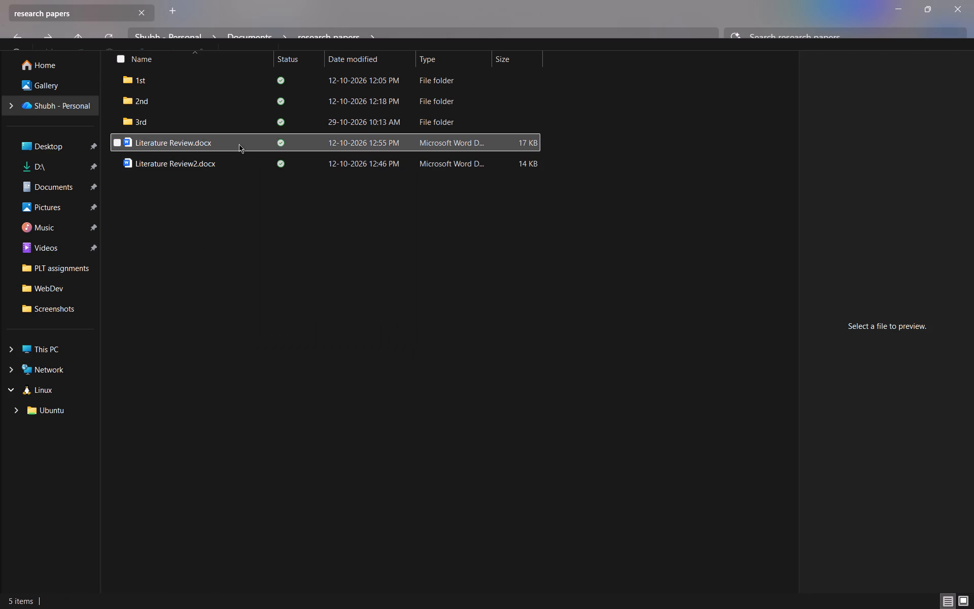
left_click(239, 144)
right_click(239, 144)
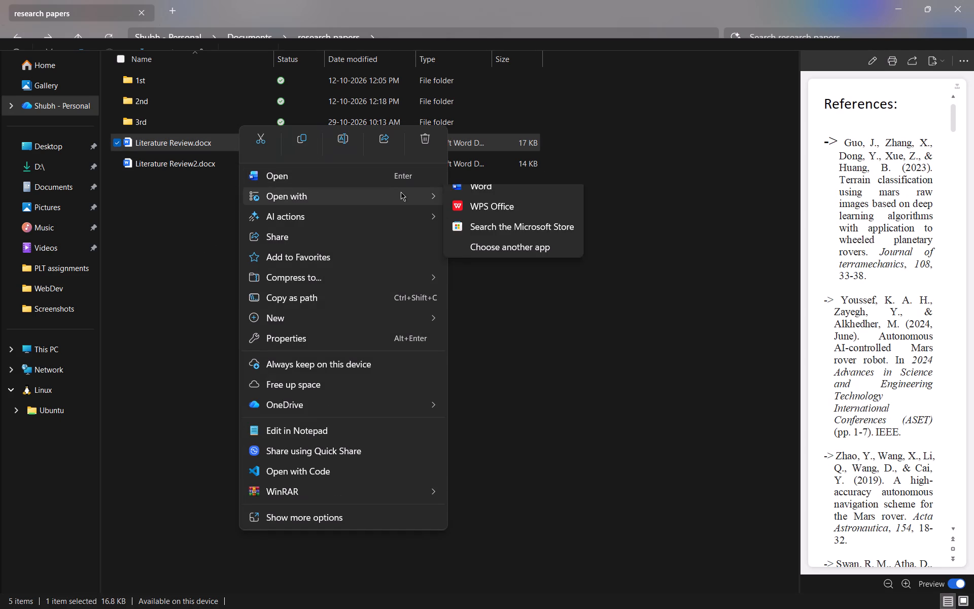
left_click(467, 217)
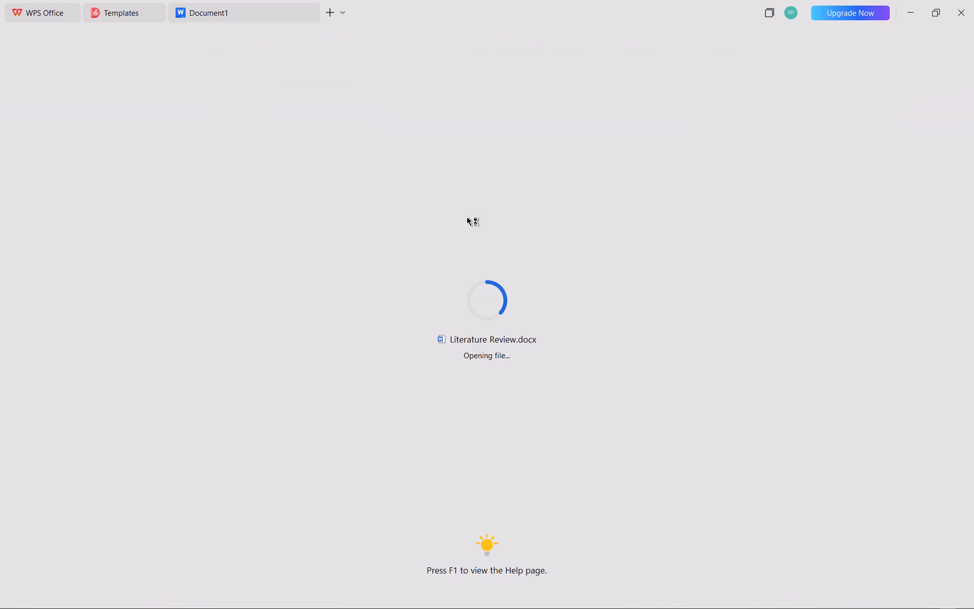
scroll(531, 353, "down", 4)
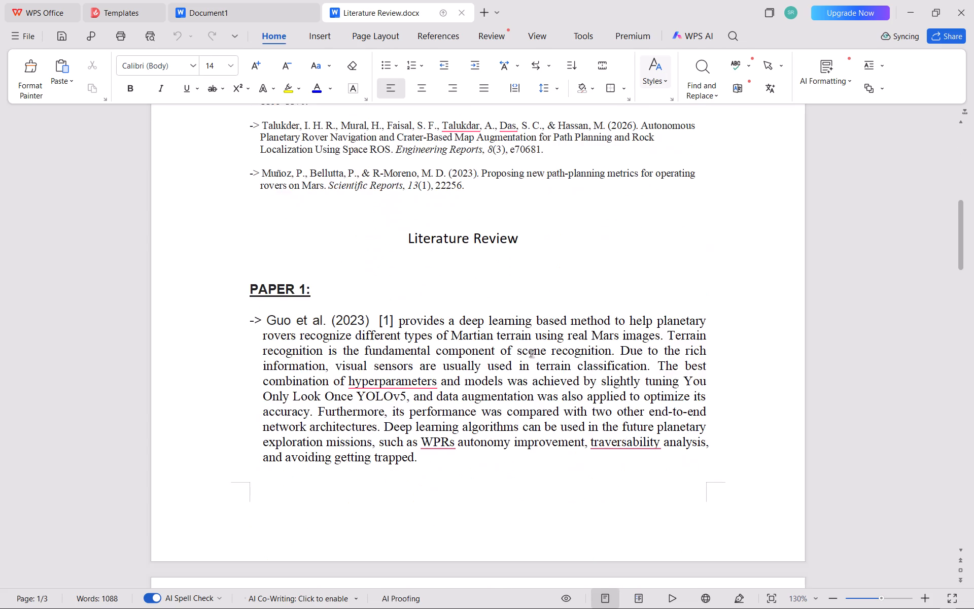
scroll(531, 353, "down", 9)
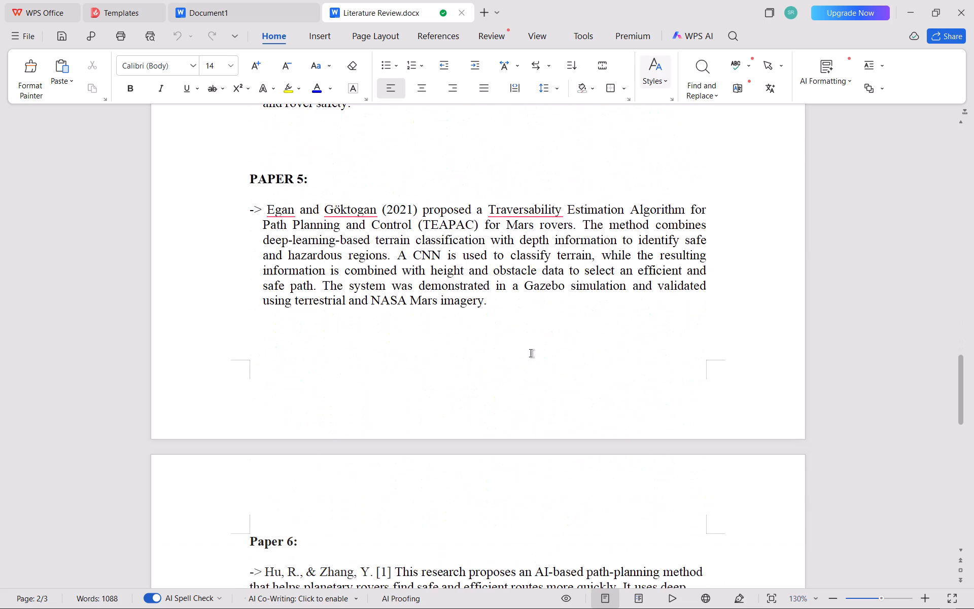
scroll(531, 353, "down", 5)
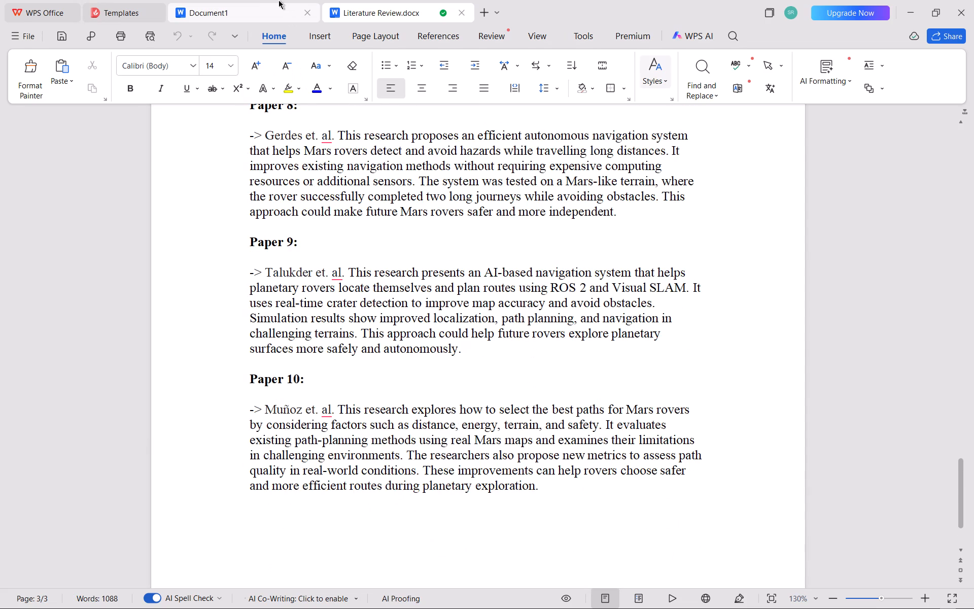
Close the Templates page, return to Literature Review.docx to check its references list, and switch to Document1.
left_click(266, 0)
left_click(142, 1)
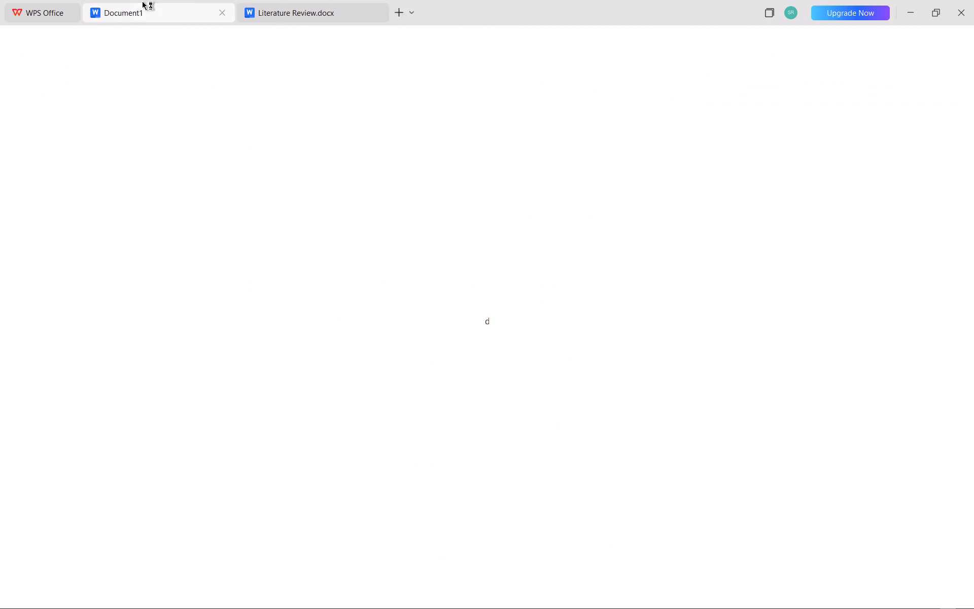
left_click(223, 14)
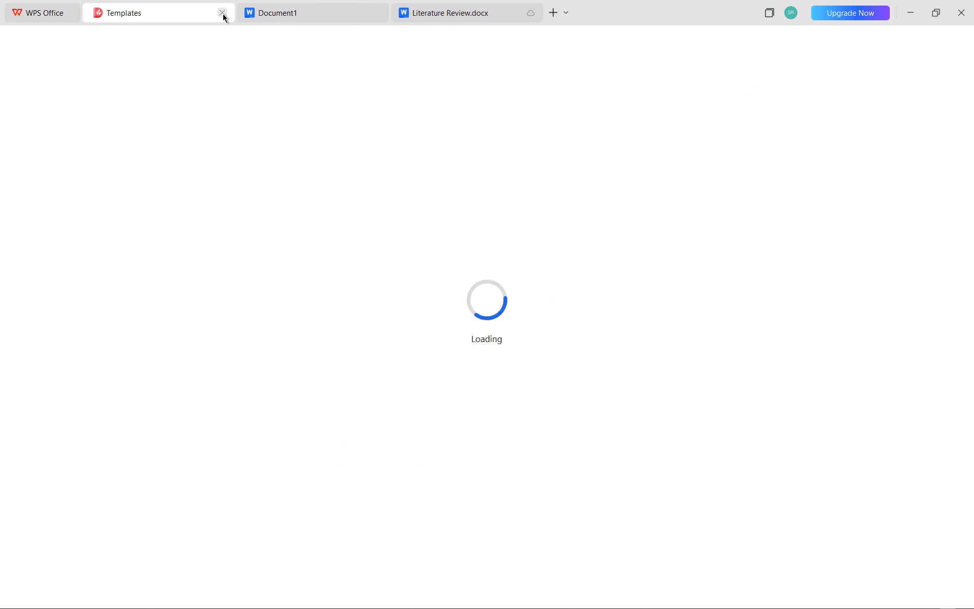
left_click(275, 0)
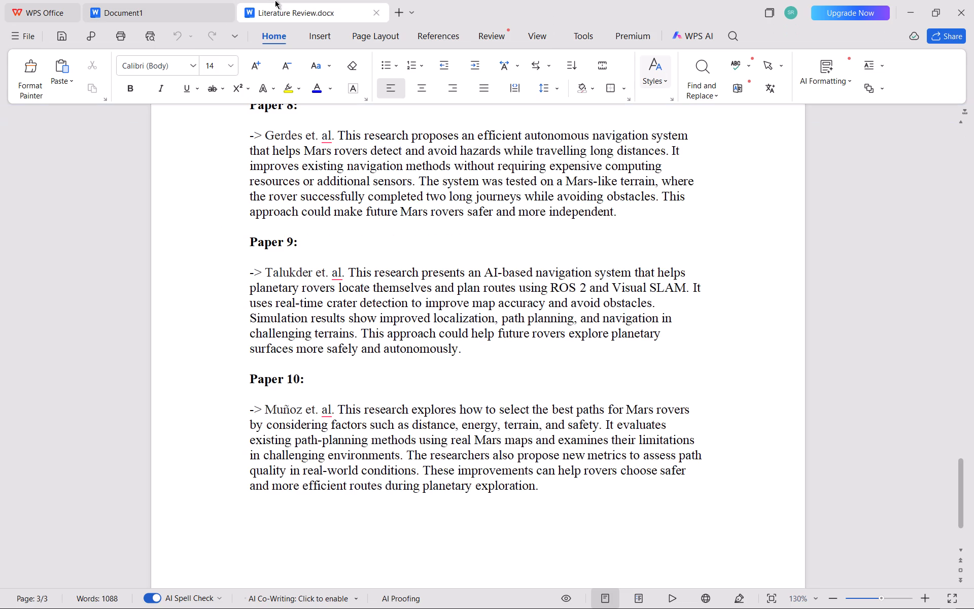
scroll(411, 185, "up", 9)
scroll(411, 185, "down", 1)
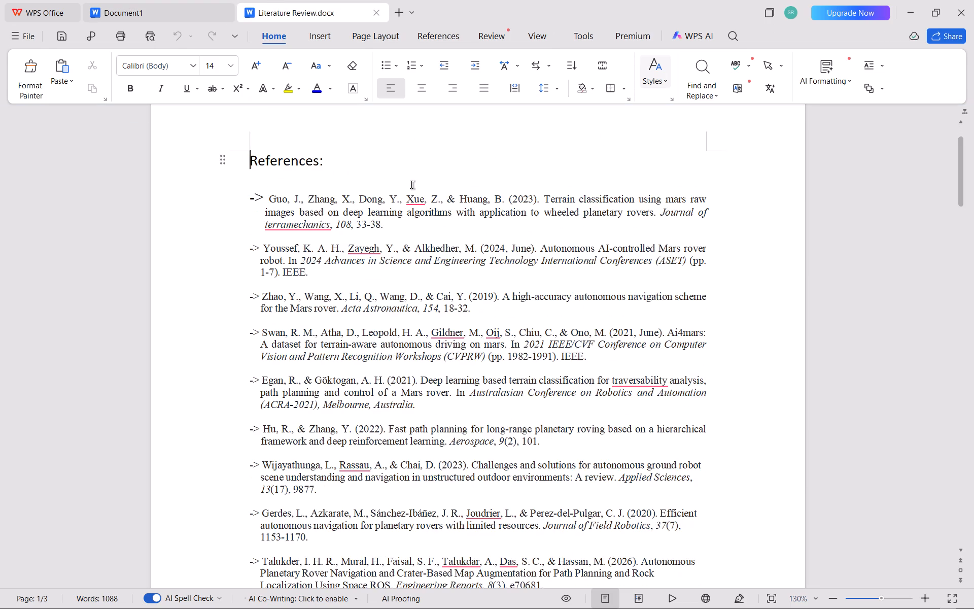
scroll(411, 185, "down", 1)
left_click(203, 8)
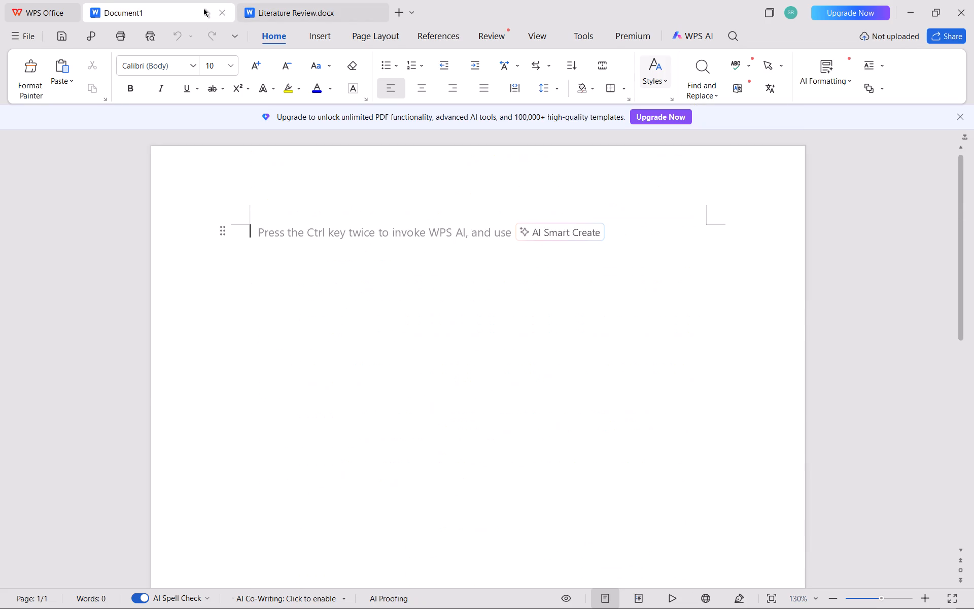
Switch to Brave, go back to the Google Scholar result for the AI4MARS paper, and copy its APA citation.
key("alt+Tab")
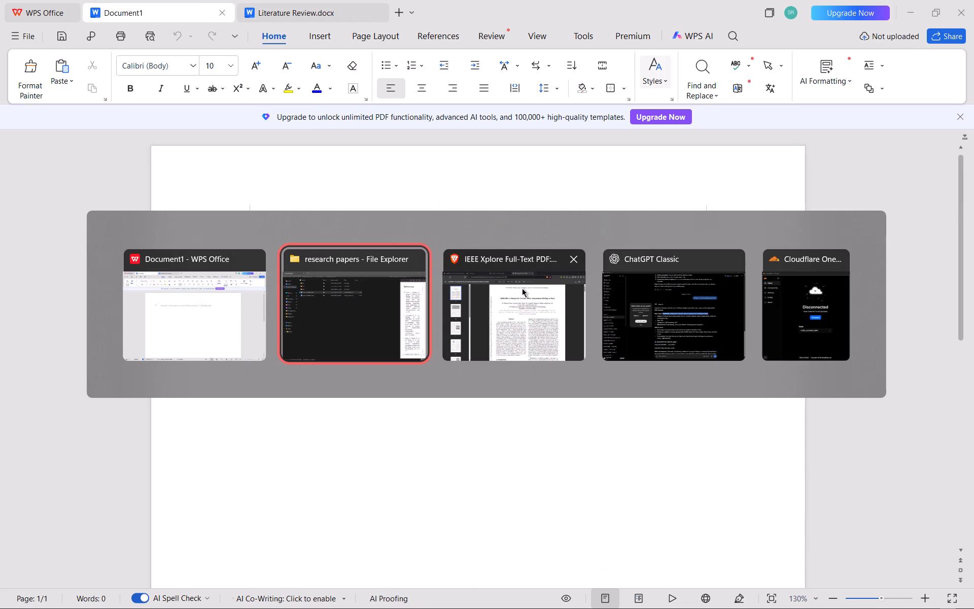
left_click(522, 288, "alt")
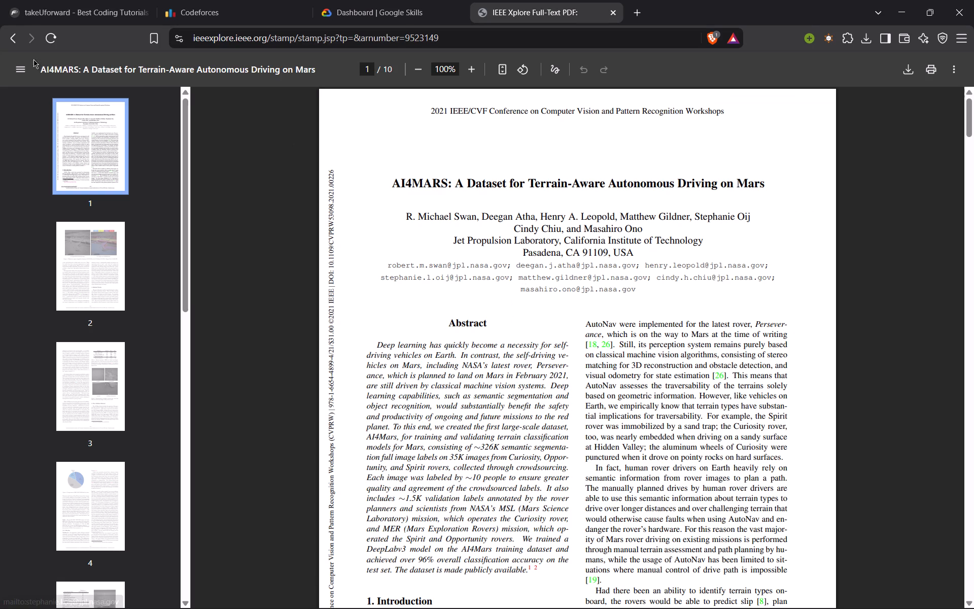
left_click(14, 37)
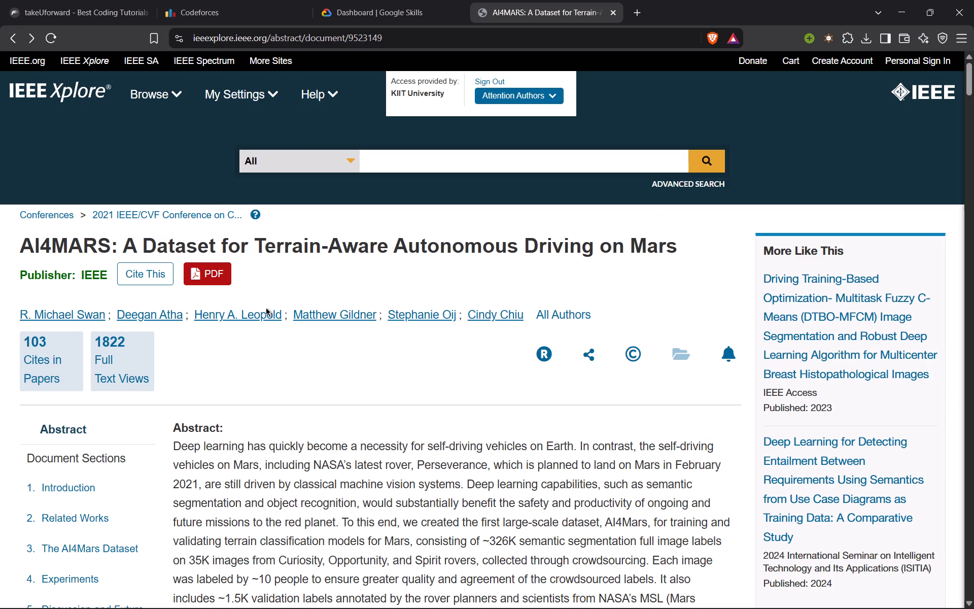
left_click(9, 41)
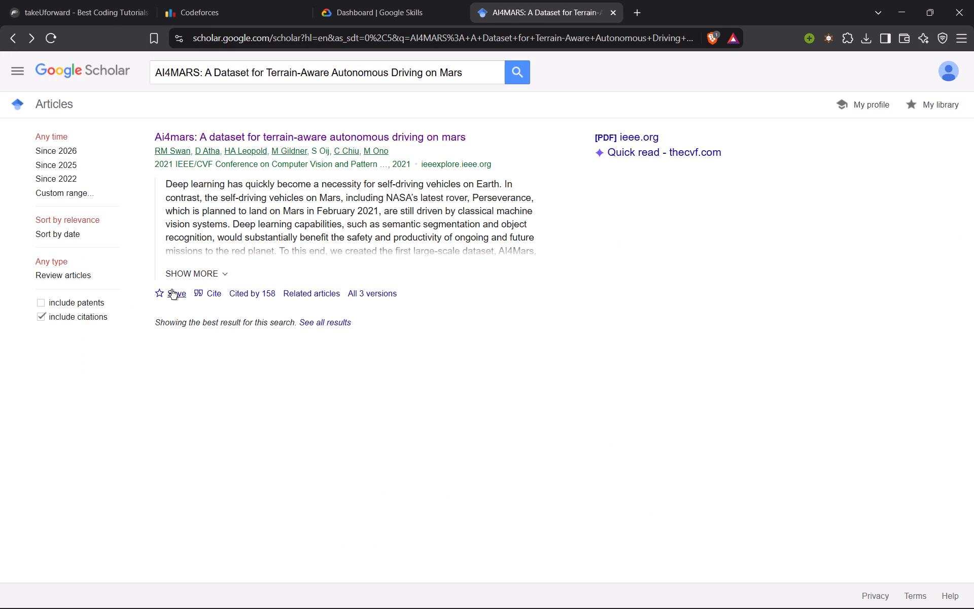
left_click(206, 294)
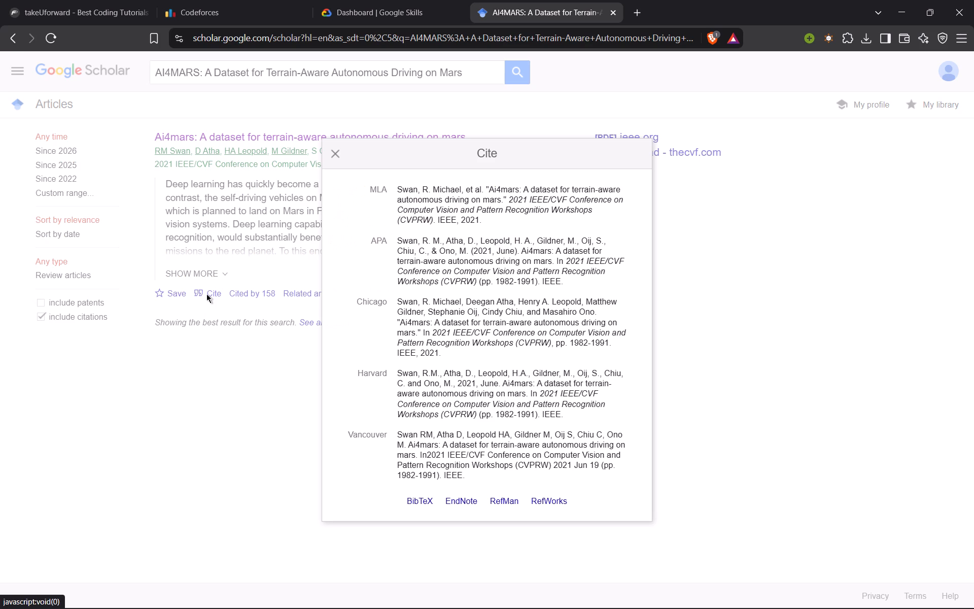
left_click(502, 249)
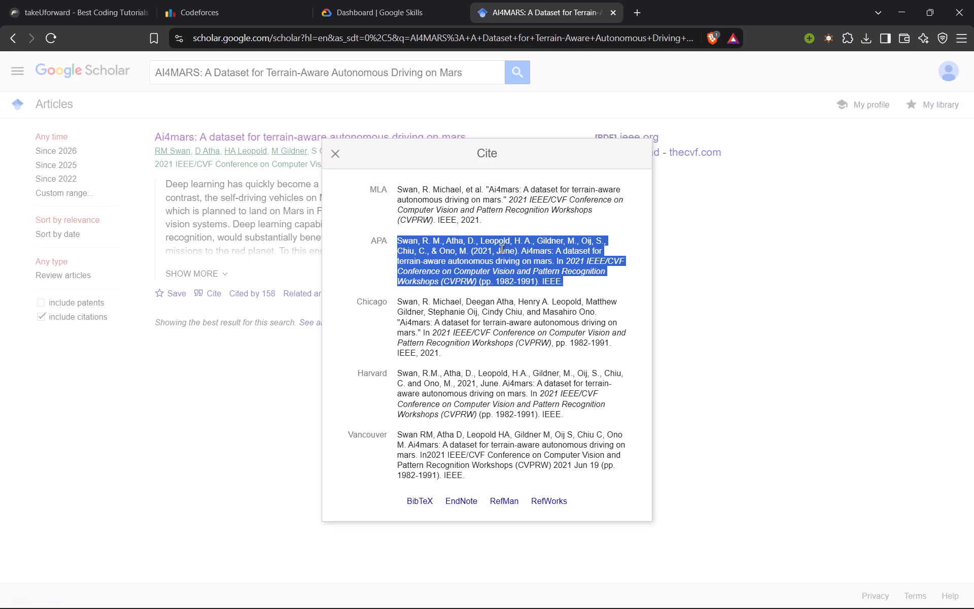
key("ctrl+c")
key("ctrl+c")
Switch to Literature Review.docx in WPS Office and start a new entry with "->" below the last item in the references list.
key("alt+Tab")
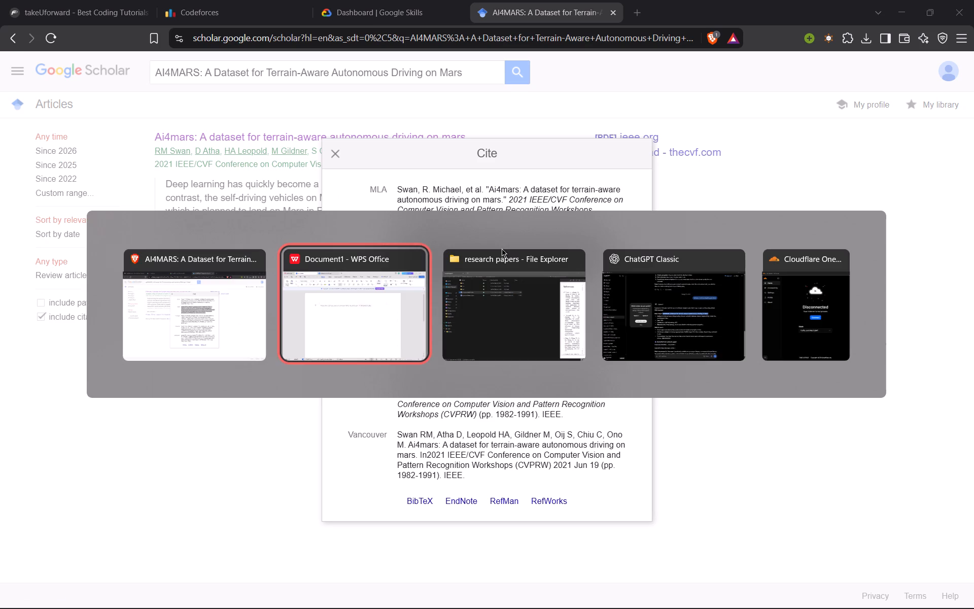
left_click(316, 0)
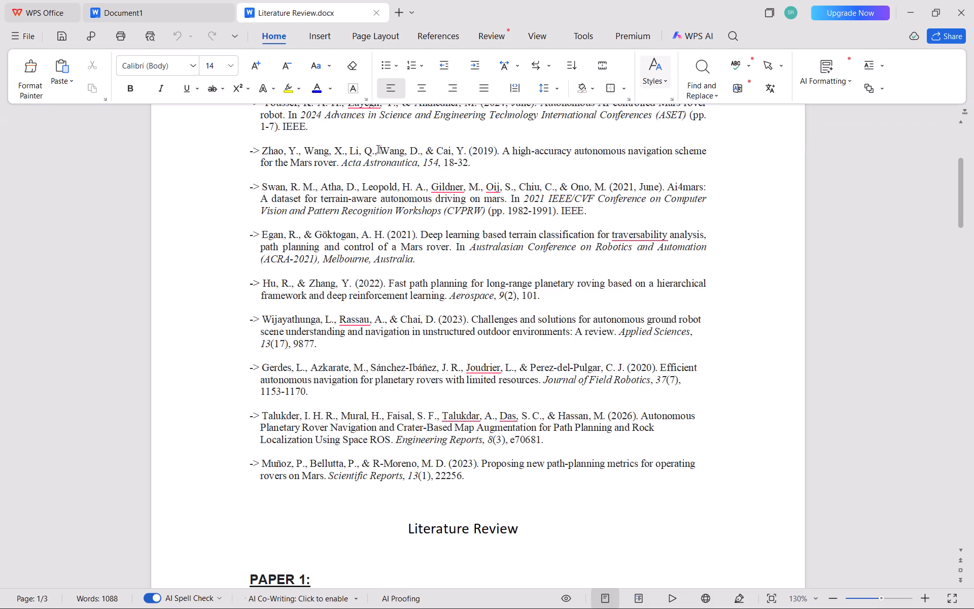
scroll(455, 345, "down", 3)
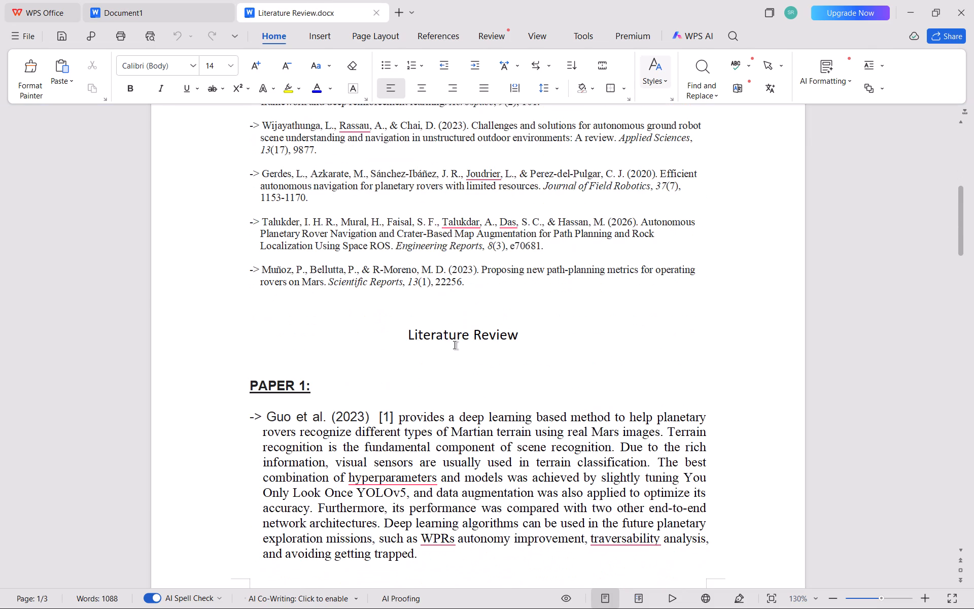
scroll(455, 345, "down", 1)
left_click(464, 299)
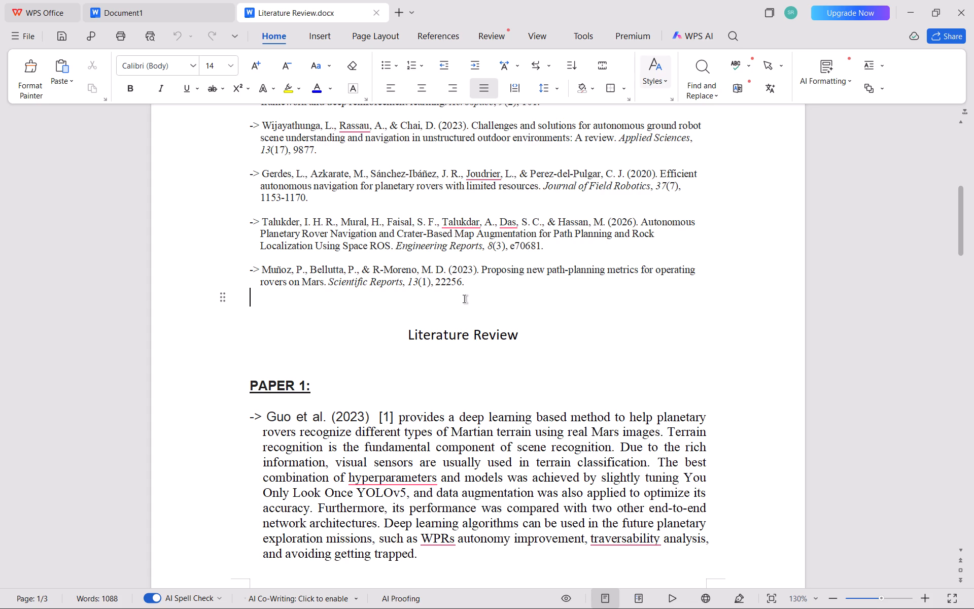
key("minus")
key("shift+greater")
key("BackSpace")
key("BackSpace")
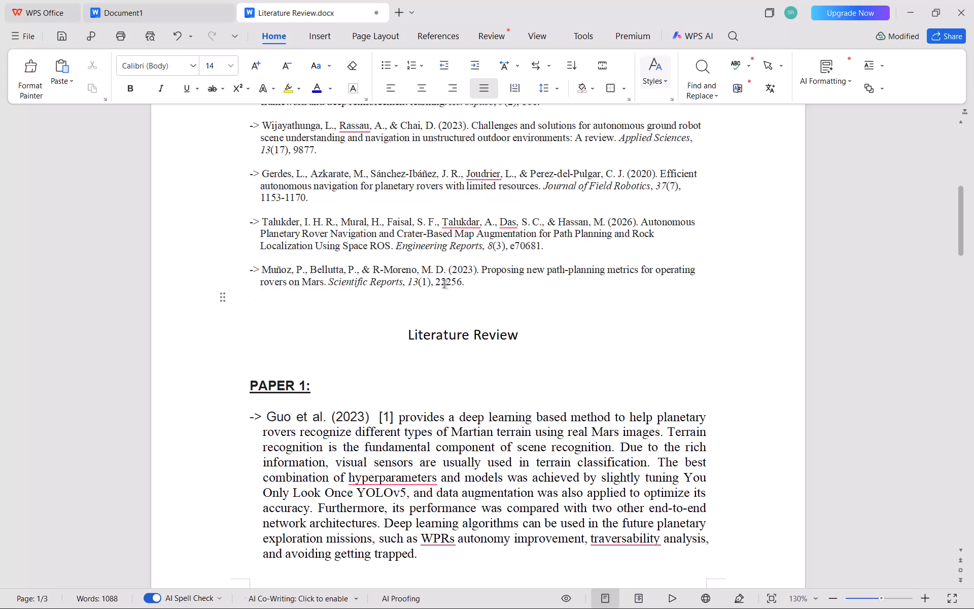
left_click(407, 269)
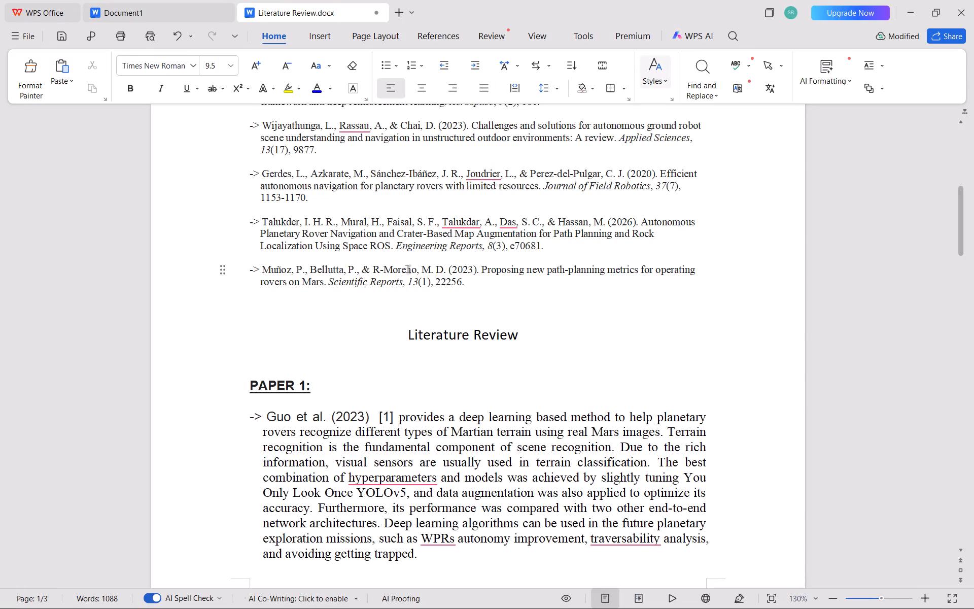
left_click(303, 291)
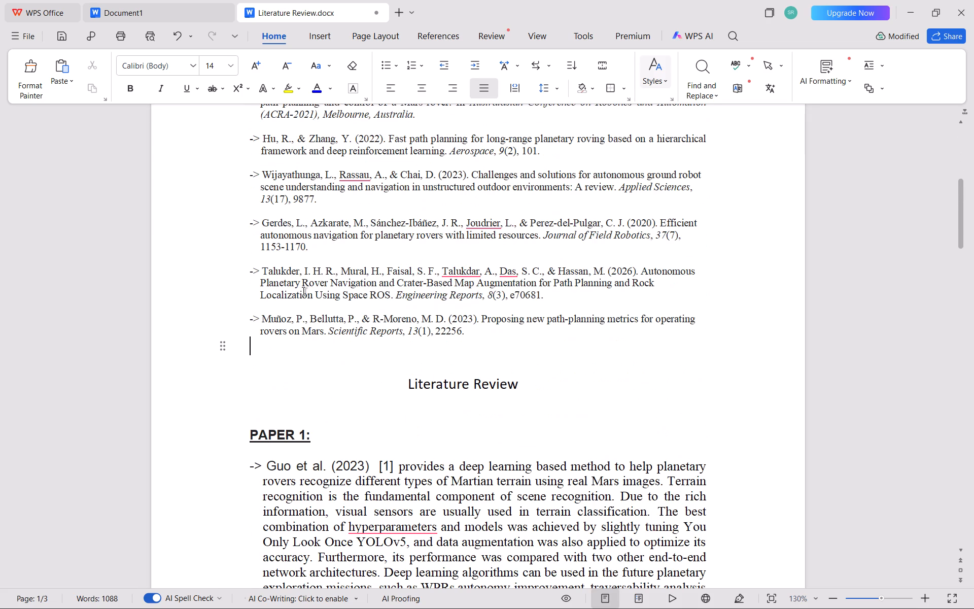
type("->")
Set the font size to 9.5 for the new reference entry and re-enter its "->" marker followed by a space.
left_click(213, 62)
key("9")
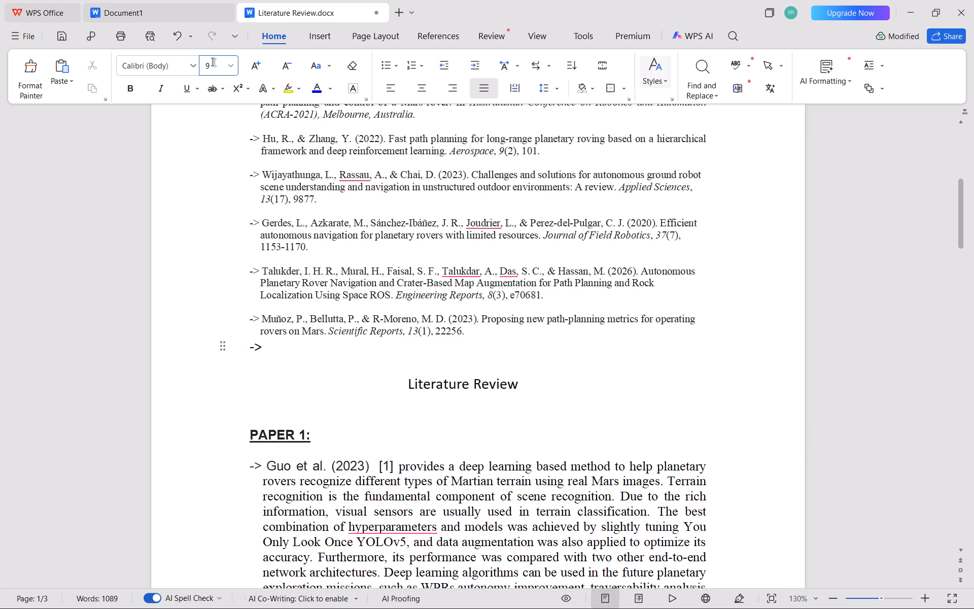
type(".5")
key("Return")
key("BackSpace")
key("BackSpace")
type("->")
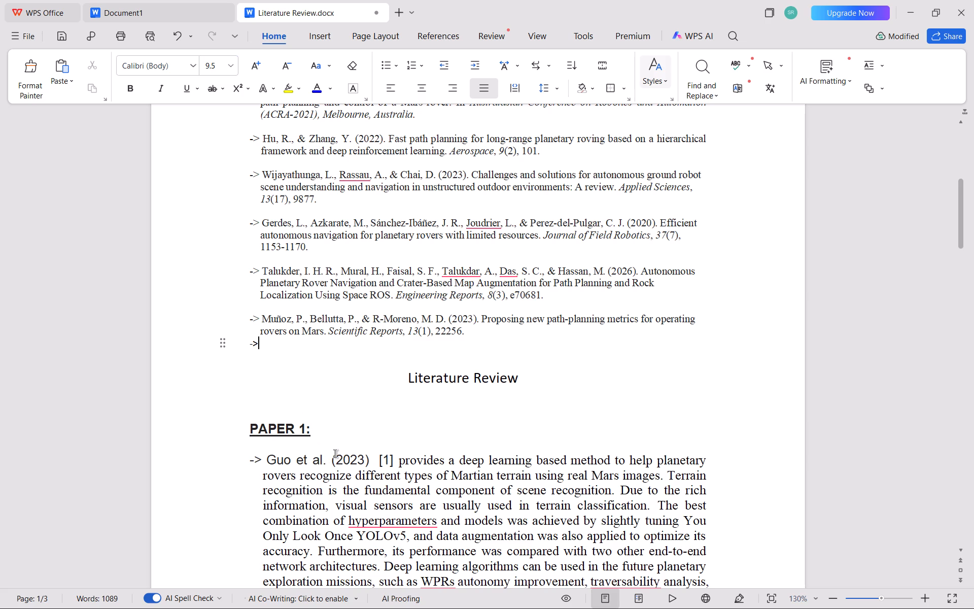
key("space")
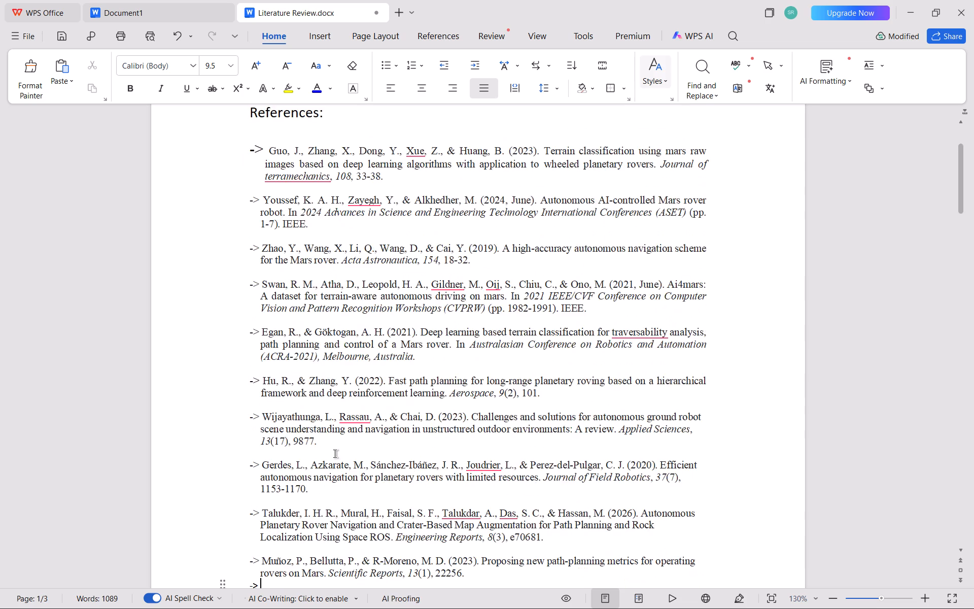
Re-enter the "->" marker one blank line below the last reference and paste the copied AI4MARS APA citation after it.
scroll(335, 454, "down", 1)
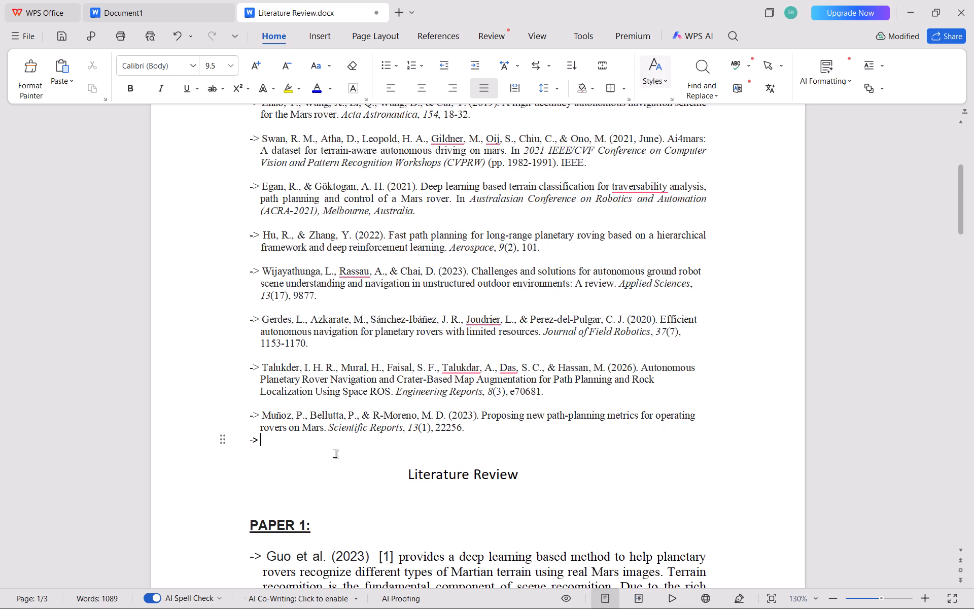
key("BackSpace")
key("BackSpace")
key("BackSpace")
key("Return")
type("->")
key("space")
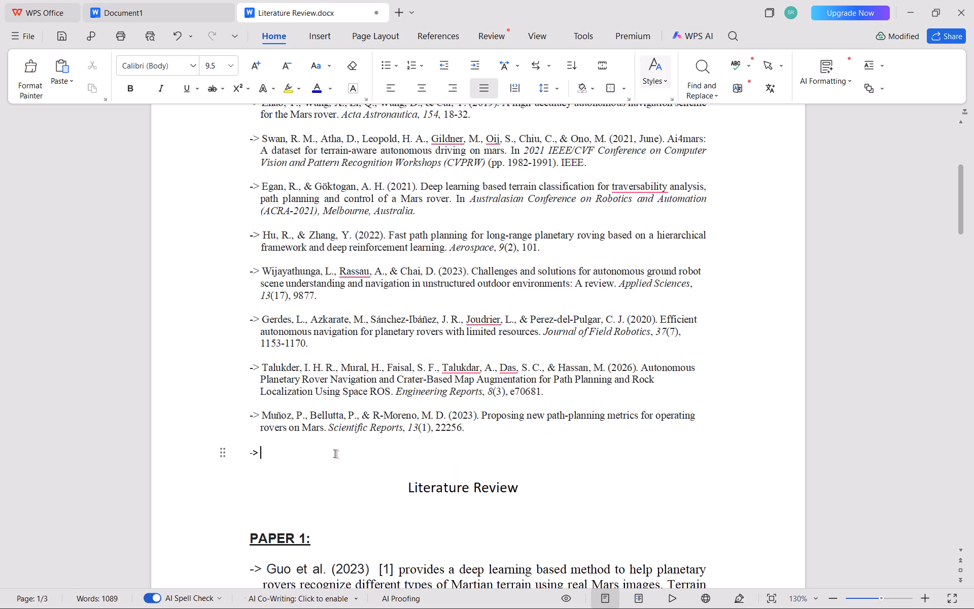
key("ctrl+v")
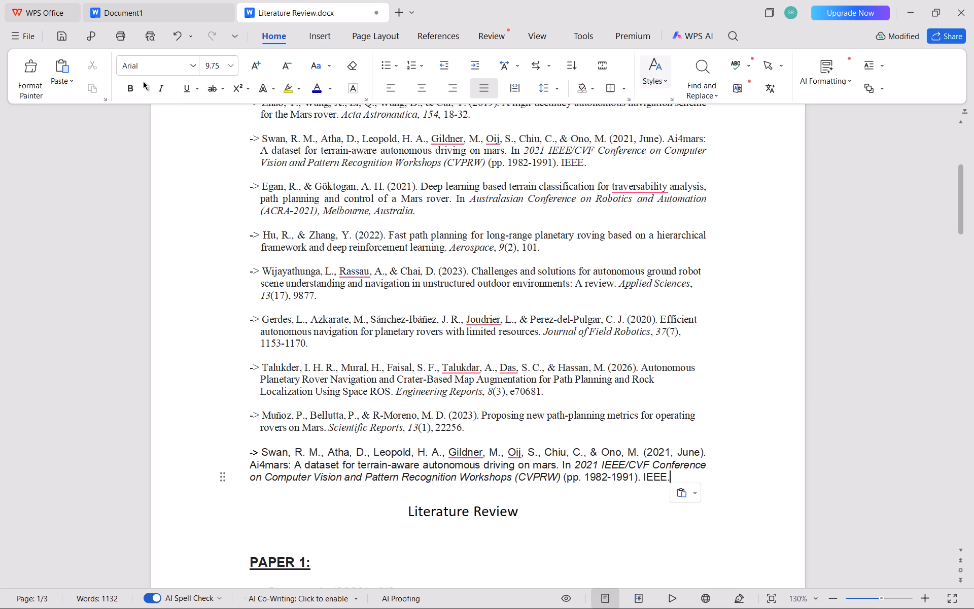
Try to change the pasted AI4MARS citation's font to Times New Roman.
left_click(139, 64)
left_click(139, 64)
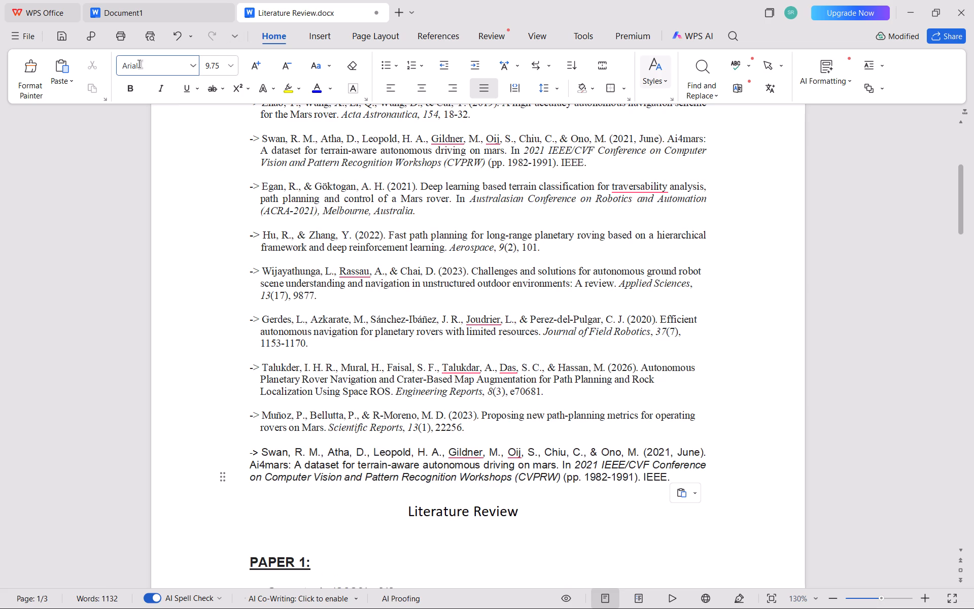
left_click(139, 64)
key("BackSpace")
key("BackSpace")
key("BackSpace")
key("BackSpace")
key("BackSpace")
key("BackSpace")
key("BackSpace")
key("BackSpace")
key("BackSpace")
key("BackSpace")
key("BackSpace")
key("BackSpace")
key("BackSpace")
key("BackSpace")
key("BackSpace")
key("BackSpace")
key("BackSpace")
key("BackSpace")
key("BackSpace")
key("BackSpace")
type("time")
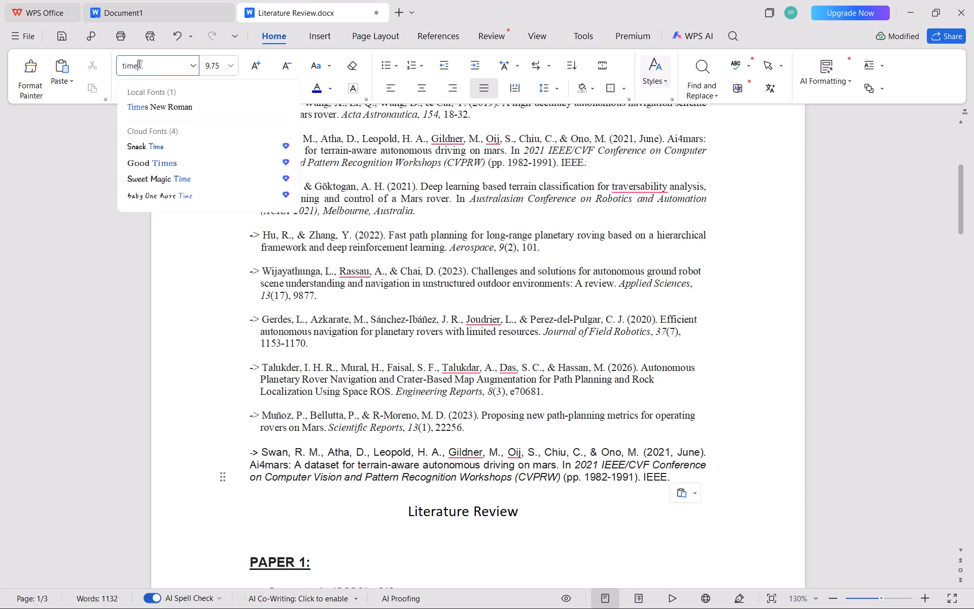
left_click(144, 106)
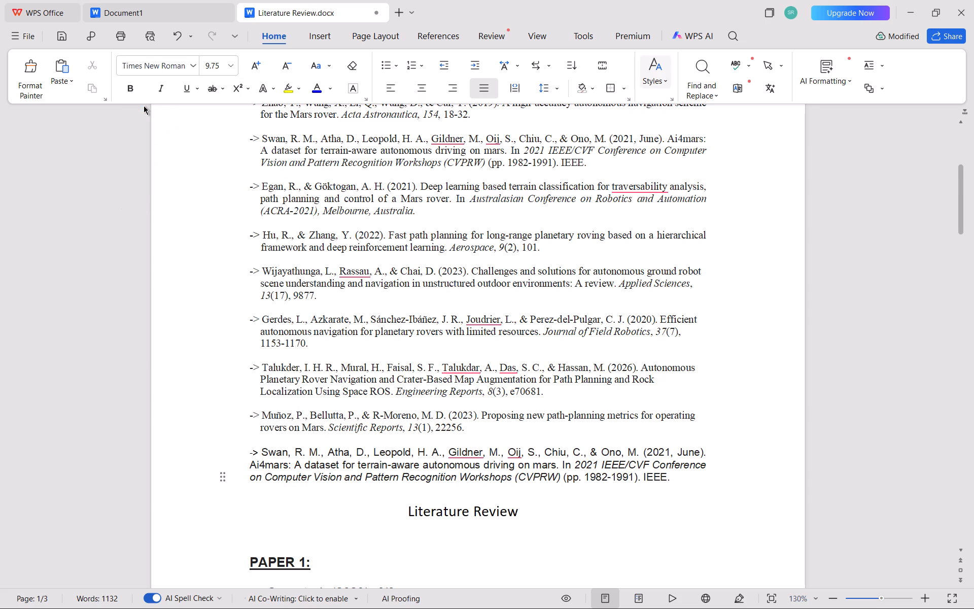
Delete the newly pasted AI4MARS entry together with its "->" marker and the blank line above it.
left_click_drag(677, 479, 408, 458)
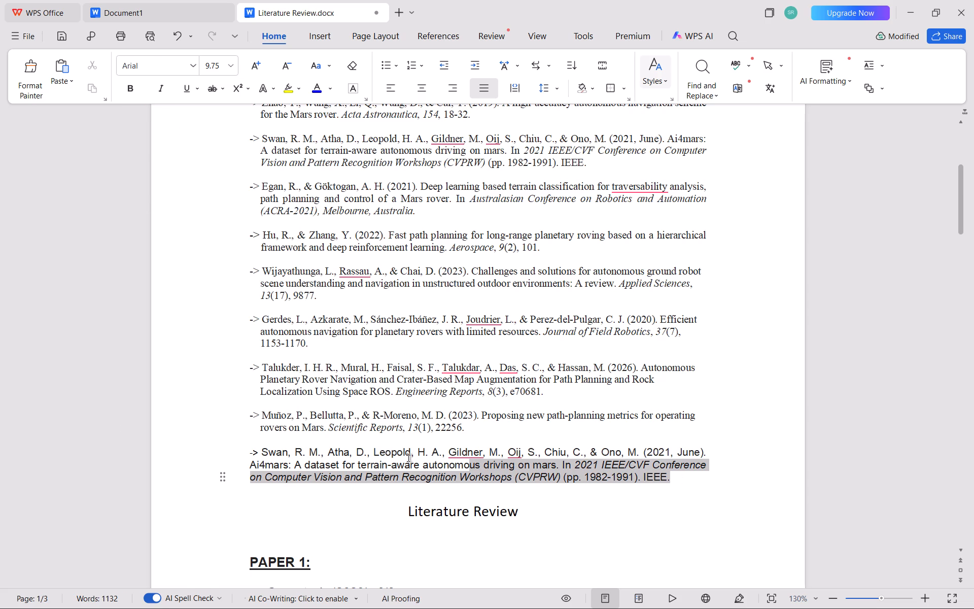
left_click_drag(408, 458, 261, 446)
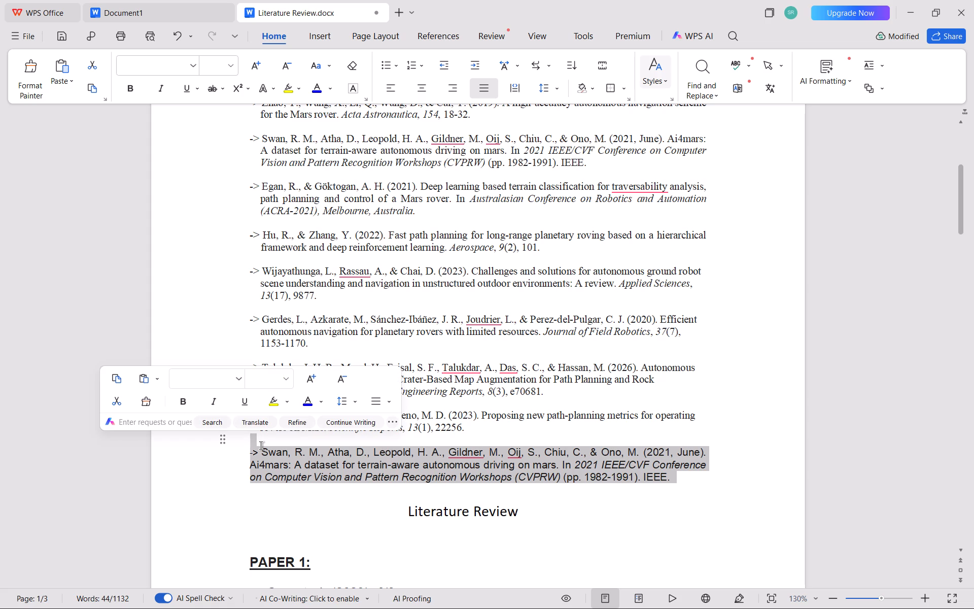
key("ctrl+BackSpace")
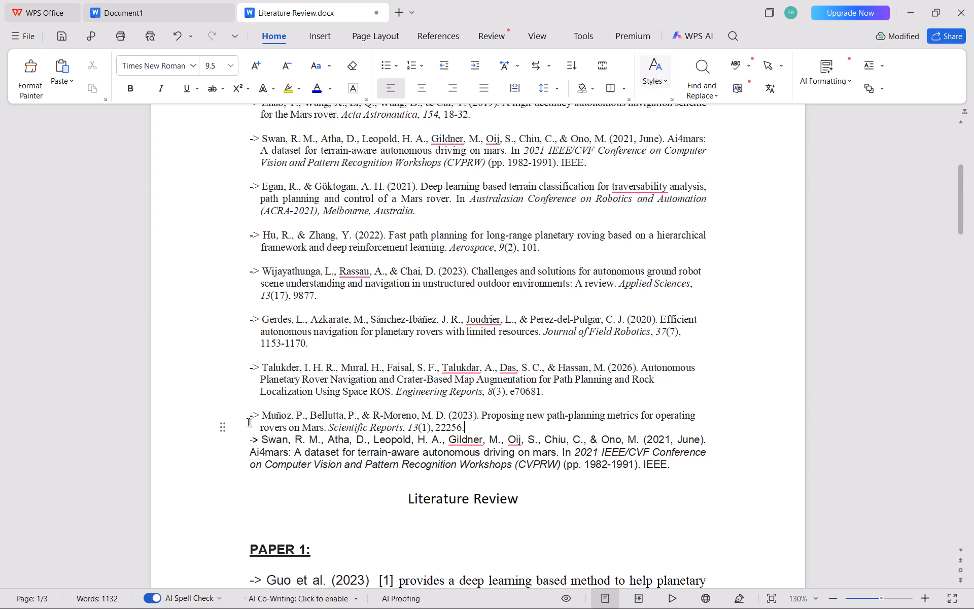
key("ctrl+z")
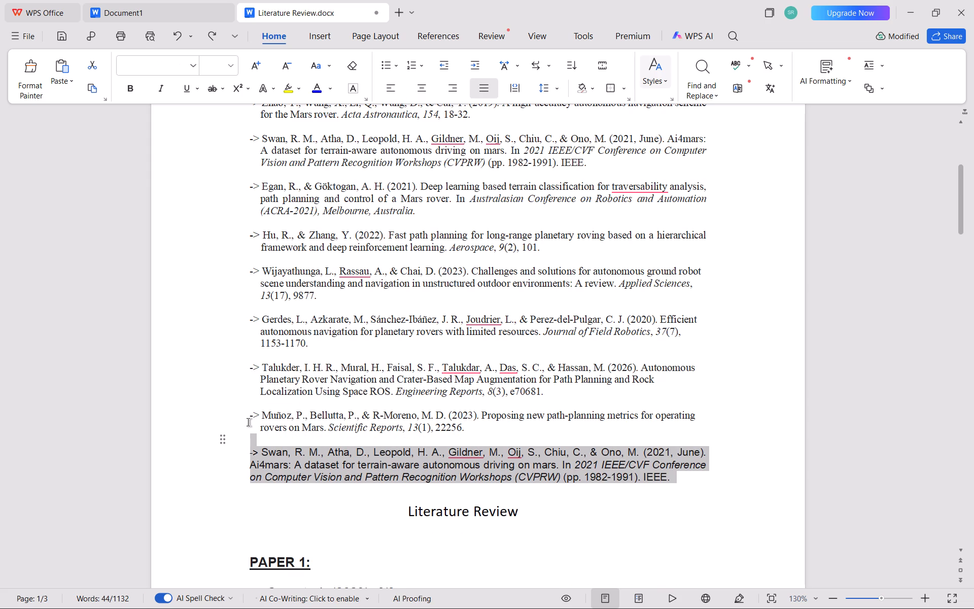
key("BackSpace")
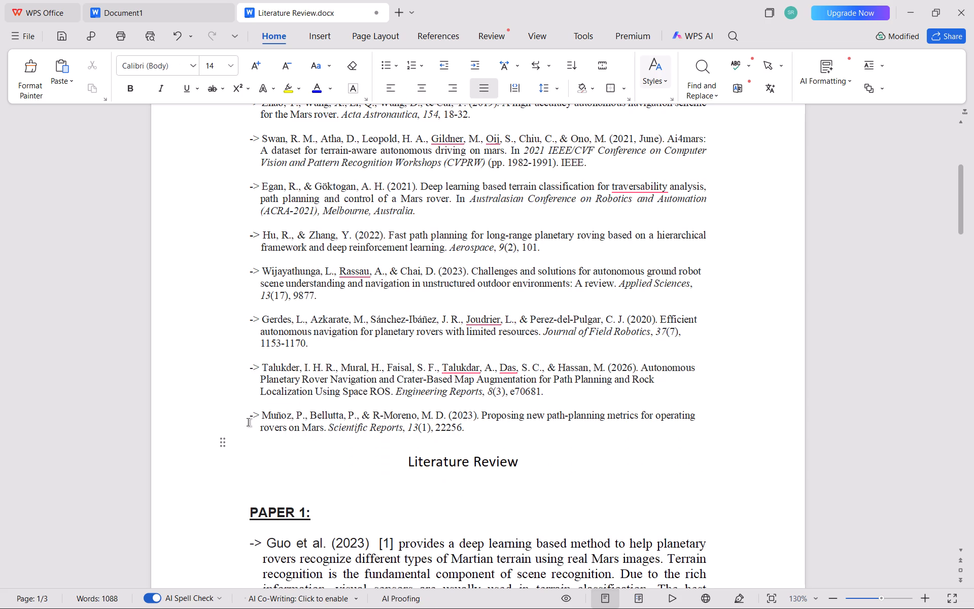
Start a fresh "->" entry one blank line below the Muñoz et al. reference and paste the AI4MARS APA citation into it.
key("ctrl+v")
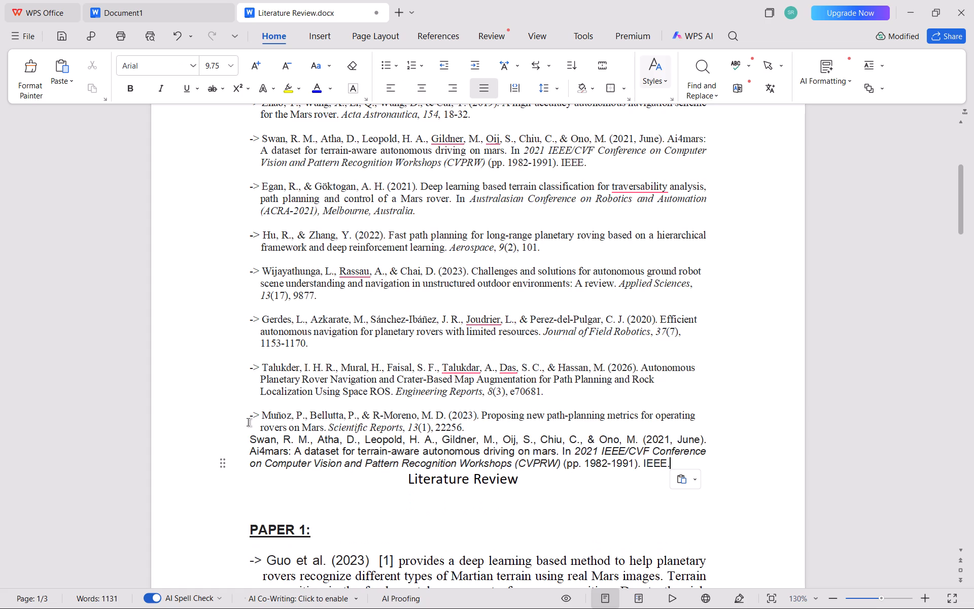
key("ctrl+z")
key("Return")
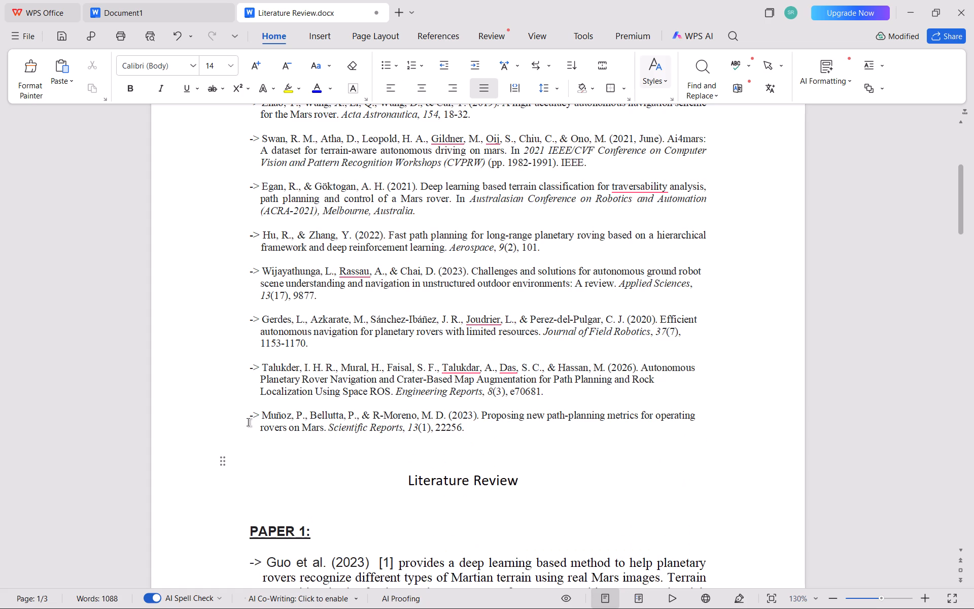
key("BackSpace")
key("BackSpace")
key("Return")
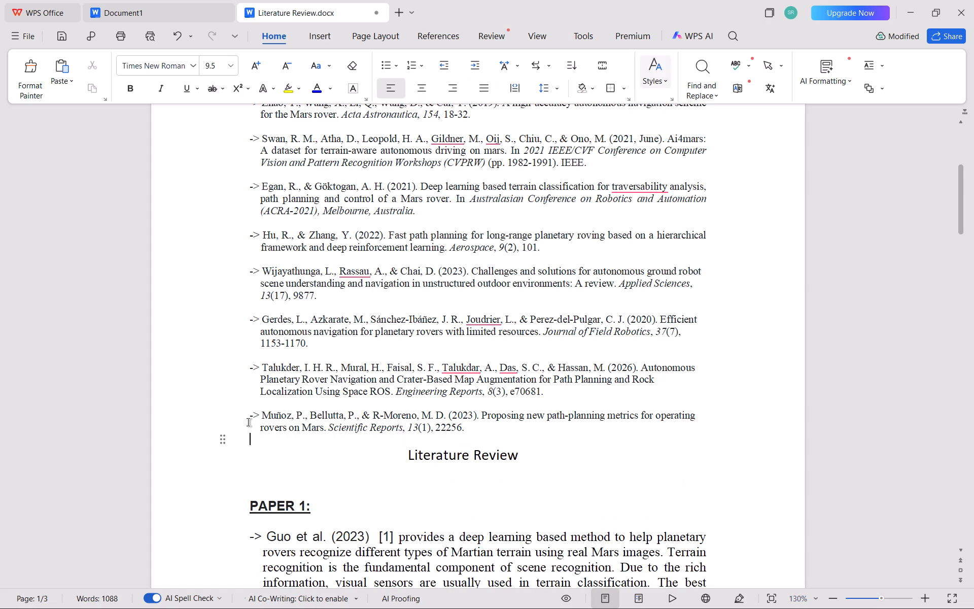
key("Return")
type("->")
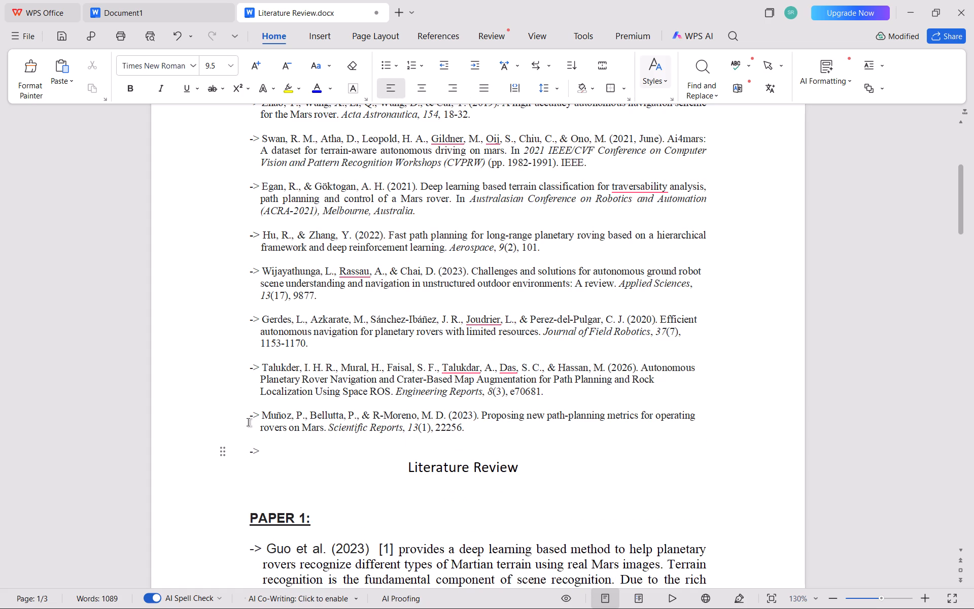
key("space")
key("ctrl+v")
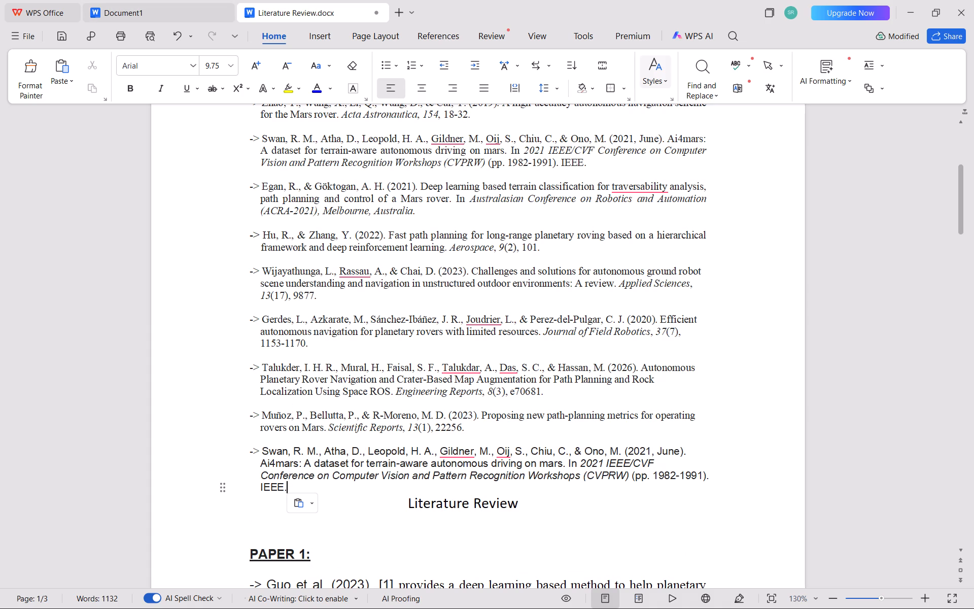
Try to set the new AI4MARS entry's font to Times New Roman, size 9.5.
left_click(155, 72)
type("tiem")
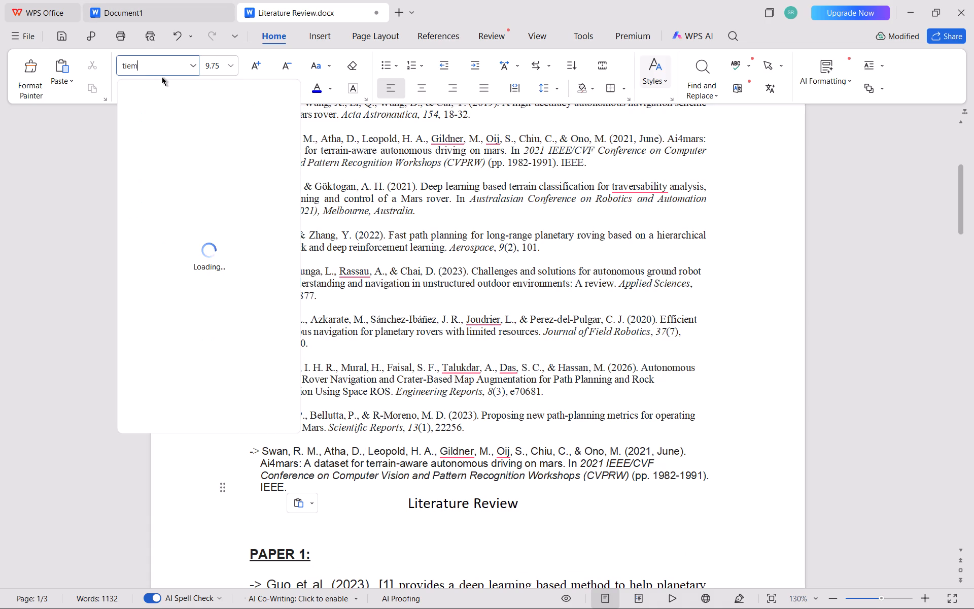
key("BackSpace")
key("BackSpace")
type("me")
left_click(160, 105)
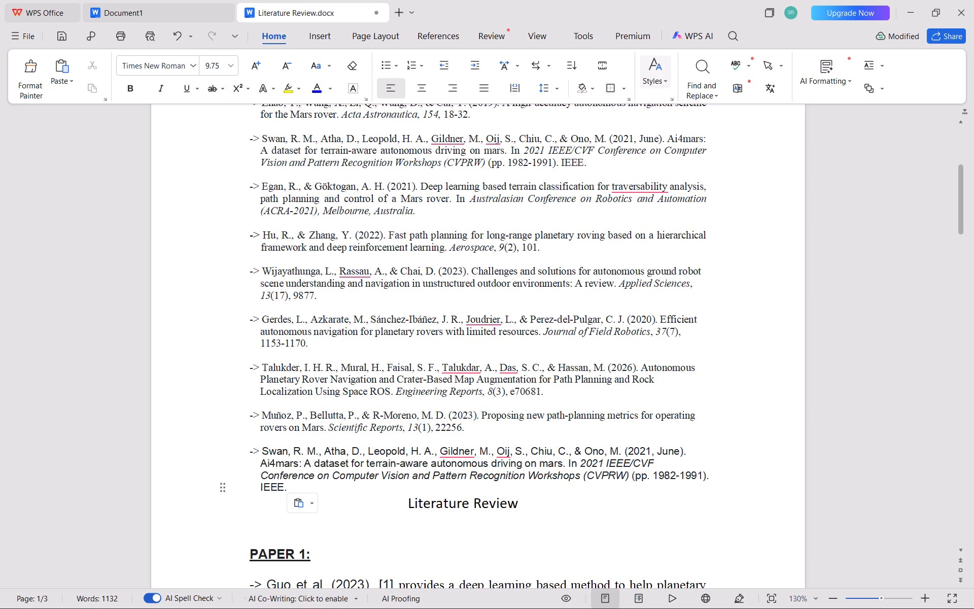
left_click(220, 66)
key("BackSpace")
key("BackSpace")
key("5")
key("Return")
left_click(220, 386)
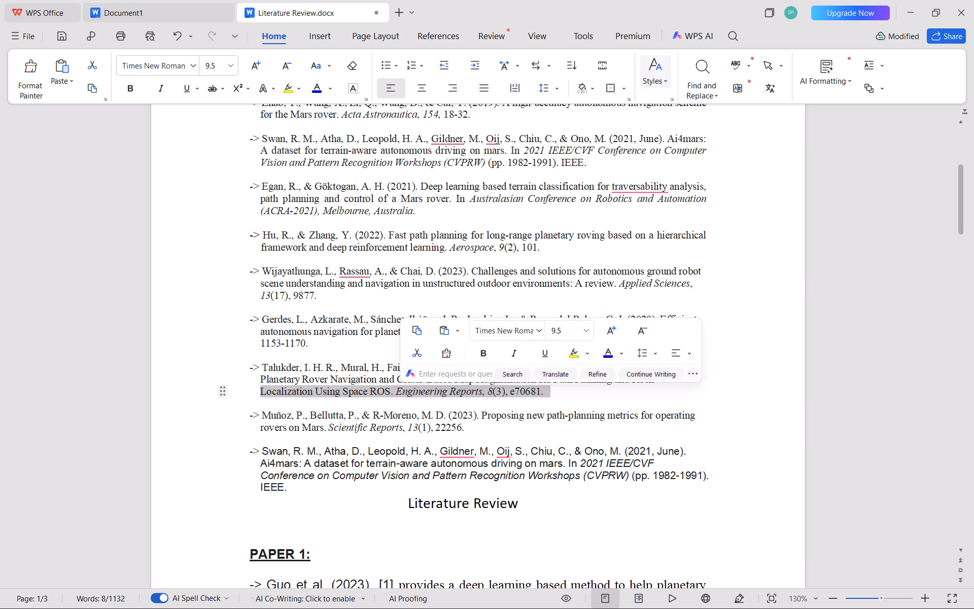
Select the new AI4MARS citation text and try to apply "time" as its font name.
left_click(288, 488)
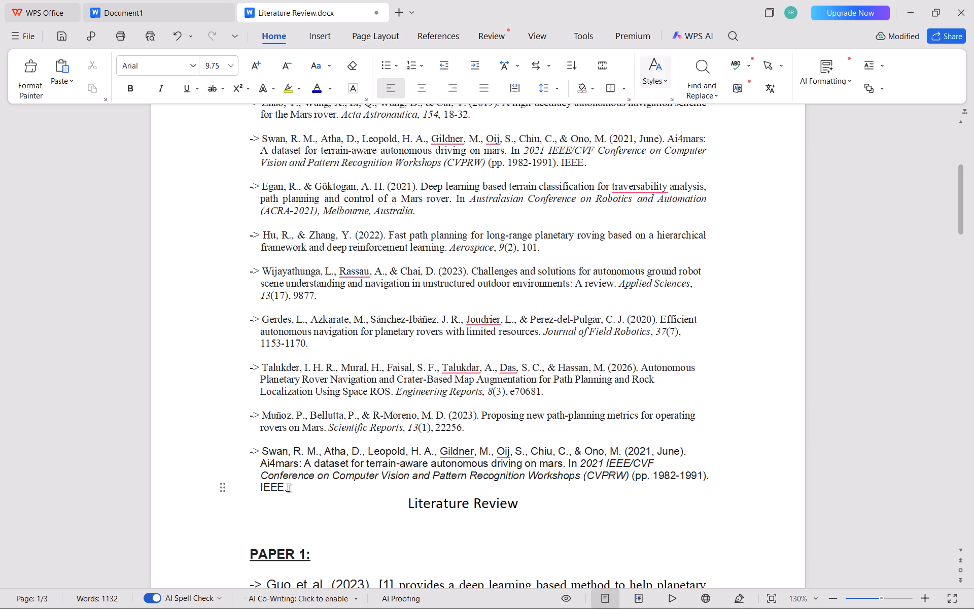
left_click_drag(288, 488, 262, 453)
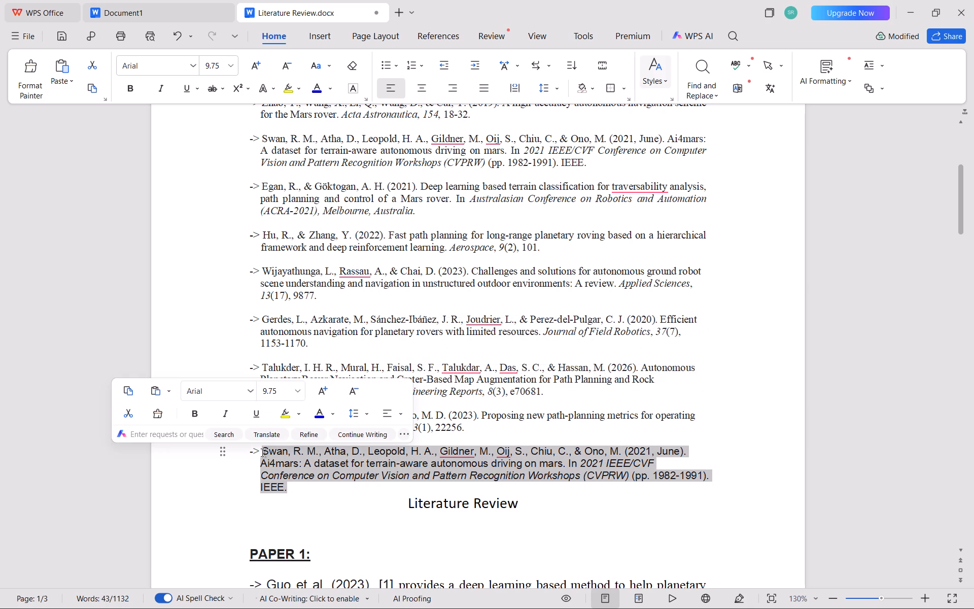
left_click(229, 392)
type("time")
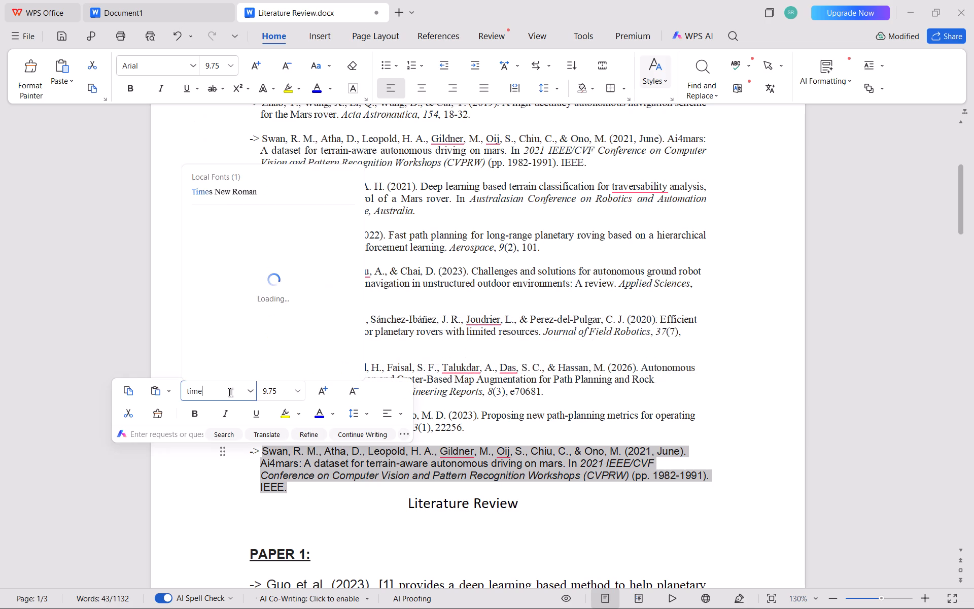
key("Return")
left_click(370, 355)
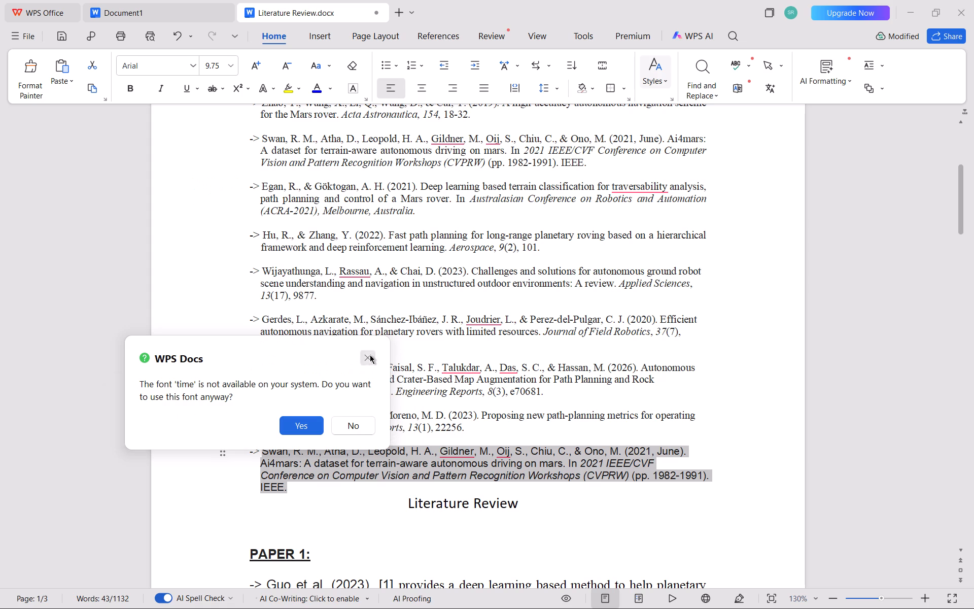
Add a blank line after the new AI4MARS entry, above the Literature Review heading, and look over the references list.
left_click(298, 483)
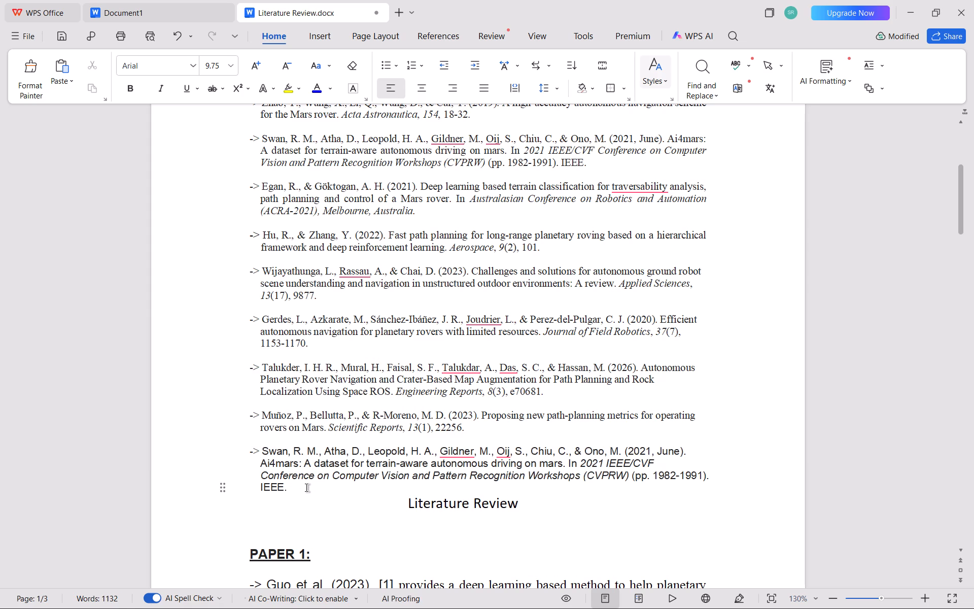
key("Return")
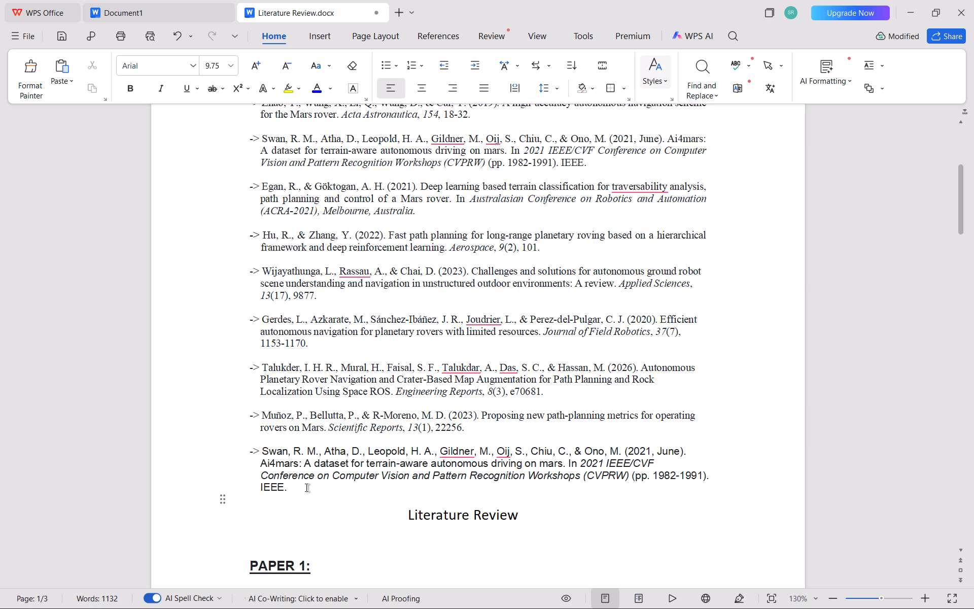
scroll(306, 488, "up", 4)
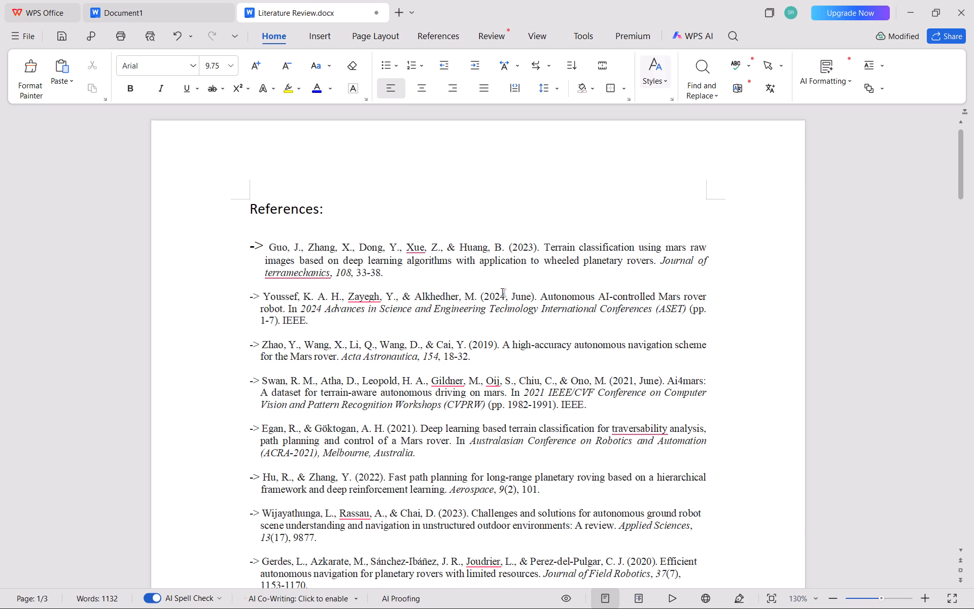
scroll(535, 339, "down", 3)
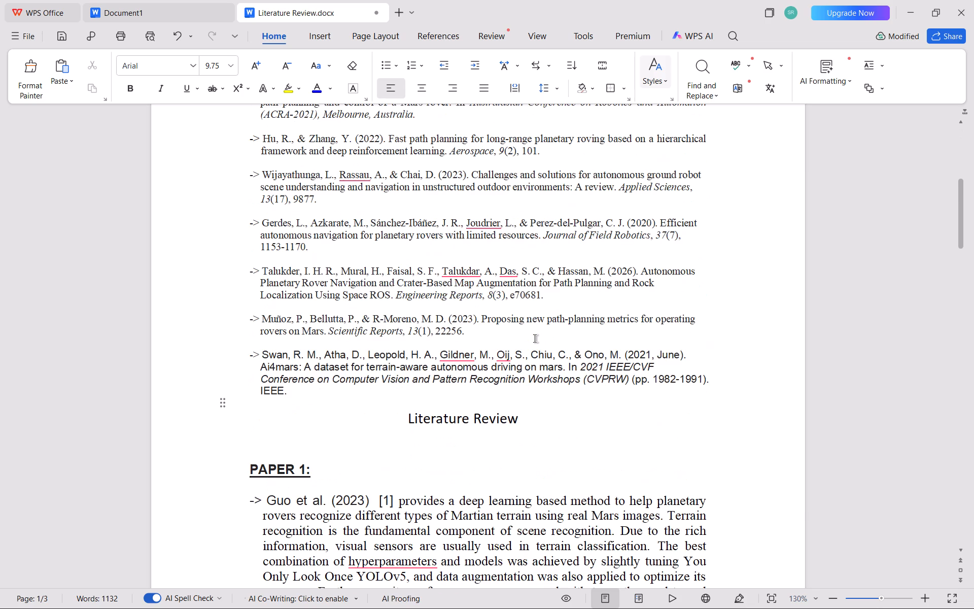
scroll(535, 339, "down", 1)
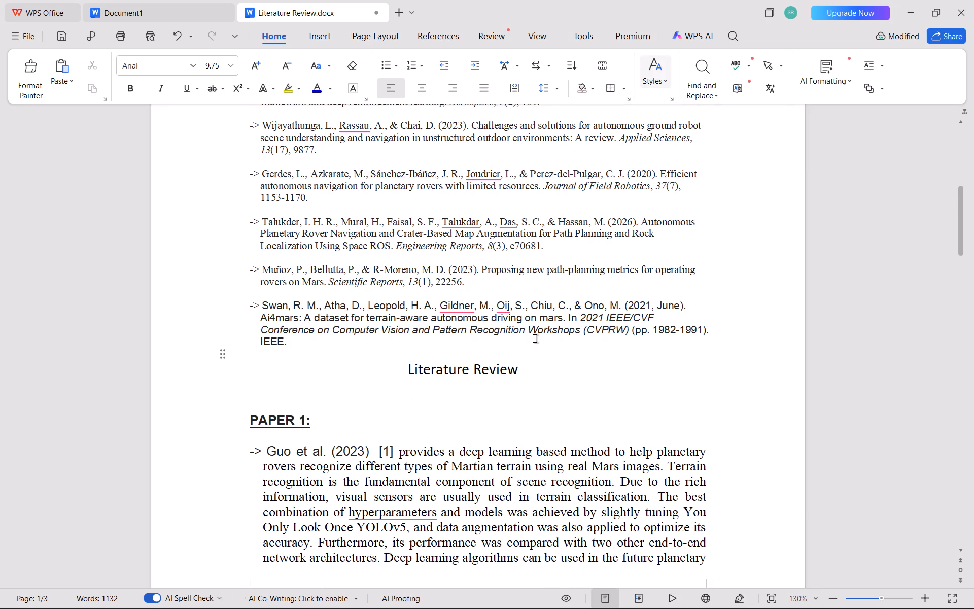
Switch to Brave and close the Google Scholar citation dialog for the AI4MARS paper.
key("alt+Tab")
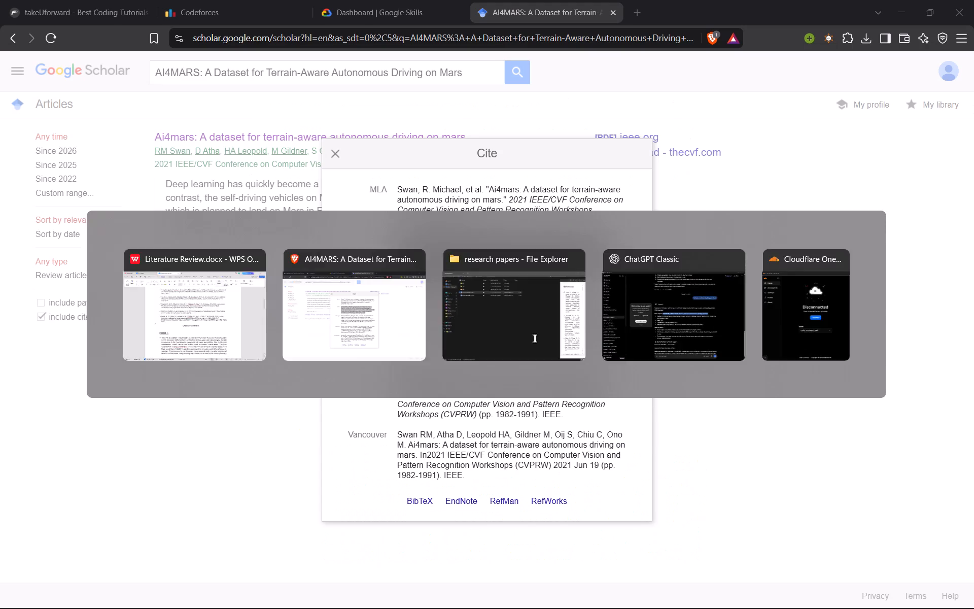
left_click(729, 312)
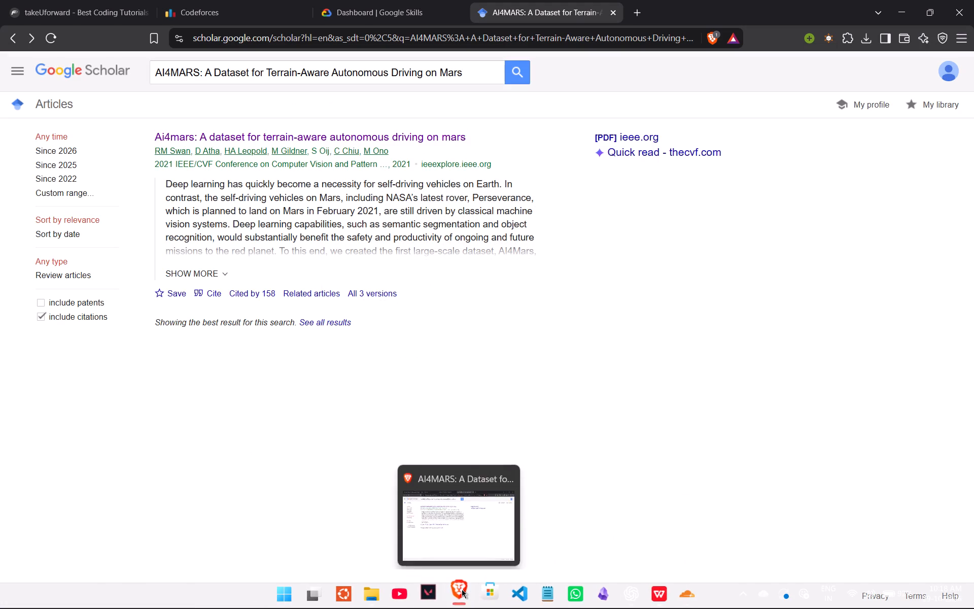
Switch to File Explorer and open the "3rd" folder inside research papers.
left_click(370, 598)
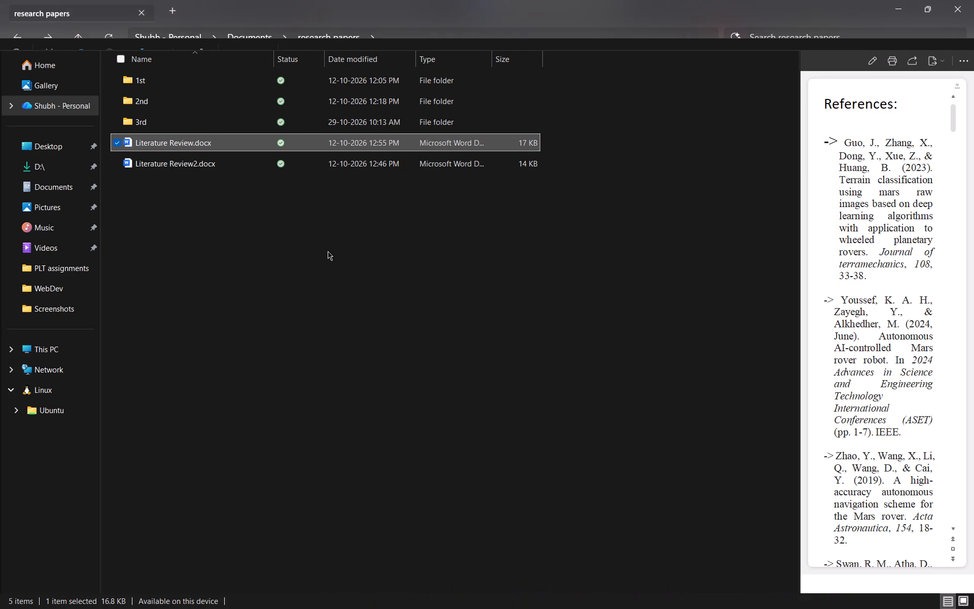
left_click(328, 251)
double_click(243, 127)
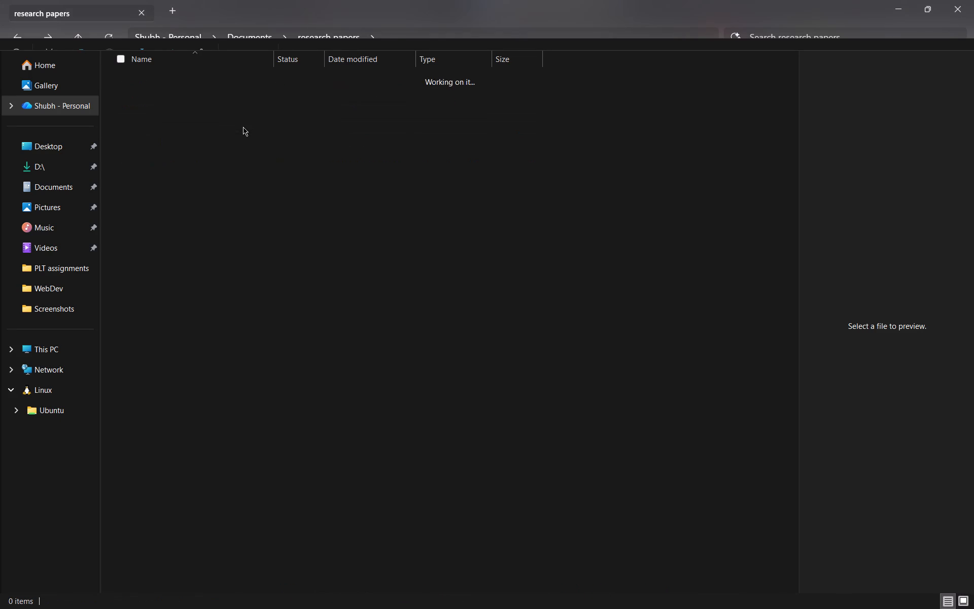
Switch to Brave and open the AI4MARS paper's full-text PDF through its IEEE Xplore page.
key("alt+Tab")
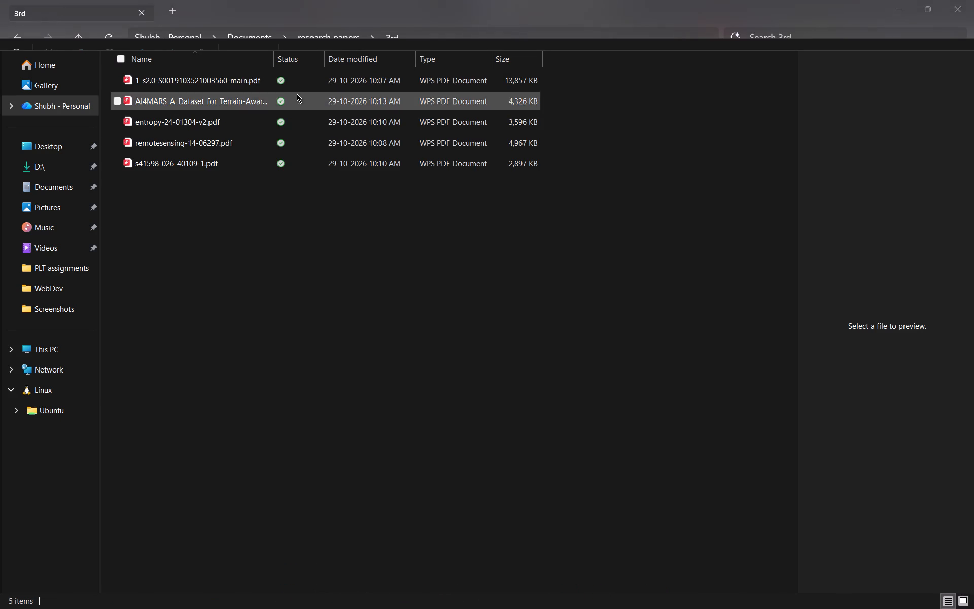
left_click(349, 138)
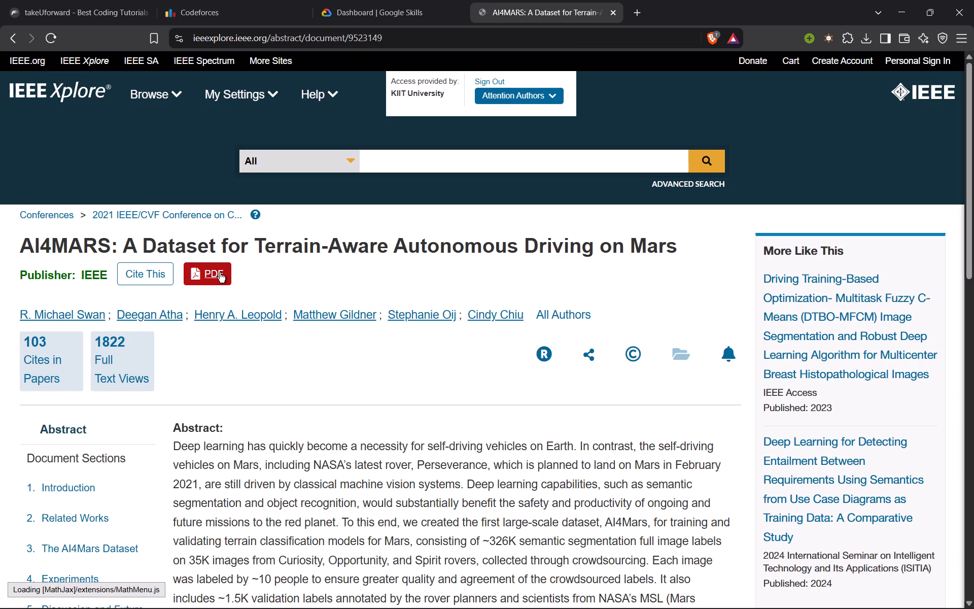
left_click(220, 273)
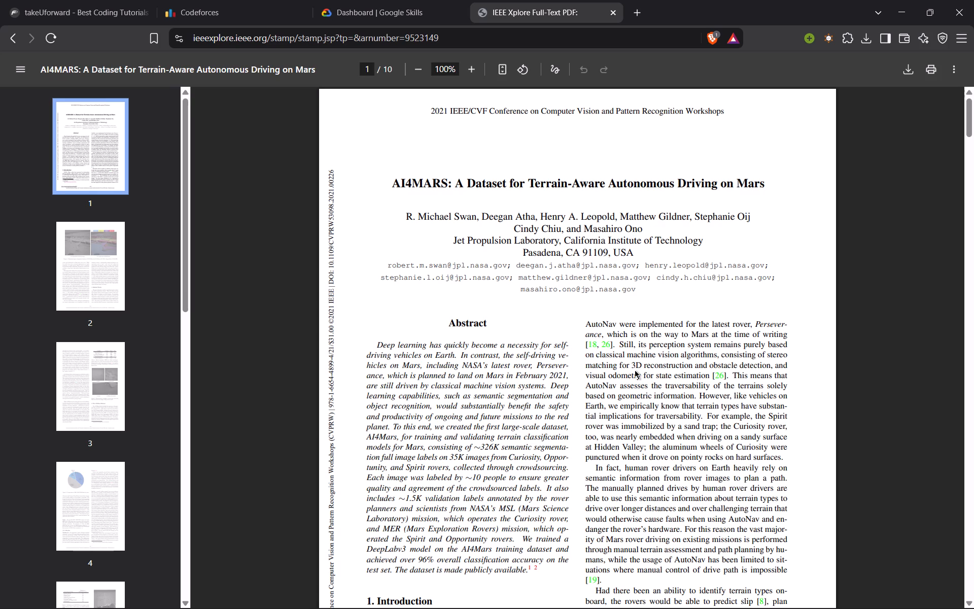
Copy the full Abstract paragraph of the AI4MARS paper, from its first sentence to the one on dataset availability.
scroll(503, 438, "down", 1)
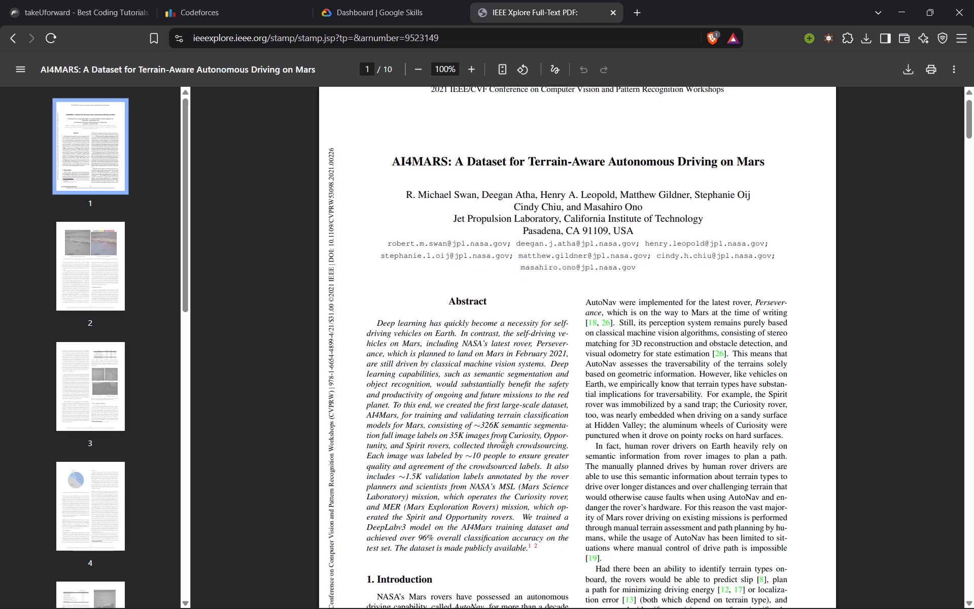
scroll(503, 438, "down", 1)
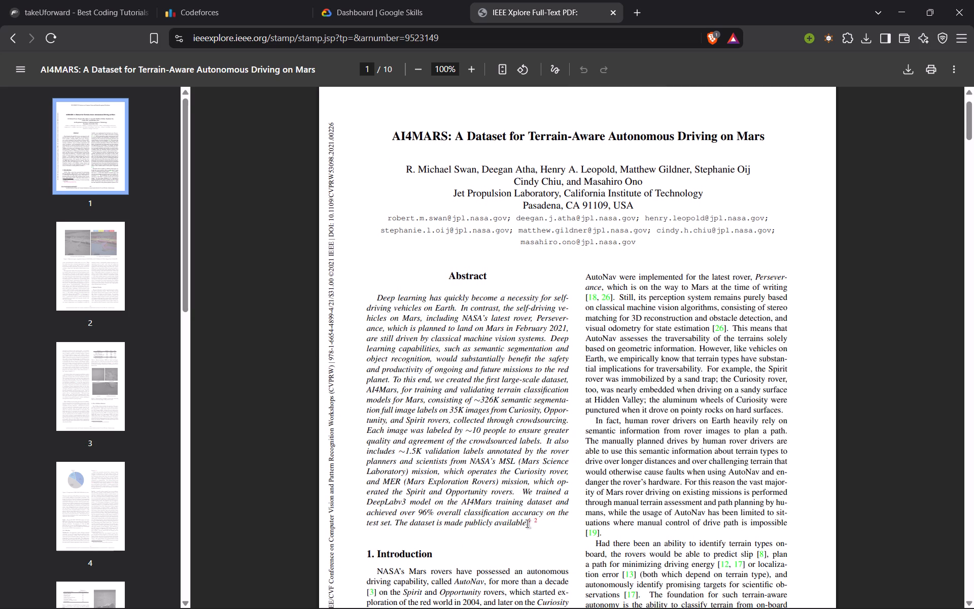
left_click_drag(527, 524, 379, 297)
key("ctrl+c")
left_click(417, 340)
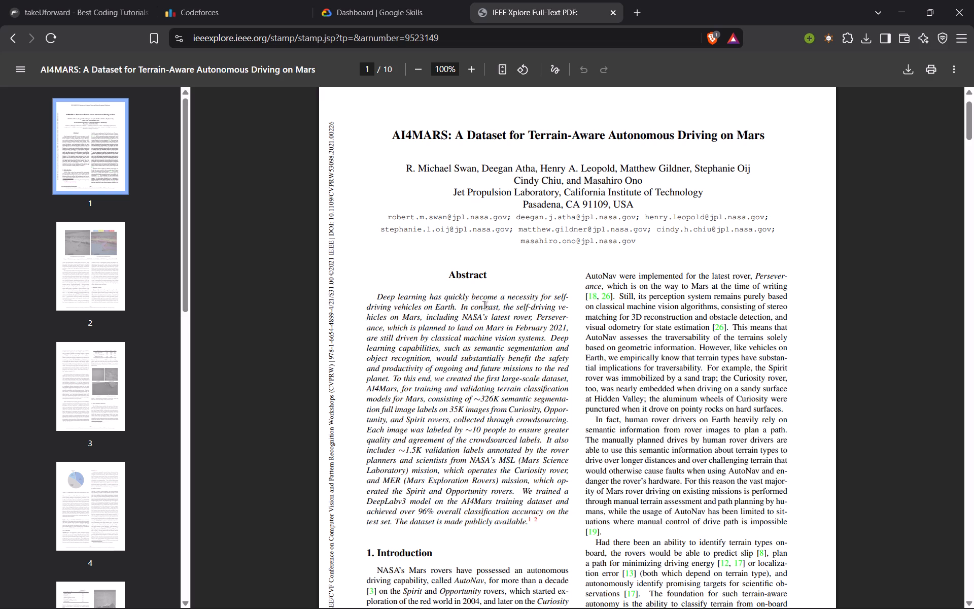
Switch to Literature Review.docx in WPS Office and add two line breaks after the Paper 10 summary at the document's end.
key("alt+Tab")
key("alt+Tab")
key("alt+Tab")
key("alt+Tab")
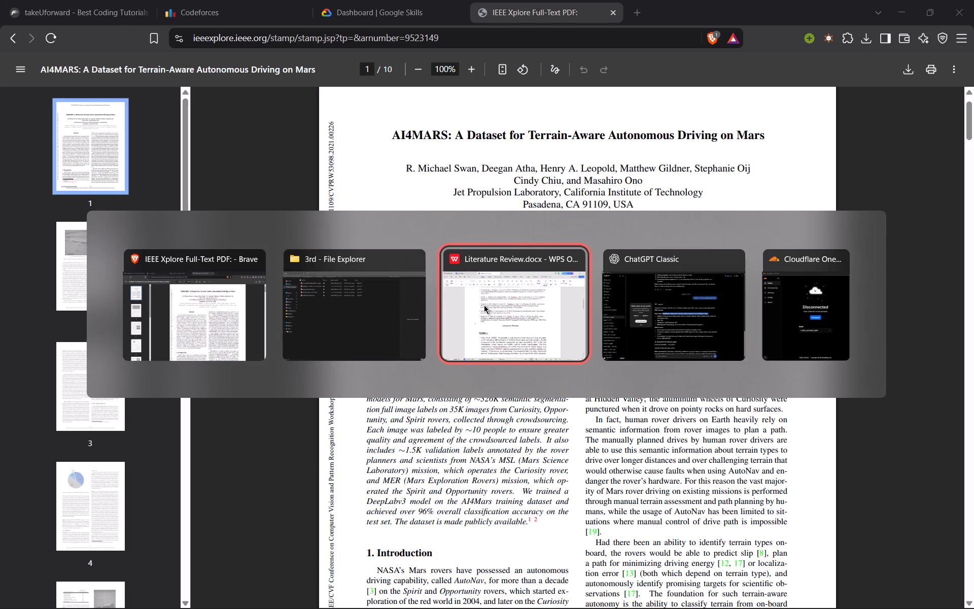
scroll(491, 381, "down", 8)
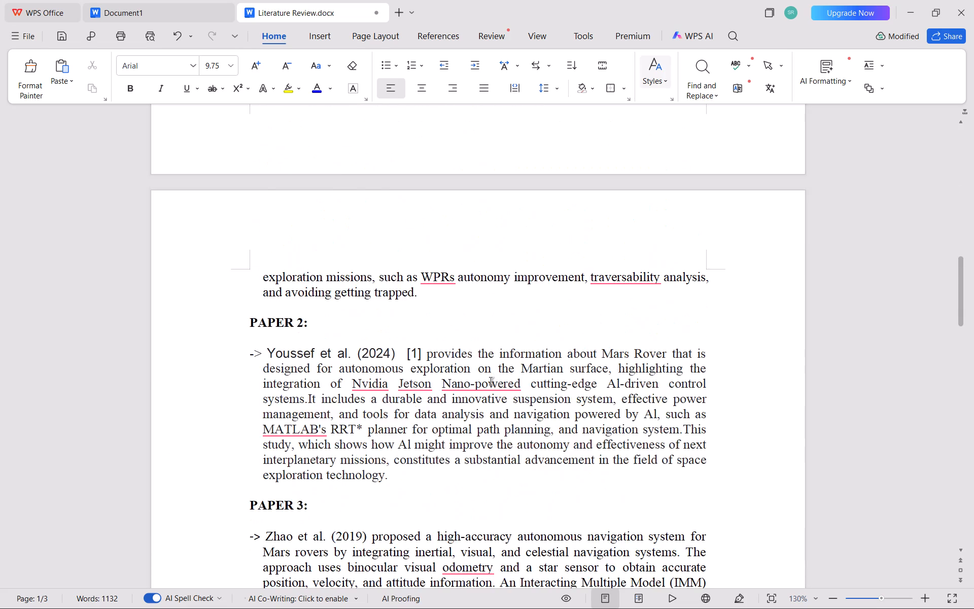
scroll(491, 381, "down", 4)
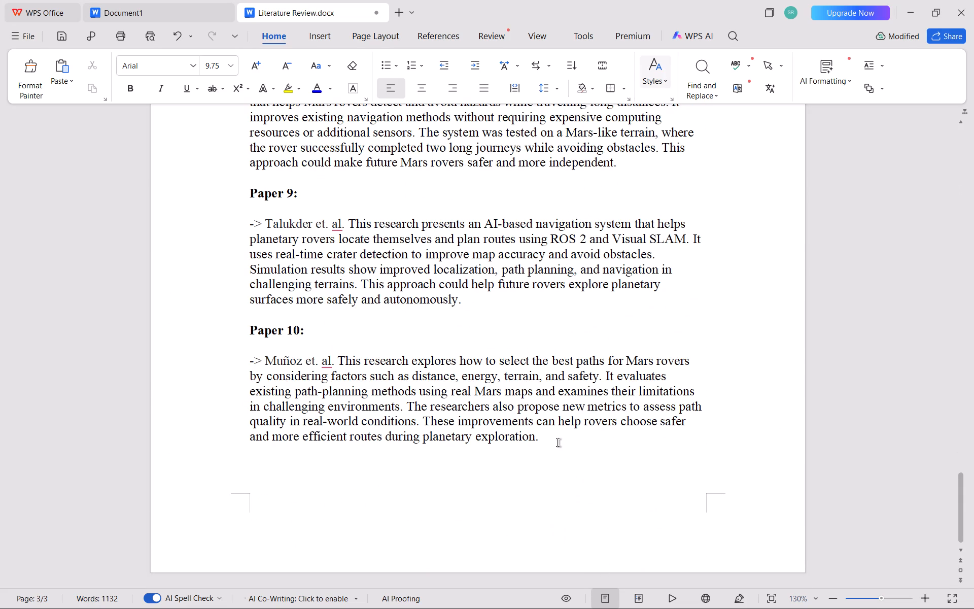
left_click(558, 444)
key("Return")
key("Return")
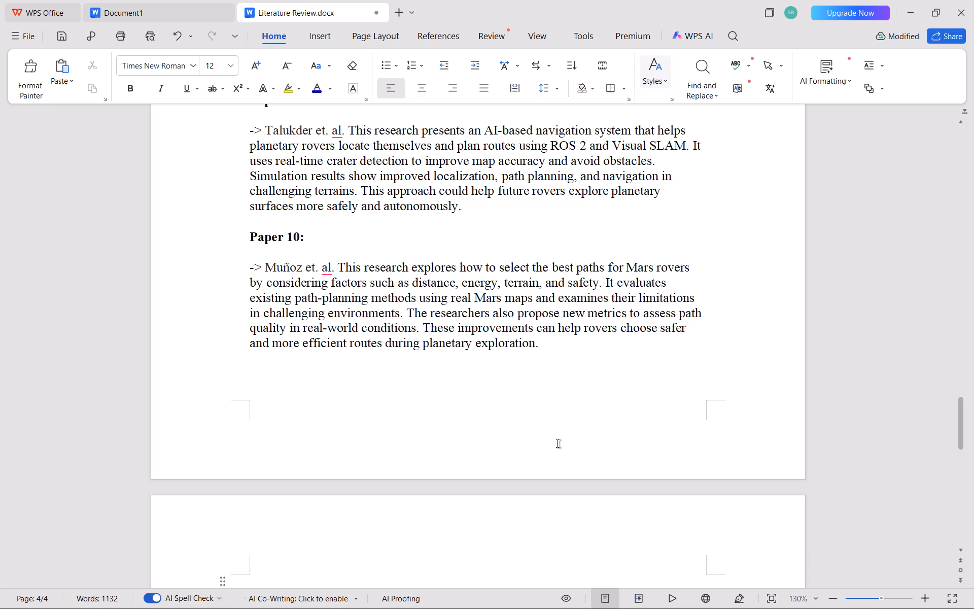
Enter the heading "Paper 11:" on the new last line below the Paper 10 summary.
left_click(291, 239)
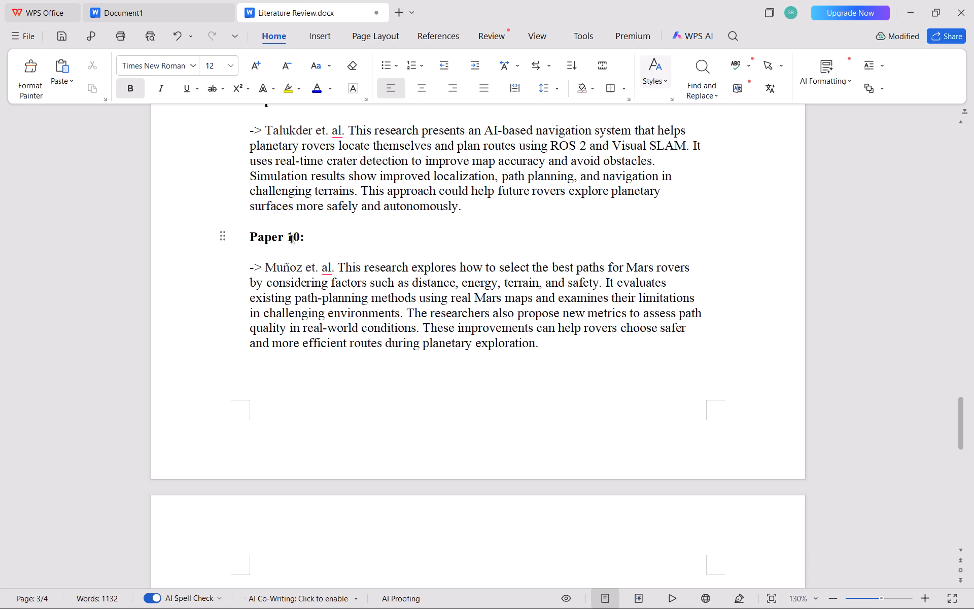
left_click_drag(291, 239, 258, 235)
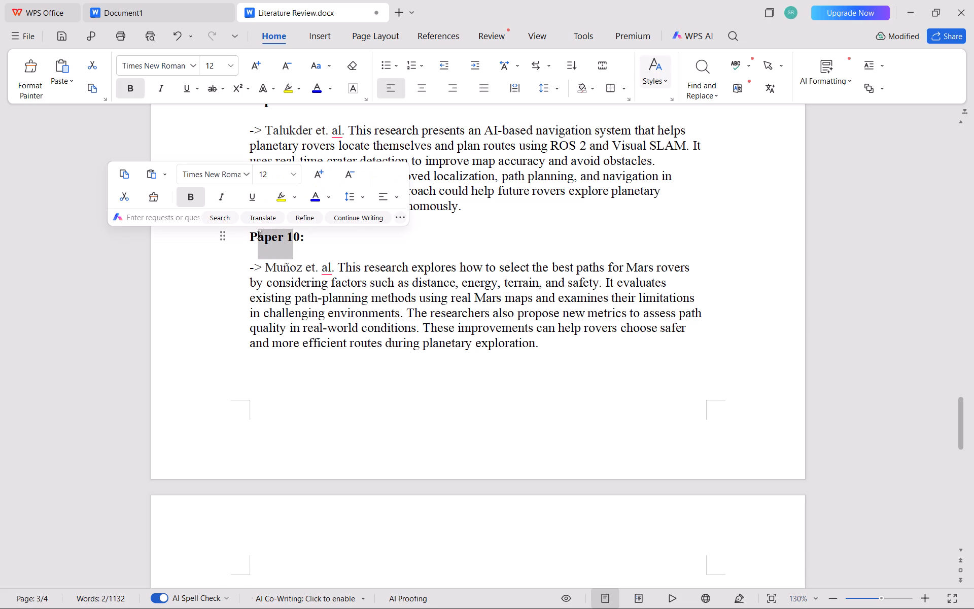
left_click(290, 560)
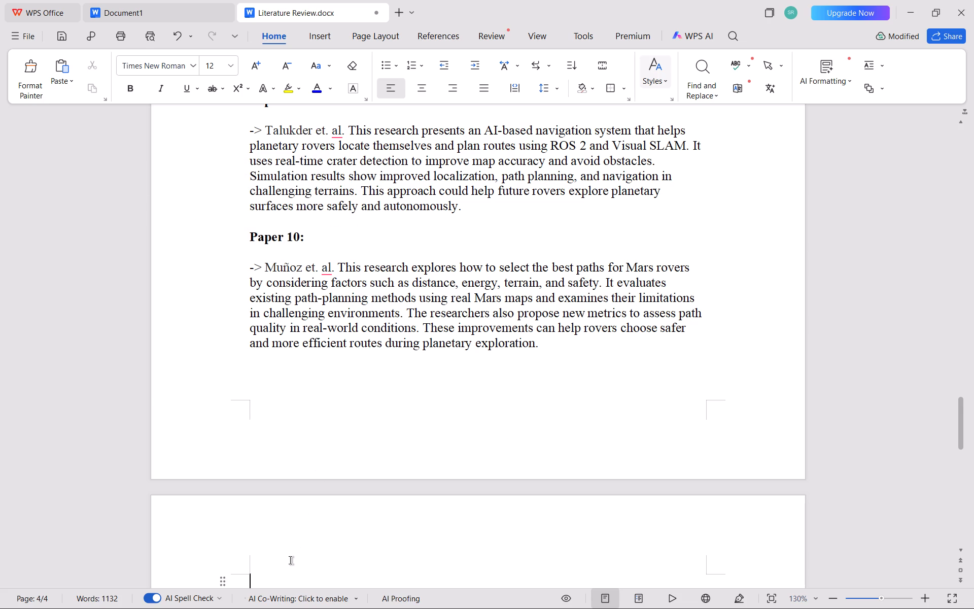
scroll(290, 560, "down", 1)
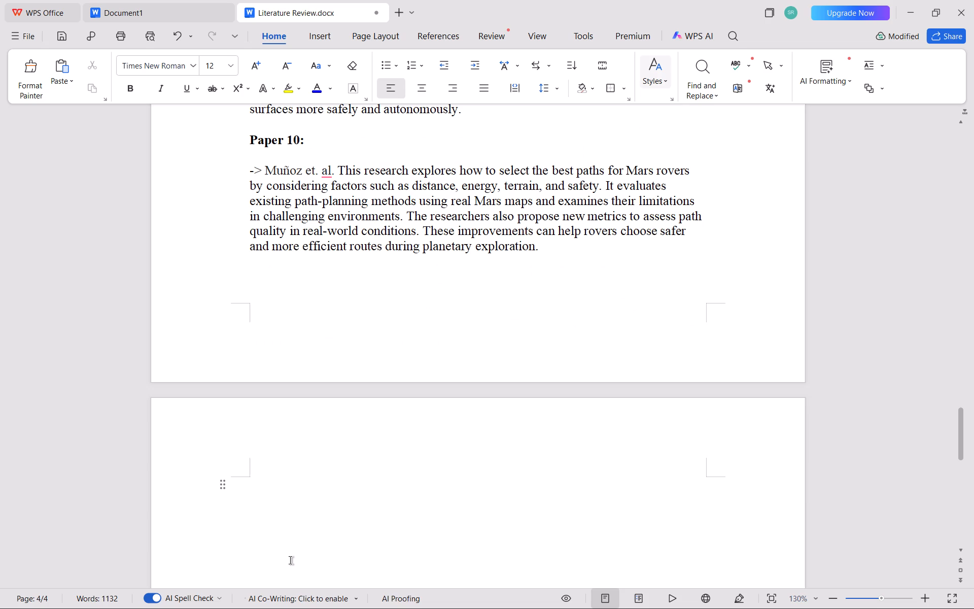
key("shift+a")
key("shift+BackSpace")
key("shift+p")
type("apr")
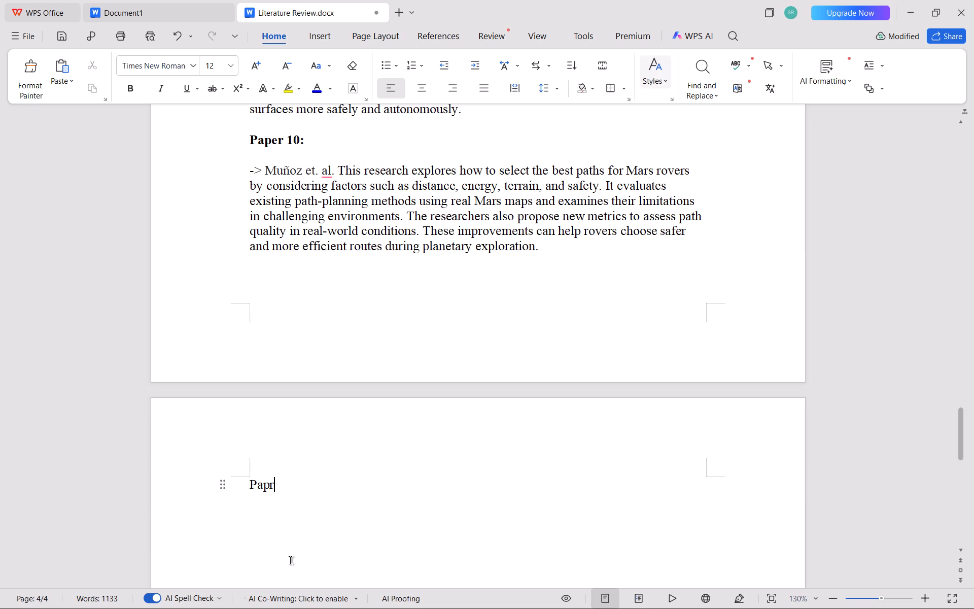
key("BackSpace")
type("er 11")
key("shift+colon")
Select the new "Paper 11:" heading text.
key("ctrl+shift+Left")
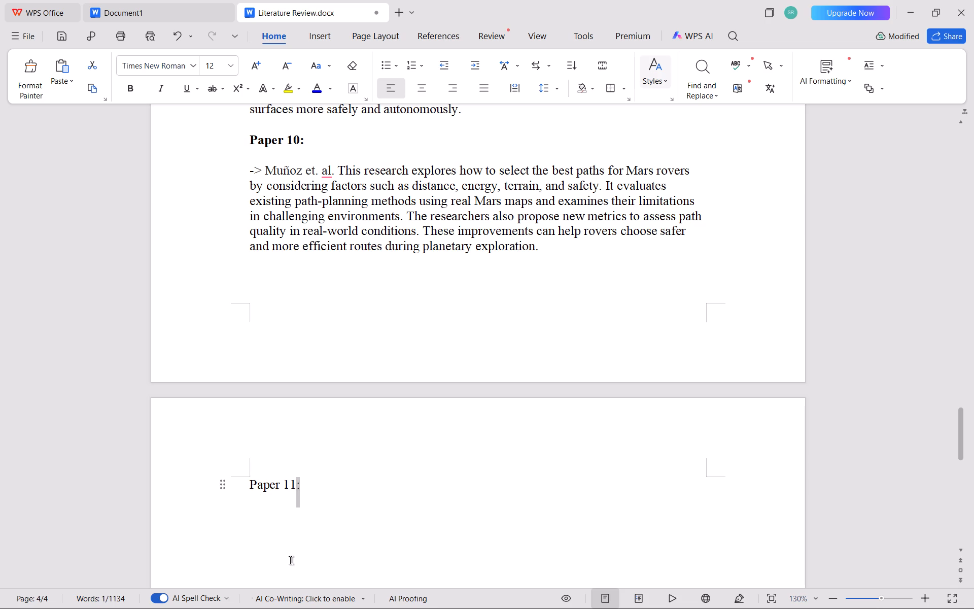
key("ctrl+shift+Left")
key("ctrl+shift+Left")
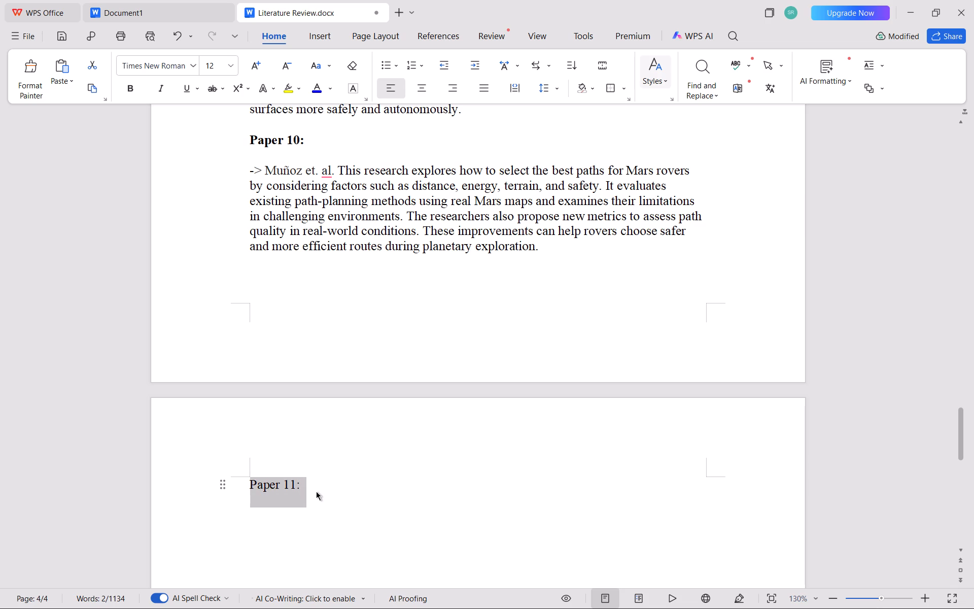
left_click(297, 486)
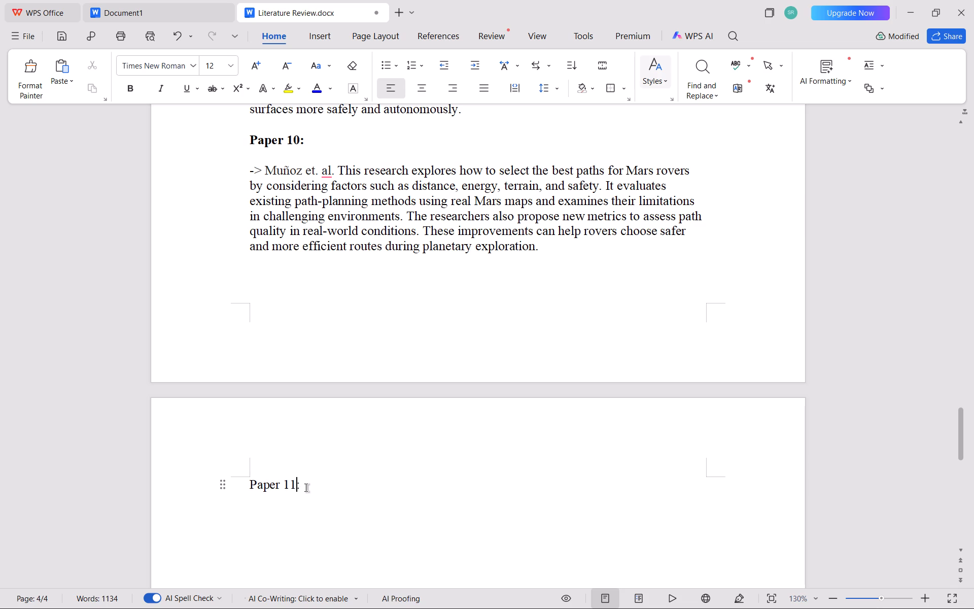
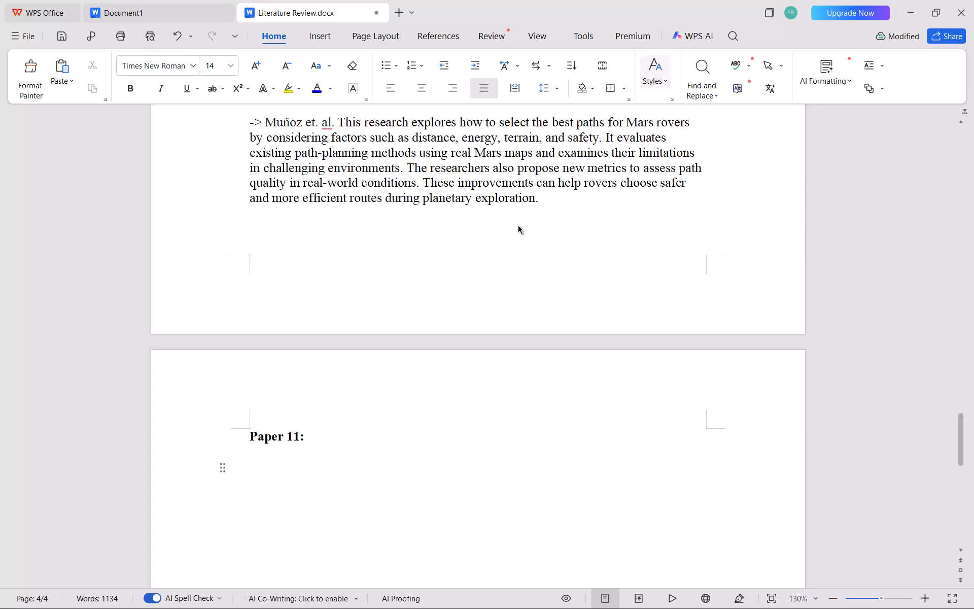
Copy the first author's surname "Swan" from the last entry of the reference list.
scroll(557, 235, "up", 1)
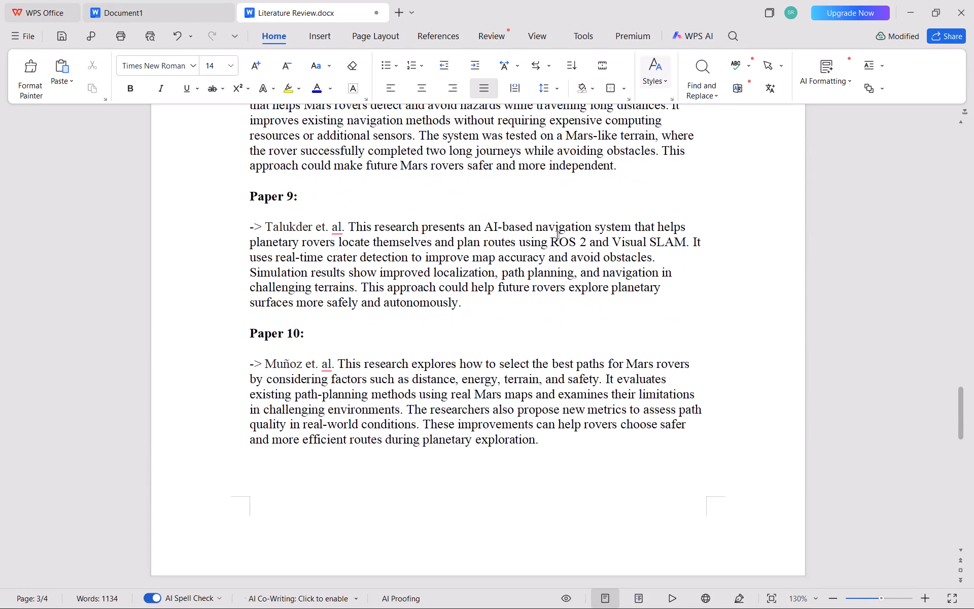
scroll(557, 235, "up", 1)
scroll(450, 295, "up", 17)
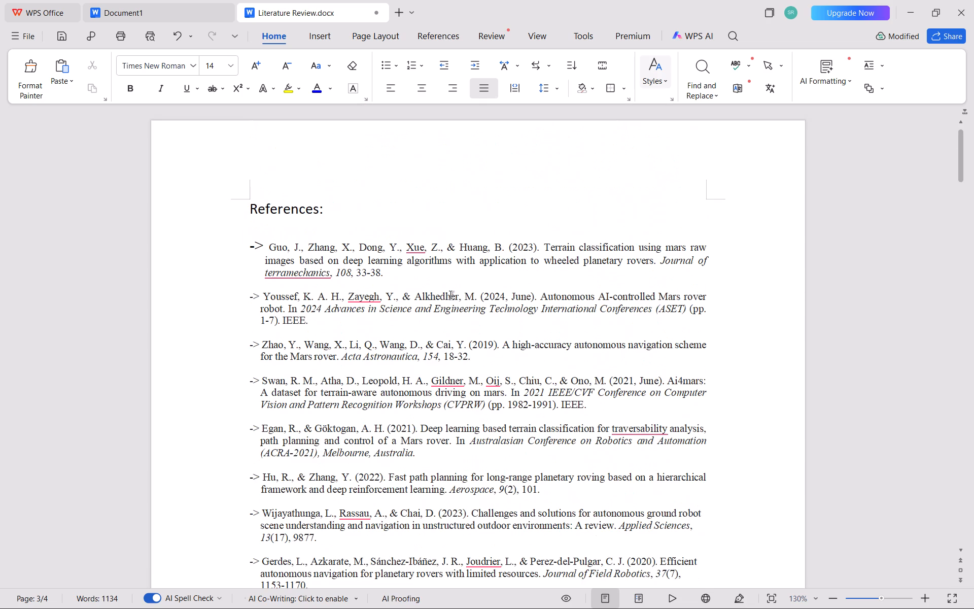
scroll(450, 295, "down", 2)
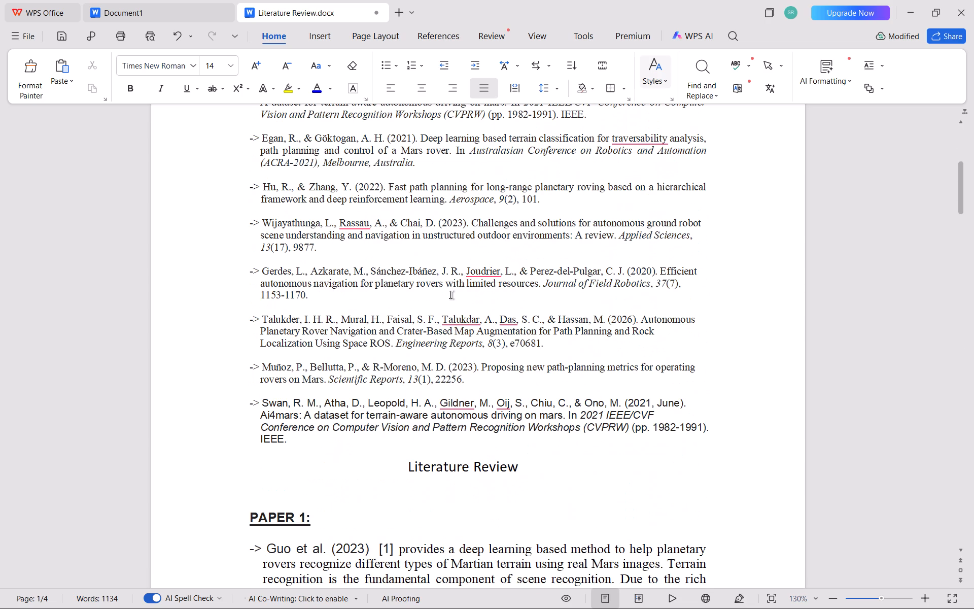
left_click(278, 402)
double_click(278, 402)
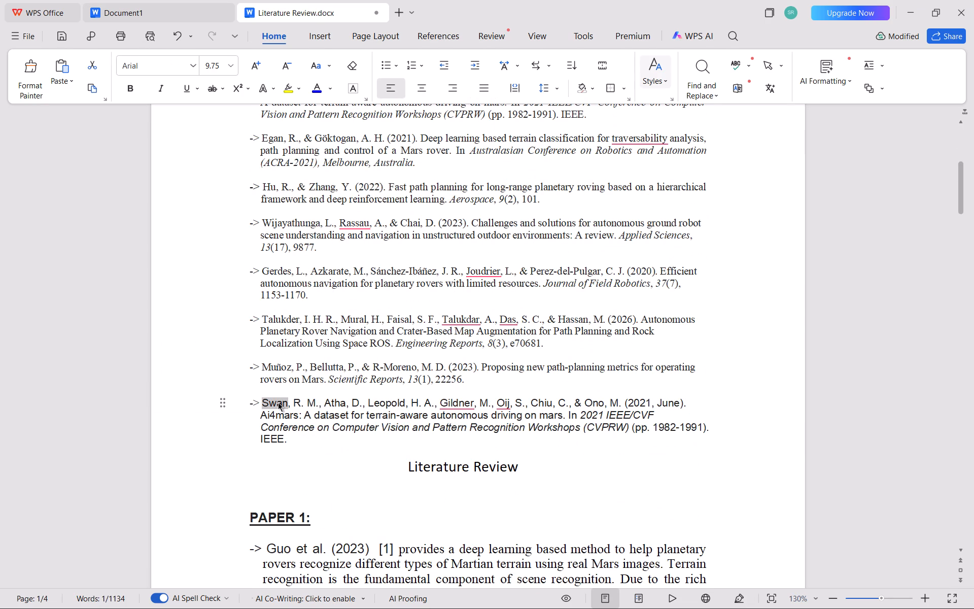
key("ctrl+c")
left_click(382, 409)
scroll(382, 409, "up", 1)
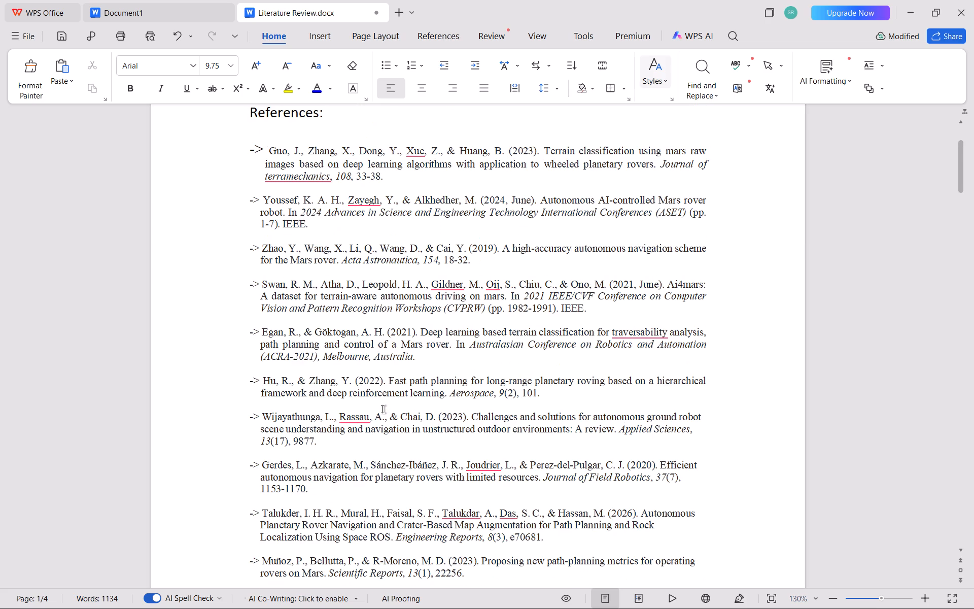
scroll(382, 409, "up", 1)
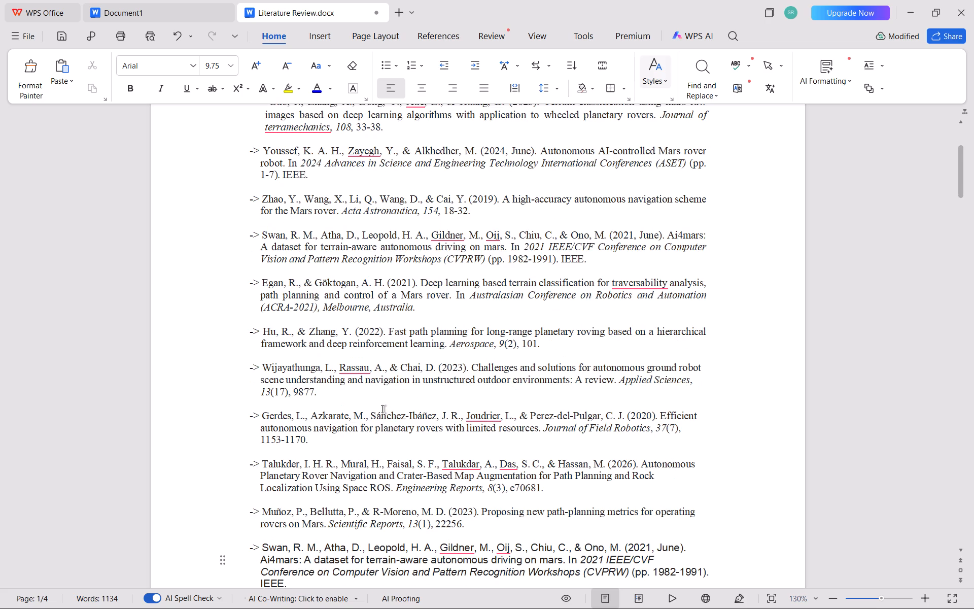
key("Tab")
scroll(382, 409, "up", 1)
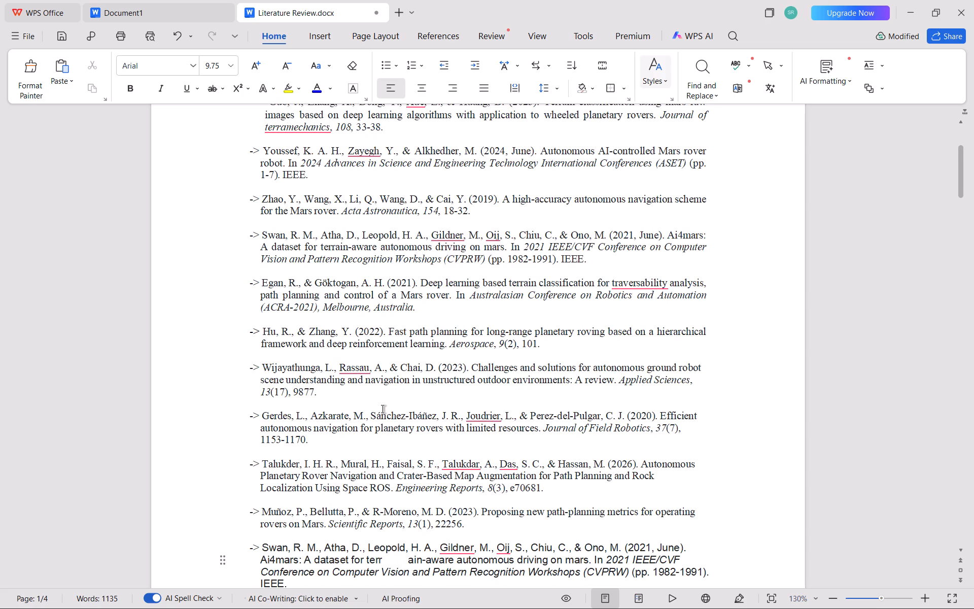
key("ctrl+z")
Check the reference list and existing paper summaries for an earlier entry covering the same AI4MARS paper.
scroll(382, 409, "up", 1)
scroll(382, 409, "down", 5)
scroll(382, 409, "up", 1)
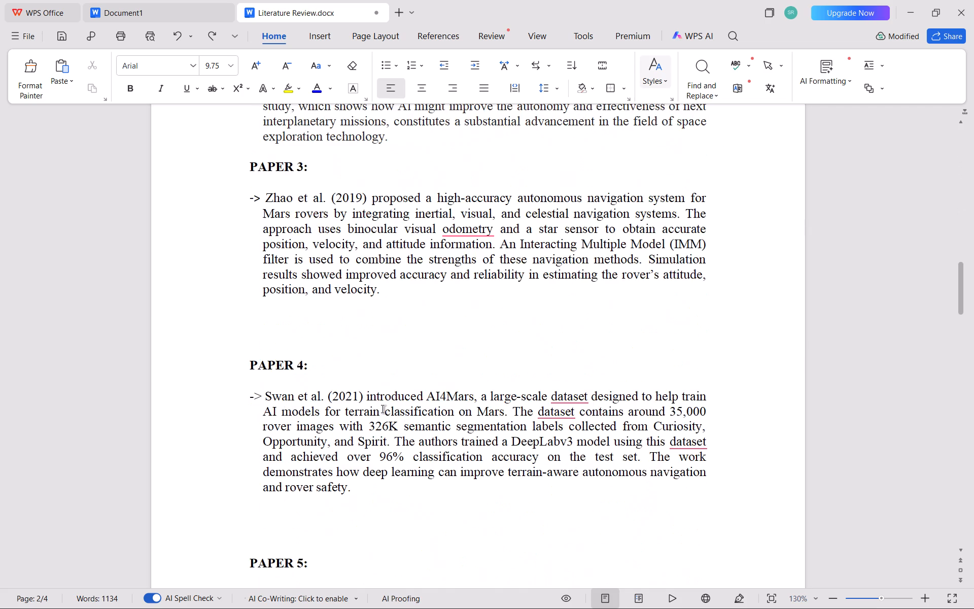
scroll(382, 409, "up", 3)
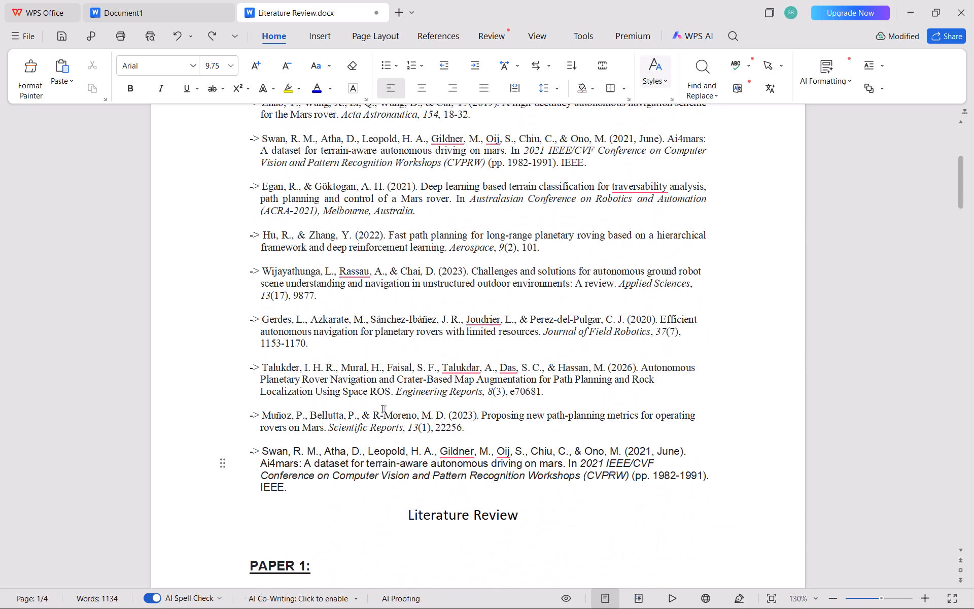
scroll(382, 409, "up", 1)
scroll(382, 409, "down", 2)
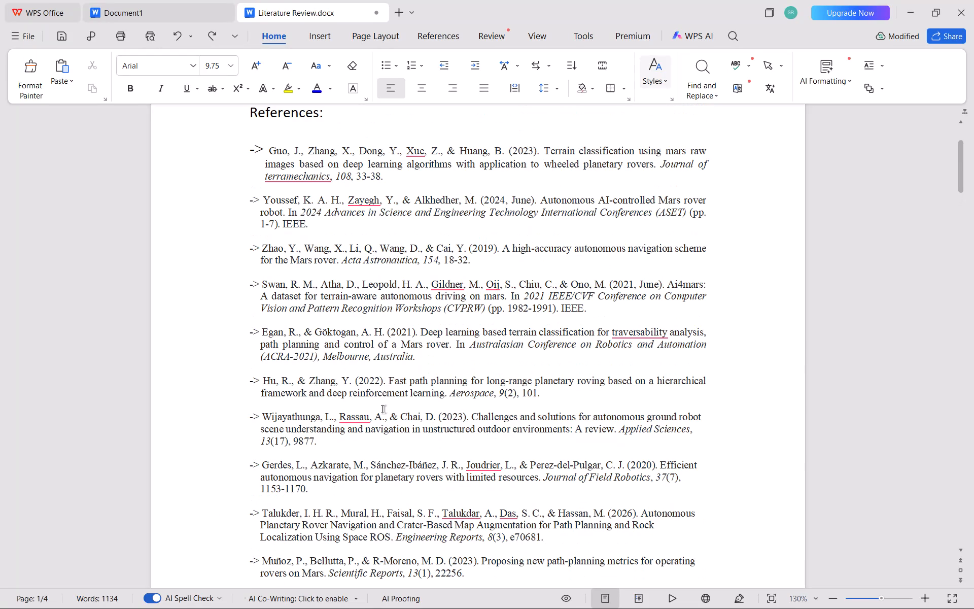
scroll(382, 409, "down", 4)
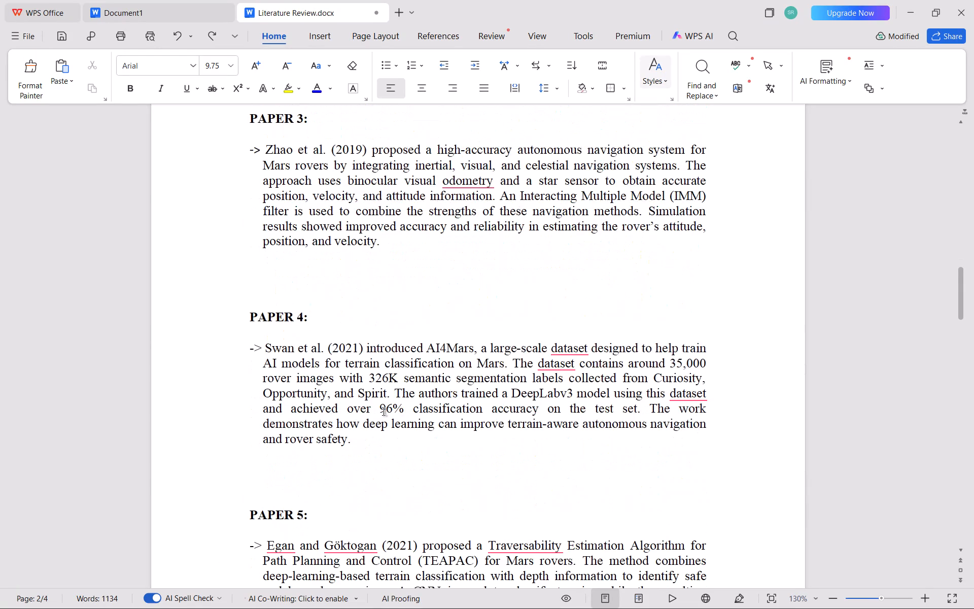
scroll(384, 412, "down", 1)
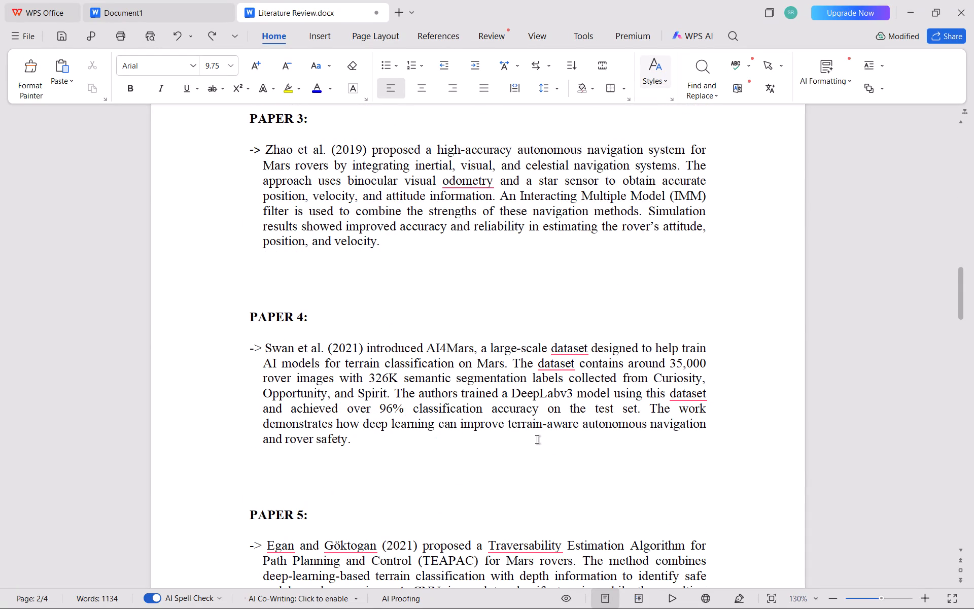
scroll(537, 439, "up", 20)
scroll(537, 439, "up", 20)
scroll(537, 439, "up", 14)
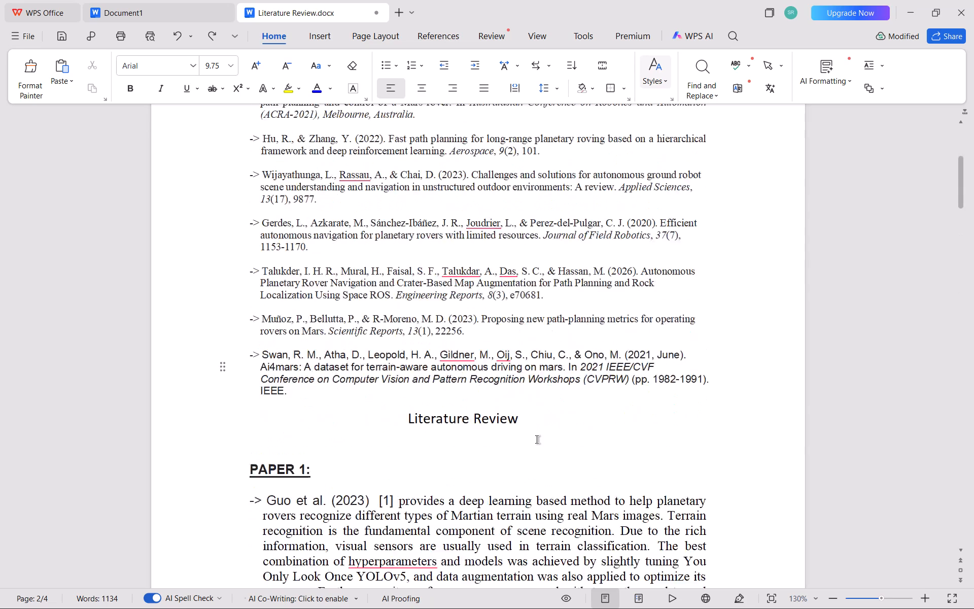
scroll(537, 439, "up", 20)
scroll(537, 439, "up", 20)
scroll(537, 439, "up", 20)
scroll(537, 439, "down", 2)
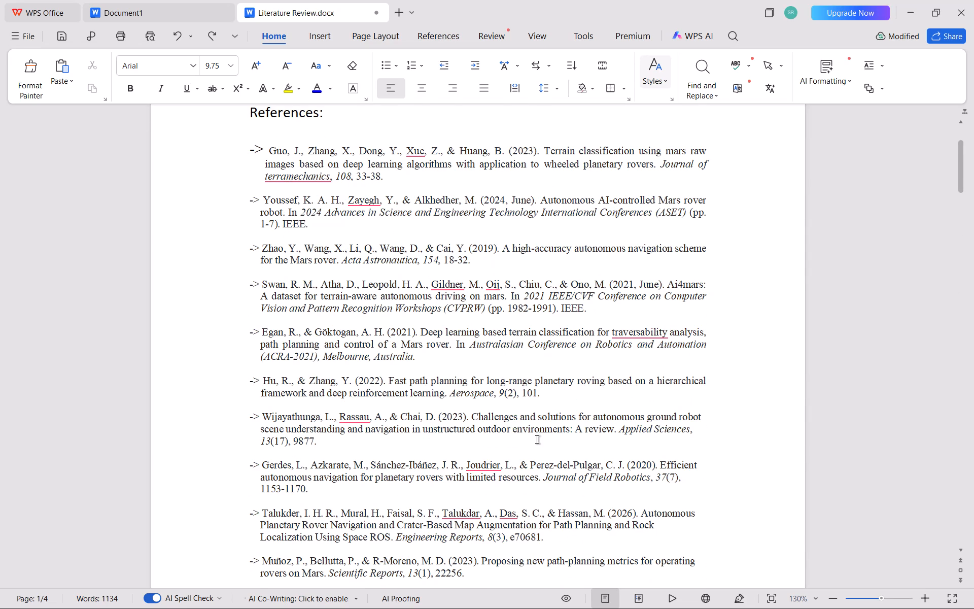
scroll(537, 439, "down", 1)
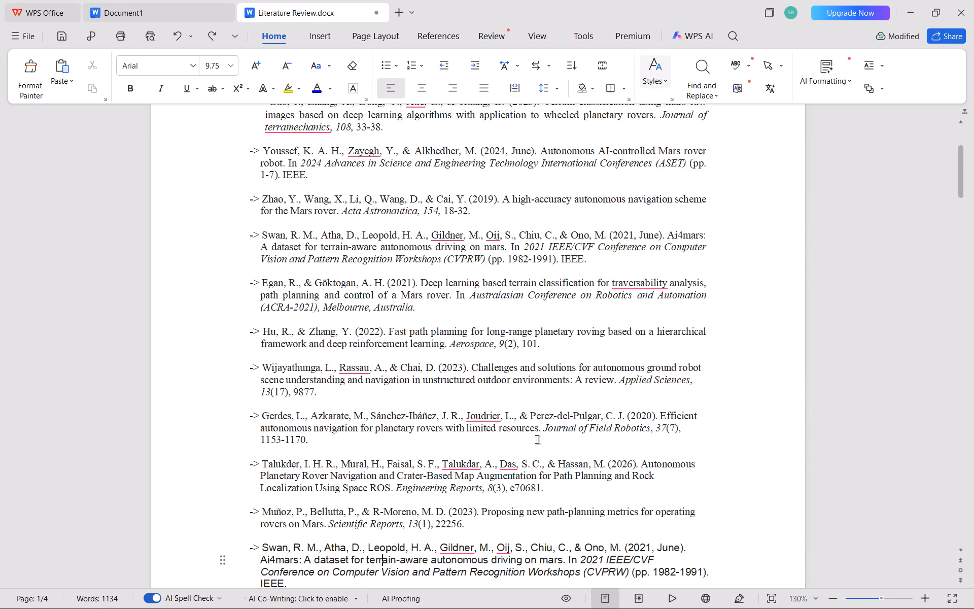
scroll(537, 439, "down", 1)
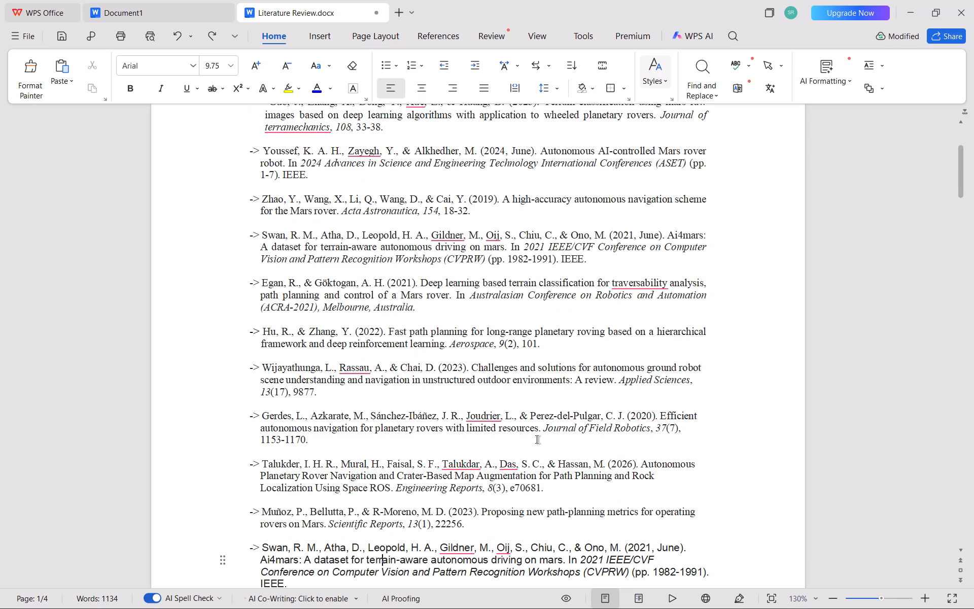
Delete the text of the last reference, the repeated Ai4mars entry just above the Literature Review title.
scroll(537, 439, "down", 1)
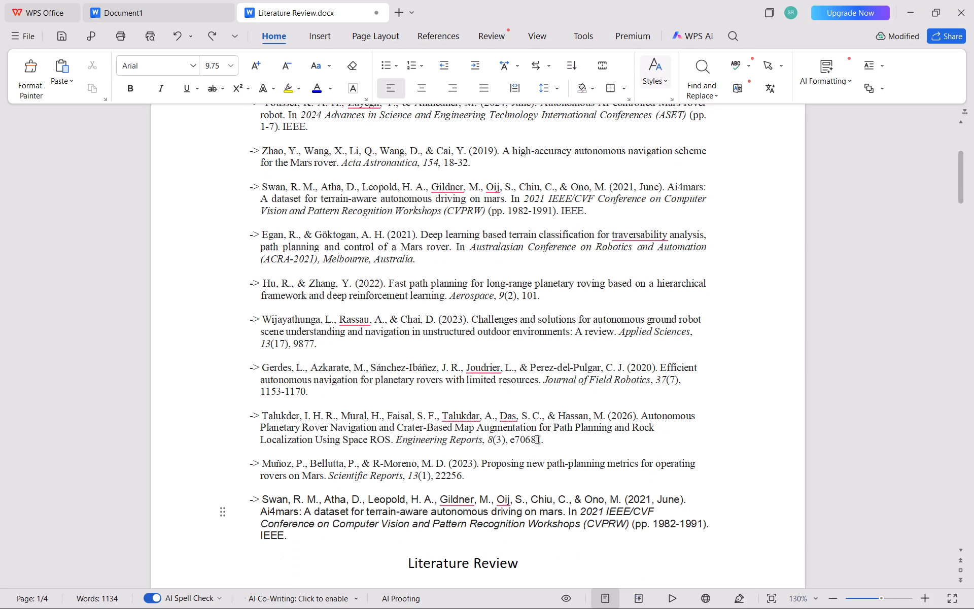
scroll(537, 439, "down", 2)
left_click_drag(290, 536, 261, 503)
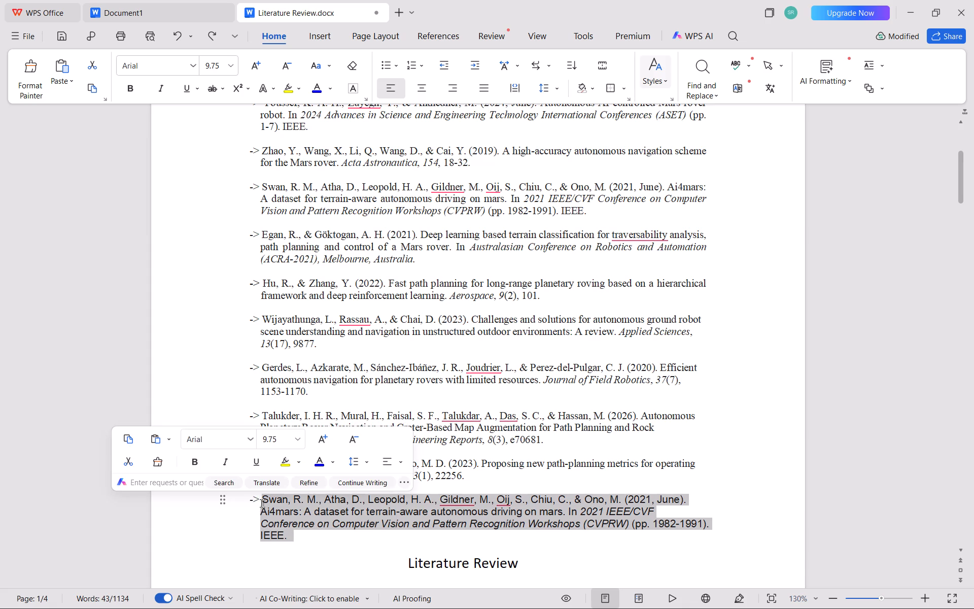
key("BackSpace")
Look over the document's end and reference list, and check the AI4MARS paper's title and authors in Brave.
scroll(261, 503, "down", 12)
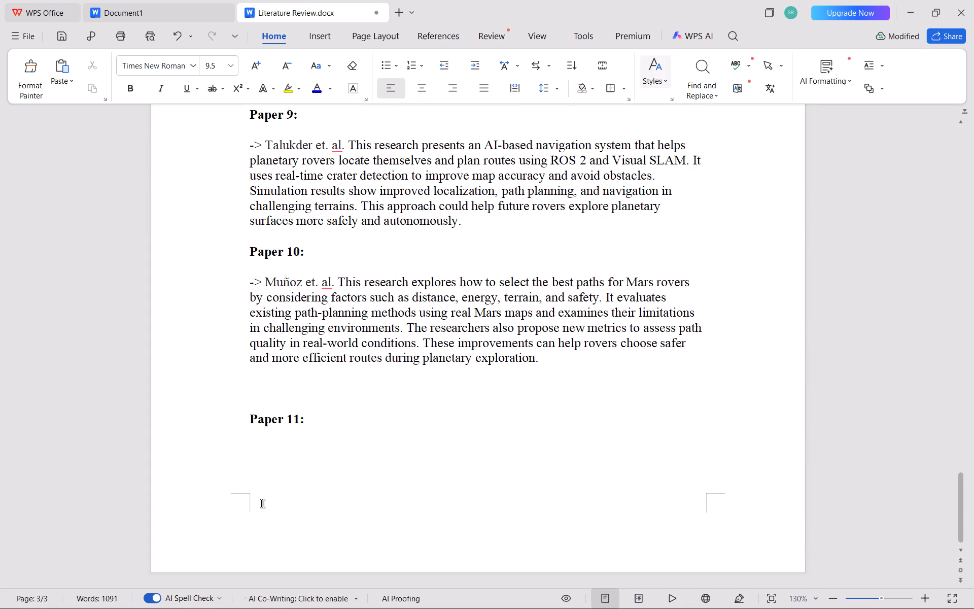
scroll(321, 426, "up", 8)
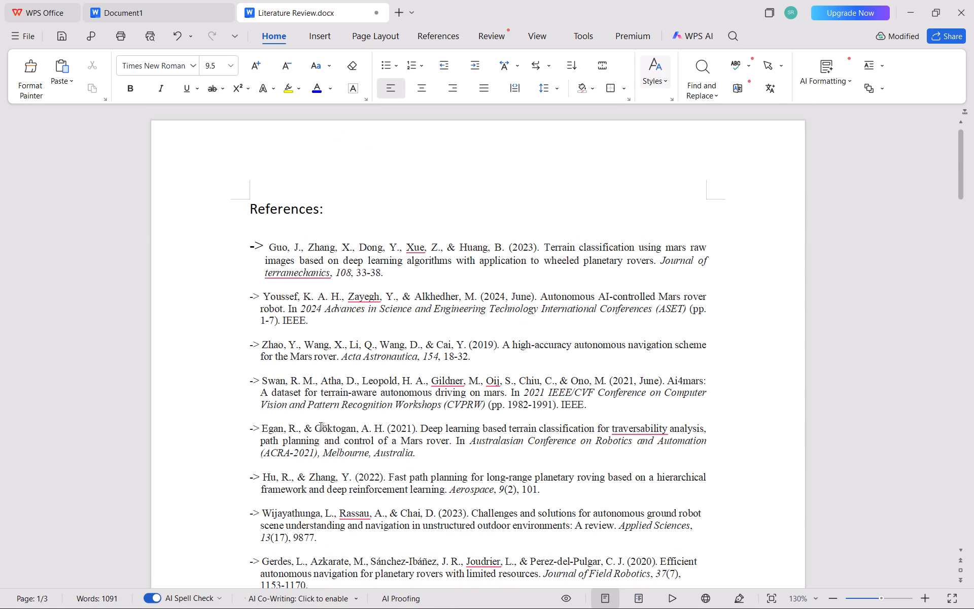
scroll(321, 426, "down", 3)
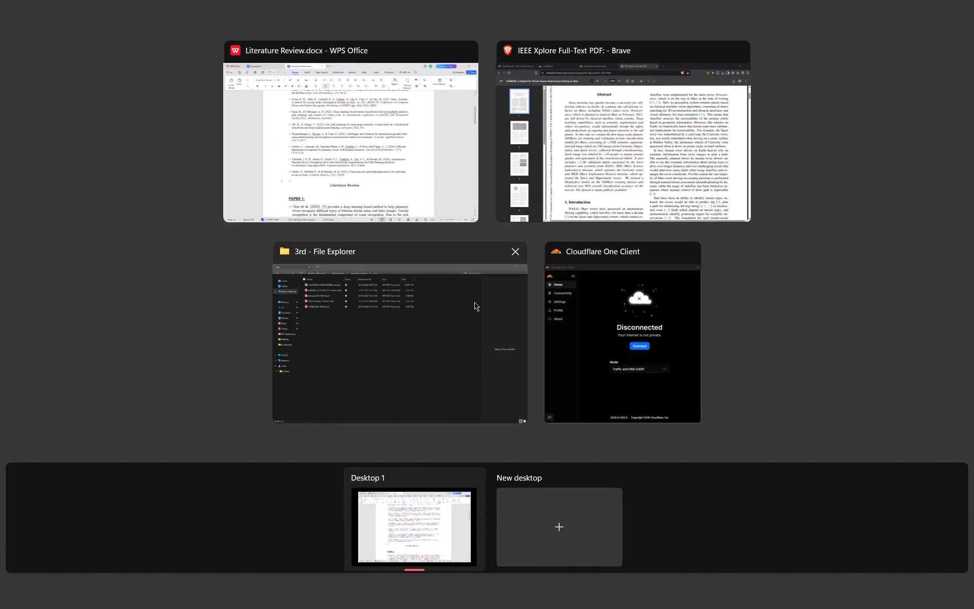
left_click(432, 379)
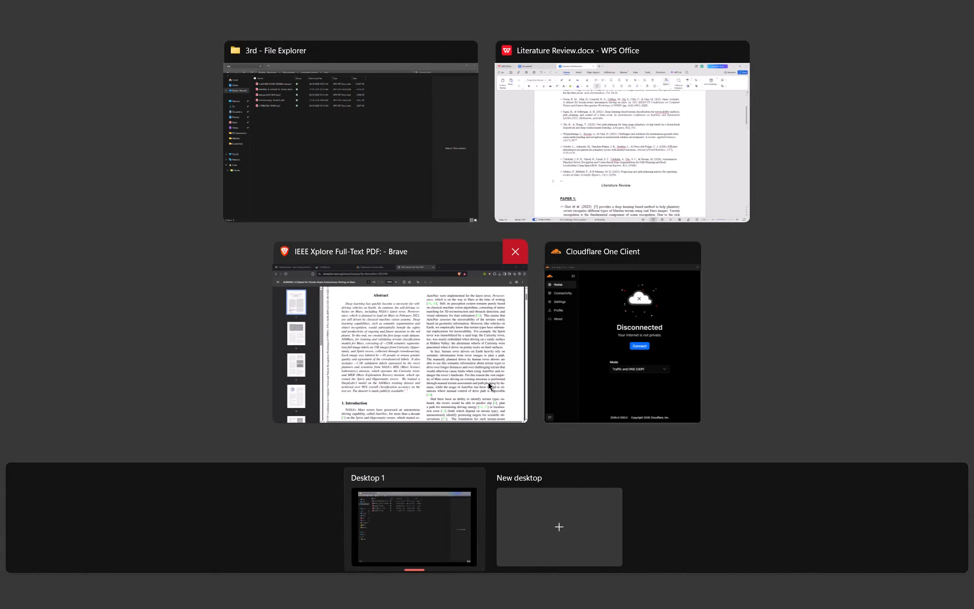
left_click(486, 377)
scroll(486, 377, "up", 5)
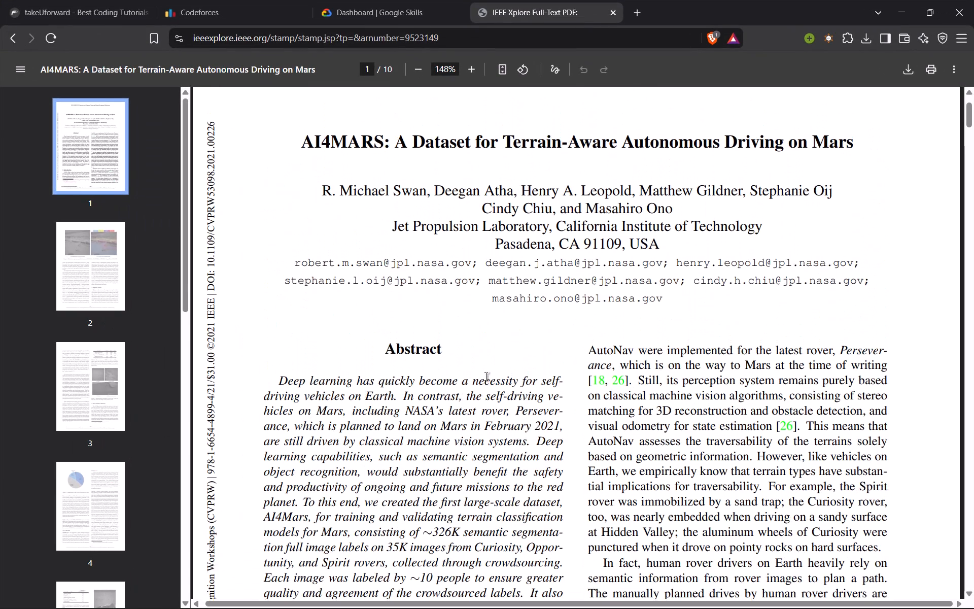
scroll(486, 377, "up", 6)
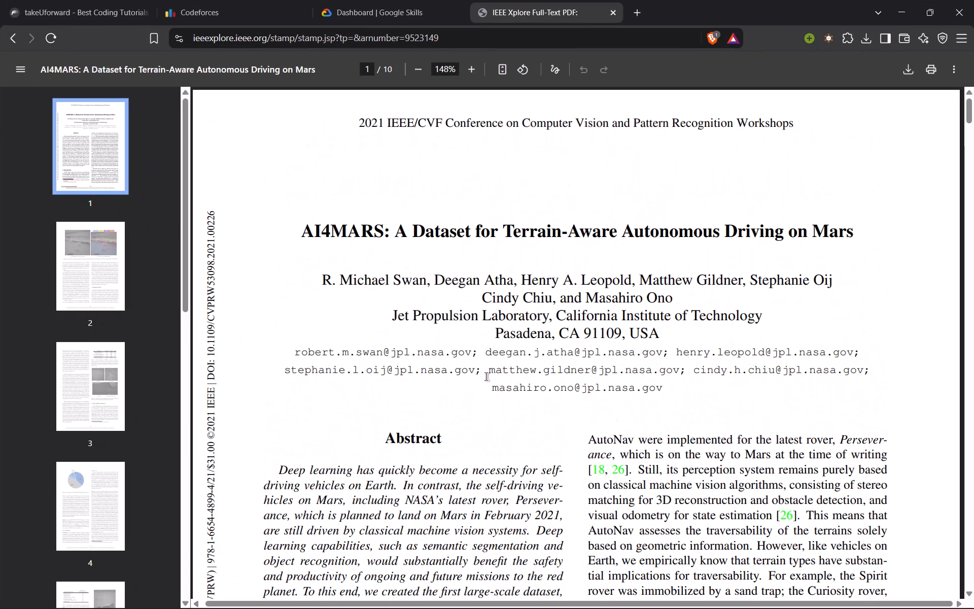
Open the AI4MARS PDF from the 3rd folder in File Explorer and view its first page.
left_click(539, 153)
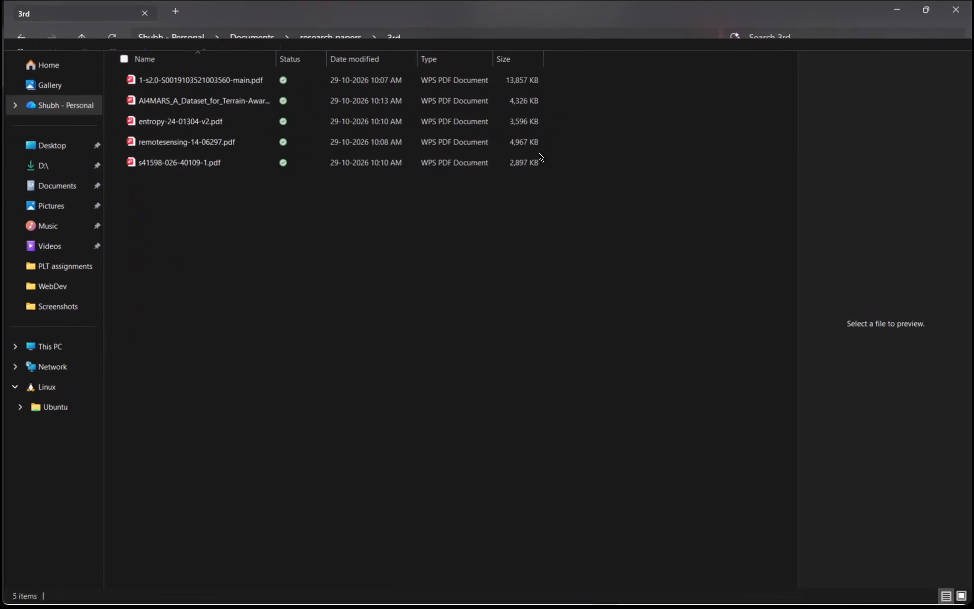
double_click(237, 96)
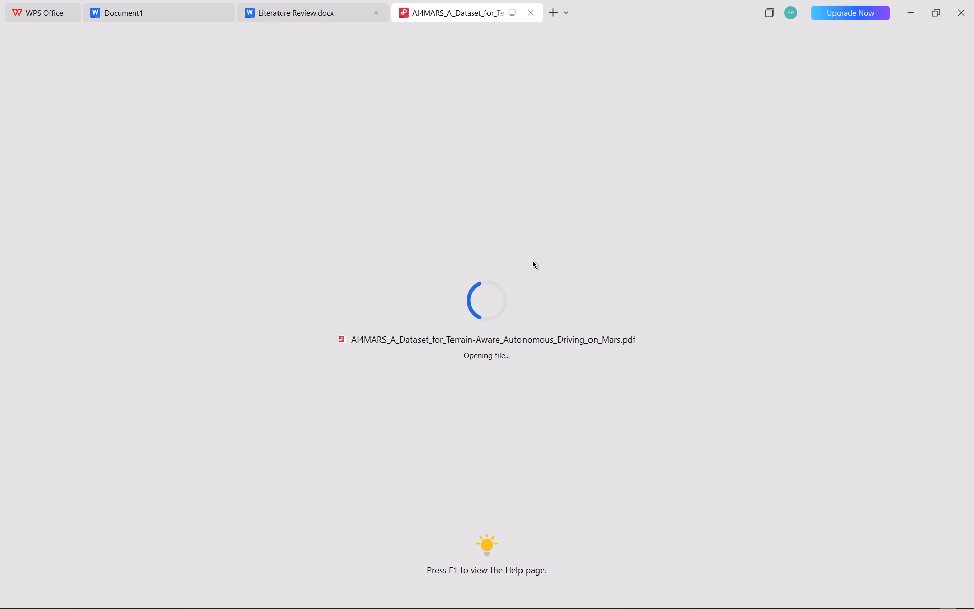
scroll(539, 364, "down", 1)
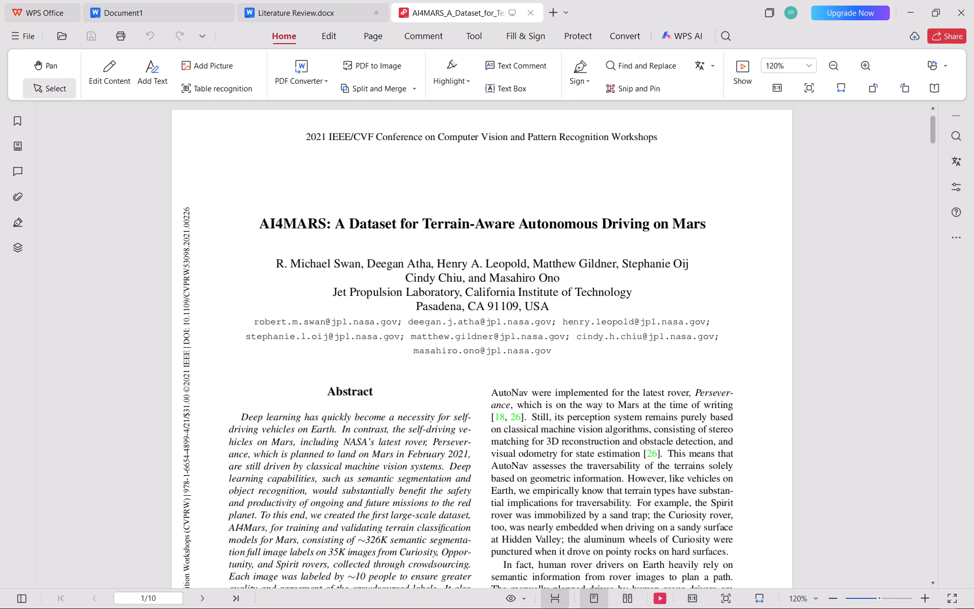
scroll(539, 364, "down", 1)
Close WPS Office without saving the changes to Literature Review.docx.
left_click(957, 0)
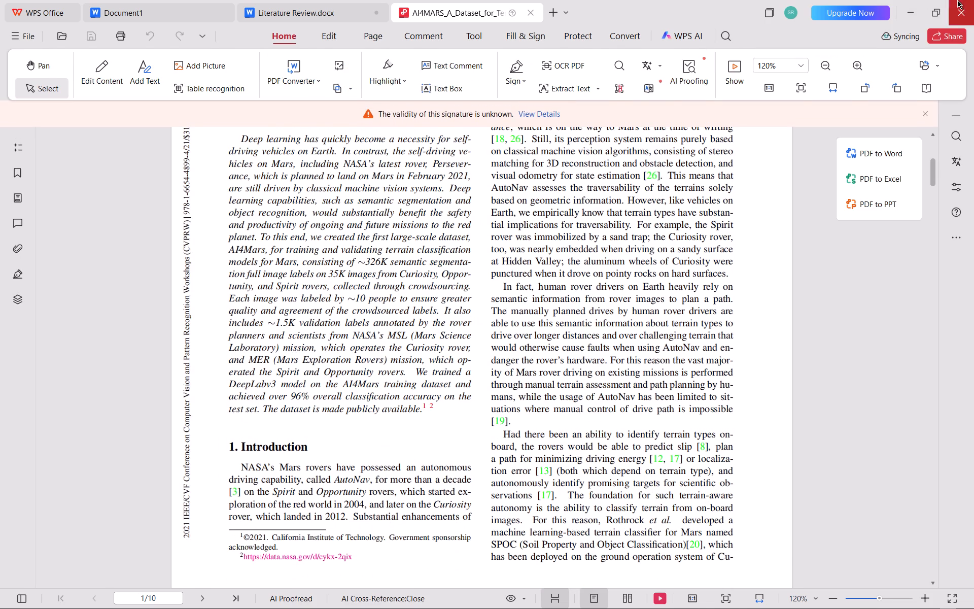
scroll(453, 476, "up", 1)
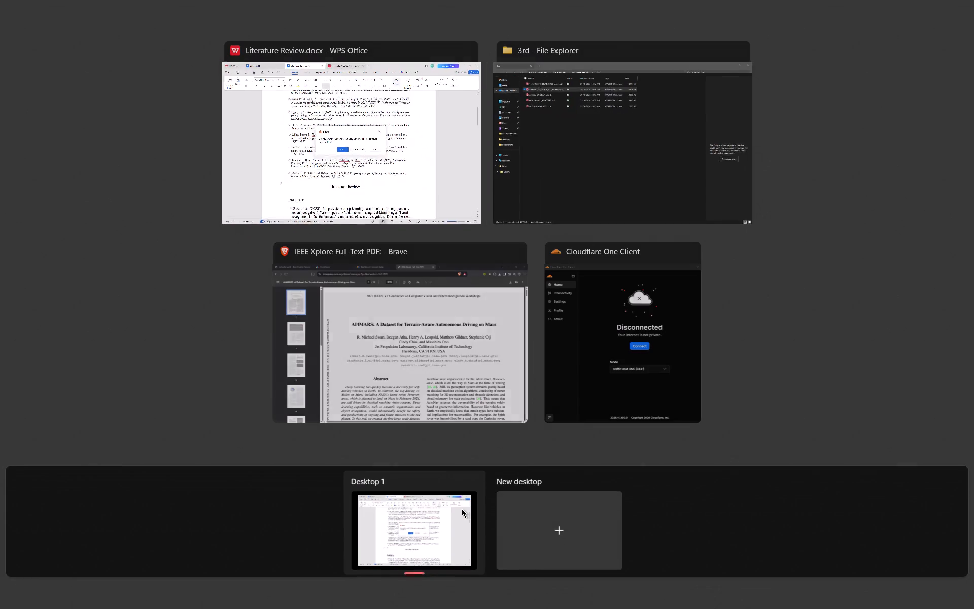
left_click(402, 180)
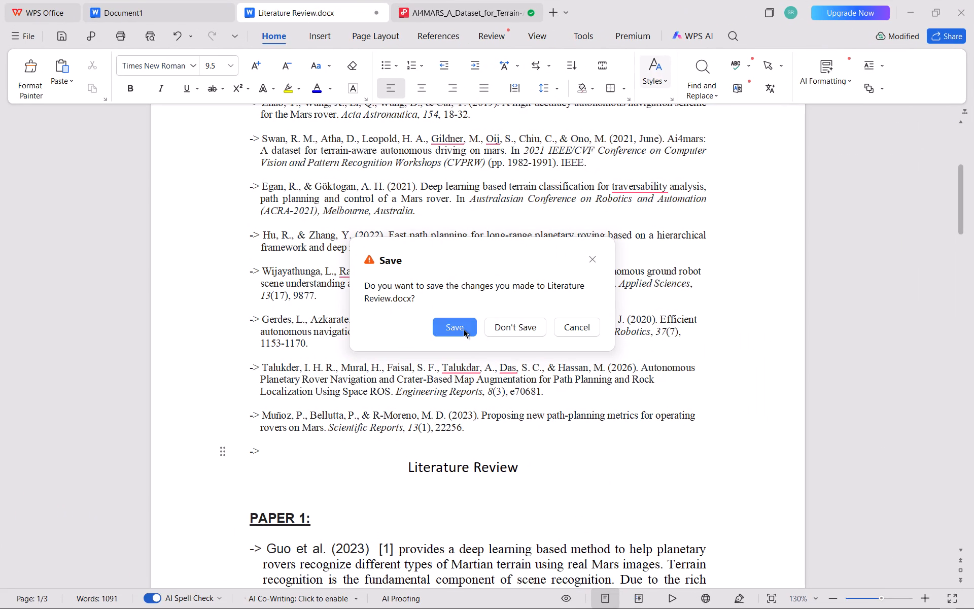
left_click(502, 328)
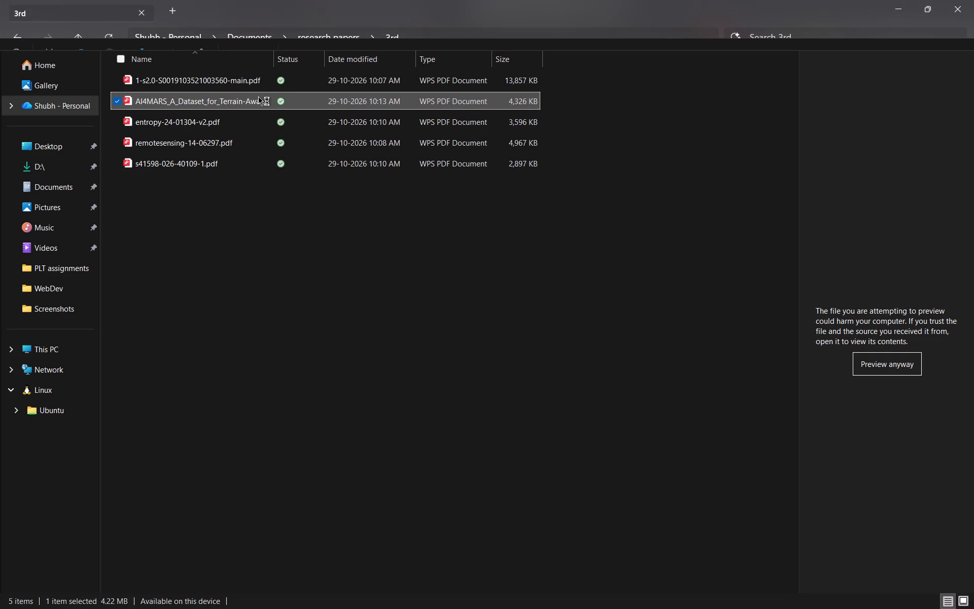
Delete the AI4MARS PDF from the 3rd folder in File Explorer.
key("Delete")
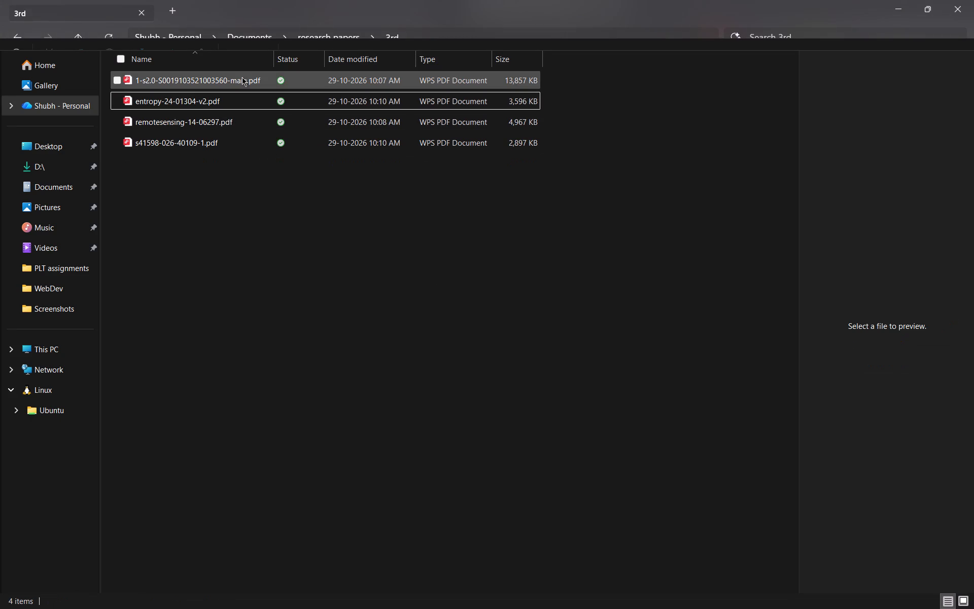
left_click(242, 77)
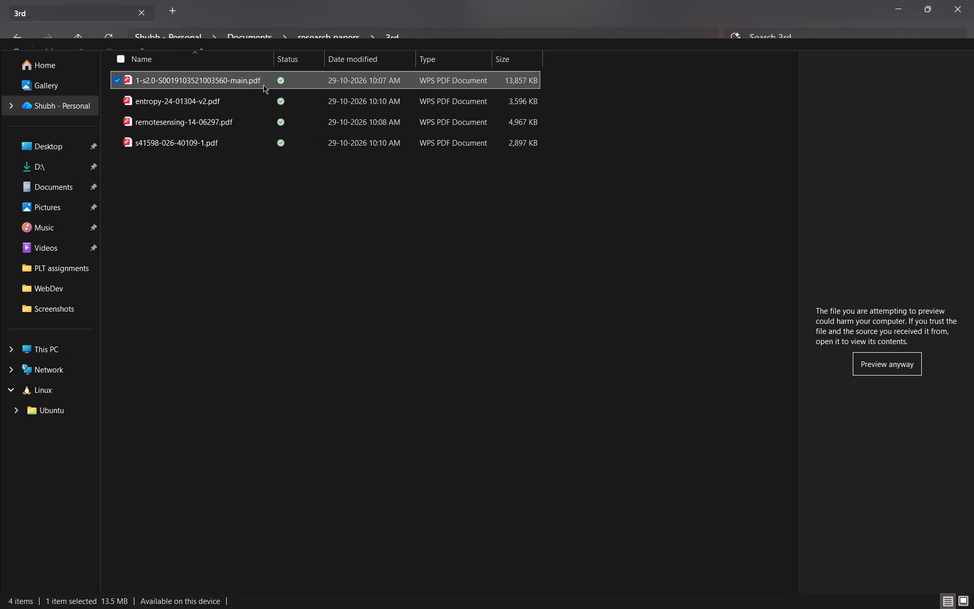
double_click(269, 79)
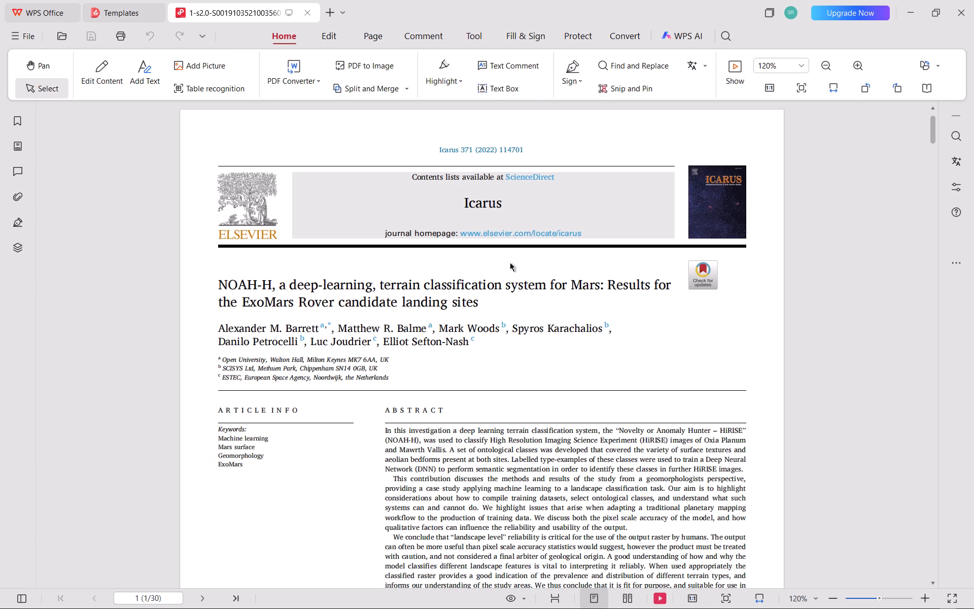
scroll(474, 405, "down", 1)
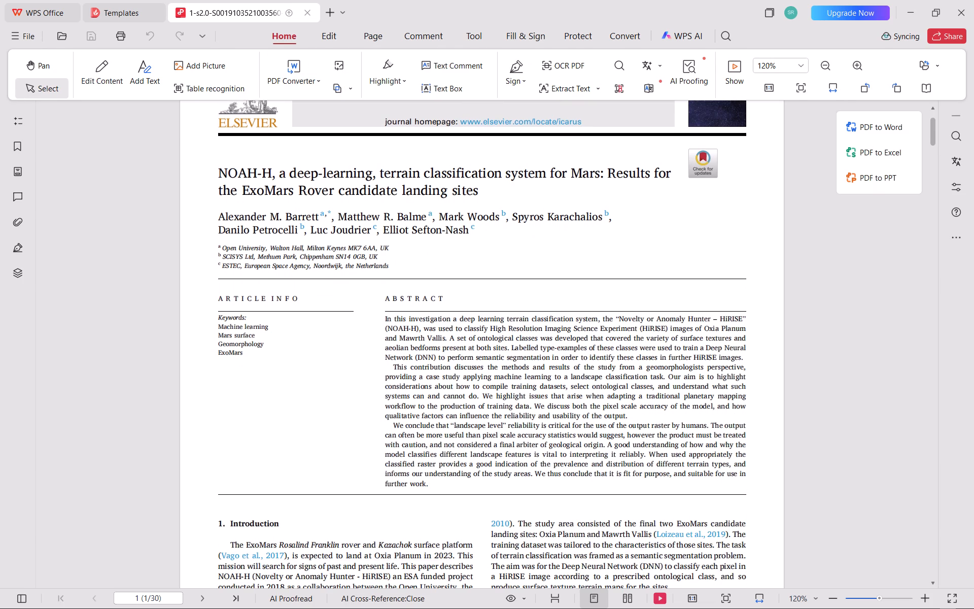
left_click(483, 192)
left_click_drag(481, 195, 295, 158)
left_click_drag(295, 158, 247, 165)
Reopen Literature Review.docx from the recent files and go to the end of its reference list.
left_click(60, 0)
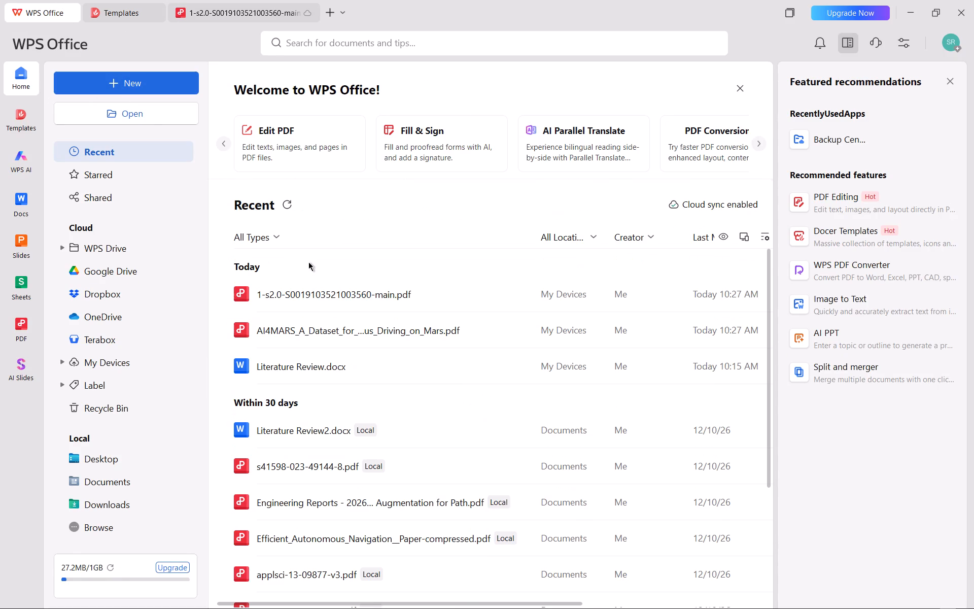
double_click(312, 359)
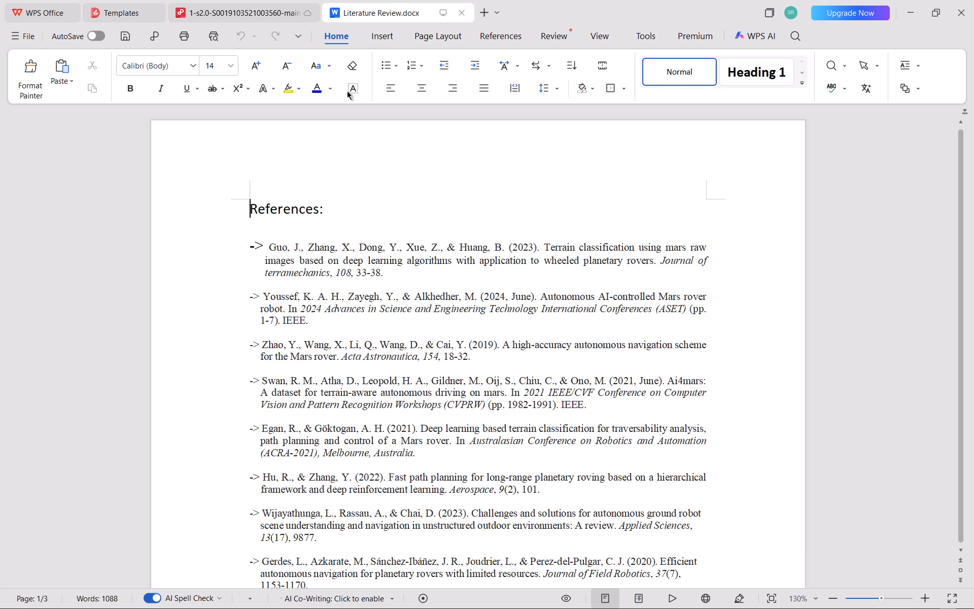
scroll(410, 184, "down", 3)
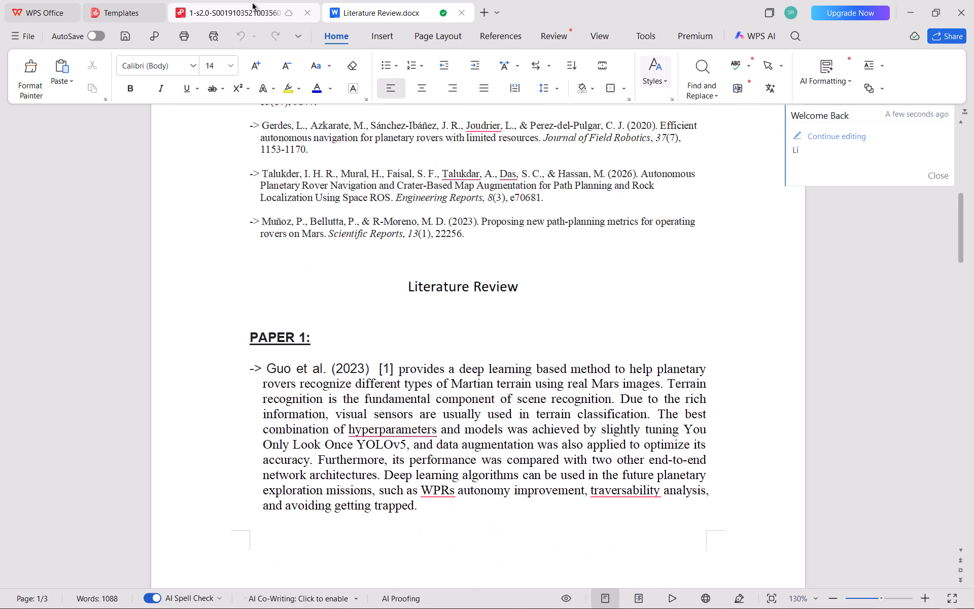
Copy the full title of the NOAH-H paper from the first page of the open PDF.
left_click(252, 3)
left_click(486, 193)
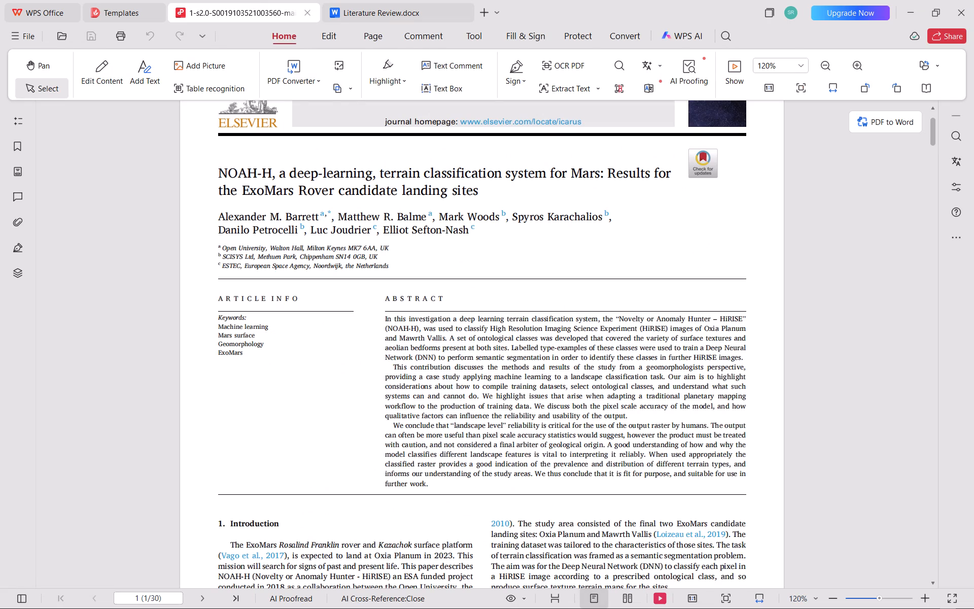
left_click_drag(486, 193, 321, 178)
left_click_drag(321, 178, 476, 267)
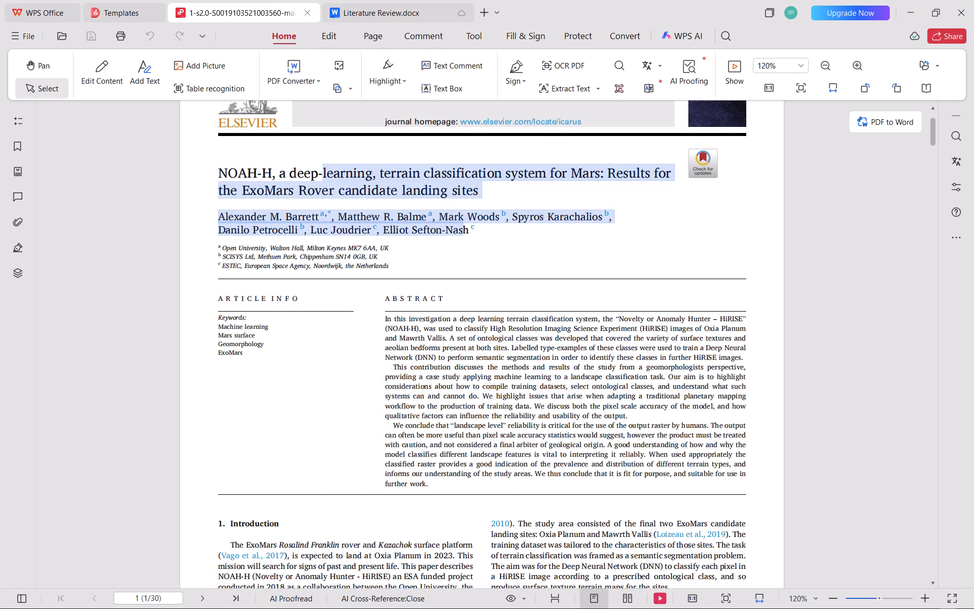
left_click_drag(476, 267, 346, 164)
left_click_drag(216, 172, 286, 175)
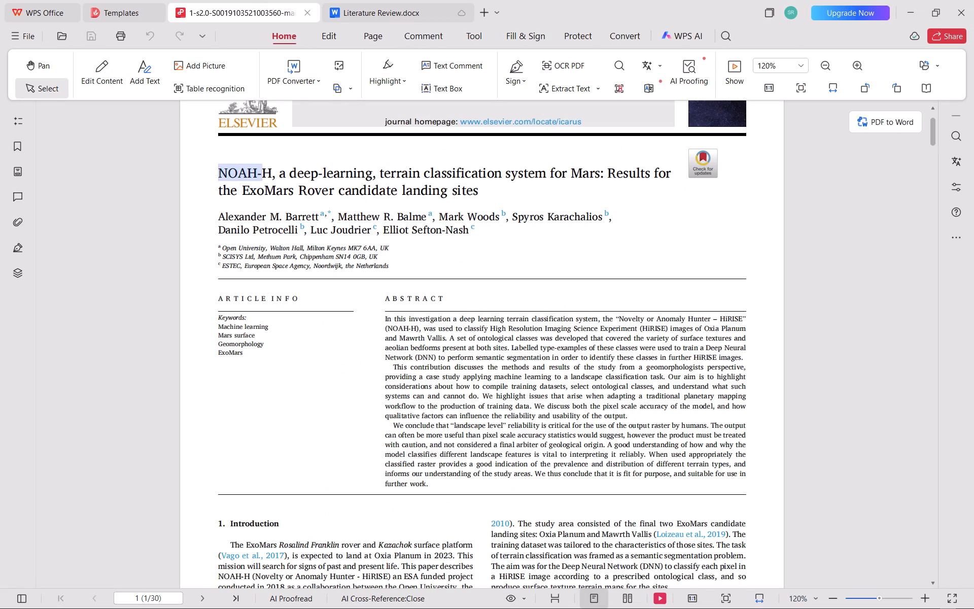
left_click_drag(286, 175, 504, 194)
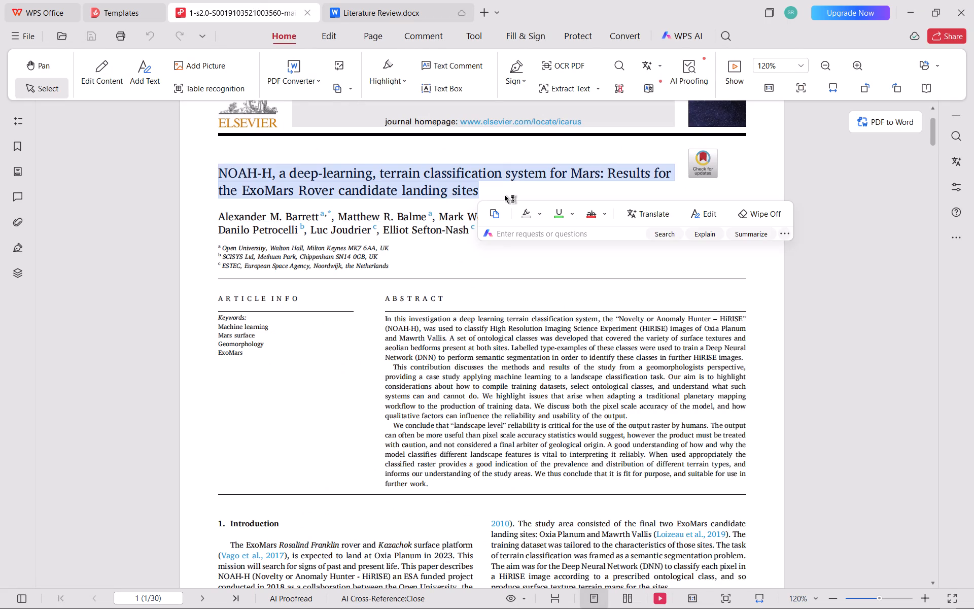
key("ctrl+c")
left_click(535, 284)
Switch to Brave, go back to Google Scholar and search for the copied NOAH-H paper title.
key("alt+Tab")
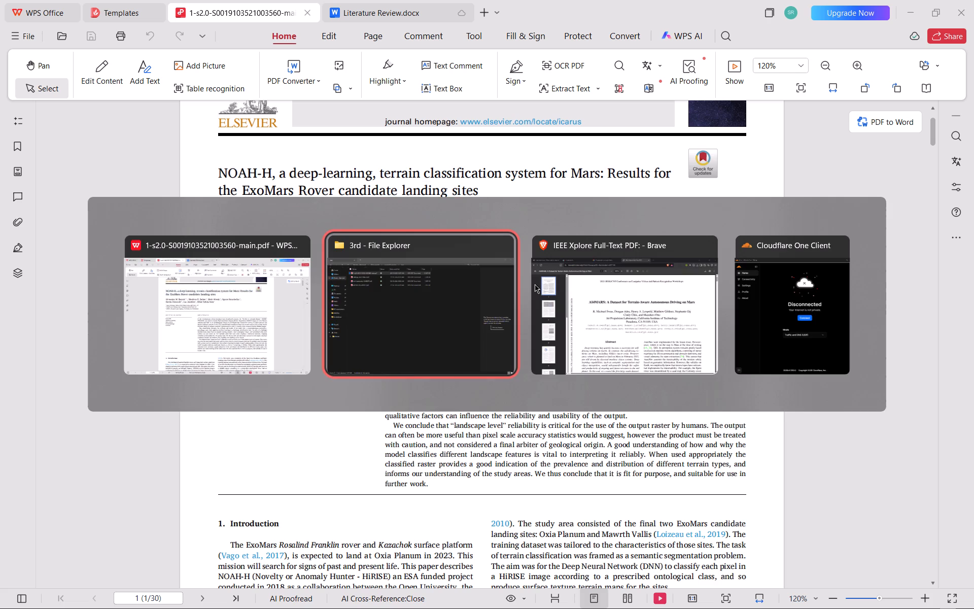
key("alt+Tab")
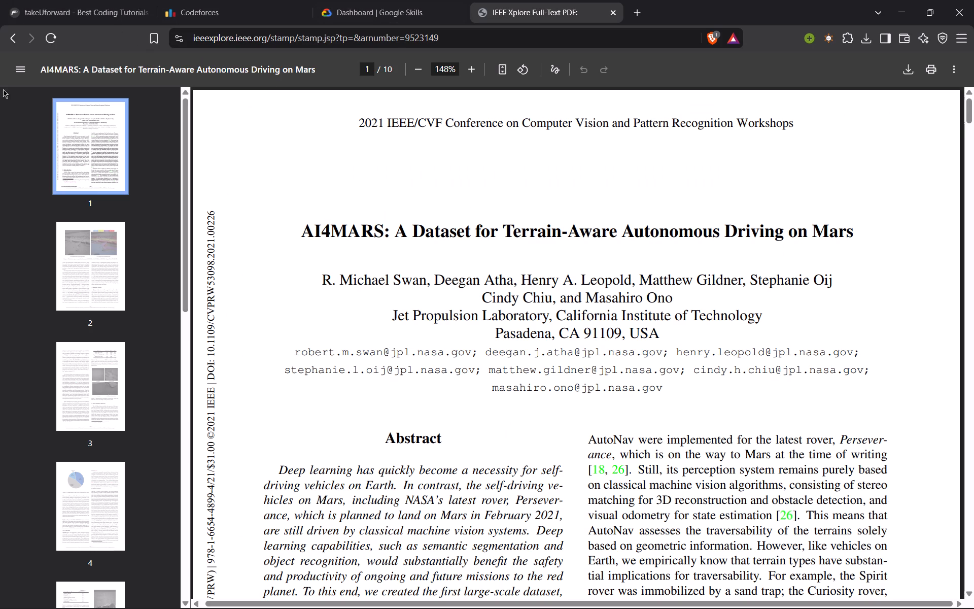
left_click(19, 37)
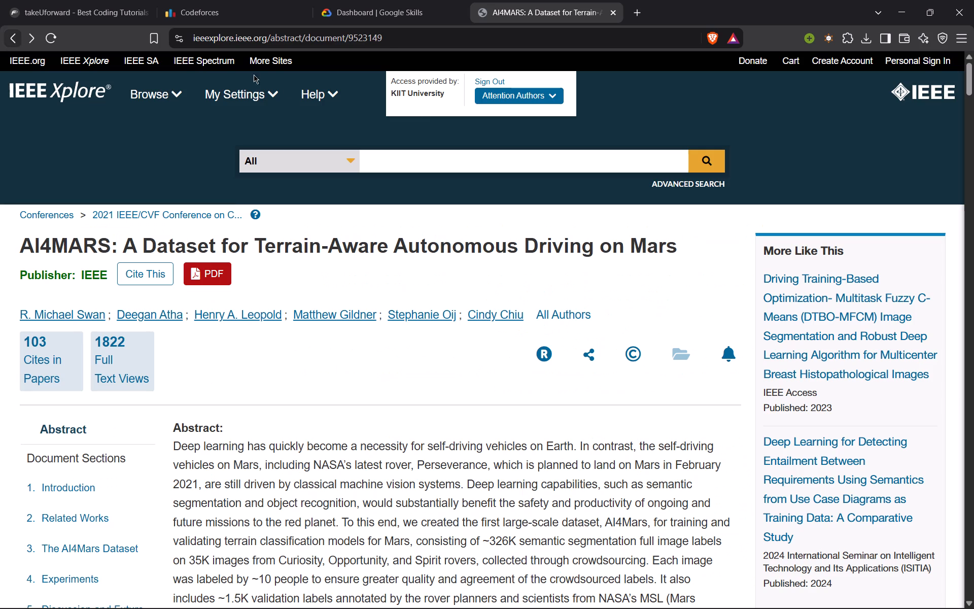
left_click(19, 38)
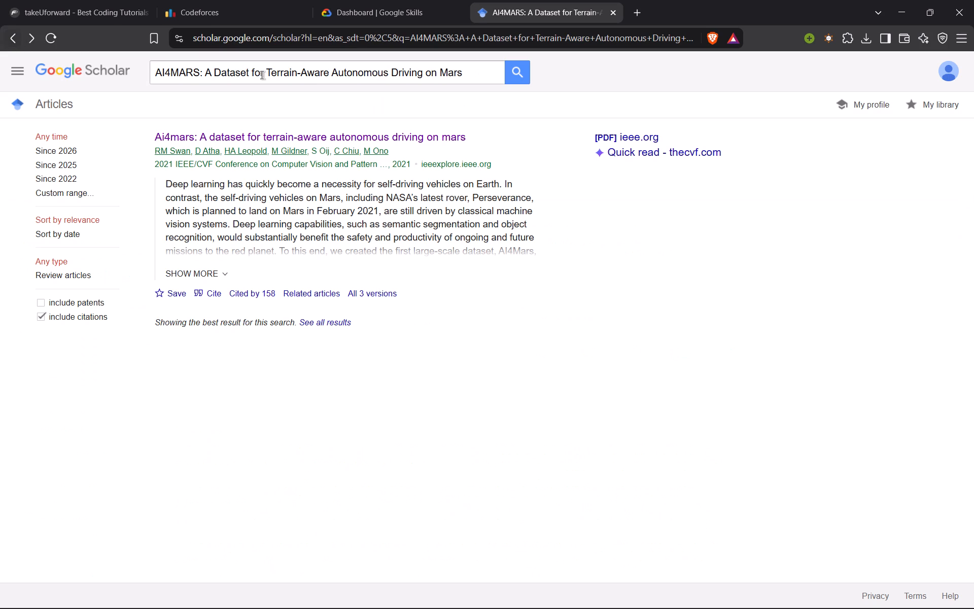
left_click(314, 81)
key("ctrl+a")
key("ctrl+v")
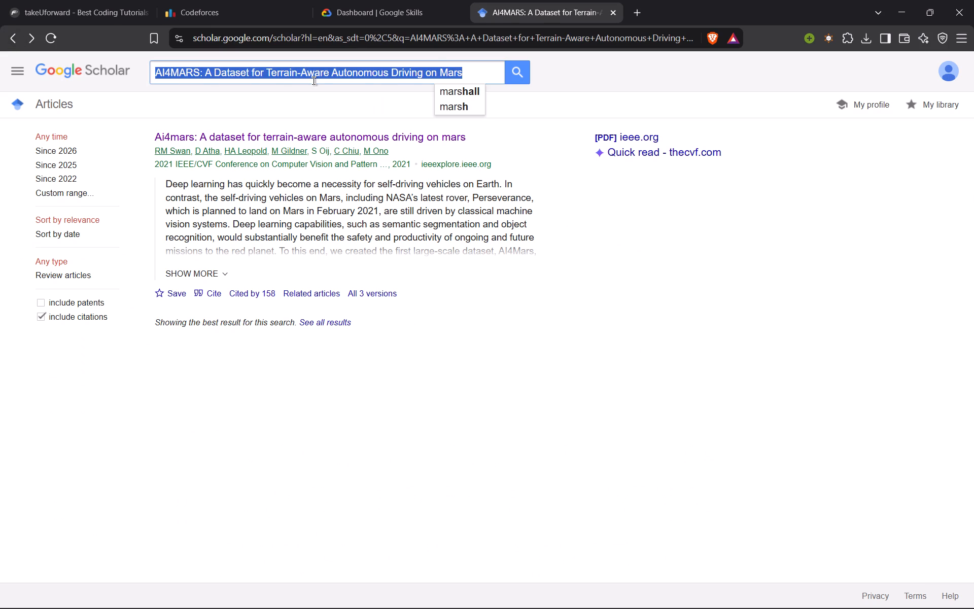
key("Return")
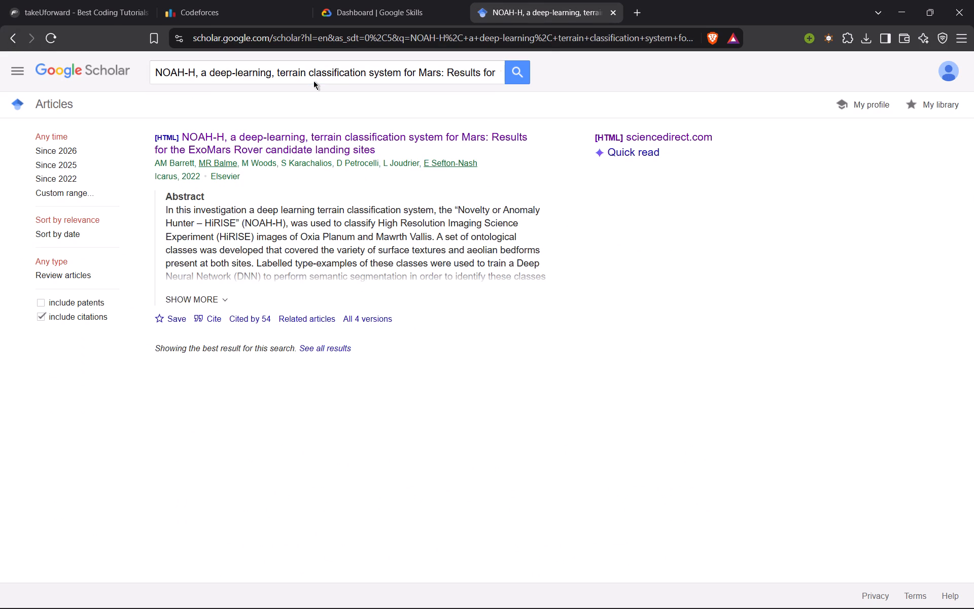
Open the citation formats for the NOAH-H paper in Google Scholar and copy the APA citation.
left_click(199, 314)
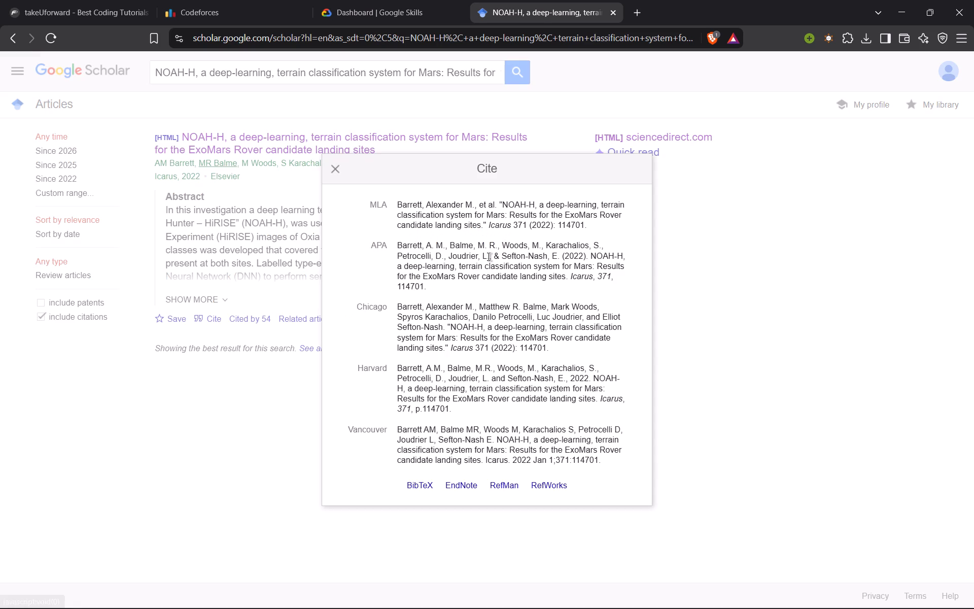
left_click(485, 261)
key("ctrl+c")
In Literature Review.docx, add the copied APA citation as a new "->" entry below the Muñoz et al. reference.
key("alt+Tab")
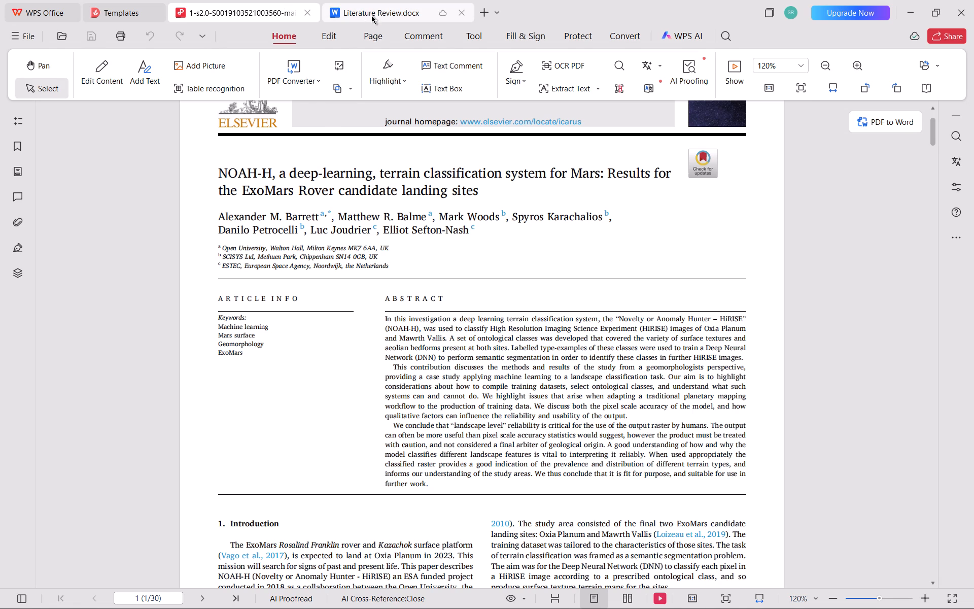
left_click(371, 15)
scroll(451, 337, "up", 1)
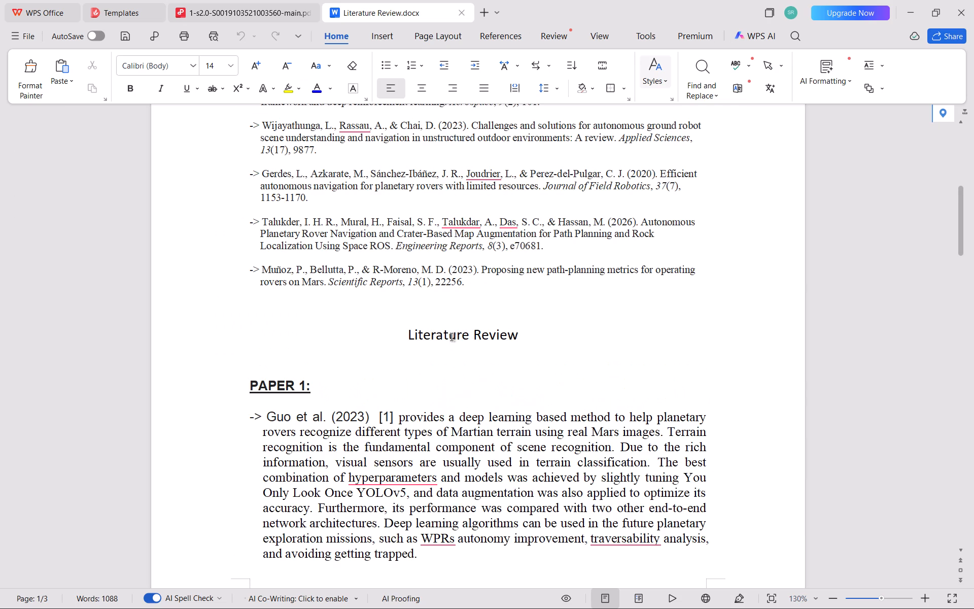
left_click(456, 301)
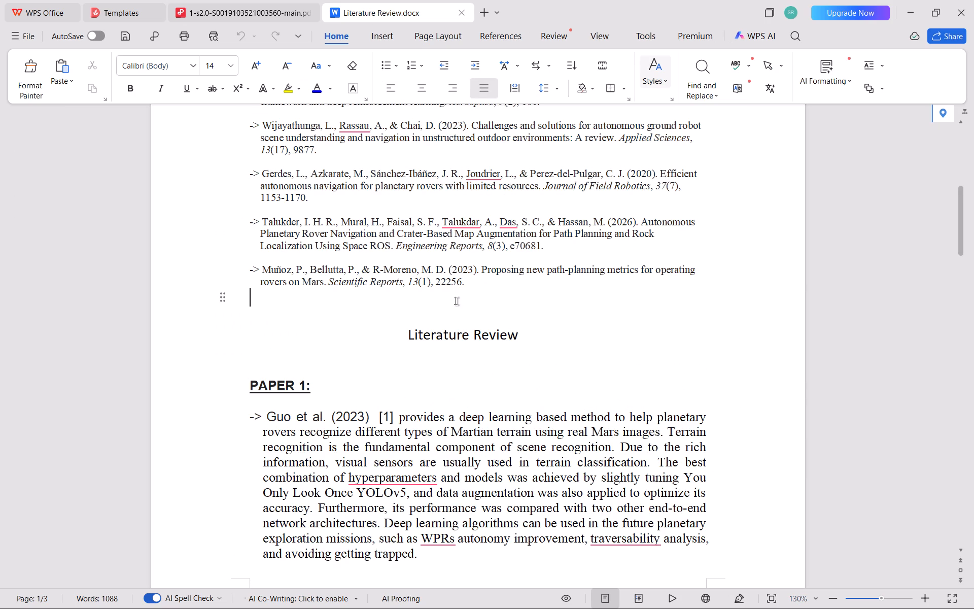
key("Return")
key("equal")
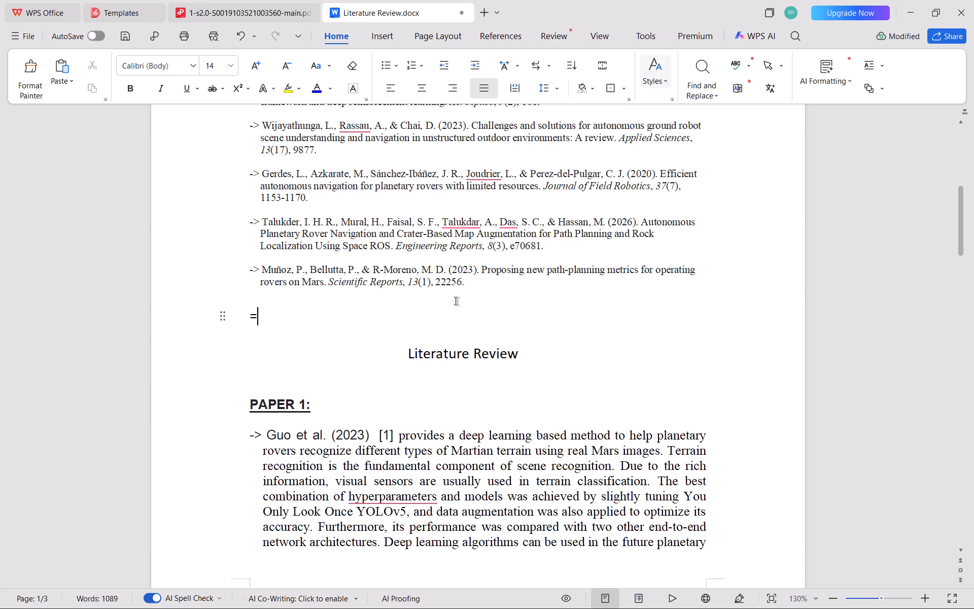
key("BackSpace")
key("minus")
type(">")
key("space")
key("ctrl+v")
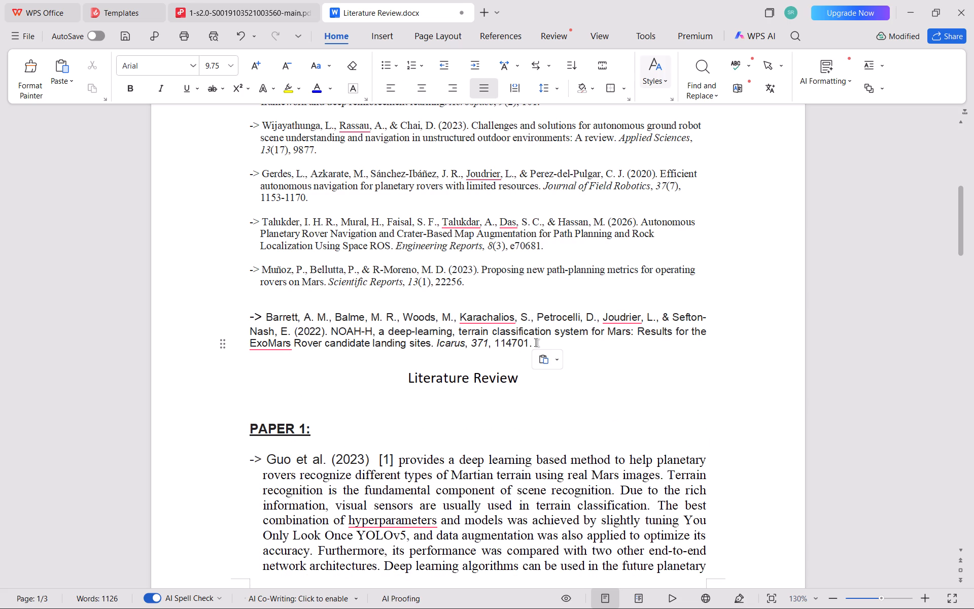
Look over the reference list and compare the existing entries with the new Barrett et al. reference.
scroll(536, 343, "up", 3)
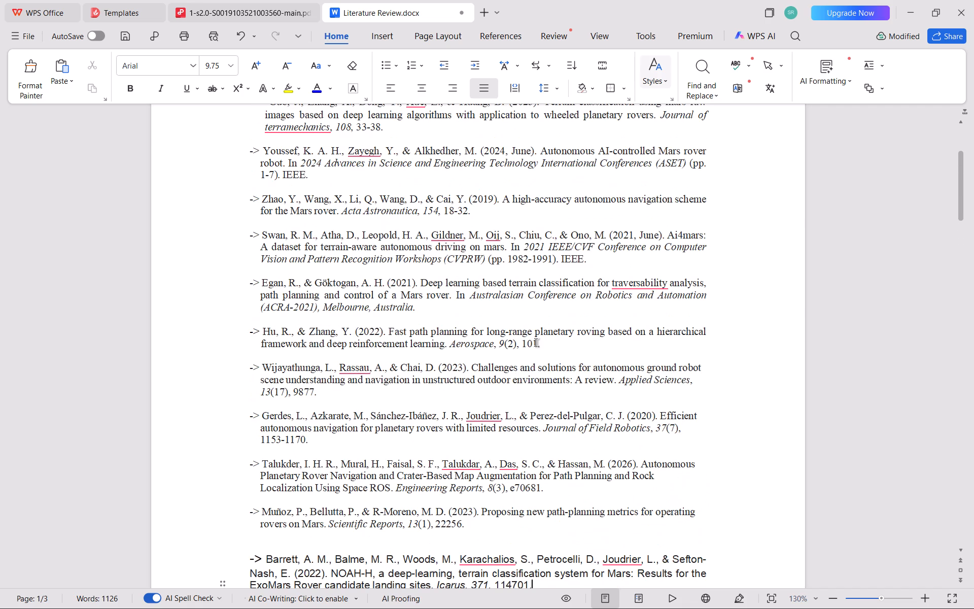
scroll(536, 343, "up", 1)
scroll(536, 343, "down", 1)
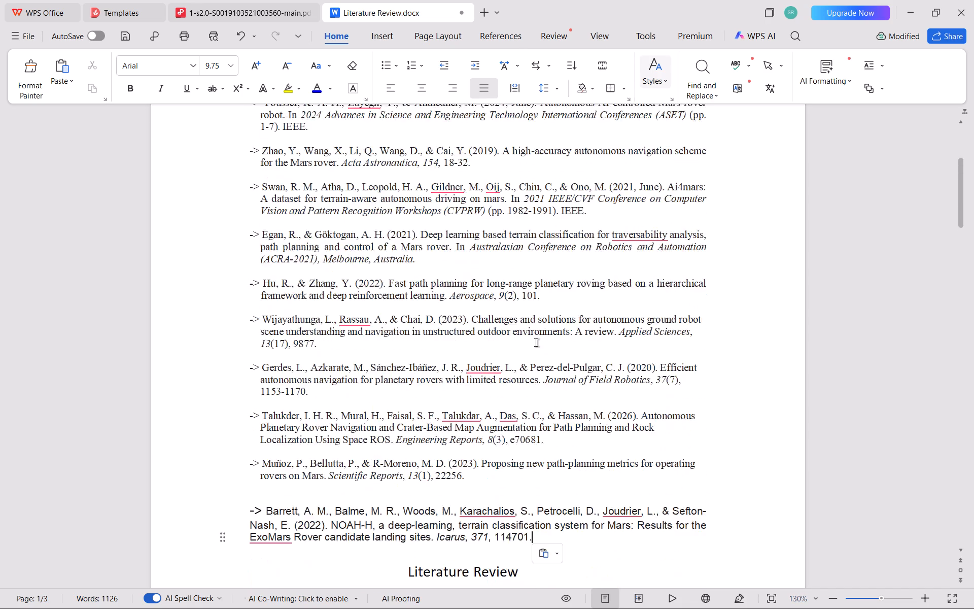
scroll(536, 343, "down", 1)
scroll(536, 343, "up", 2)
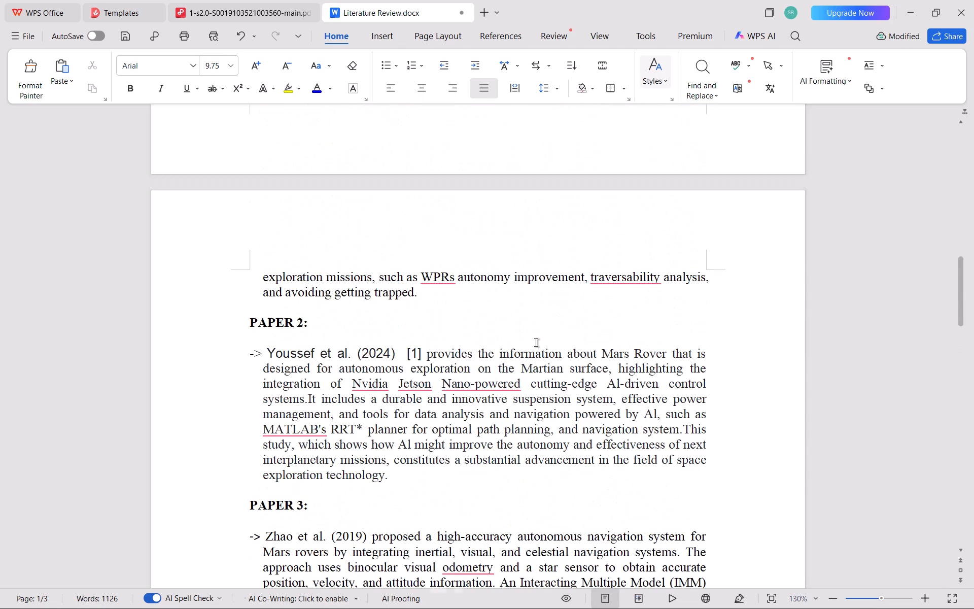
scroll(536, 343, "up", 2)
scroll(536, 343, "down", 1)
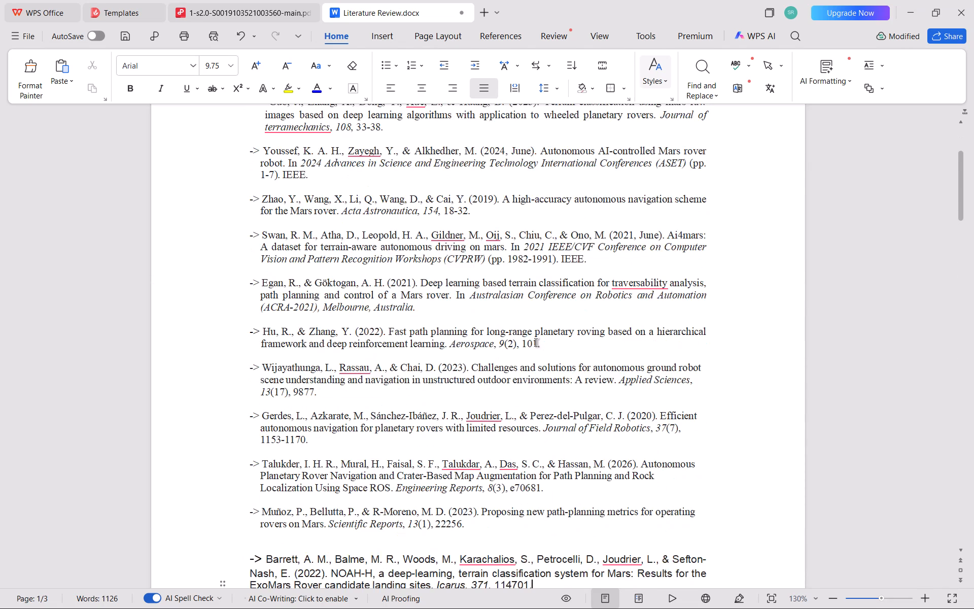
scroll(536, 343, "down", 2)
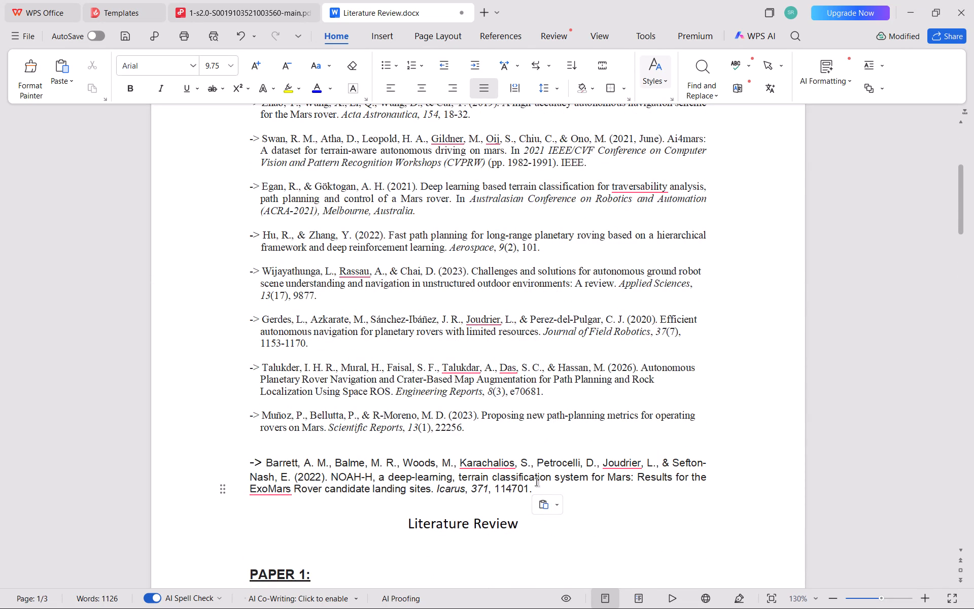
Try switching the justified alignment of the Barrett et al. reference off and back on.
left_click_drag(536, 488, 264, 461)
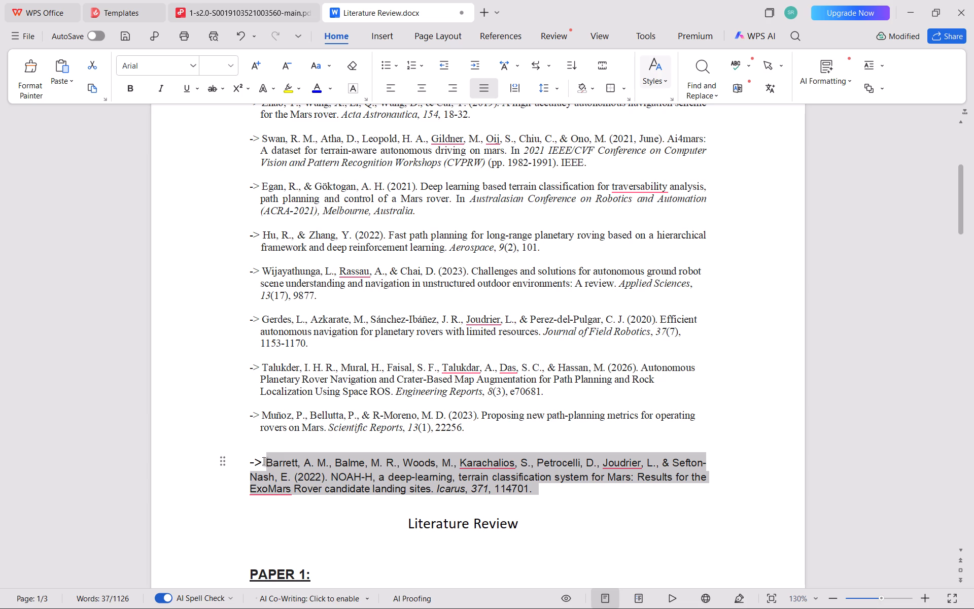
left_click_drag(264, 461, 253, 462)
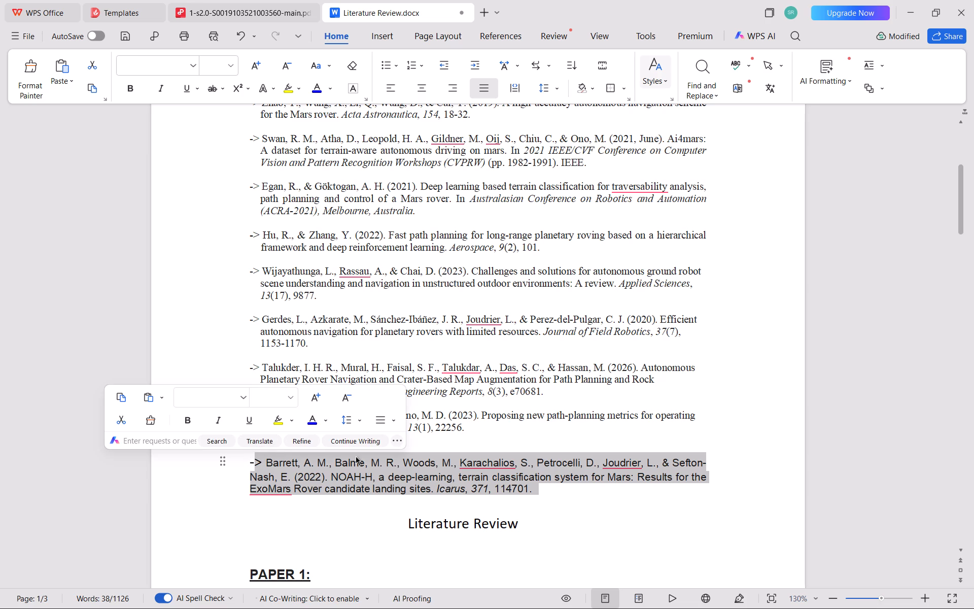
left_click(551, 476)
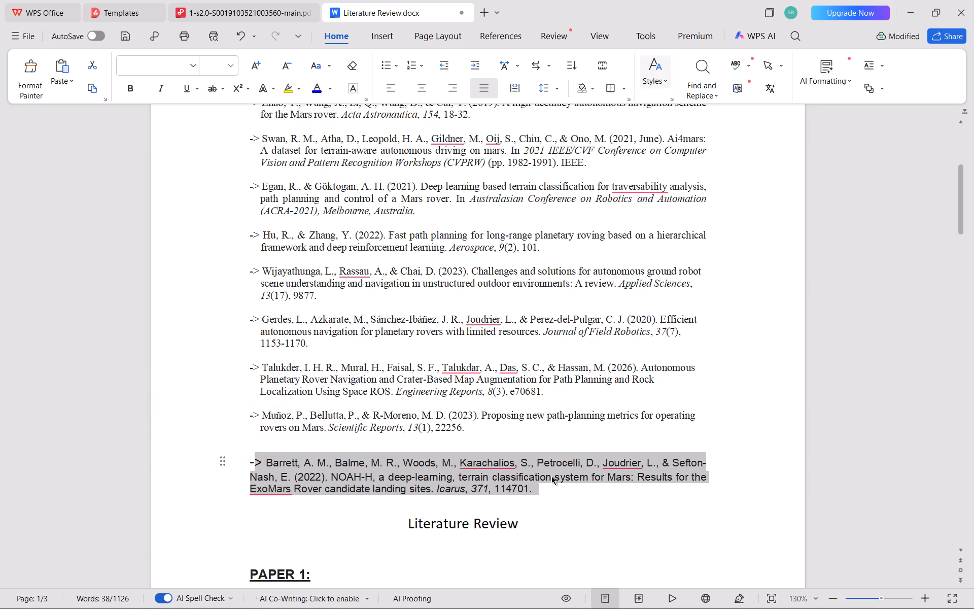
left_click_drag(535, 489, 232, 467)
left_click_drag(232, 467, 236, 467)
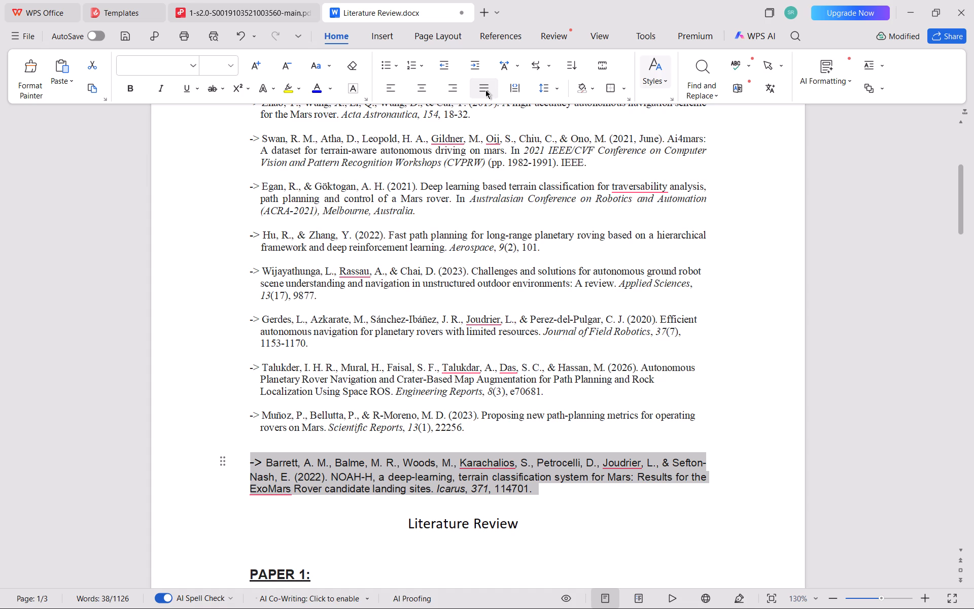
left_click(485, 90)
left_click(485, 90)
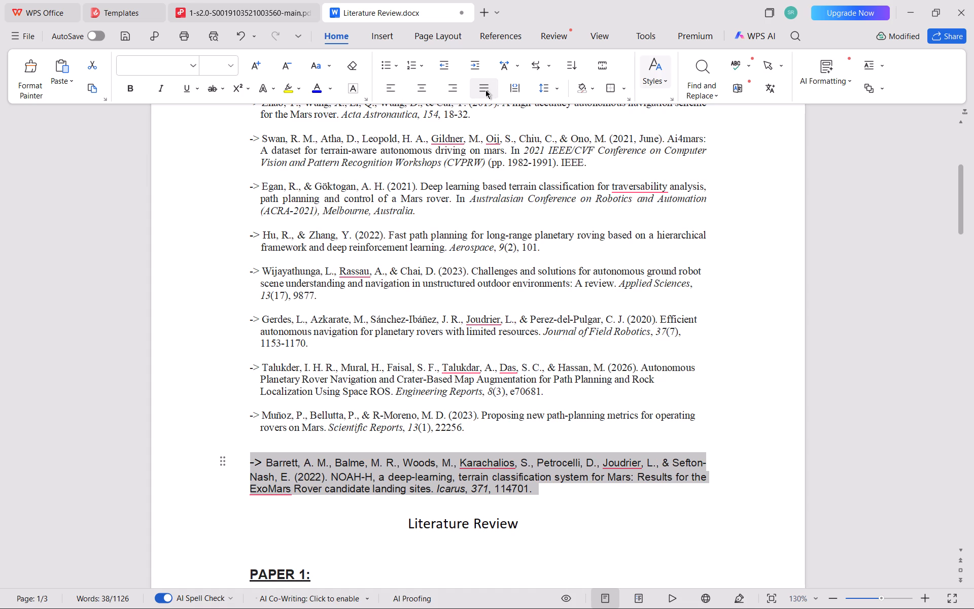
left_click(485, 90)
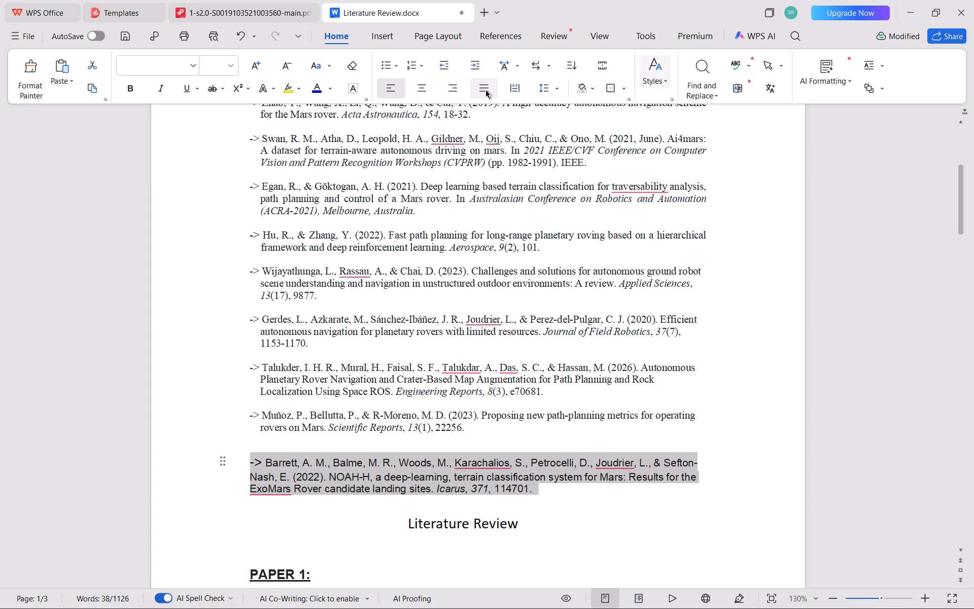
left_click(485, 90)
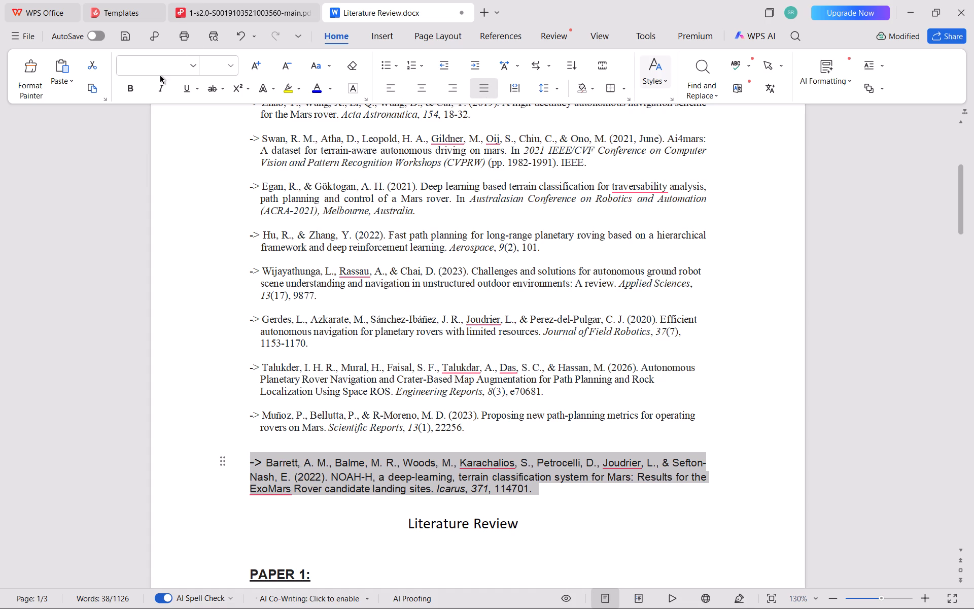
Indent the continuation lines of the Barrett et al. reference by two spaces so they align under the first author name.
left_click(239, 476)
left_click(251, 475)
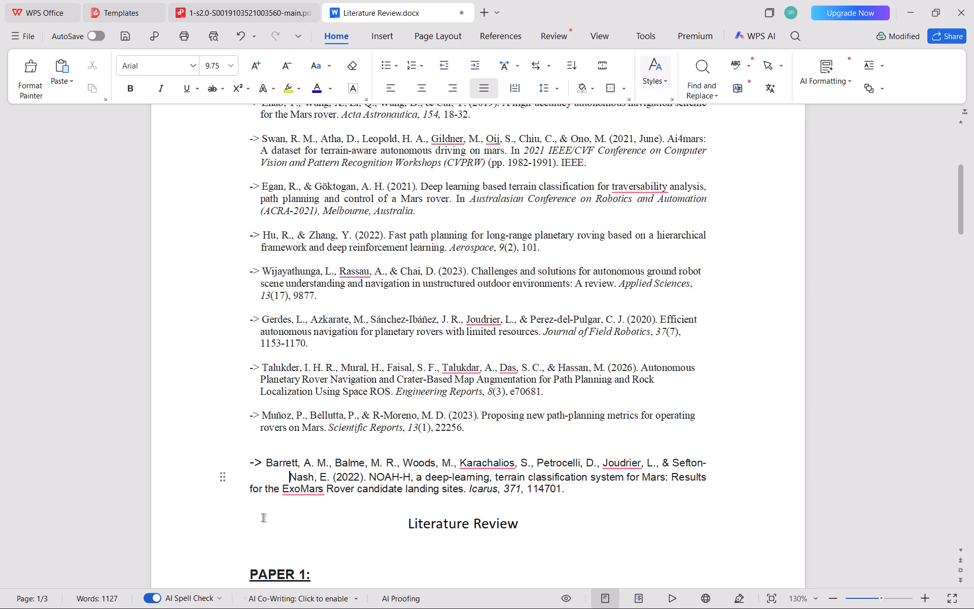
key("BackSpace")
key("BackSpace")
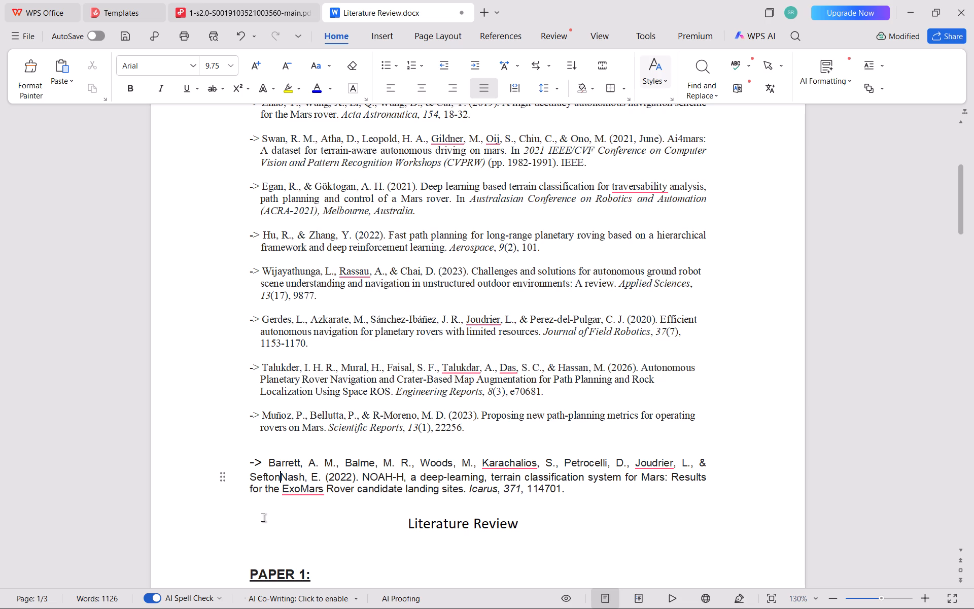
key("ctrl+z")
key("BackSpace")
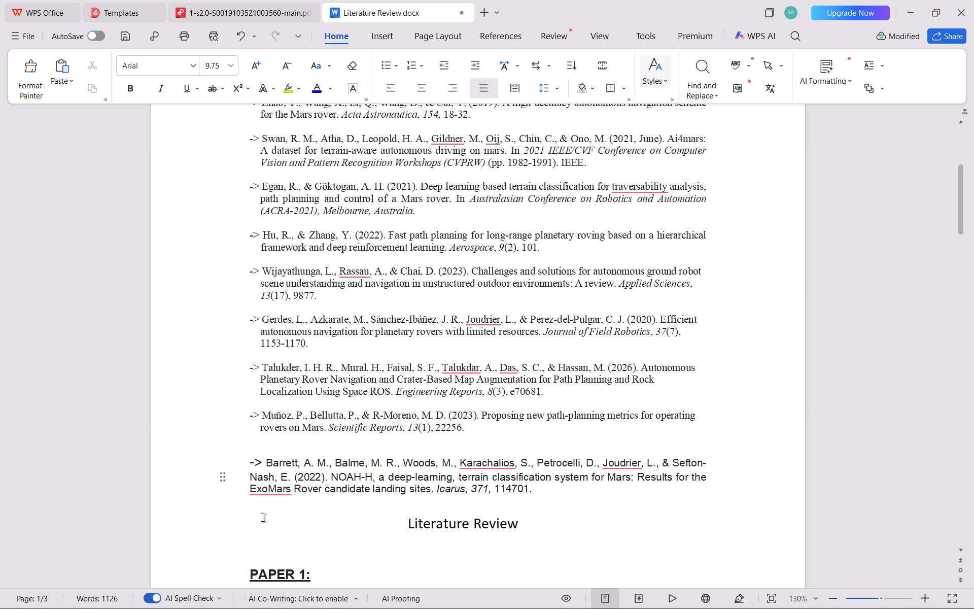
key("space")
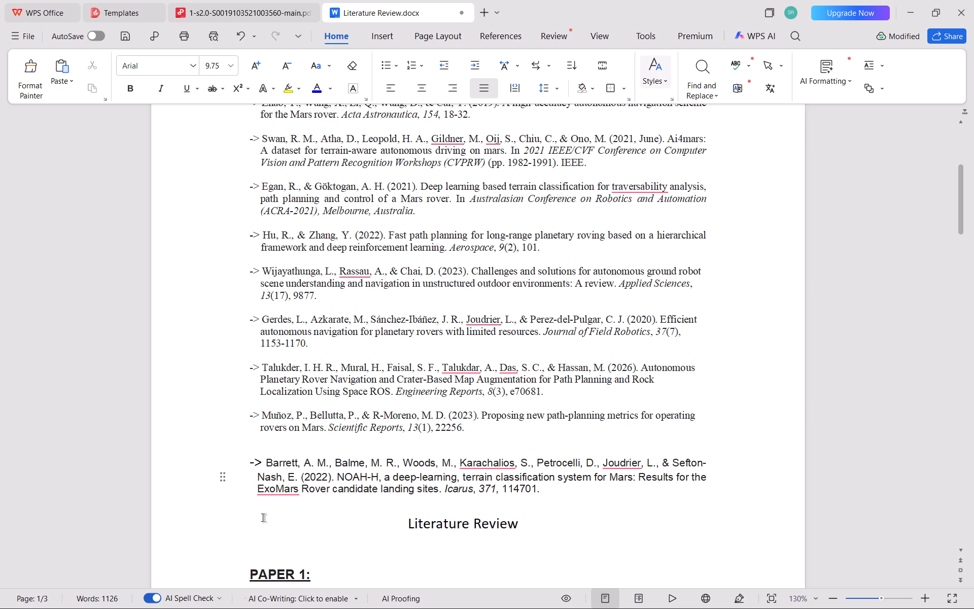
key("space")
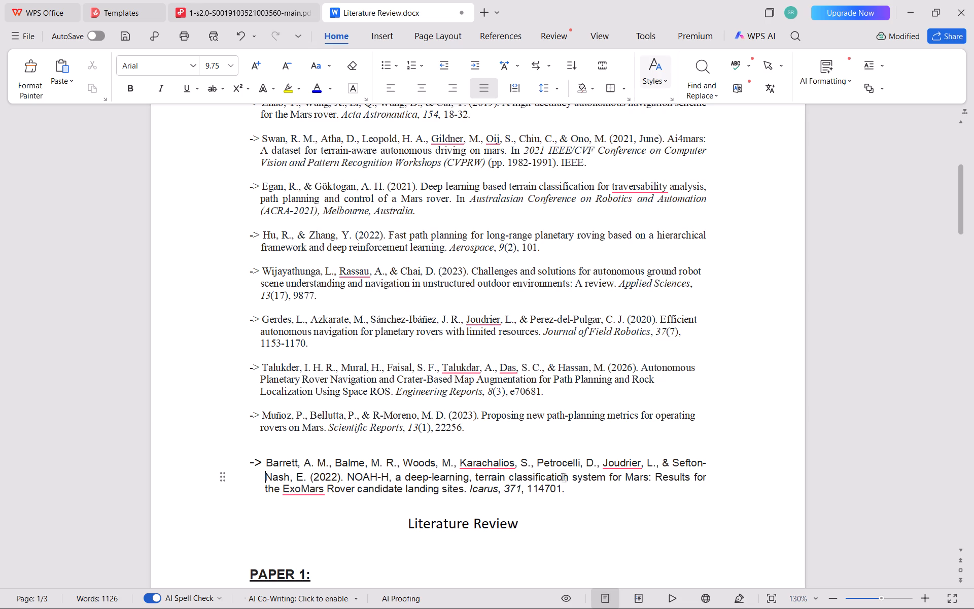
Change the font of the Barrett et al. citation text after the "->" marker to Times New Roman.
left_click_drag(569, 487, 262, 459)
left_click(273, 397)
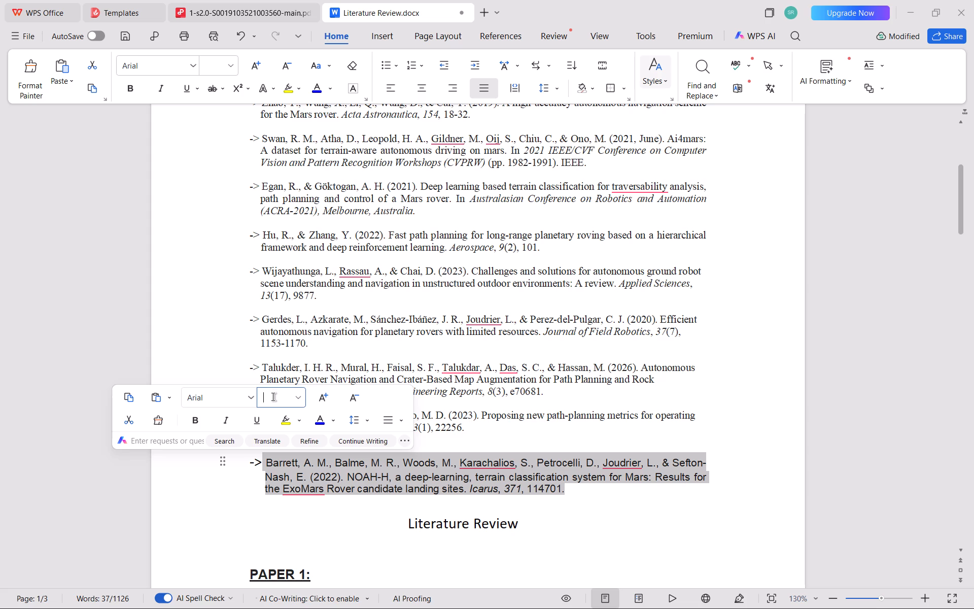
key("9")
type(".5")
left_click(222, 396)
left_click(222, 396)
key("BackSpace")
key("BackSpace")
key("BackSpace")
key("BackSpace")
key("BackSpace")
type("time")
key("BackSpace")
key("BackSpace")
key("BackSpace")
key("BackSpace")
key("BackSpace")
key("BackSpace")
key("BackSpace")
key("BackSpace")
key("BackSpace")
key("BackSpace")
key("BackSpace")
key("BackSpace")
key("BackSpace")
key("BackSpace")
key("BackSpace")
key("BackSpace")
key("BackSpace")
key("BackSpace")
key("BackSpace")
key("BackSpace")
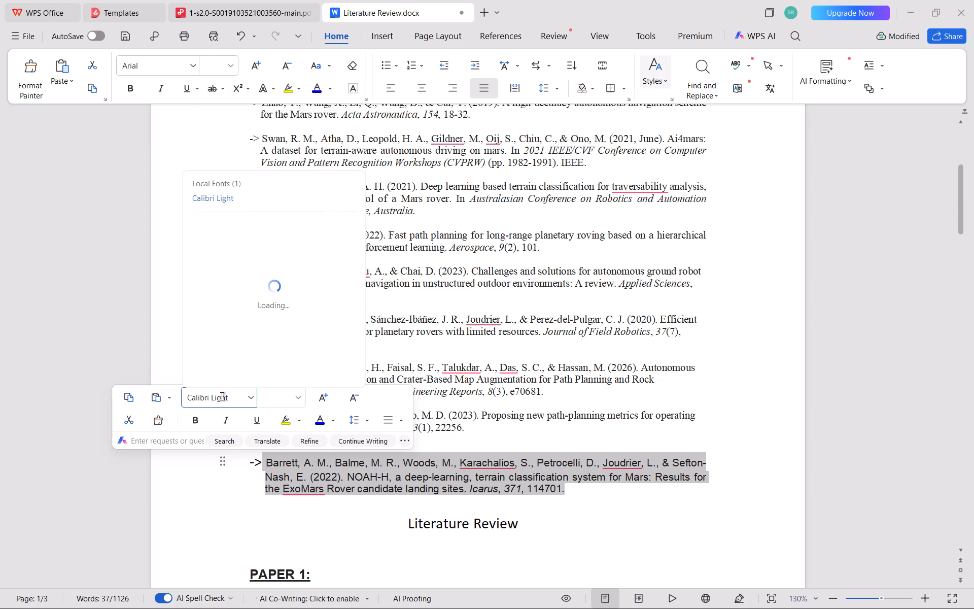
left_click(248, 397)
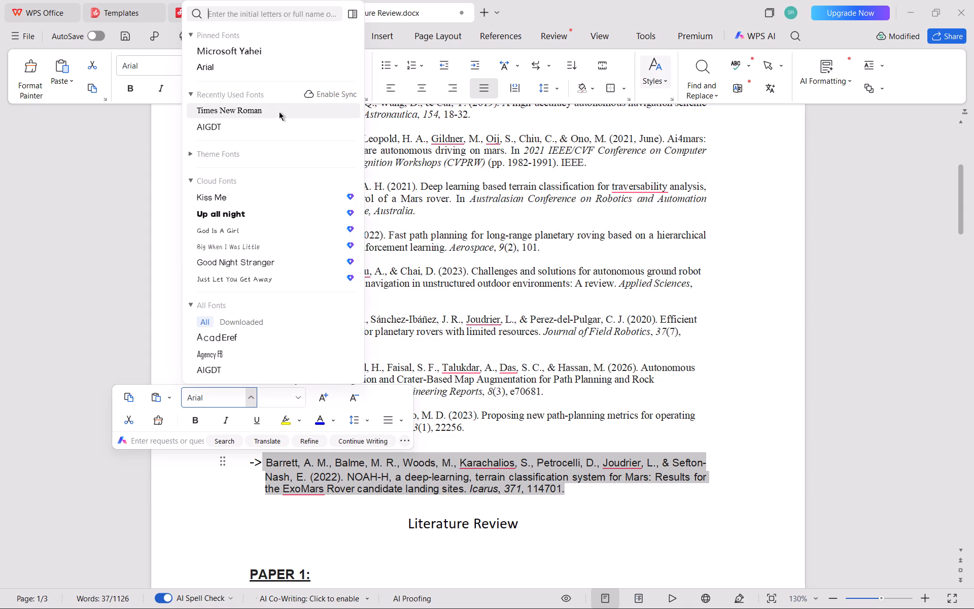
left_click(279, 112)
key("Return")
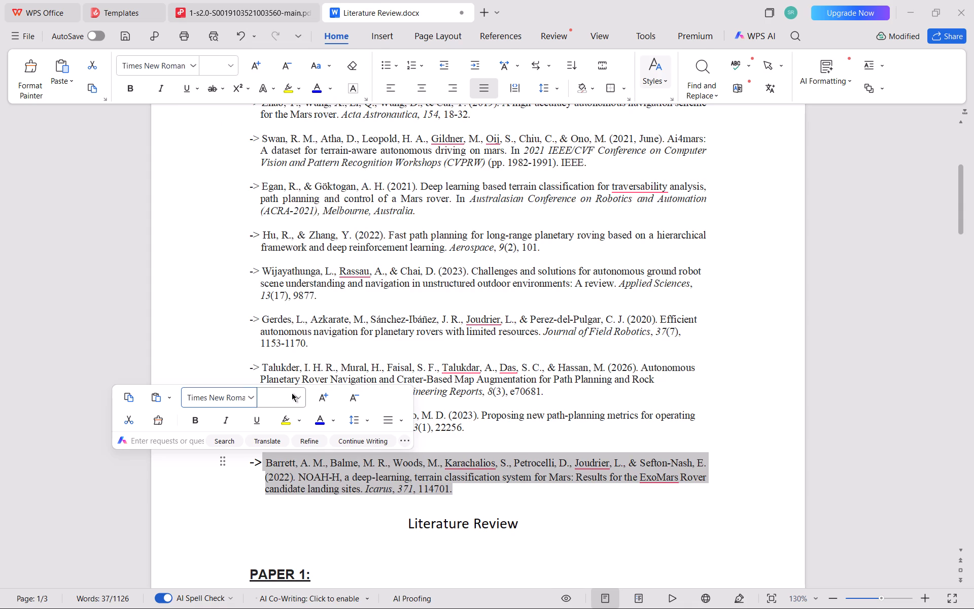
Set the font size of the Barrett et al. citation text to 9.5.
left_click(277, 401)
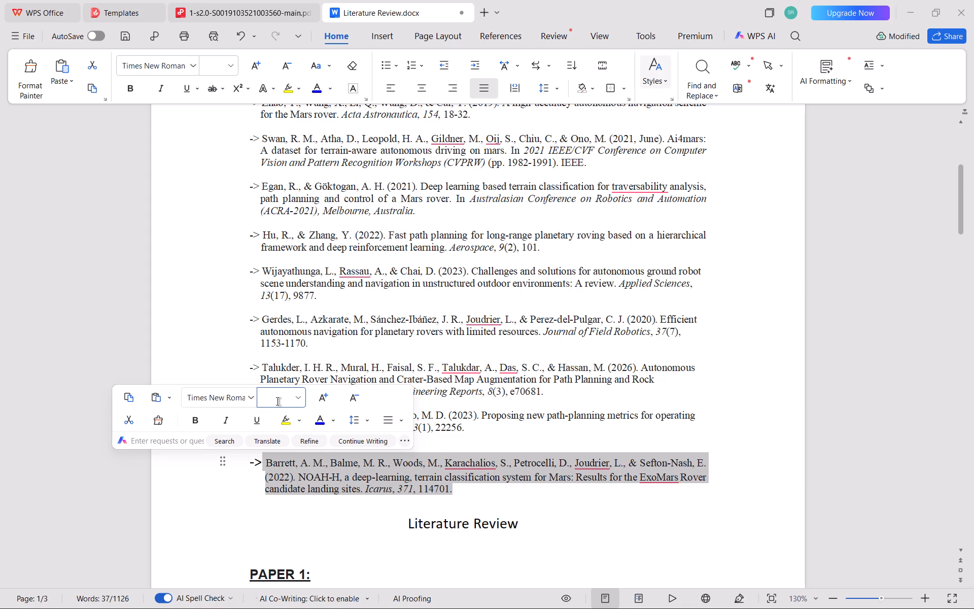
type("9.5")
key("Return")
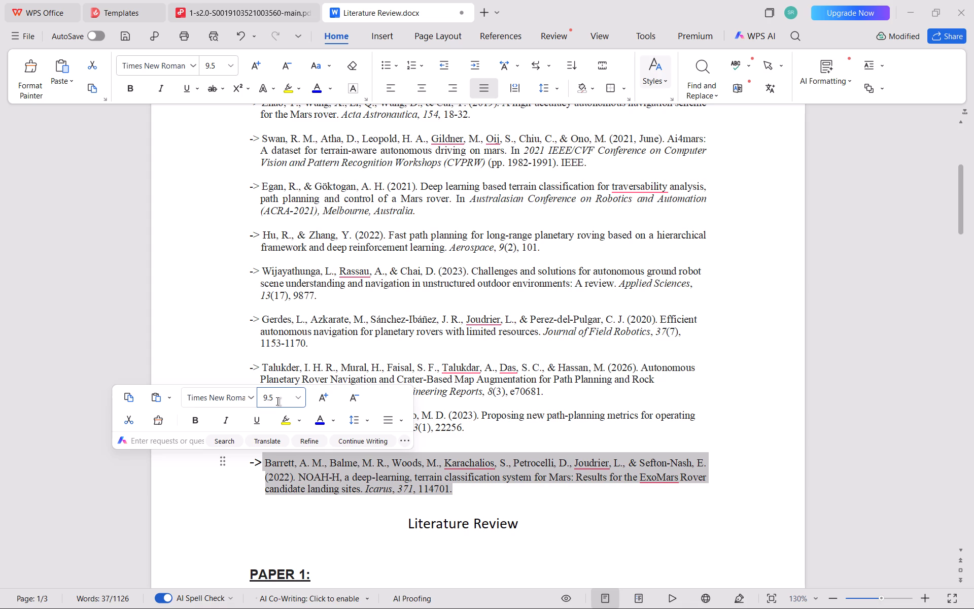
key("Return")
left_click(465, 487)
Switch to the NOAH-H paper PDF, enlarge the page to read its abstract, and dismiss the AI writing suggestion.
scroll(465, 487, "down", 2)
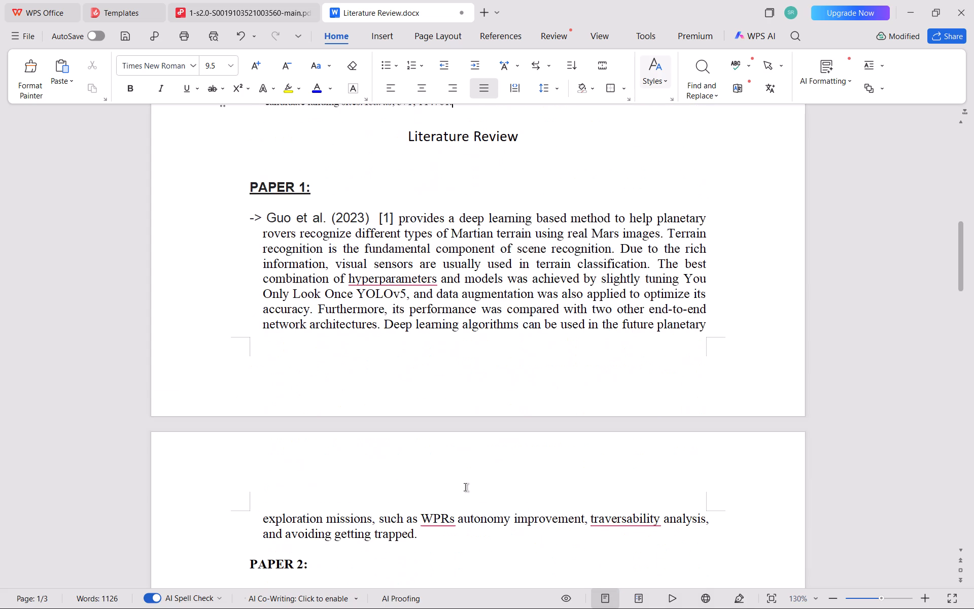
scroll(465, 487, "up", 1)
left_click(359, 0)
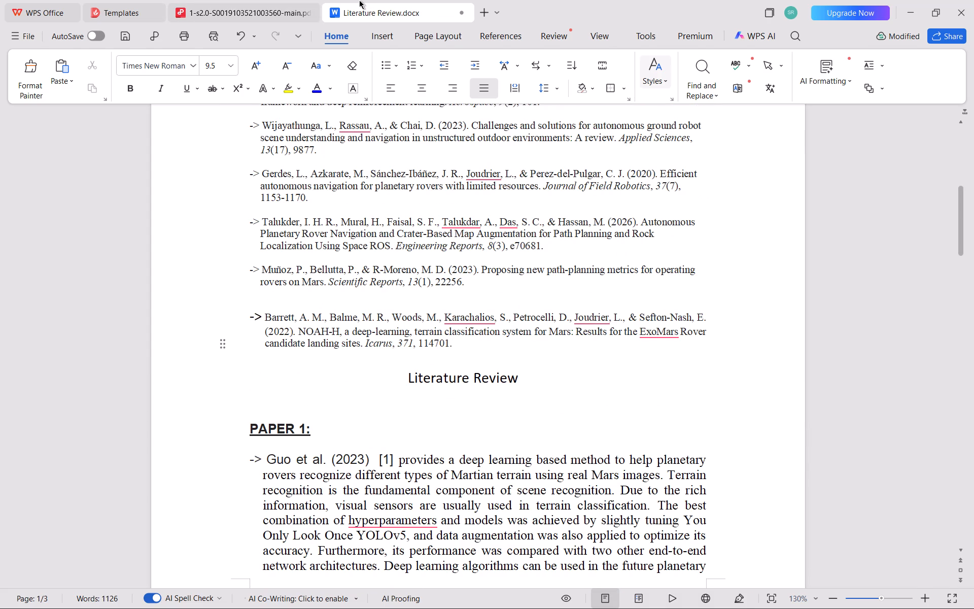
left_click(236, 1)
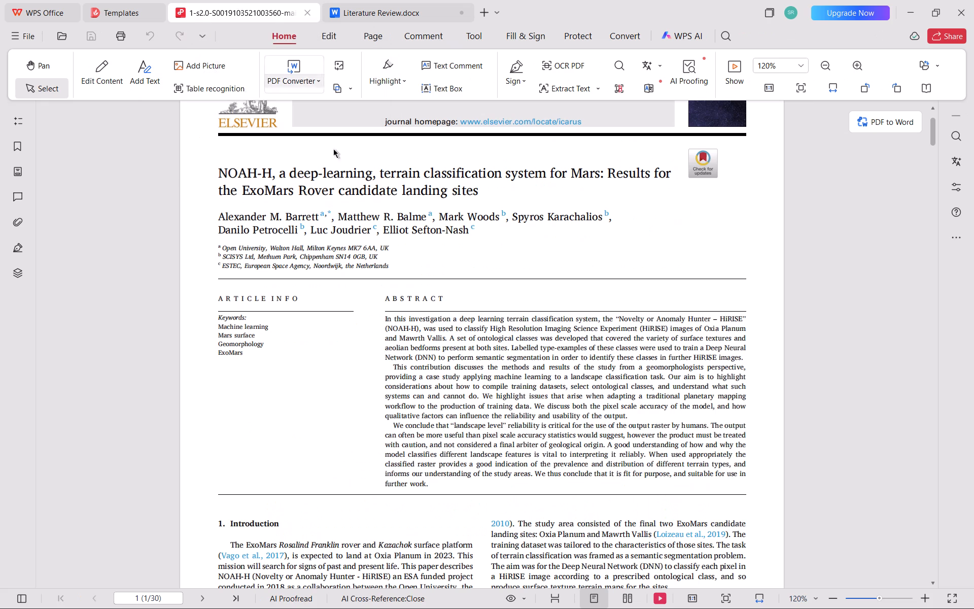
scroll(394, 245, "up", 1)
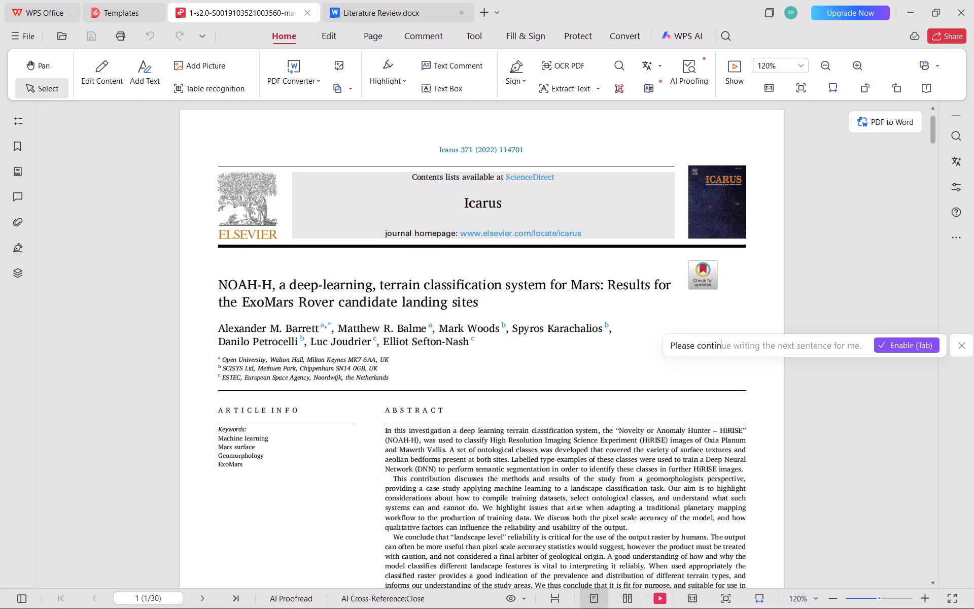
scroll(402, 341, "down", 1)
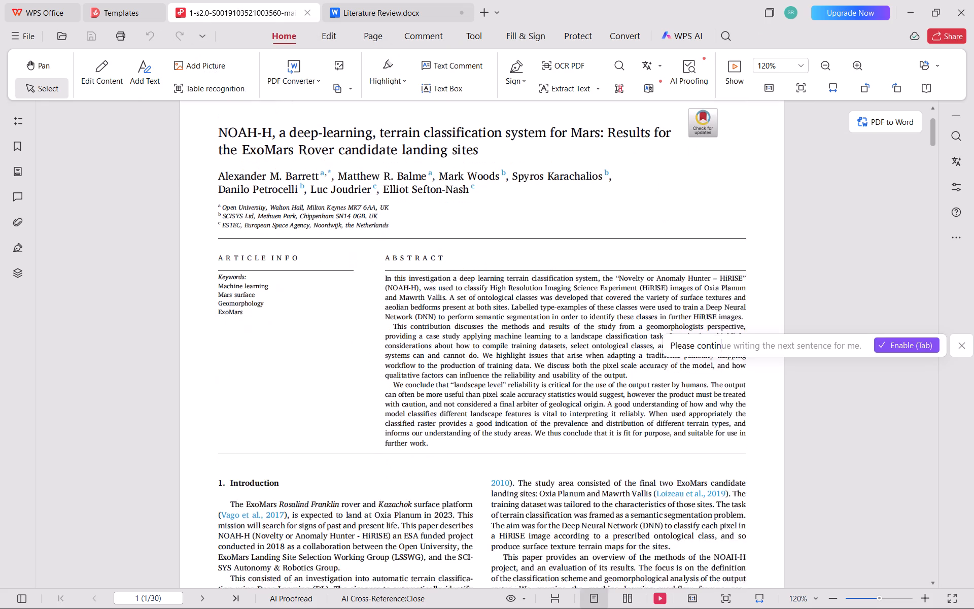
scroll(402, 341, "down", 1)
scroll(402, 341, "up", 5, "ctrl")
scroll(510, 341, "down", 1, "ctrl")
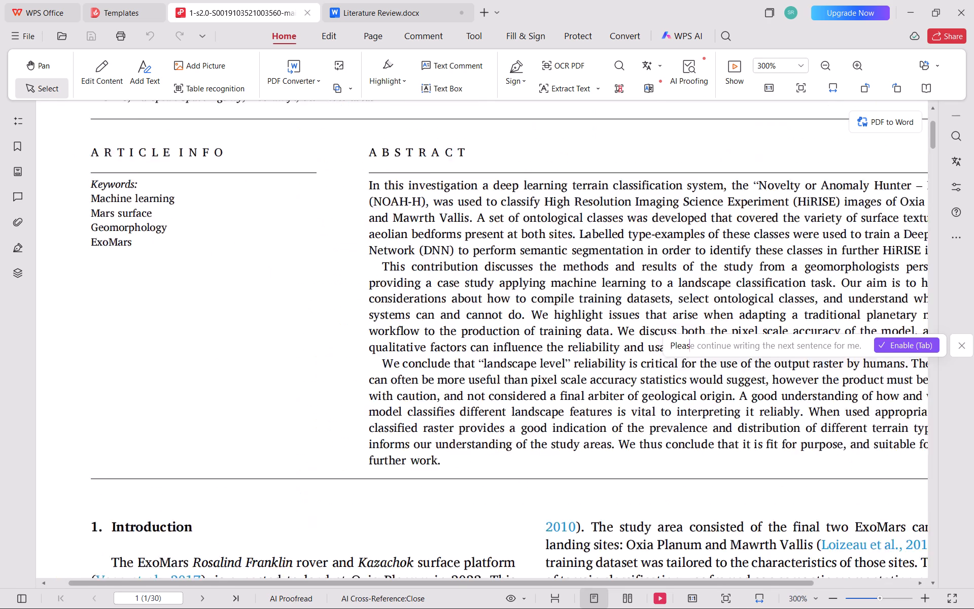
scroll(510, 341, "down", 1, "ctrl")
left_click(283, 370)
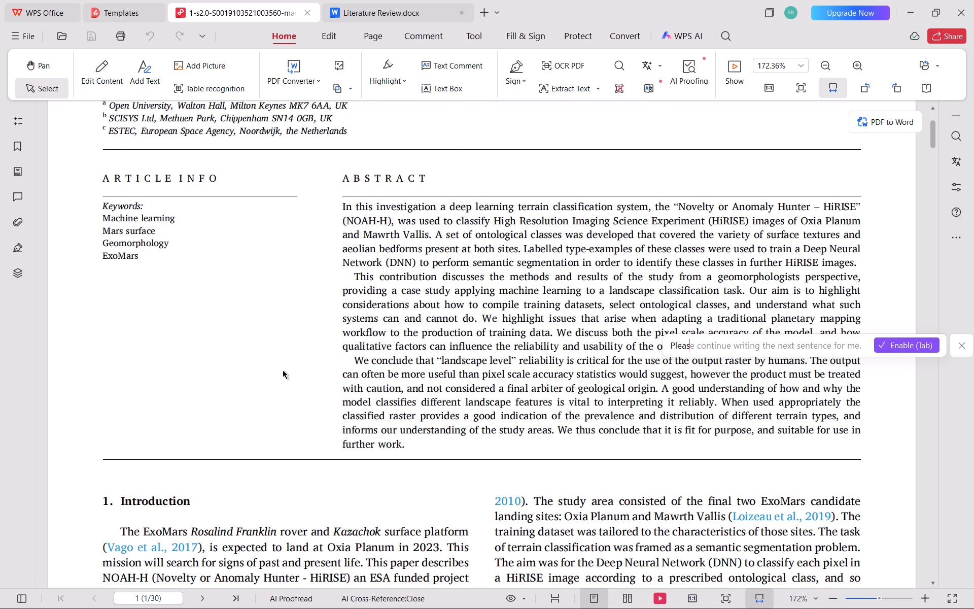
left_click(962, 347)
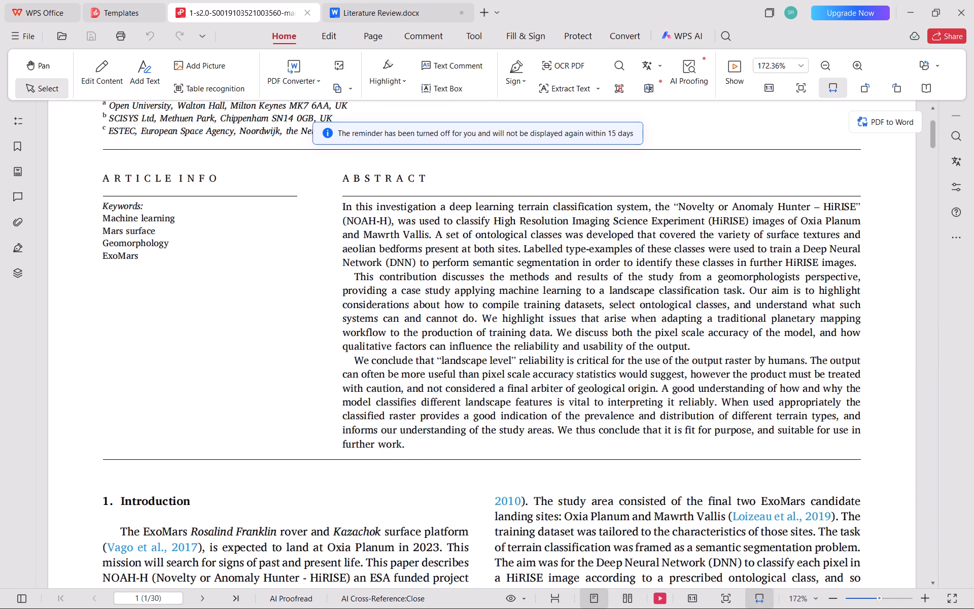
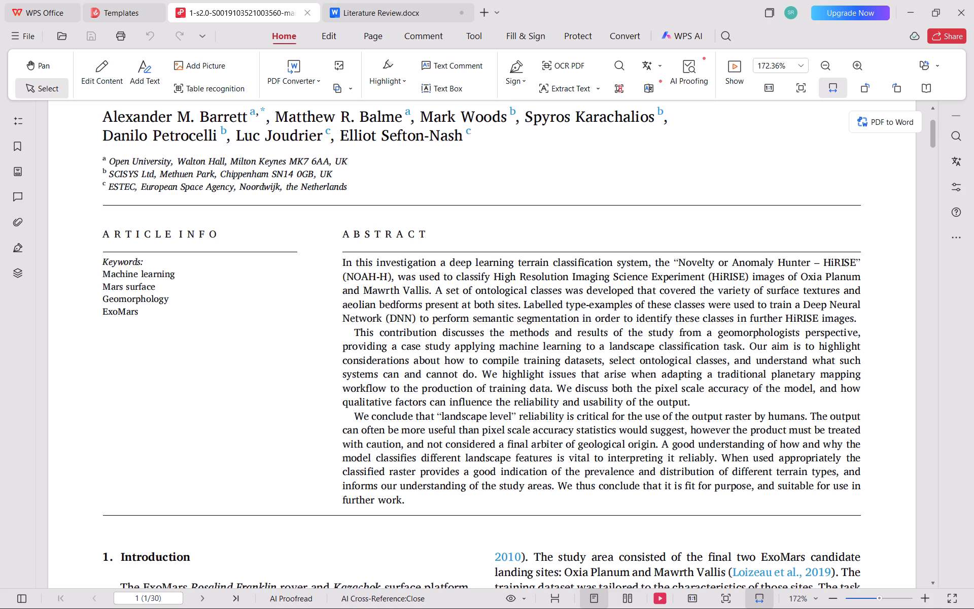
Switch to Literature Review.docx and copy the first author's surname, Barrett, from the last reference above the Literature Review heading.
left_click(389, 11)
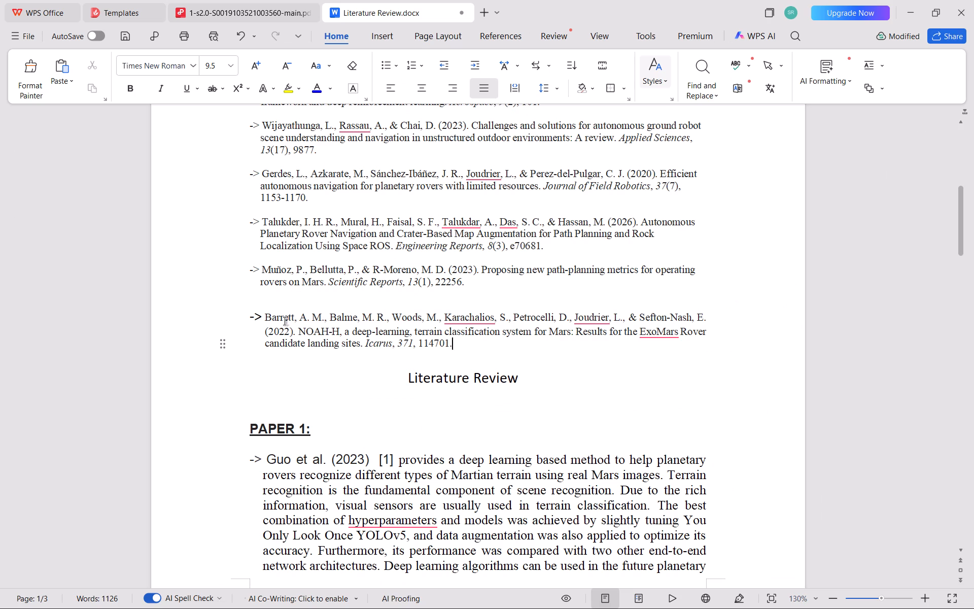
scroll(284, 312, "down", 4)
scroll(284, 312, "up", 1)
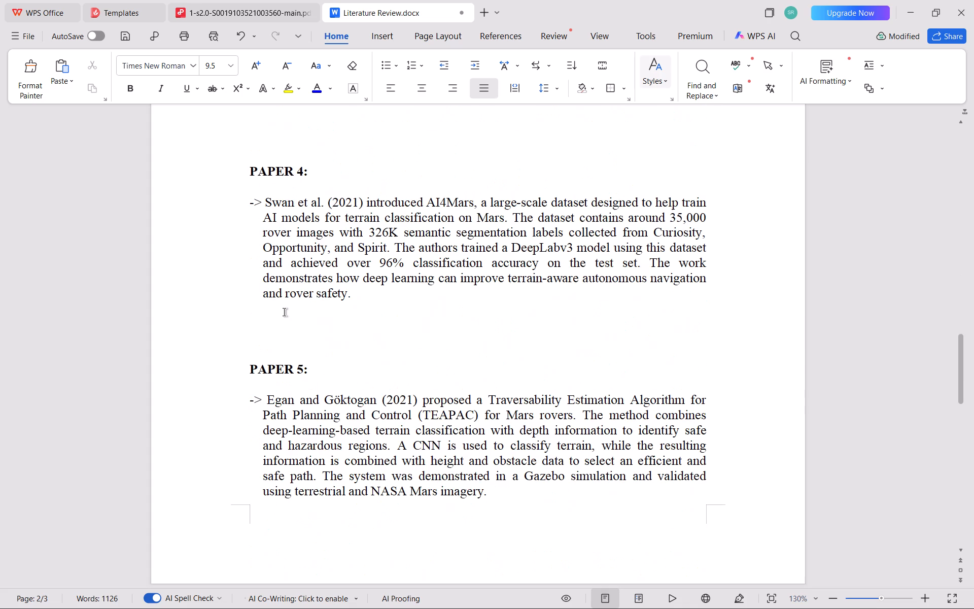
scroll(284, 312, "up", 3)
scroll(284, 312, "down", 1)
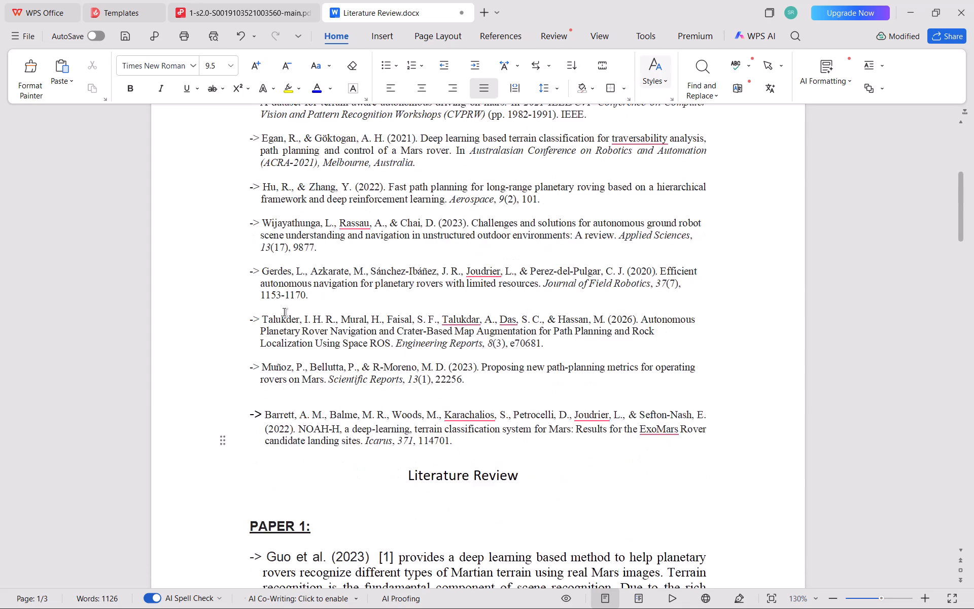
scroll(284, 312, "down", 1)
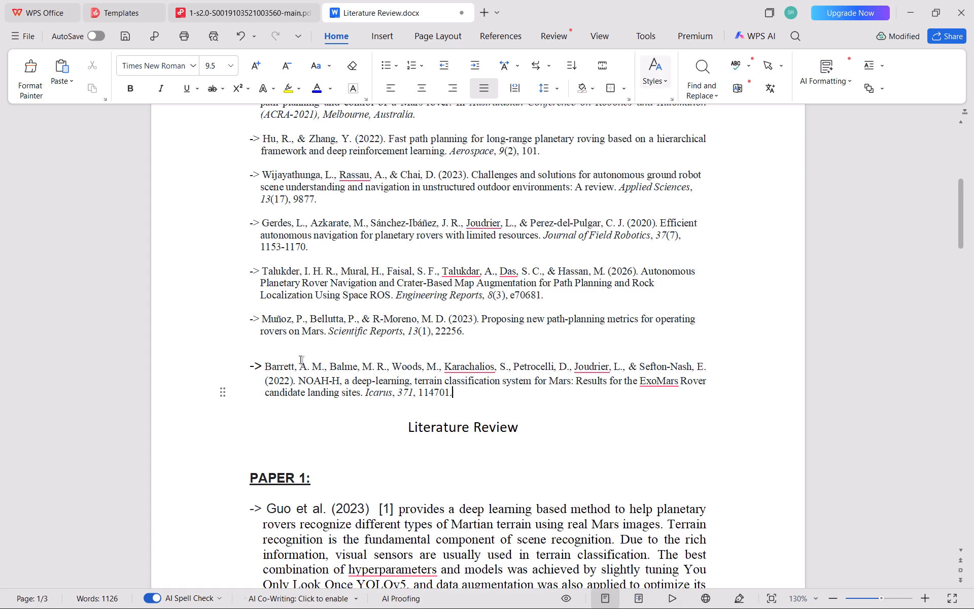
double_click(286, 369)
key("ctrl+c")
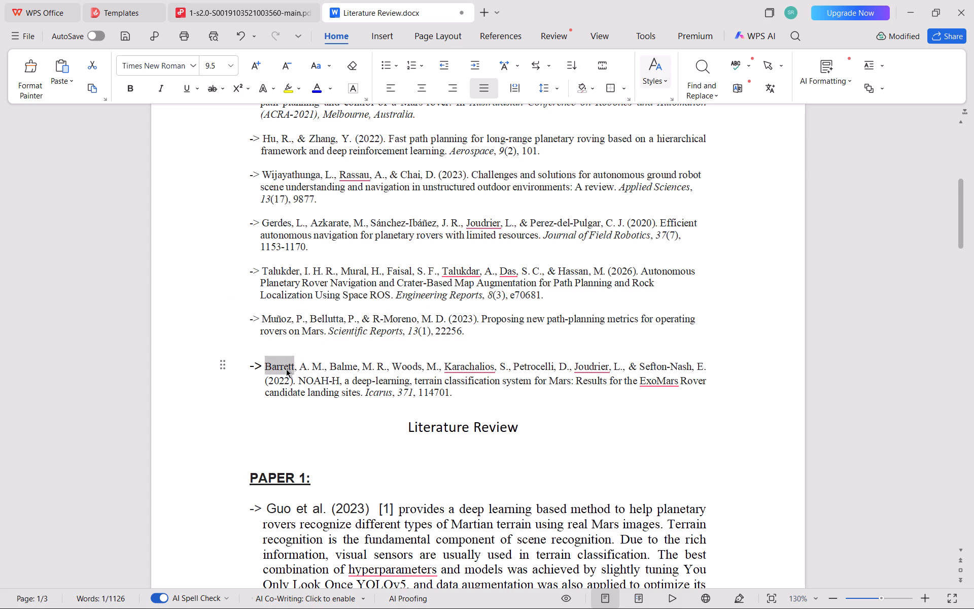
Add the heading "Paper 11:" below the Paper 10 summary at the end of the document, followed by a new line.
left_click(352, 426)
scroll(352, 426, "down", 8)
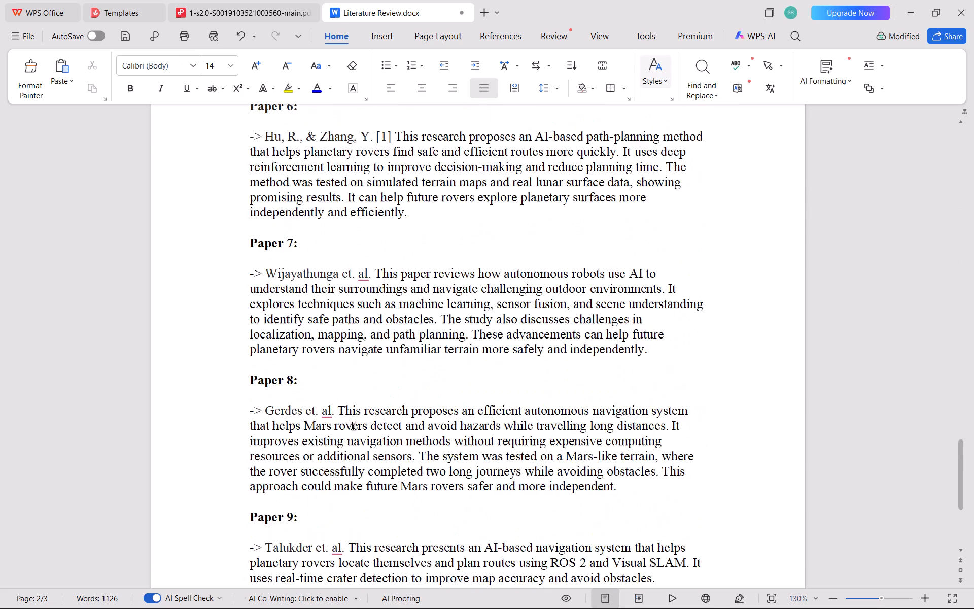
scroll(352, 426, "down", 5)
left_click(559, 451)
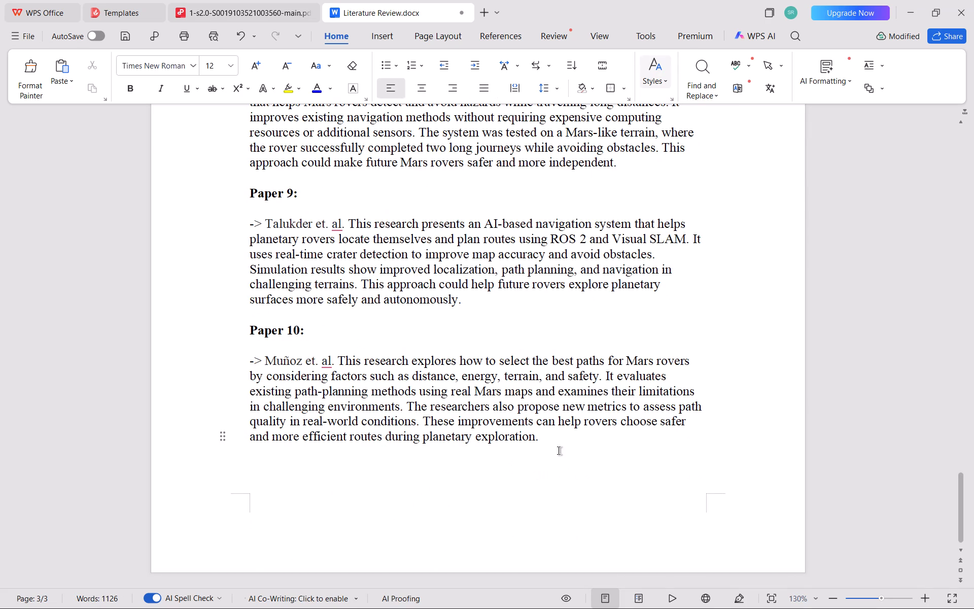
key("Return")
key("Return")
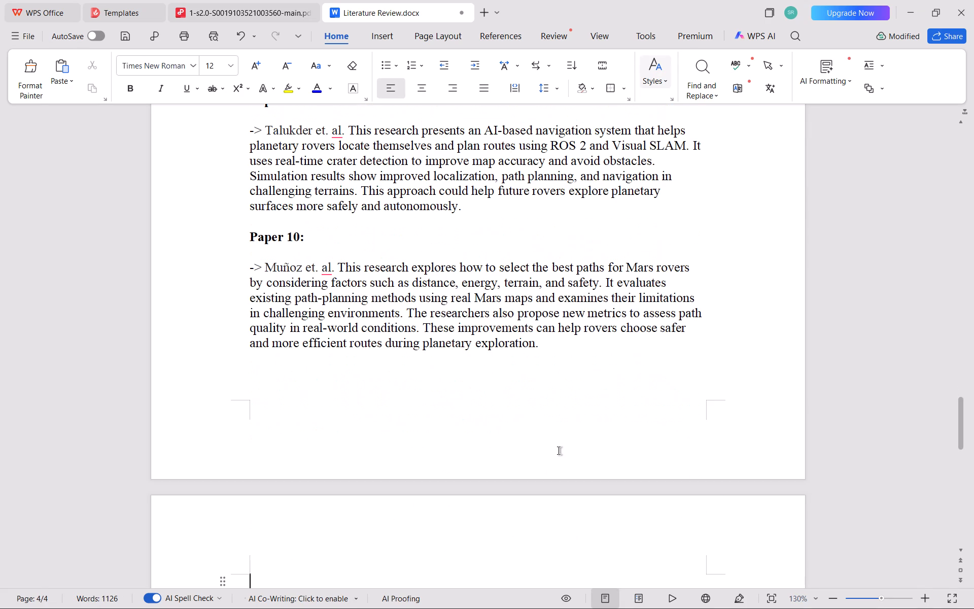
type("Ppa")
key("BackSpace")
key("BackSpace")
type("aper 11:")
key("Return")
key("Return")
key("BackSpace")
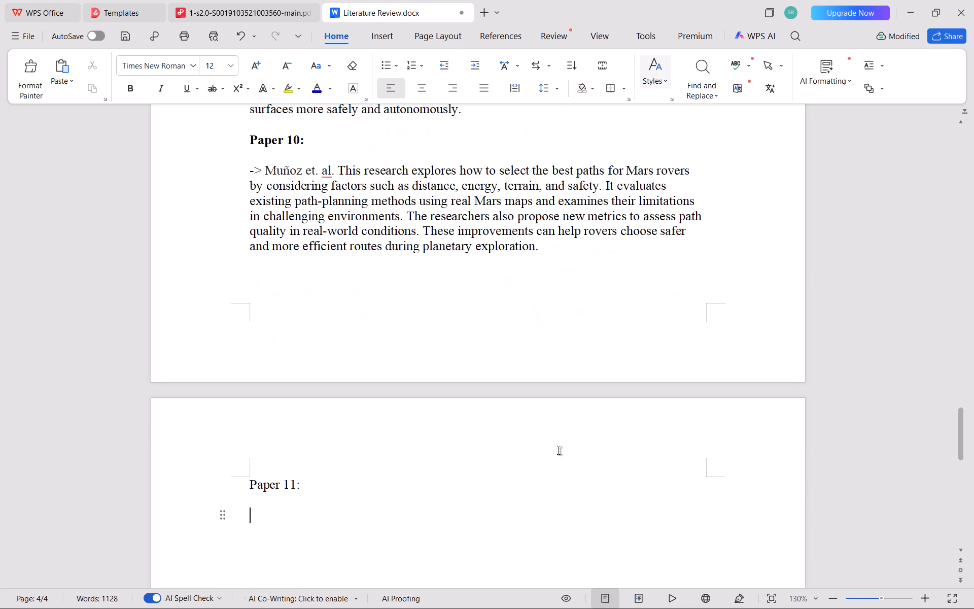
Begin the Paper 11 summary with "-> Barrett et al.", pasting the copied surname after the arrow marker.
type("->")
key("space")
key("ctrl+v")
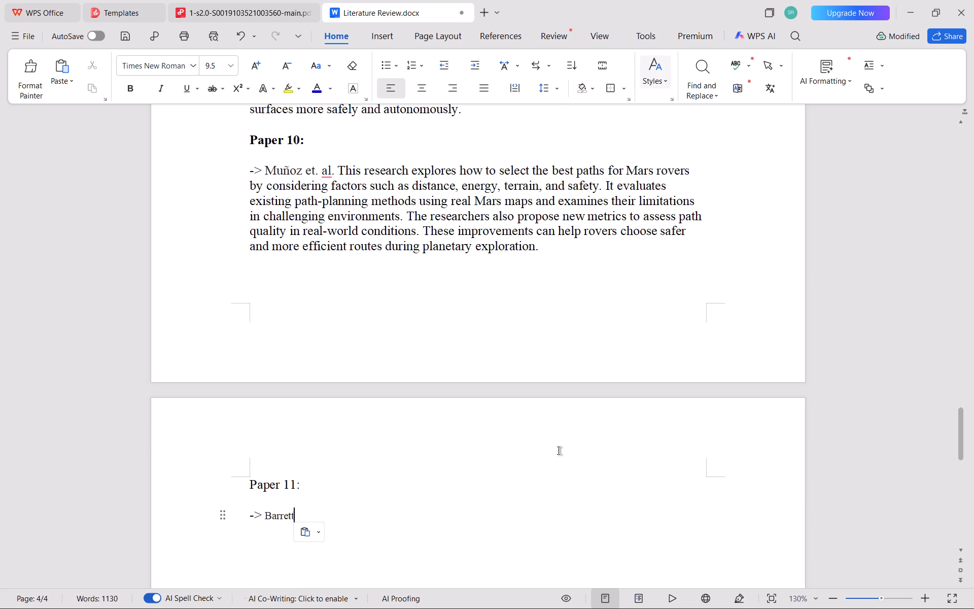
key("space")
type("et al.")
key("space")
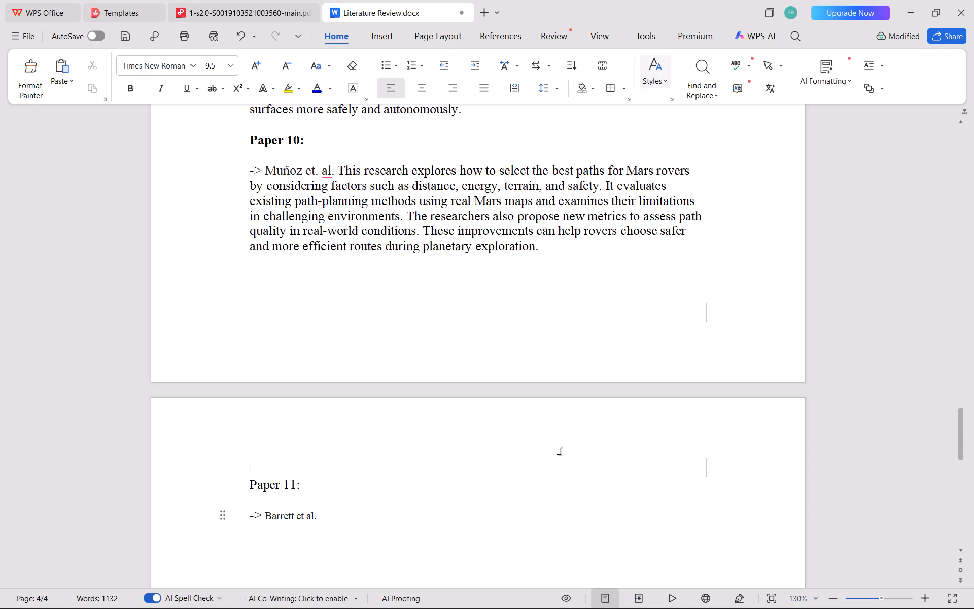
Continue the Paper 11 summary after "et al." with the words "This research paper".
type("This research")
type("pp")
key("BackSpace")
key("BackSpace")
key("space")
type("pae")
key("BackSpace")
type("per")
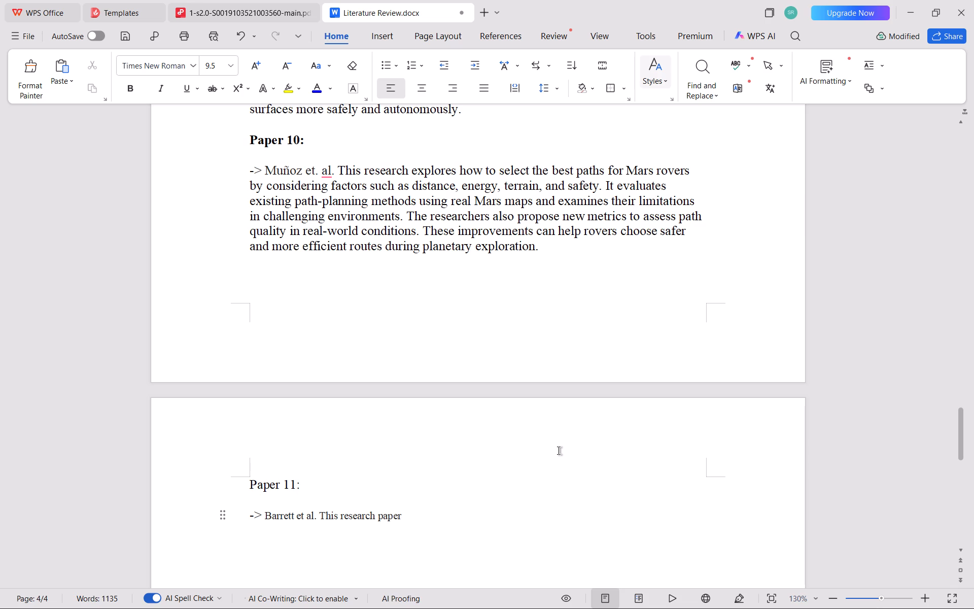
key("space")
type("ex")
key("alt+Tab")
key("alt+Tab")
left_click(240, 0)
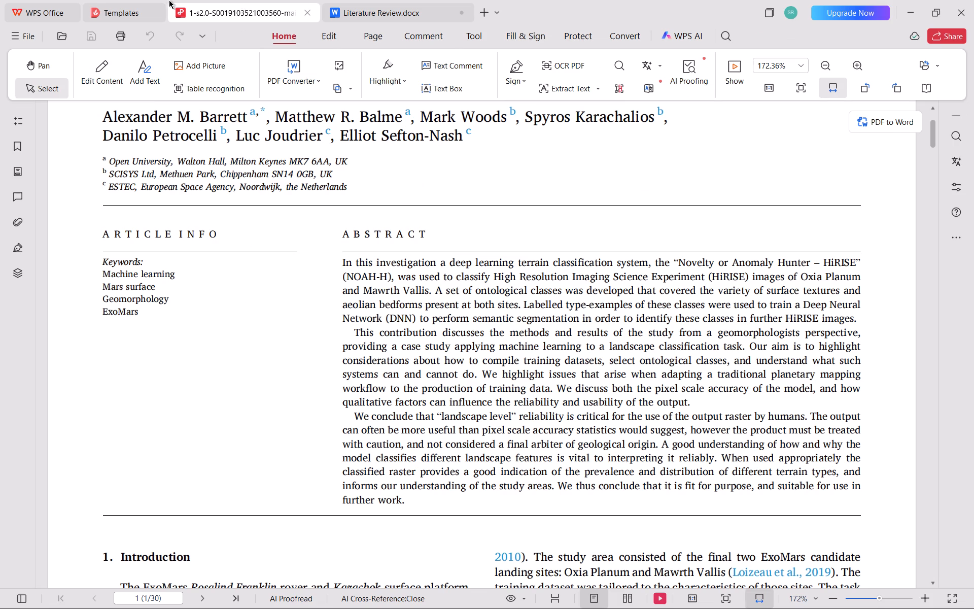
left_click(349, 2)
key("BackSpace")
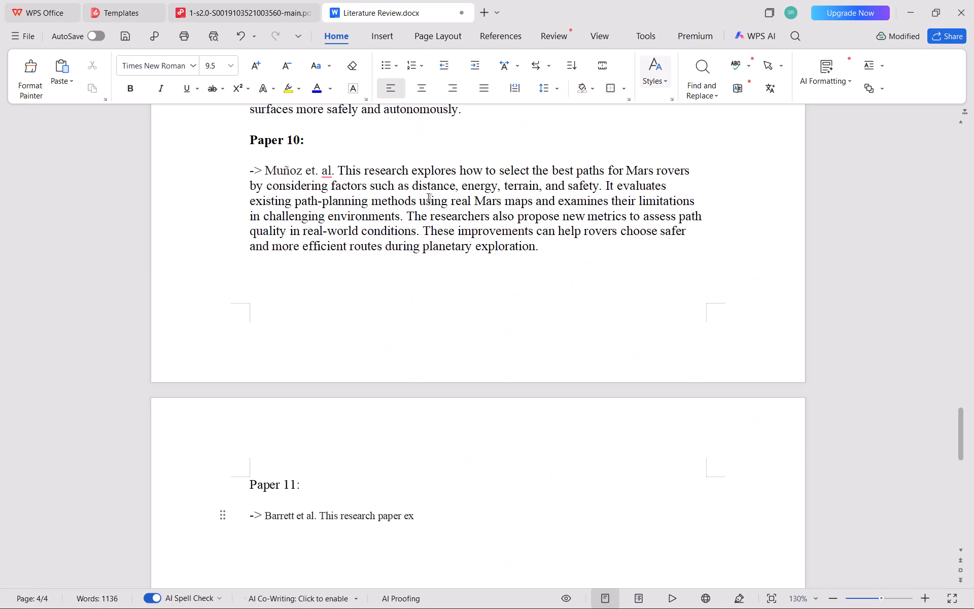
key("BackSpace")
Extend the Paper 11 sentence with "provides Information about".
type("provides i for")
key("BackSpace")
key("BackSpace")
key("BackSpace")
key("BackSpace")
type("nor")
key("BackSpace")
key("BackSpace")
type("formation")
key("space")
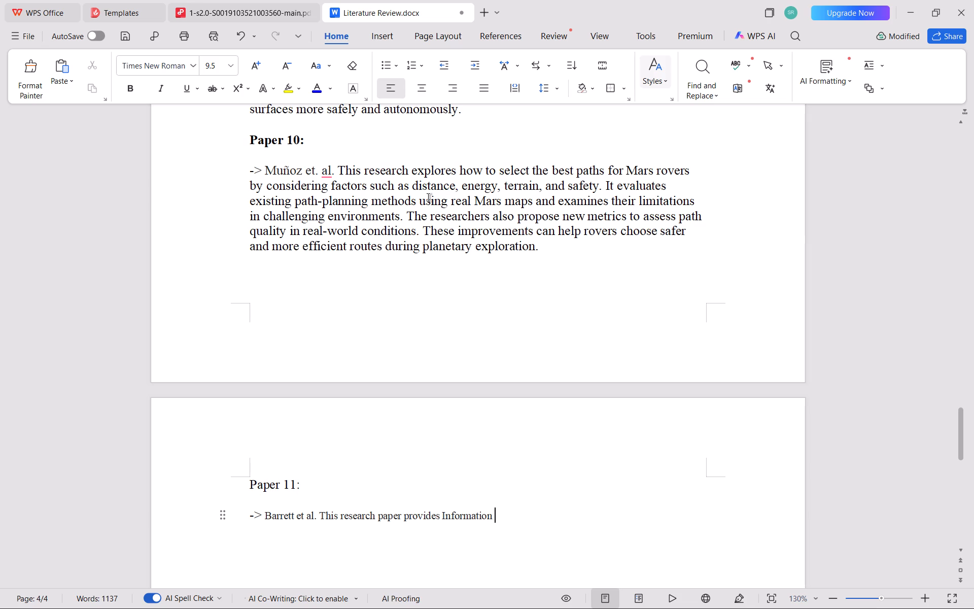
type("about")
key("space")
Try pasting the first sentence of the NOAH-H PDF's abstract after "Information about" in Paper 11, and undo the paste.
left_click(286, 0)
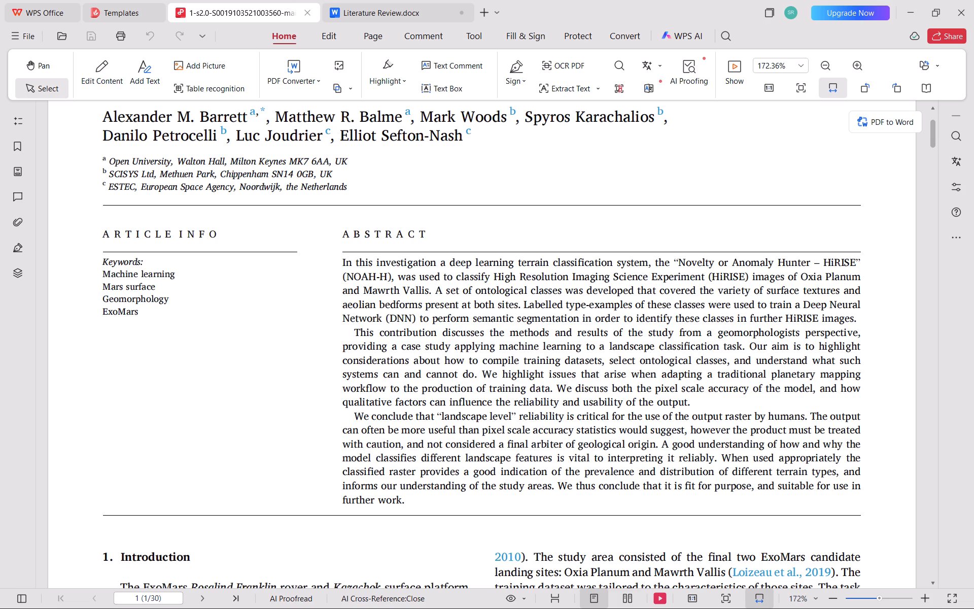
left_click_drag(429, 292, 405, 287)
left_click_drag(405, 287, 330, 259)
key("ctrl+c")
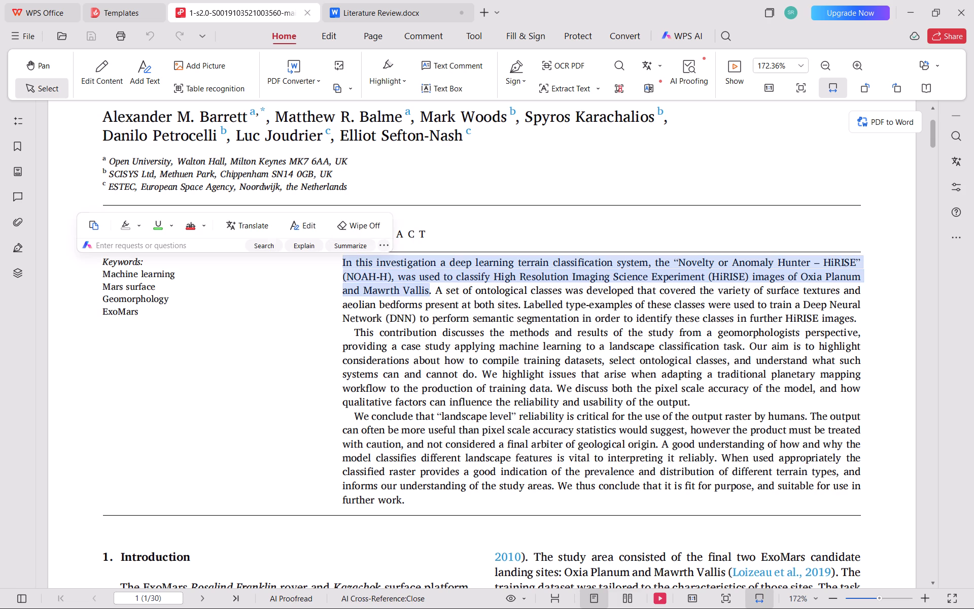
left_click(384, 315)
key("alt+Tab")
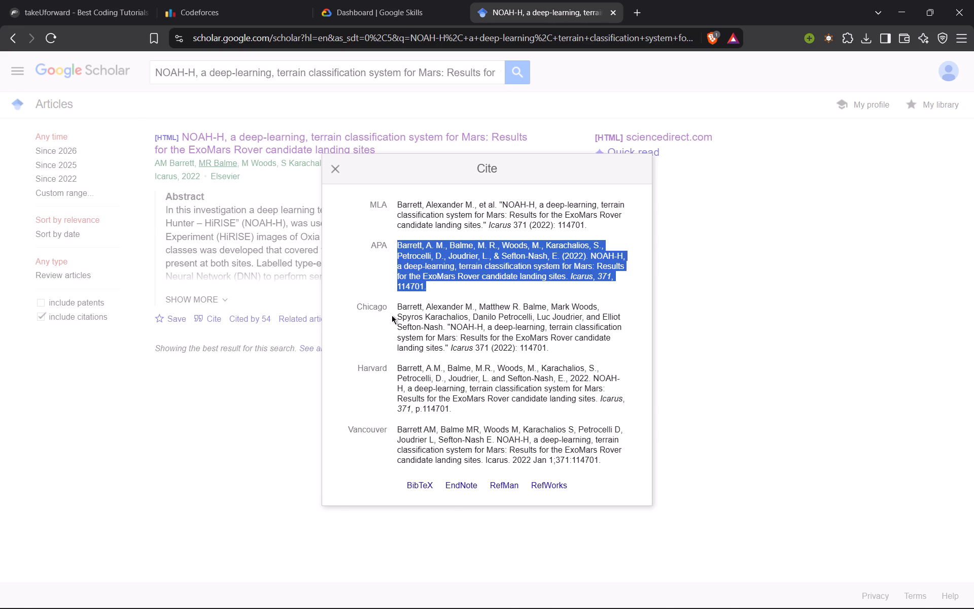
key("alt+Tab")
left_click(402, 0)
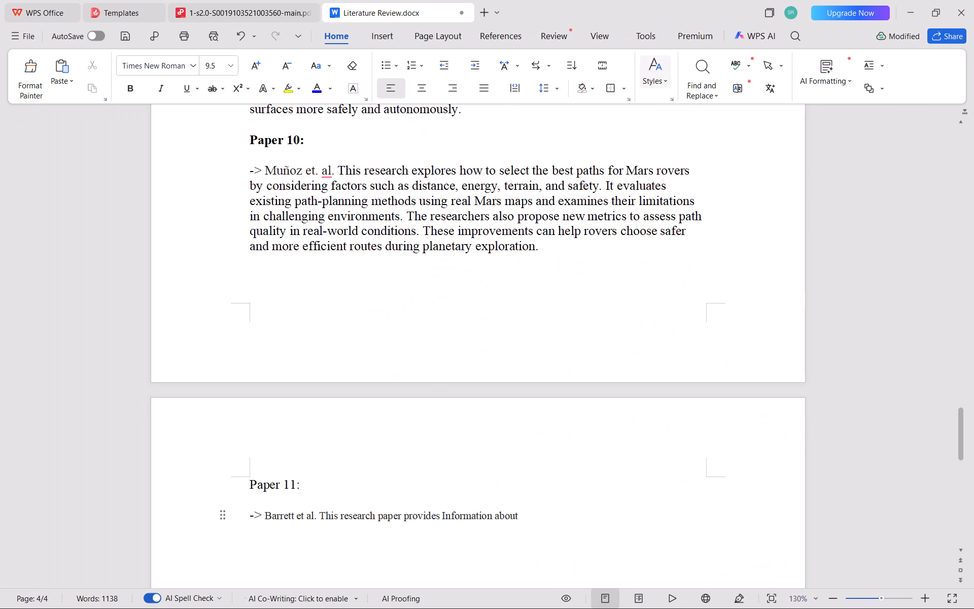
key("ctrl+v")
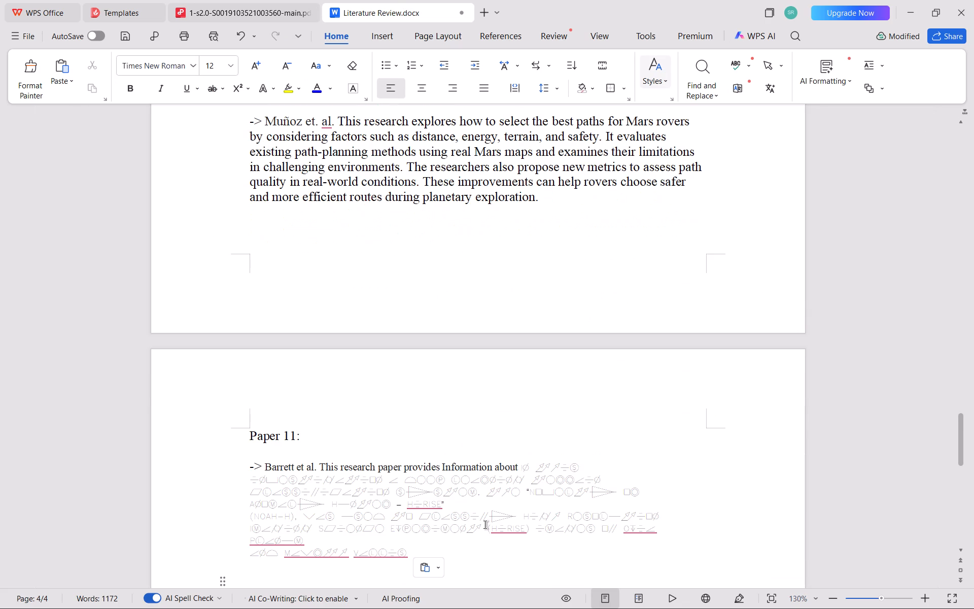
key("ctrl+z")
Switch to the browser, close the citation box, open the NOAH-H article on ScienceDirect, and read its abstract.
key("alt+Tab")
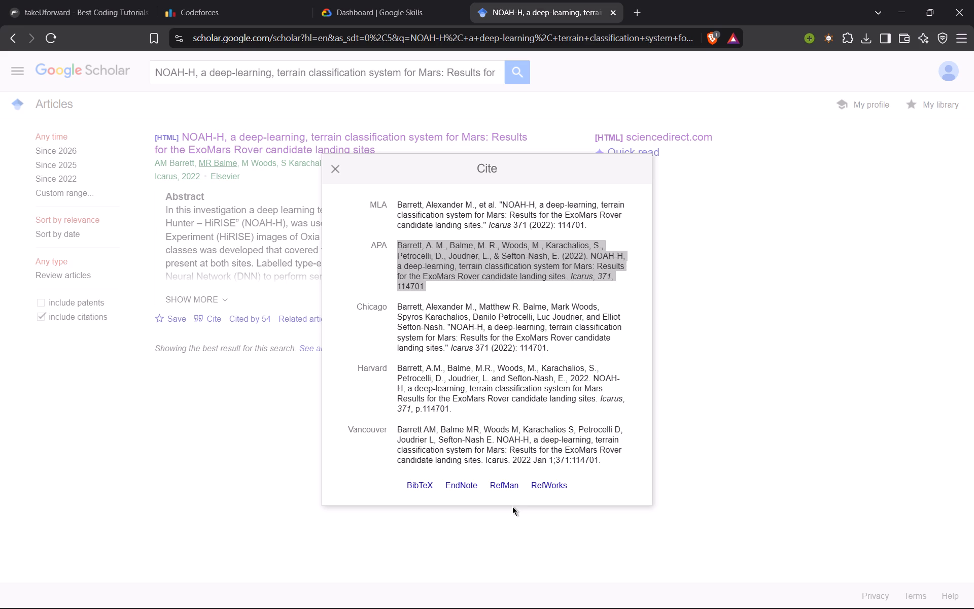
left_click(698, 229)
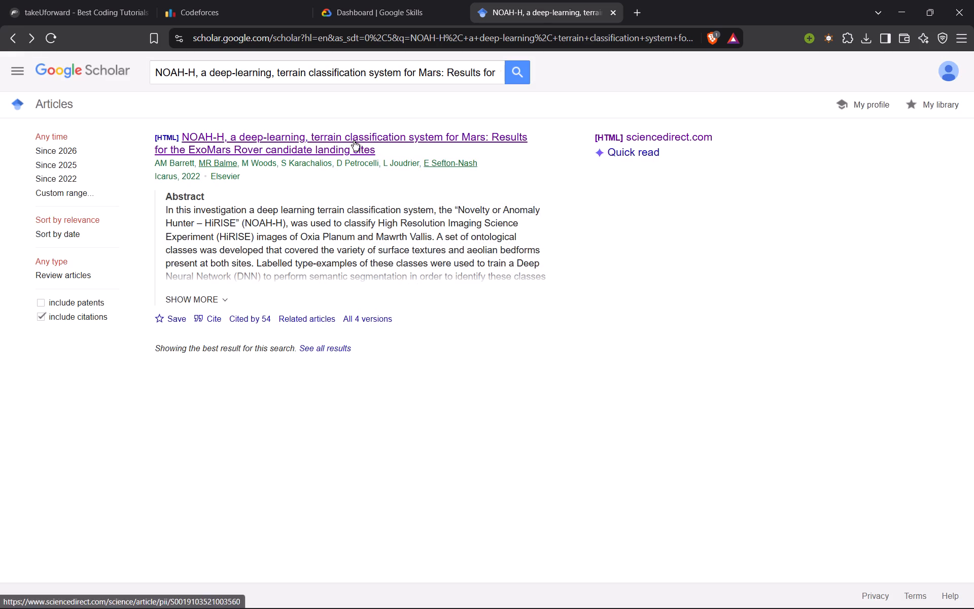
left_click(353, 141)
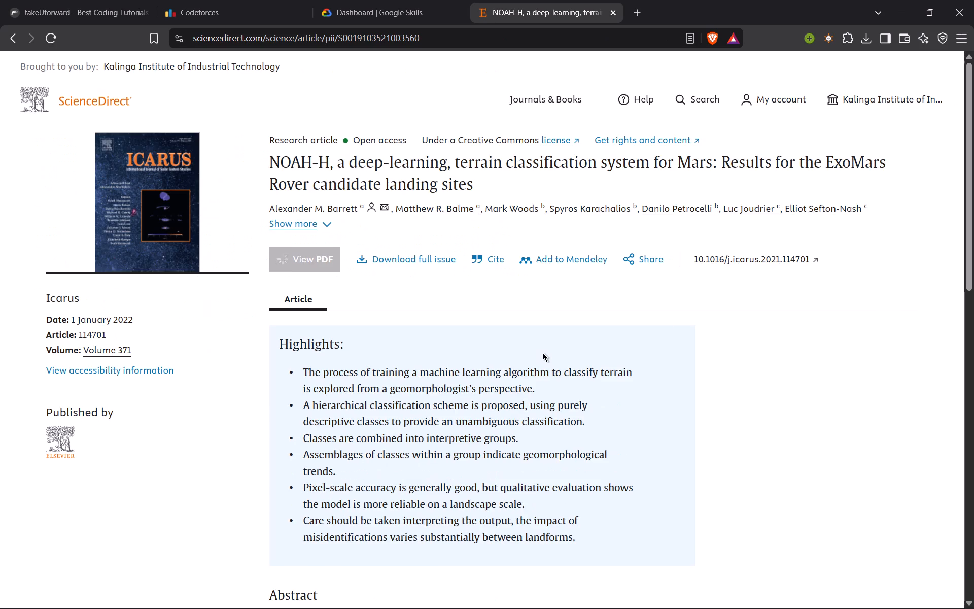
scroll(543, 353, "down", 5)
scroll(543, 353, "up", 4)
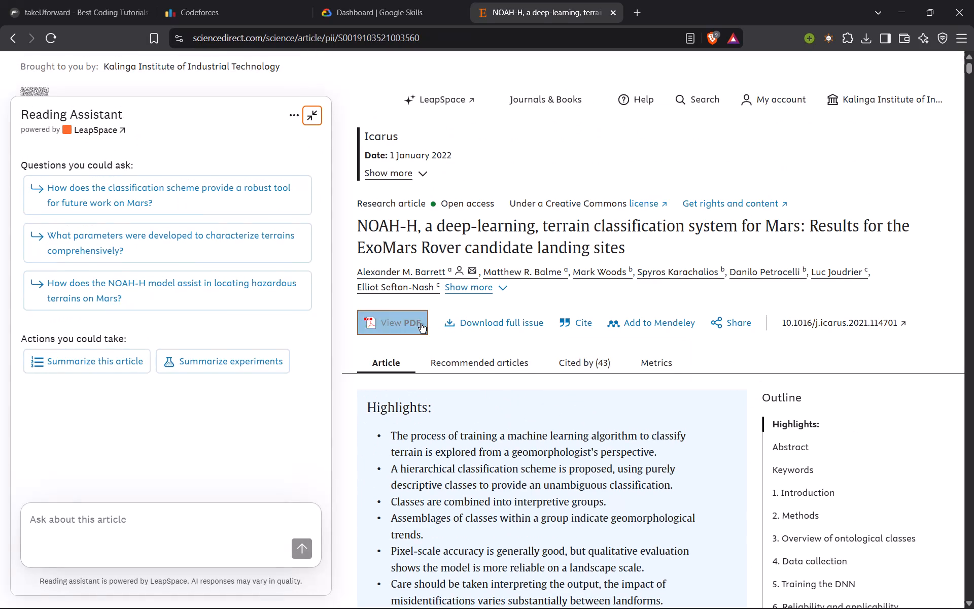
scroll(528, 484, "down", 7)
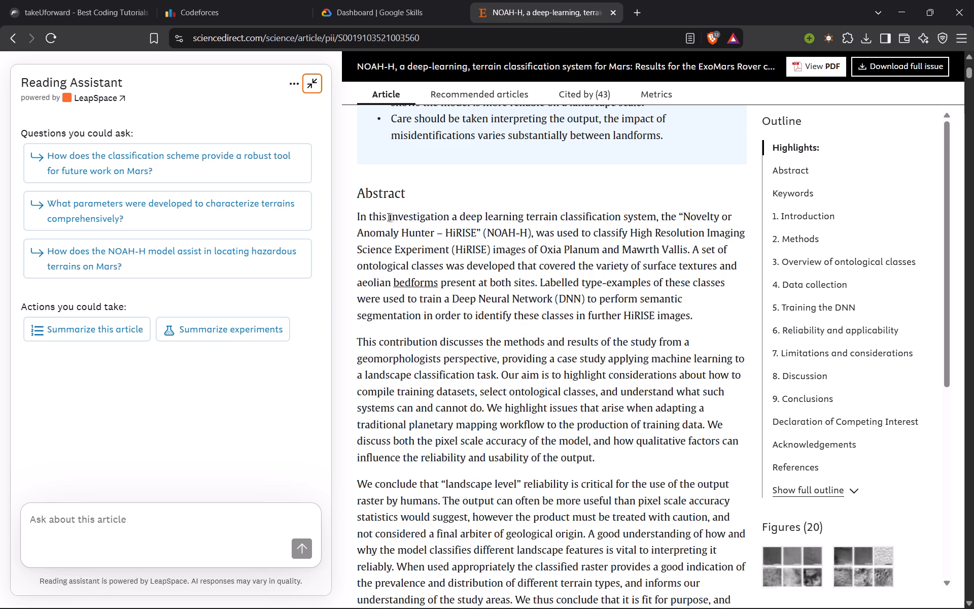
key("alt+Tab")
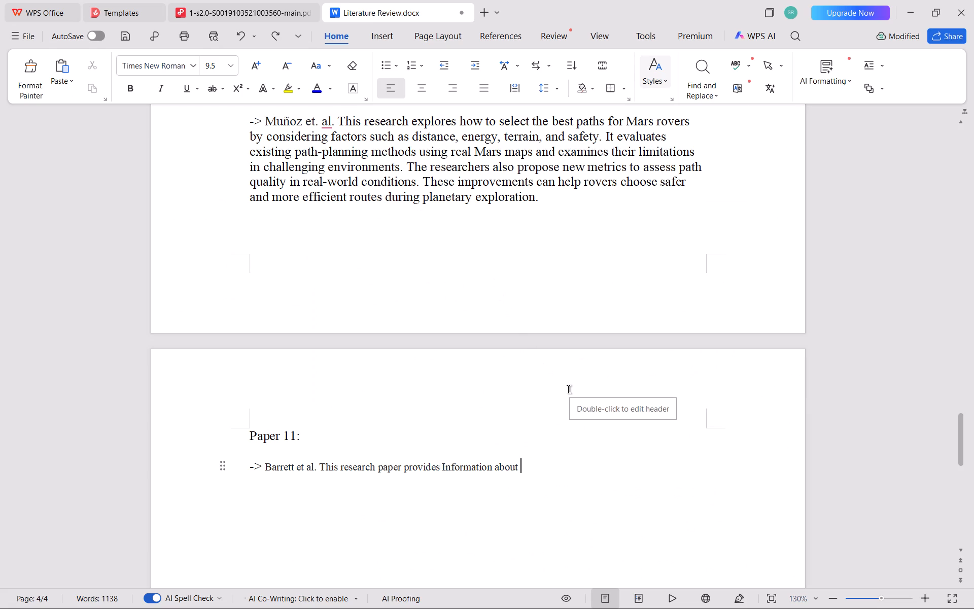
key("alt+Tab")
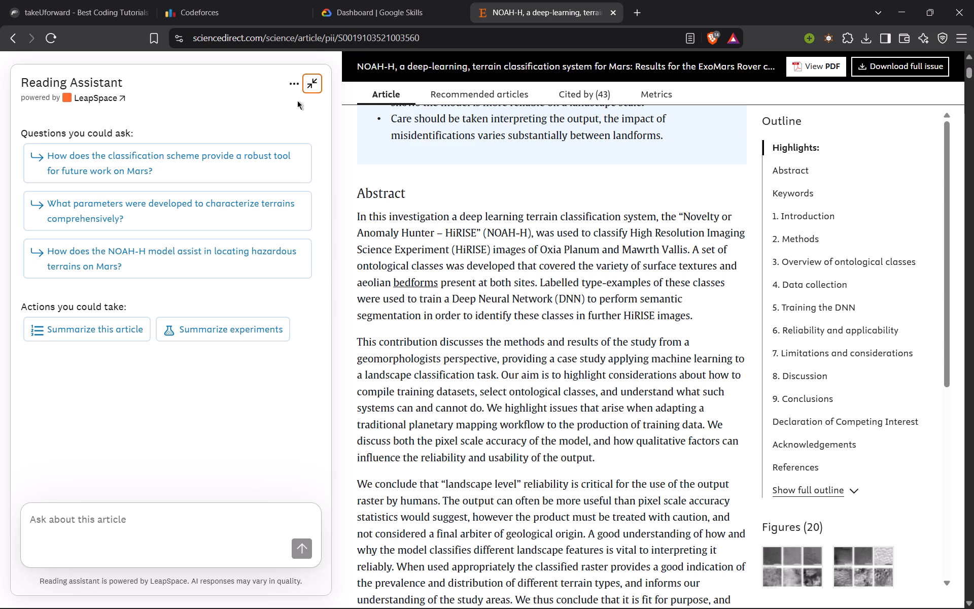
Copy the ScienceDirect abstract text from "deep learning terrain classification system" through "both sites." and paste it after "Information about" in Paper 11.
left_click(315, 84)
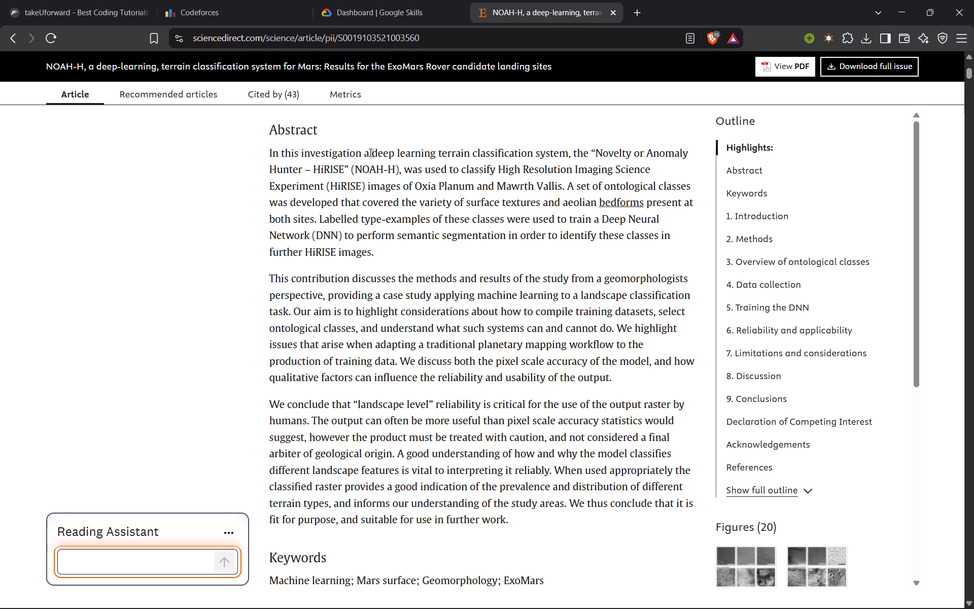
left_click_drag(370, 153, 373, 203)
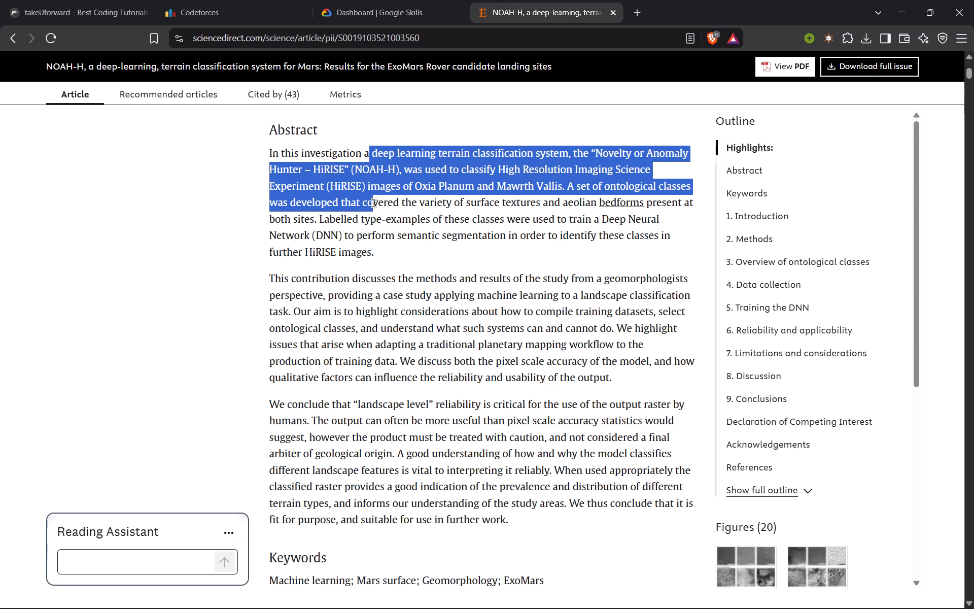
left_click_drag(373, 203, 319, 222)
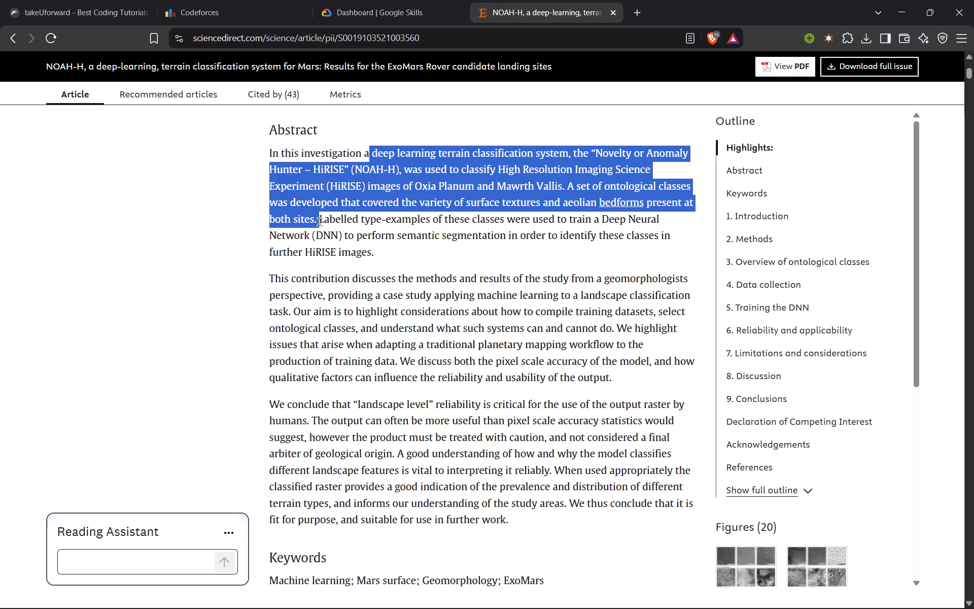
left_click_drag(319, 222, 317, 221)
key("ctrl+c")
key("alt+Tab")
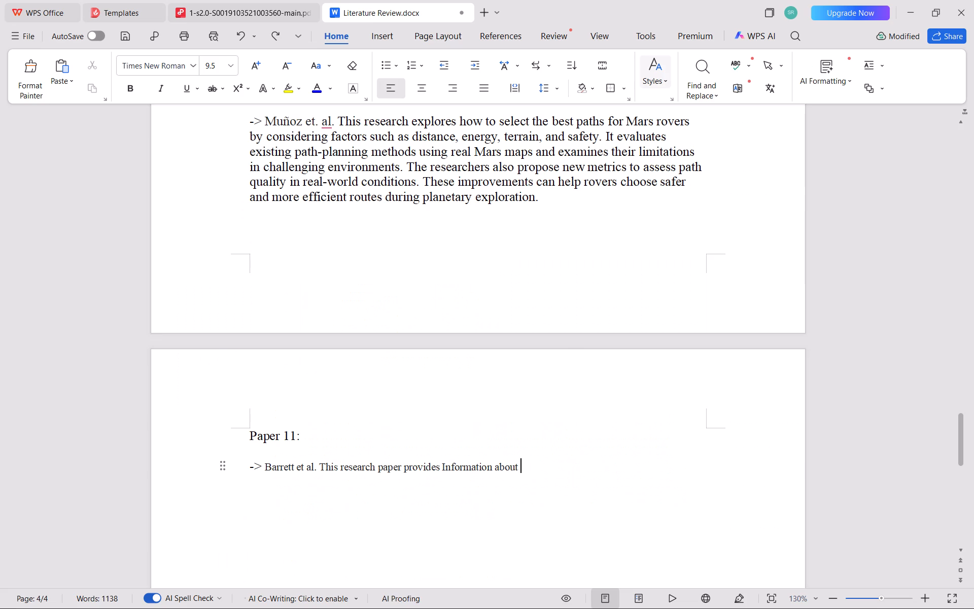
key("ctrl+v")
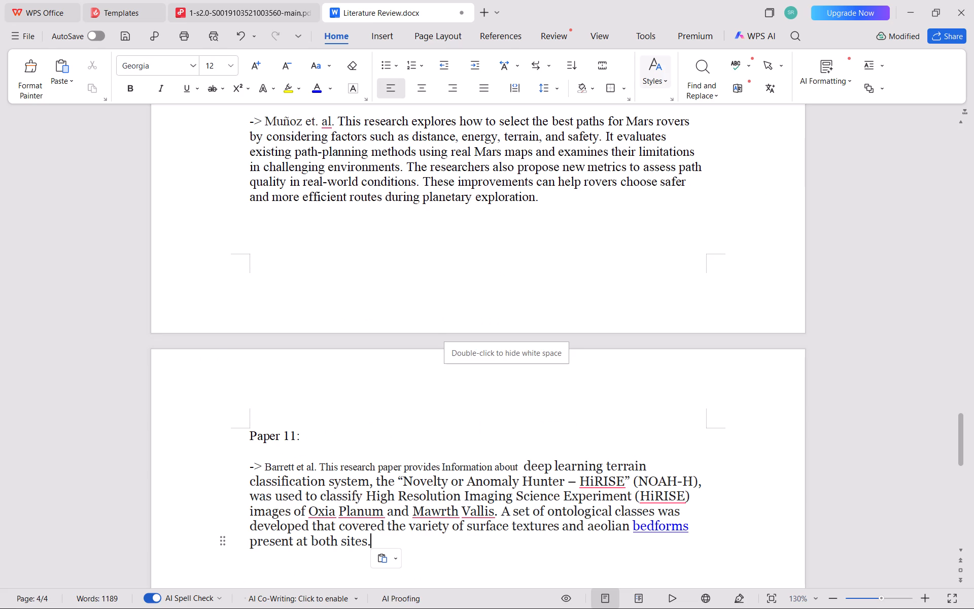
Look over the NOAH-H abstract in the browser again and review the pasted Paper 11 text in the document.
key("alt+Tab")
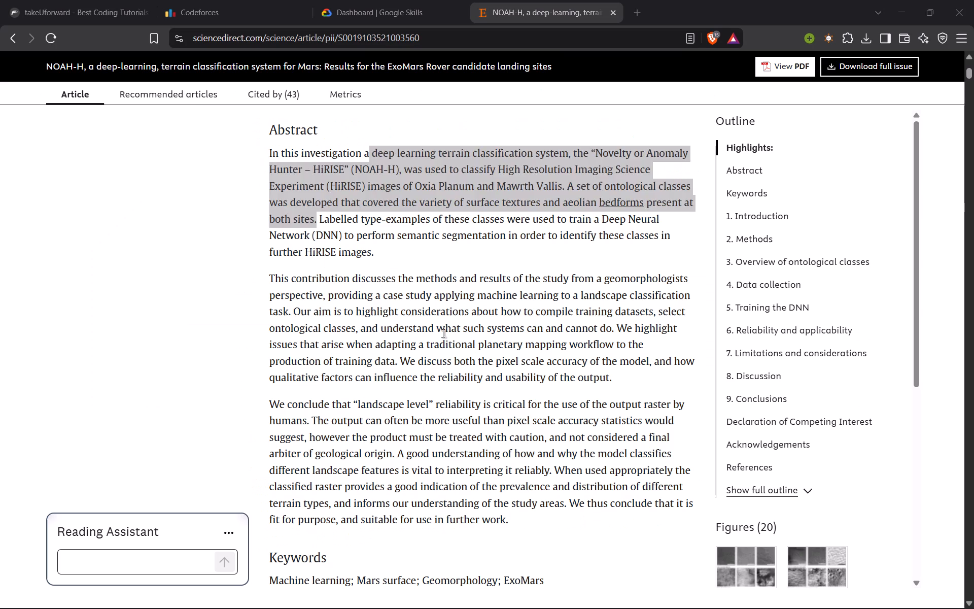
left_click(532, 343)
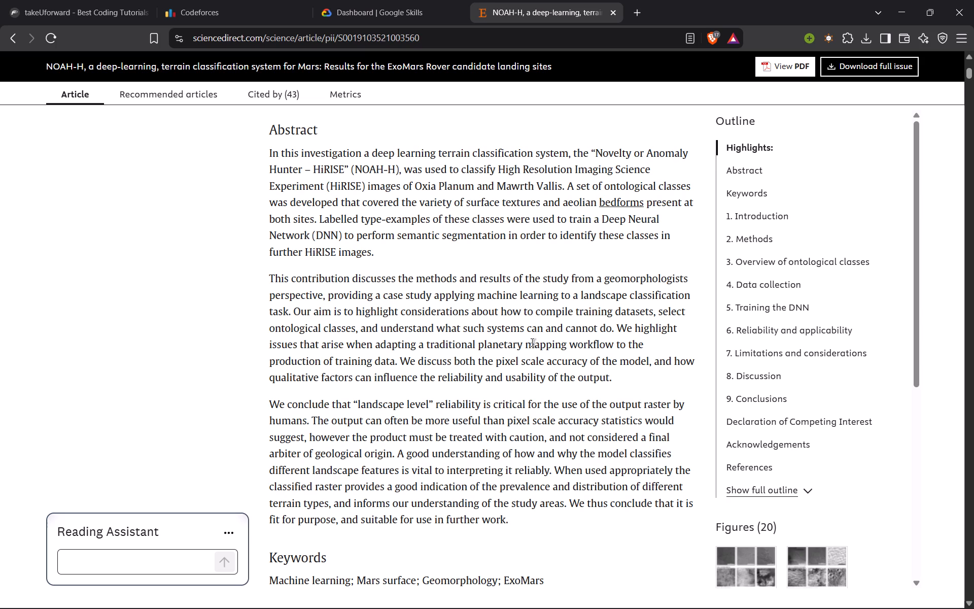
key("alt+Tab")
scroll(569, 346, "down", 1)
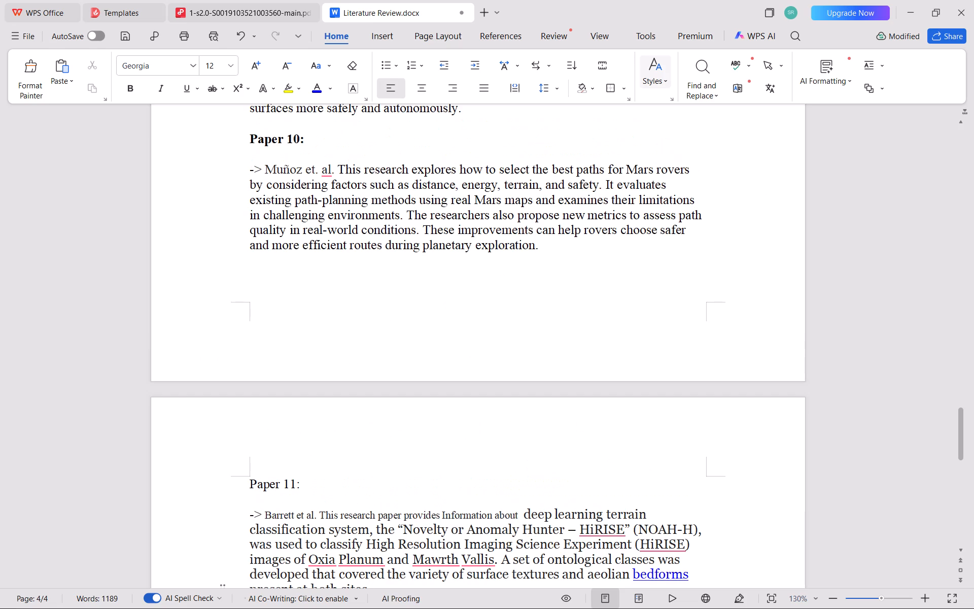
scroll(569, 346, "down", 3)
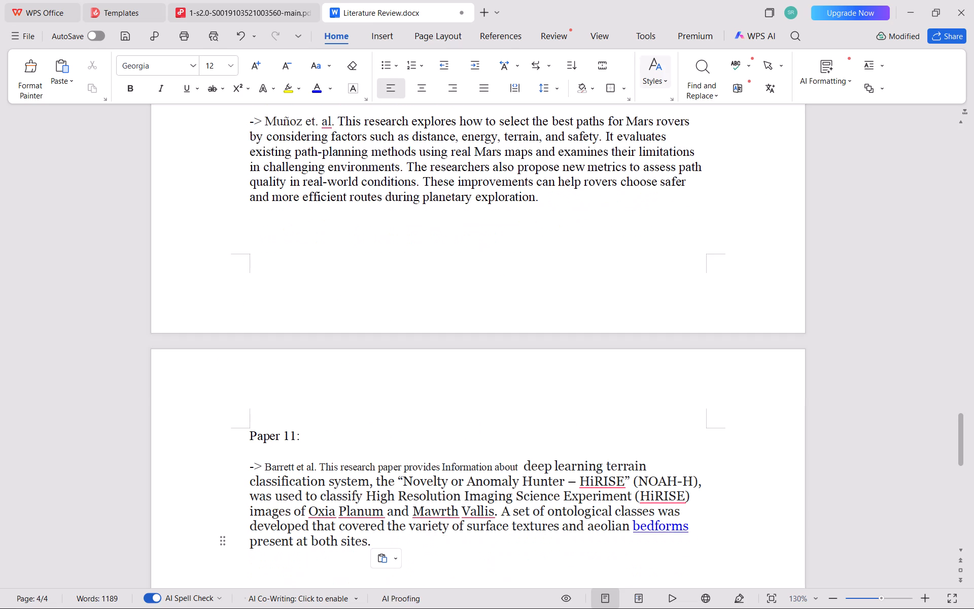
scroll(569, 346, "down", 1)
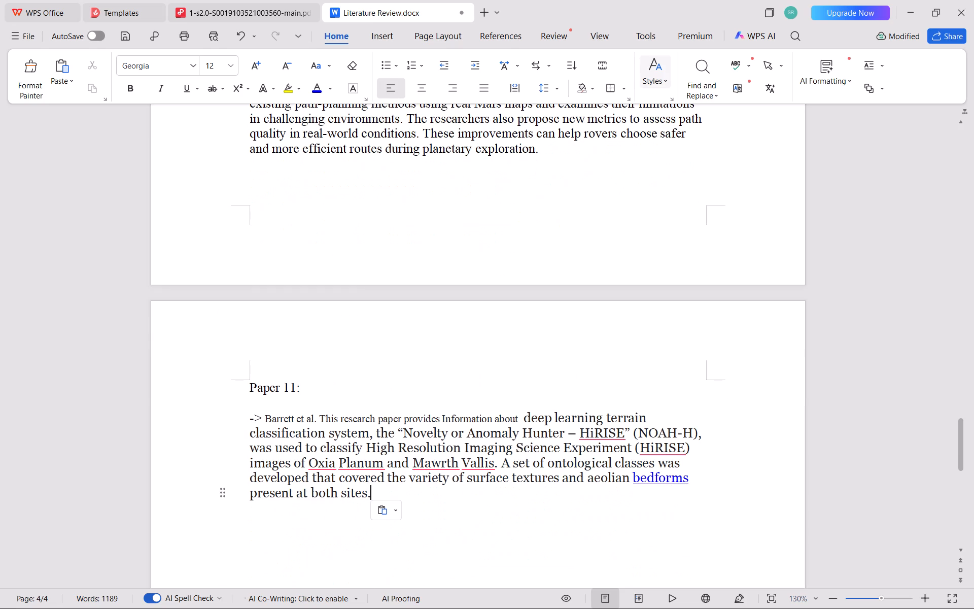
scroll(569, 346, "down", 2)
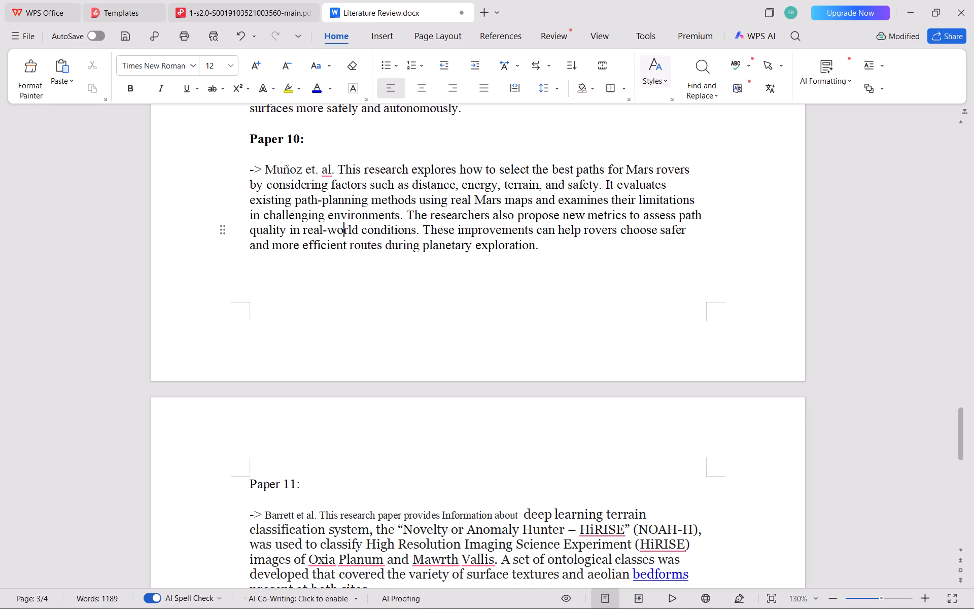
scroll(436, 391, "down", 2)
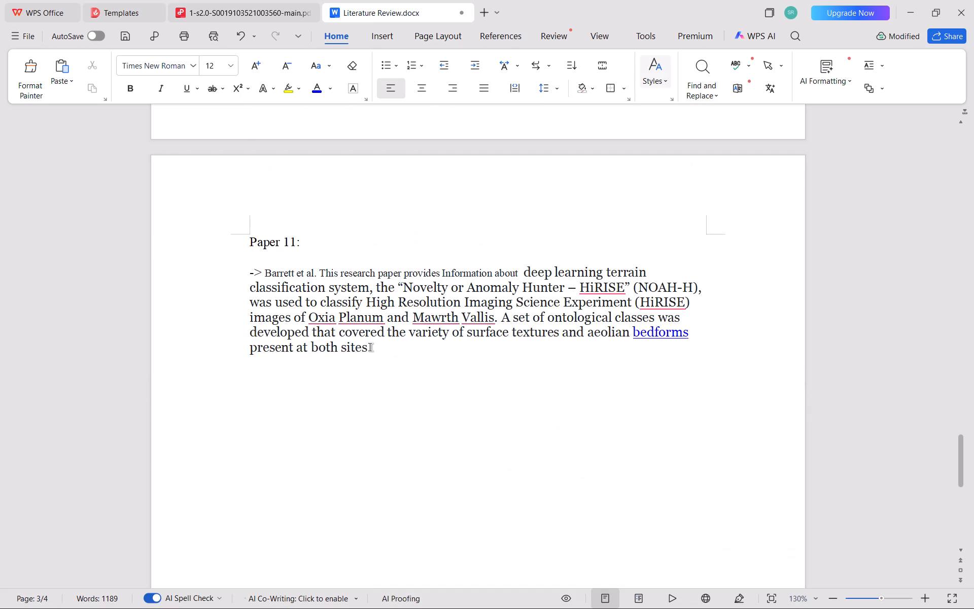
left_click(370, 347)
left_click_drag(370, 348, 520, 269)
key("BackSpace")
key("ctrl+v")
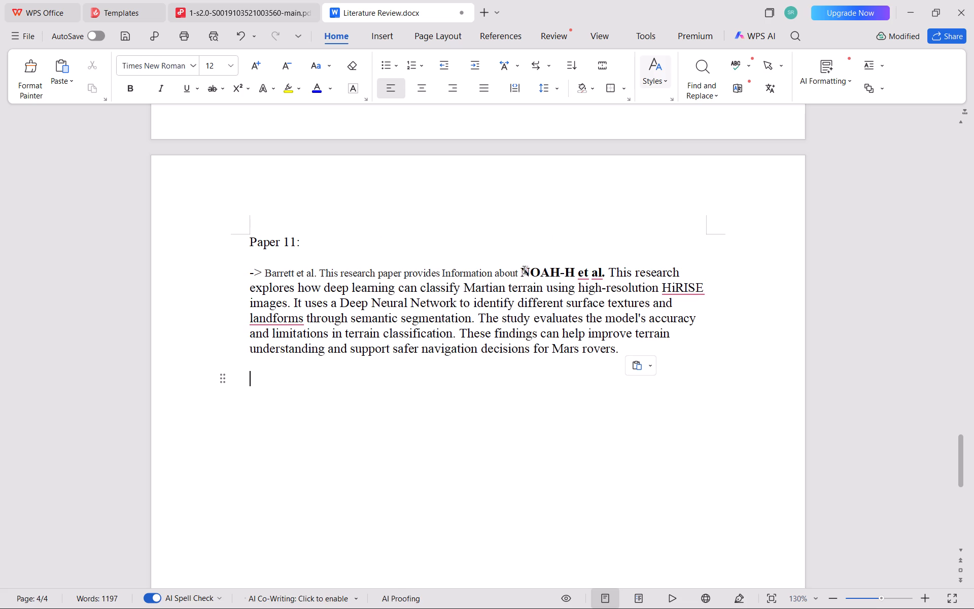
Delete the words "Information about" before the pasted review in Paper 11.
left_click(519, 271)
key("ctrl+BackSpace")
key("ctrl+BackSpace")
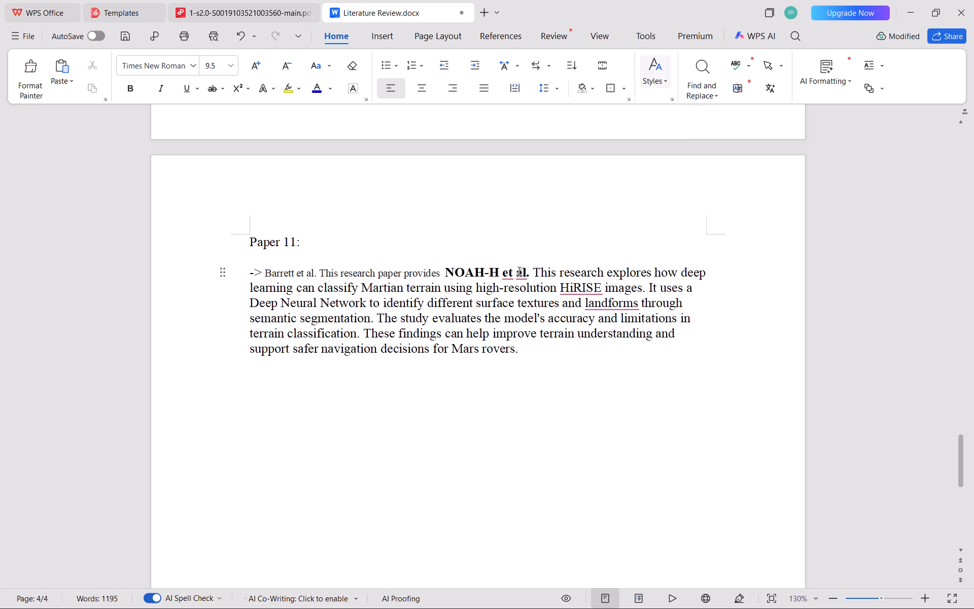
Look over the NOAH-H abstract in the browser, then review the document's earlier summaries and reference list, returning to Paper 11.
key("alt+Tab")
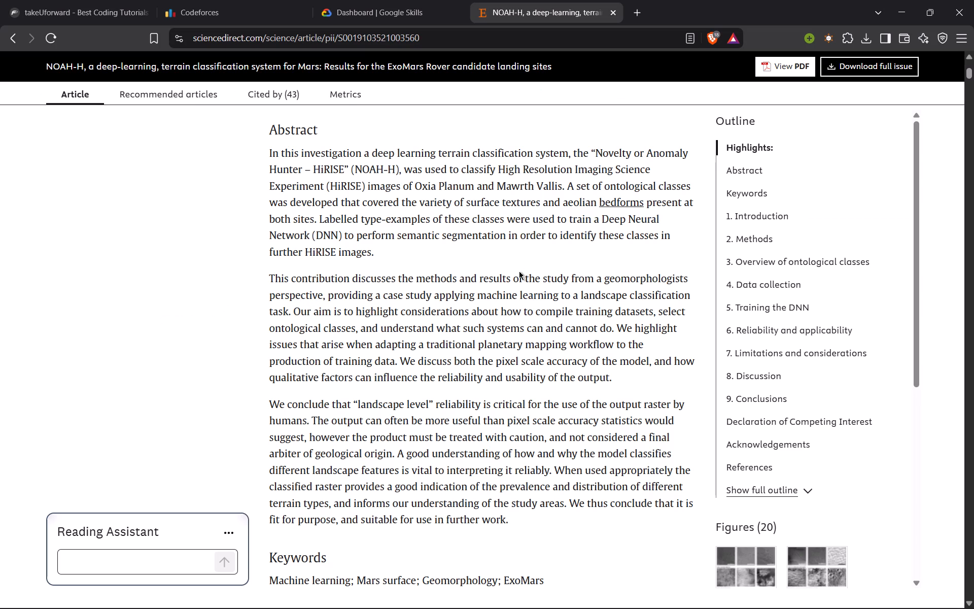
key("alt+Tab")
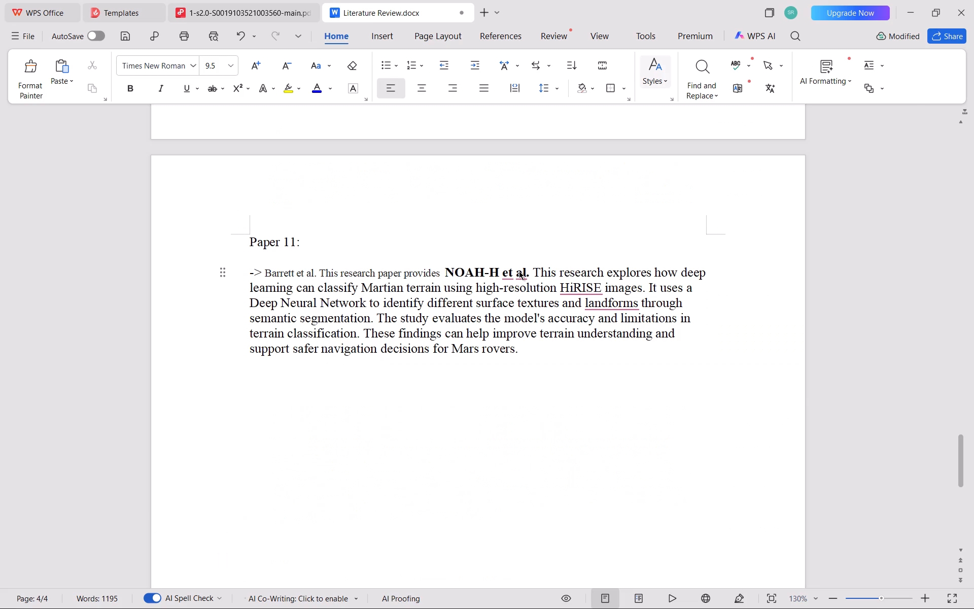
key("alt+Tab")
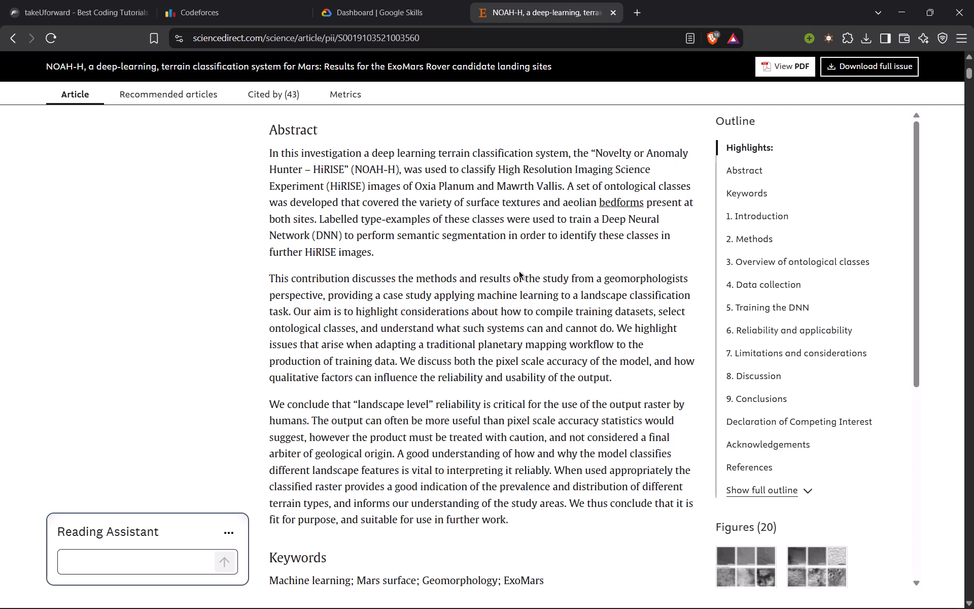
key("alt+Tab")
scroll(519, 271, "up", 4)
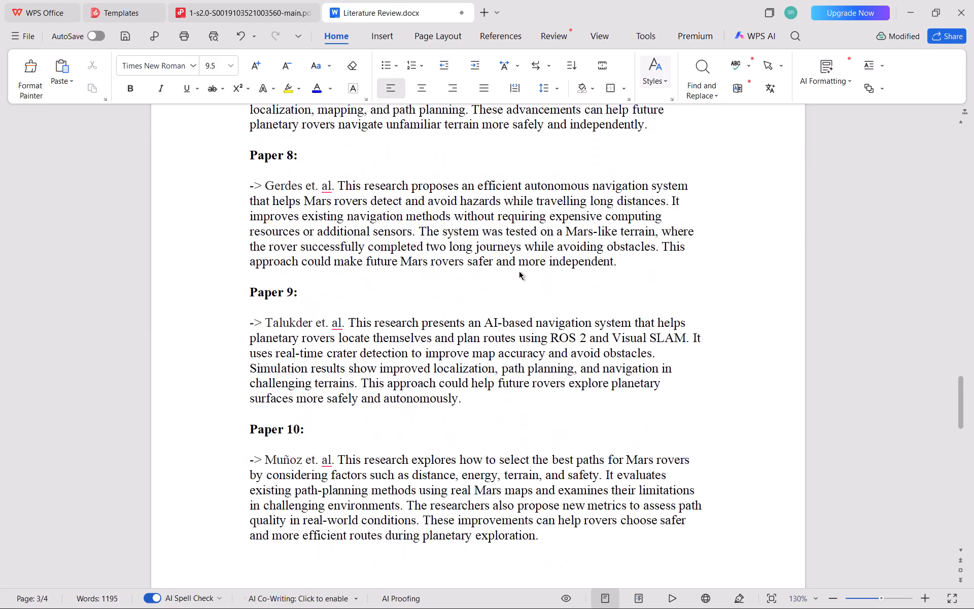
scroll(519, 271, "up", 6)
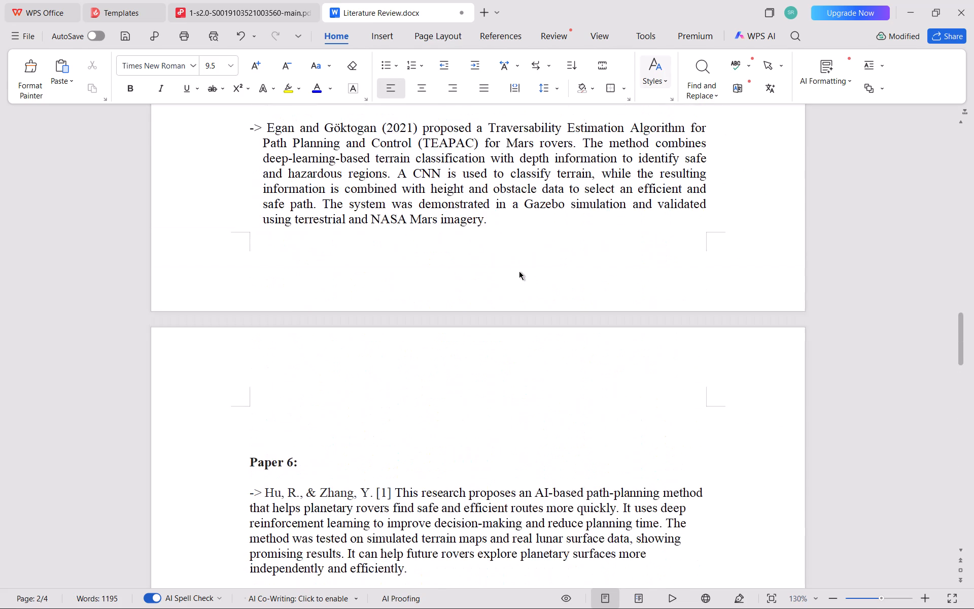
scroll(519, 271, "up", 6)
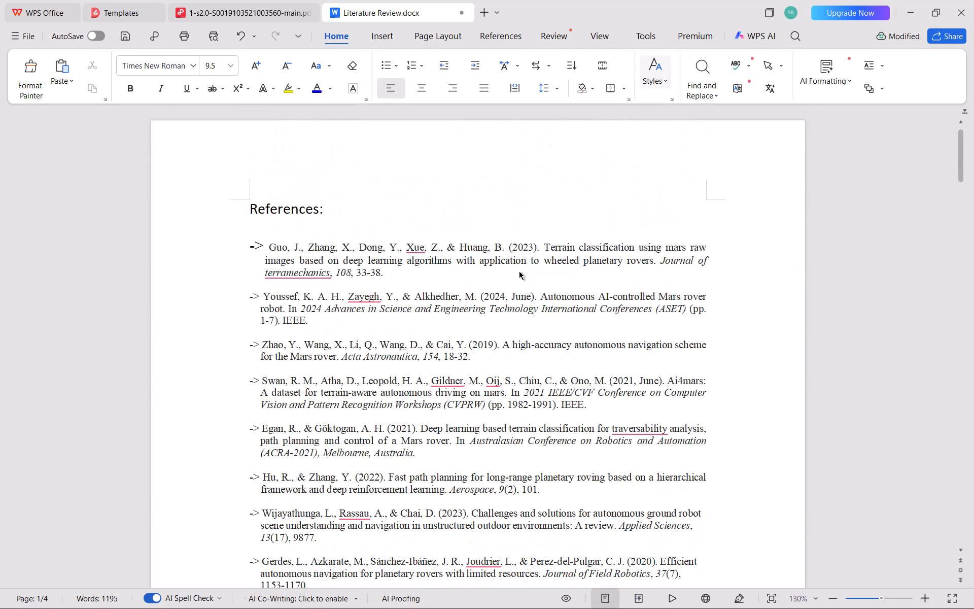
scroll(519, 271, "down", 2)
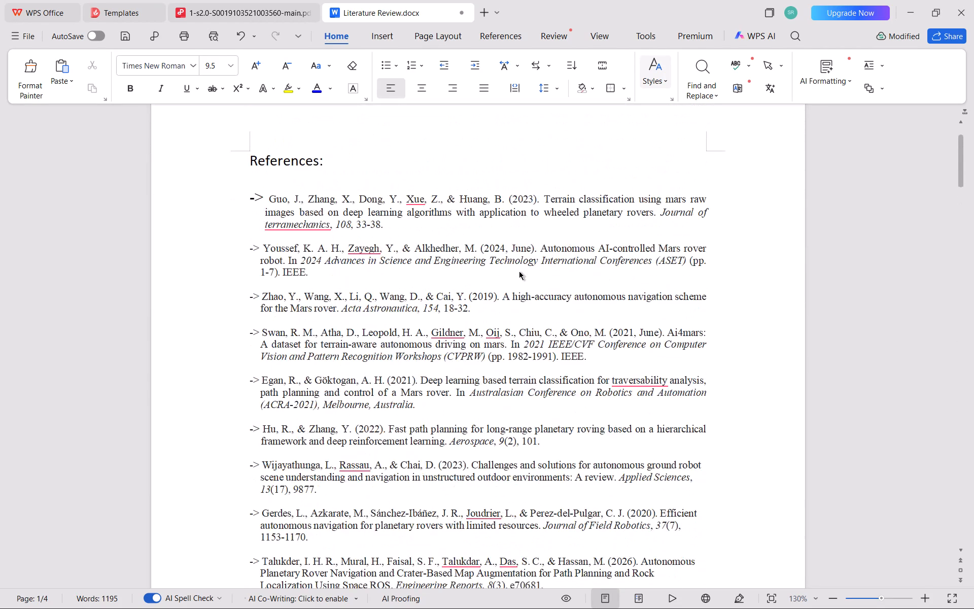
scroll(519, 271, "down", 1)
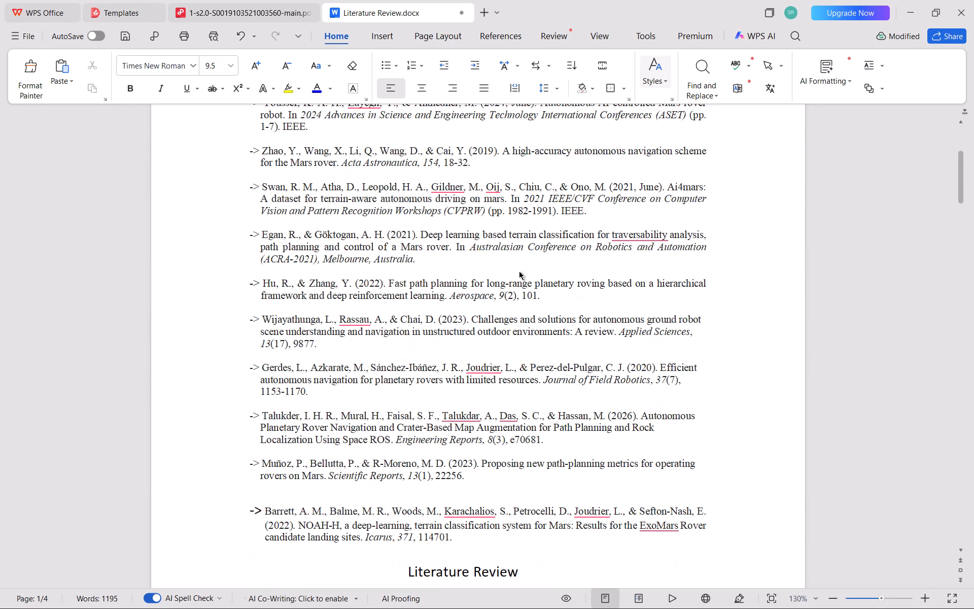
scroll(519, 271, "down", 13)
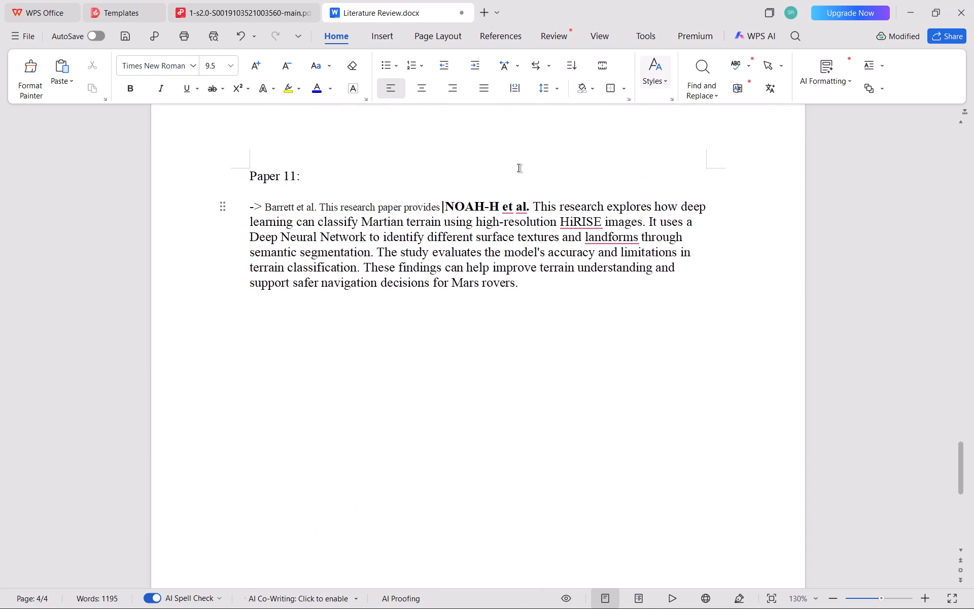
Delete the leftover "This research paper provides NOAH-H et al." so Paper 11 reads "Barrett et al. This research explores".
left_click(533, 206)
key("ctrl+BackSpace")
key("ctrl+BackSpace")
key("ctrl+BackSpace")
key("ctrl+BackSpace")
key("ctrl+BackSpace")
key("ctrl+BackSpace")
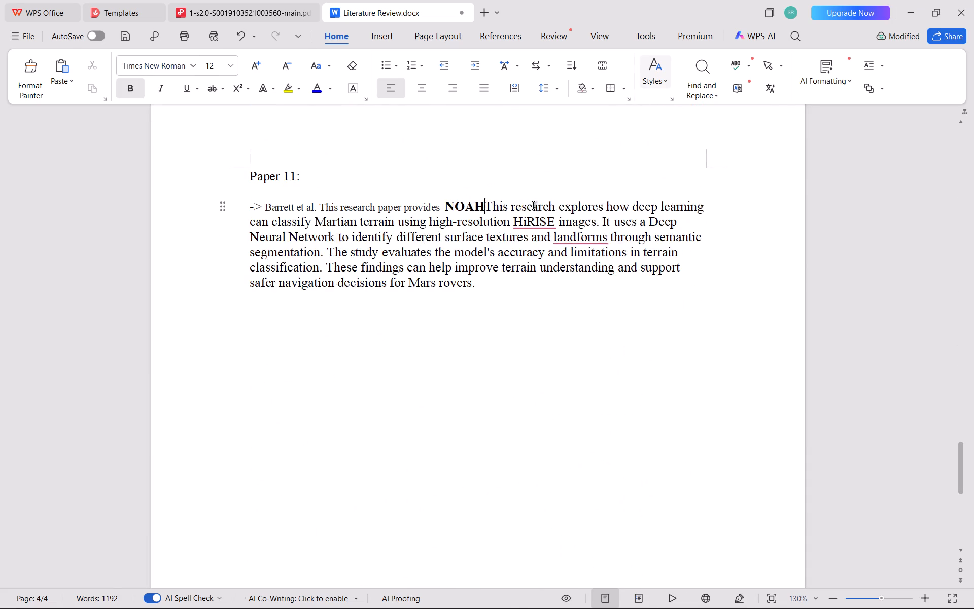
key("ctrl+BackSpace")
key("ctrl+BackSpace")
key("ctrl+BackSpace")
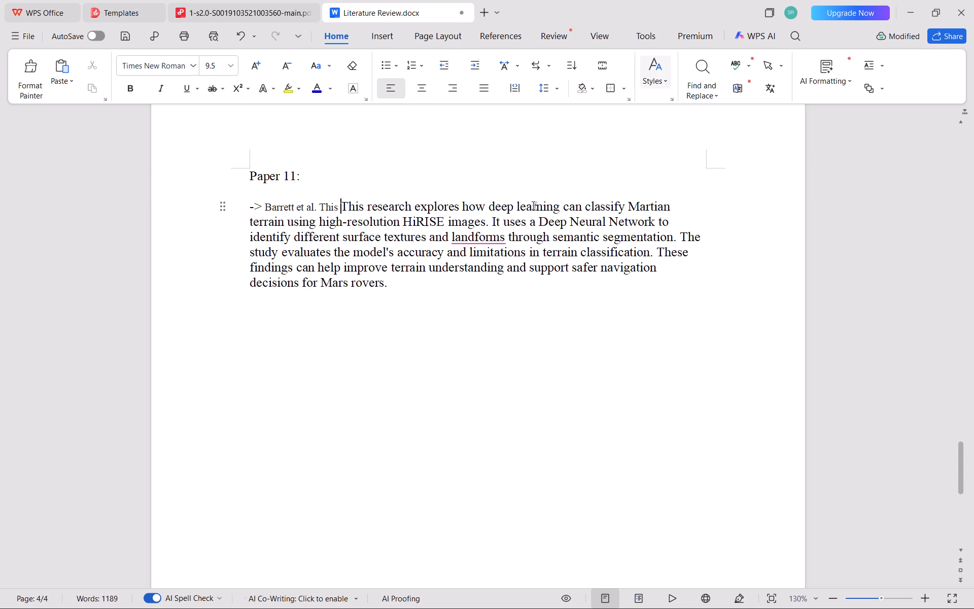
key("ctrl+BackSpace")
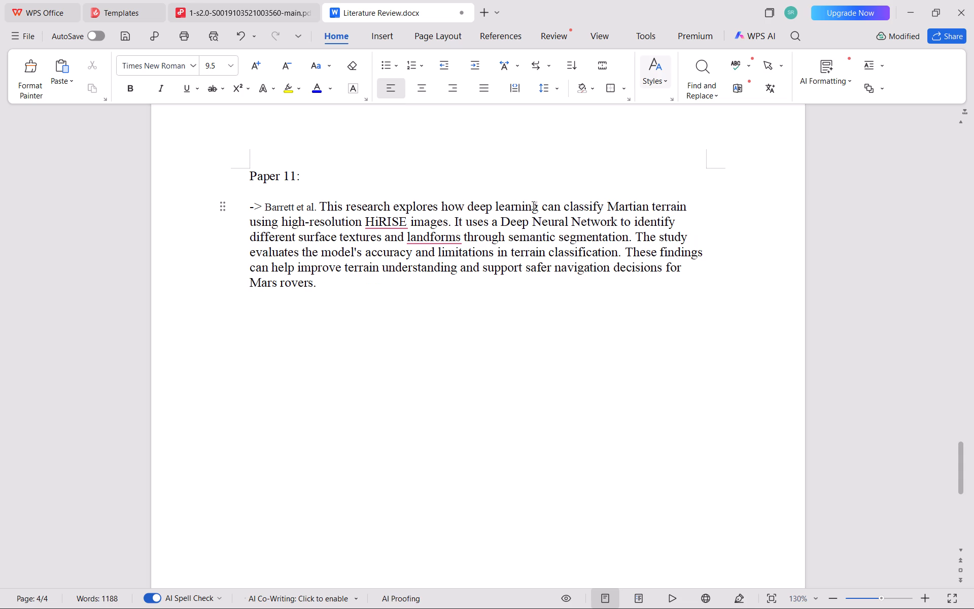
Compare the text formatting with Paper 10 and set the Paper 11 summary from "Barrett et al." onward to font size 12.
left_click_drag(332, 289, 320, 213)
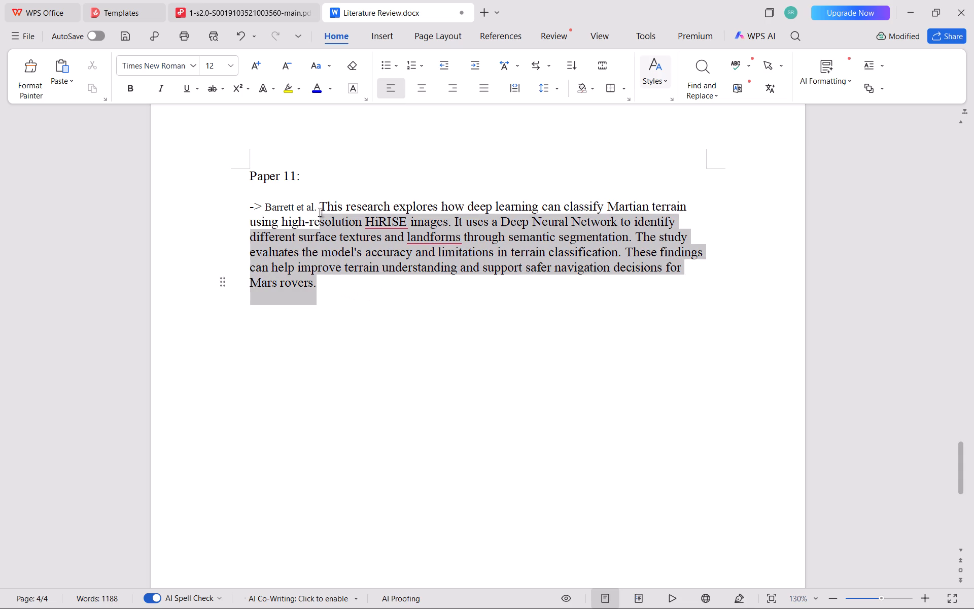
left_click_drag(320, 213, 320, 208)
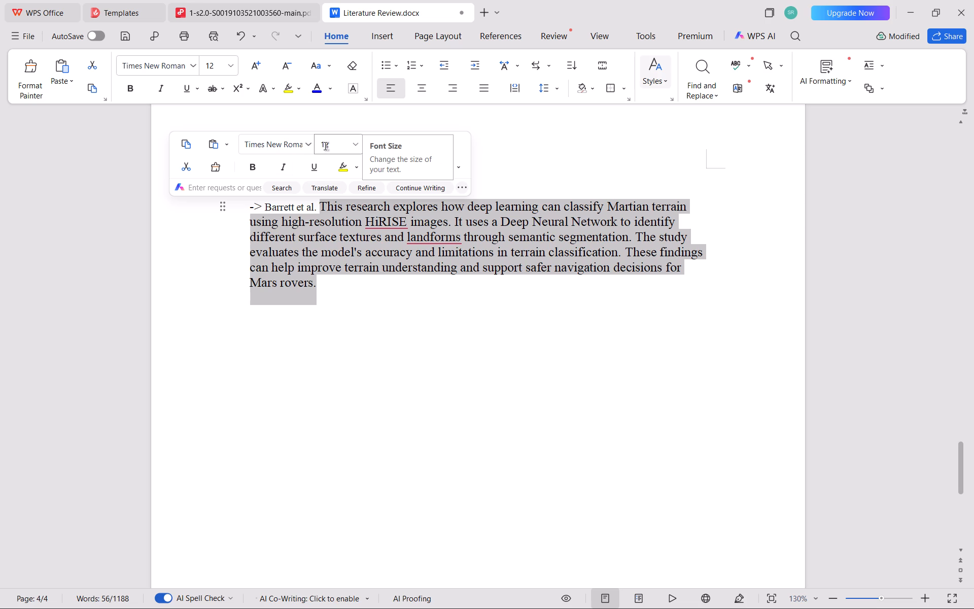
left_click(338, 203)
scroll(338, 203, "up", 1)
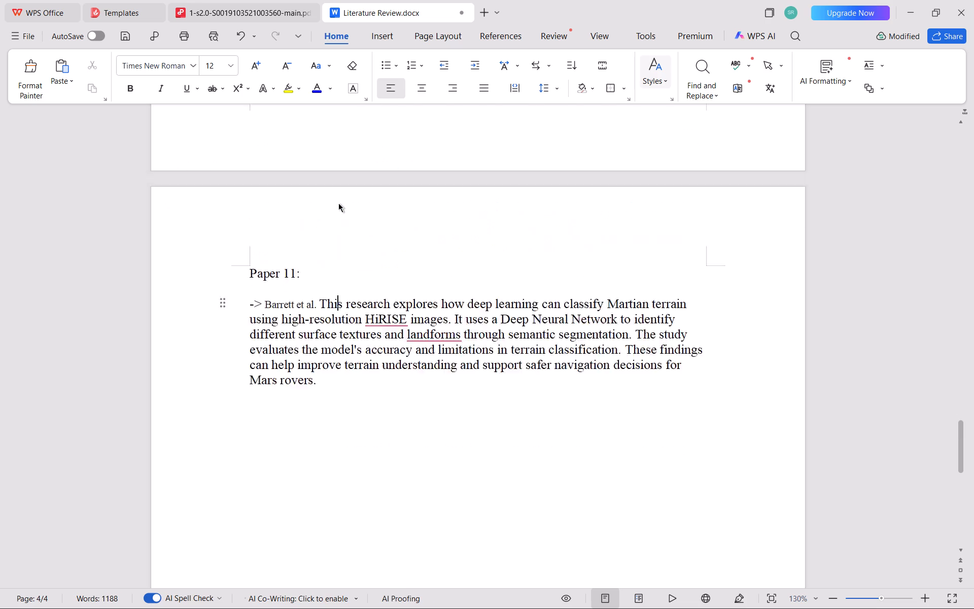
scroll(338, 203, "up", 2)
left_click(368, 260)
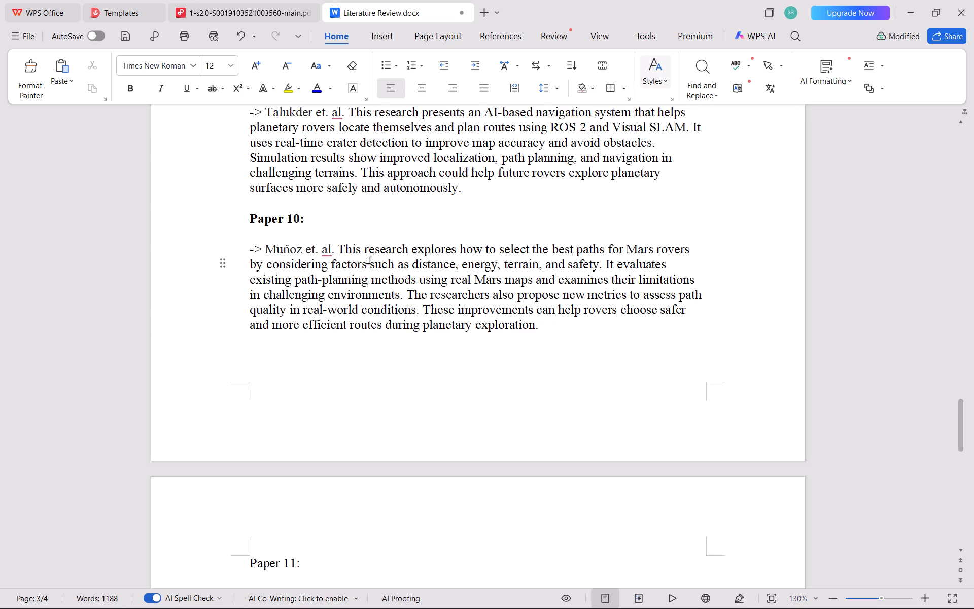
left_click_drag(368, 260, 346, 263)
left_click(359, 412)
scroll(359, 412, "down", 1)
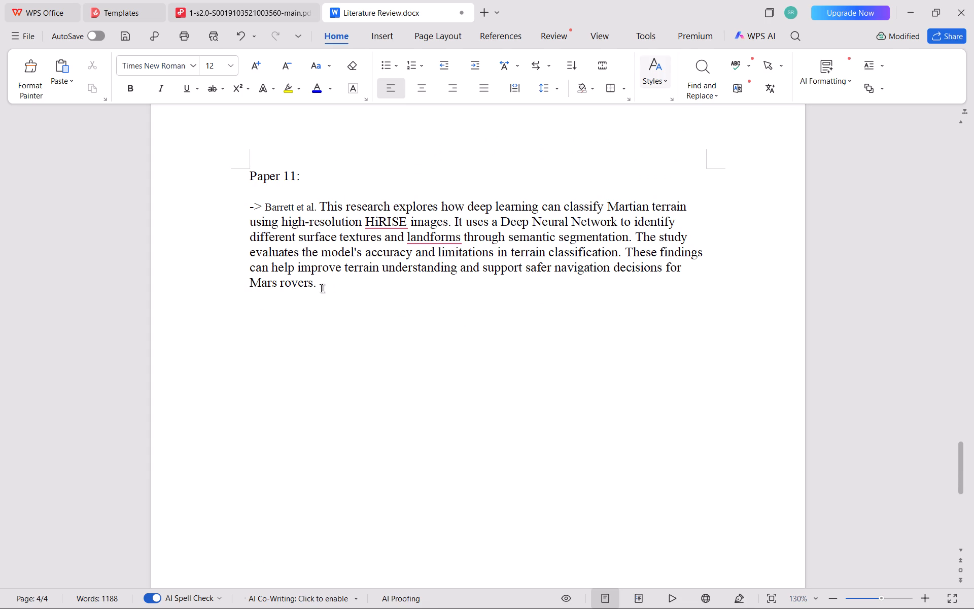
left_click_drag(321, 288, 265, 205)
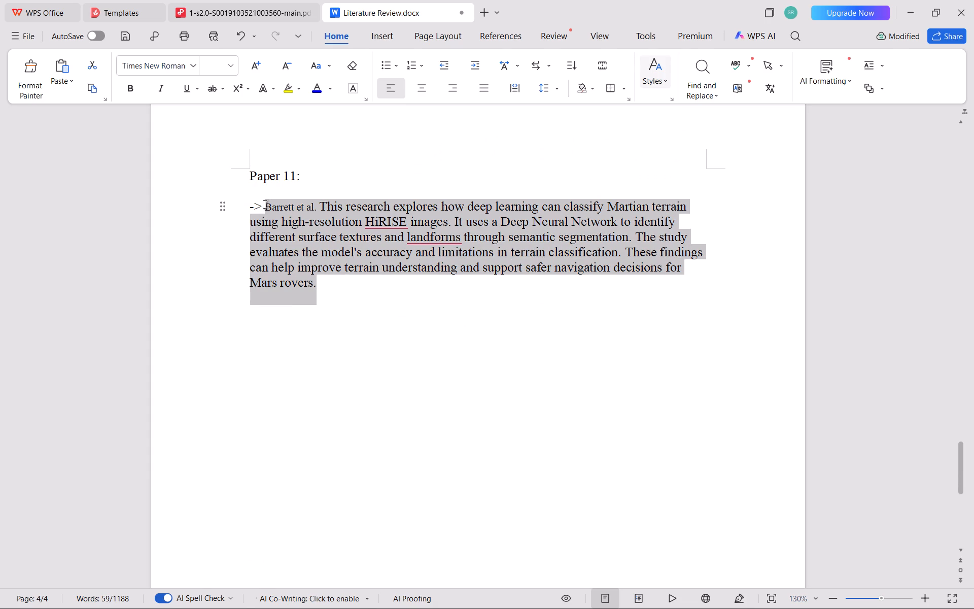
left_click_drag(265, 205, 266, 208)
left_click(277, 143)
type("12")
key("Return")
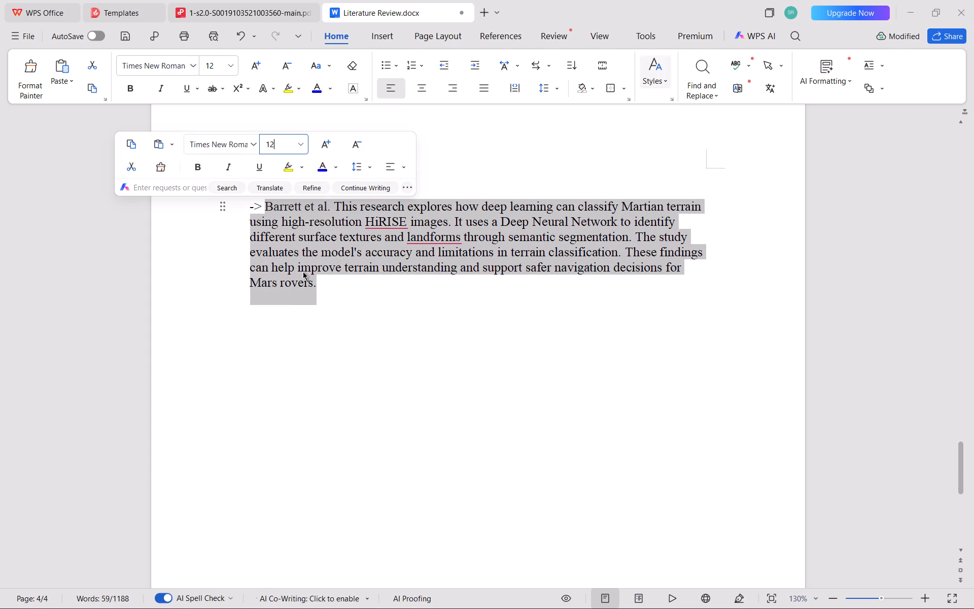
Check Paper 11 against the preceding entries in the document and close the ChatGPT Classic window.
scroll(303, 272, "up", 1)
left_click(377, 316)
scroll(377, 316, "up", 2)
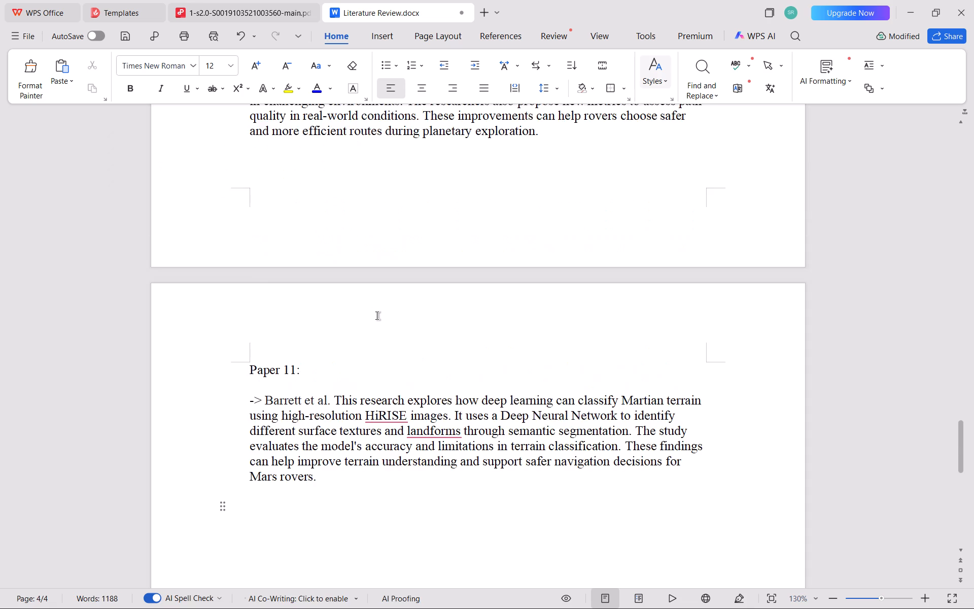
scroll(377, 316, "up", 4)
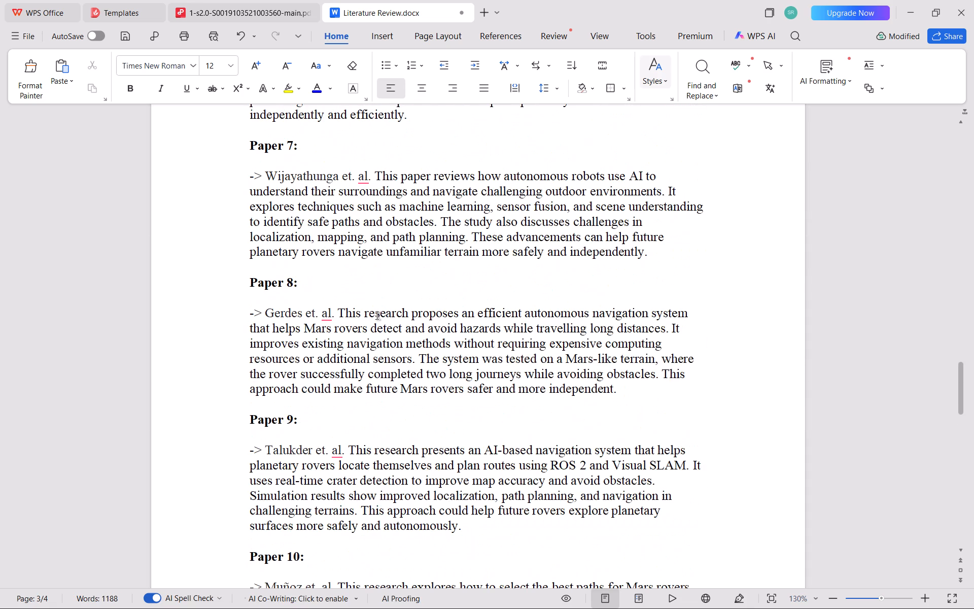
scroll(377, 316, "up", 1)
scroll(377, 316, "down", 3)
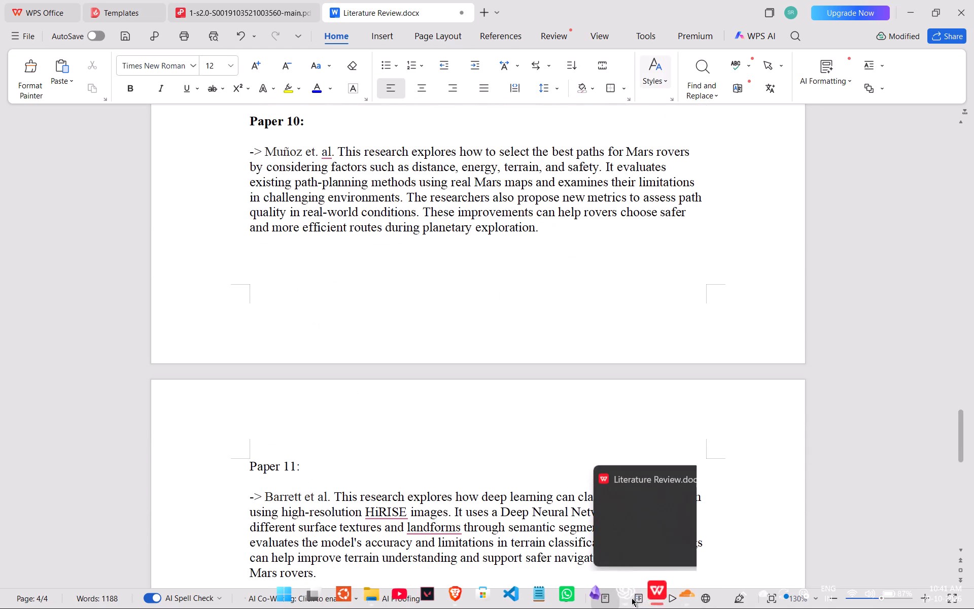
left_click(671, 476)
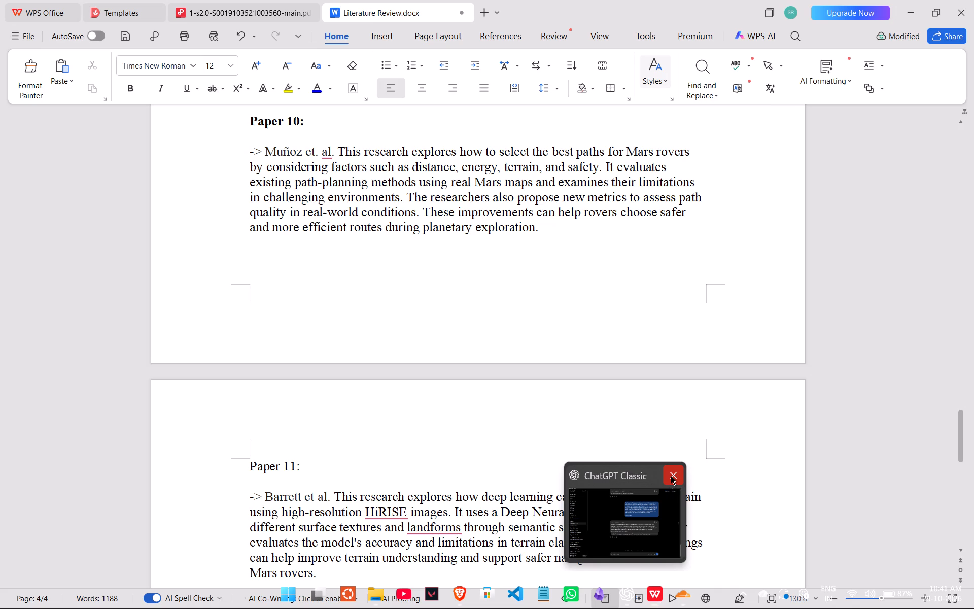
Justify the Paper 11 summary paragraph beginning "Barrett et al.".
scroll(512, 467, "down", 1)
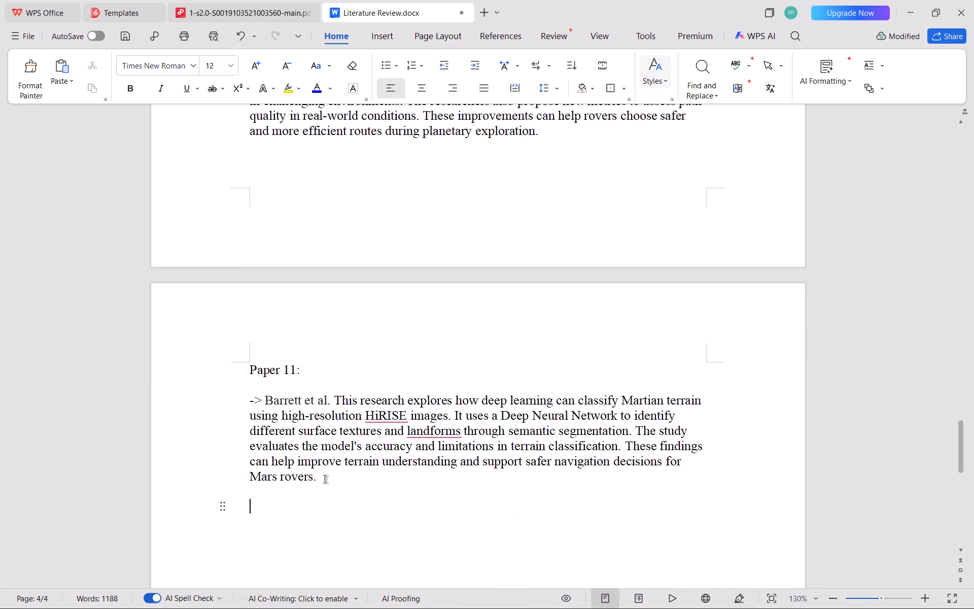
left_click_drag(324, 479, 263, 400)
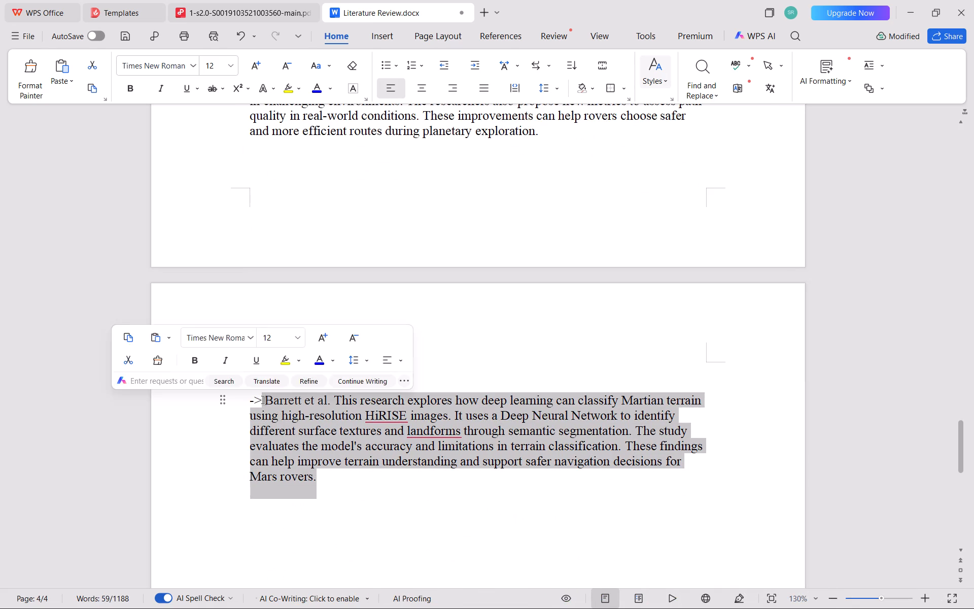
left_click(482, 87)
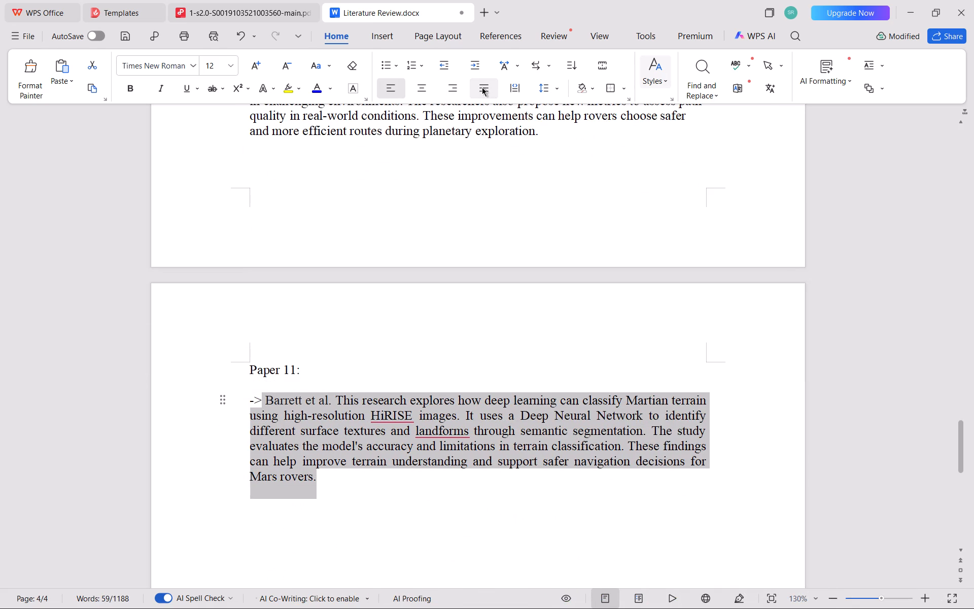
left_click(488, 470)
Compare the alignment of the earlier paper summaries, and apply justified alignment to the text of the entire document.
scroll(488, 470, "up", 2)
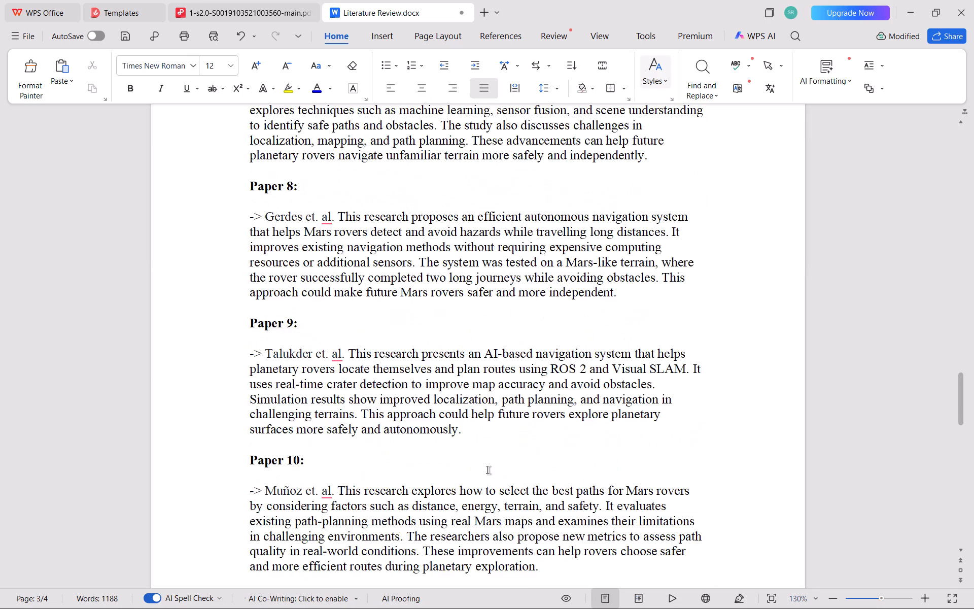
scroll(488, 470, "up", 5)
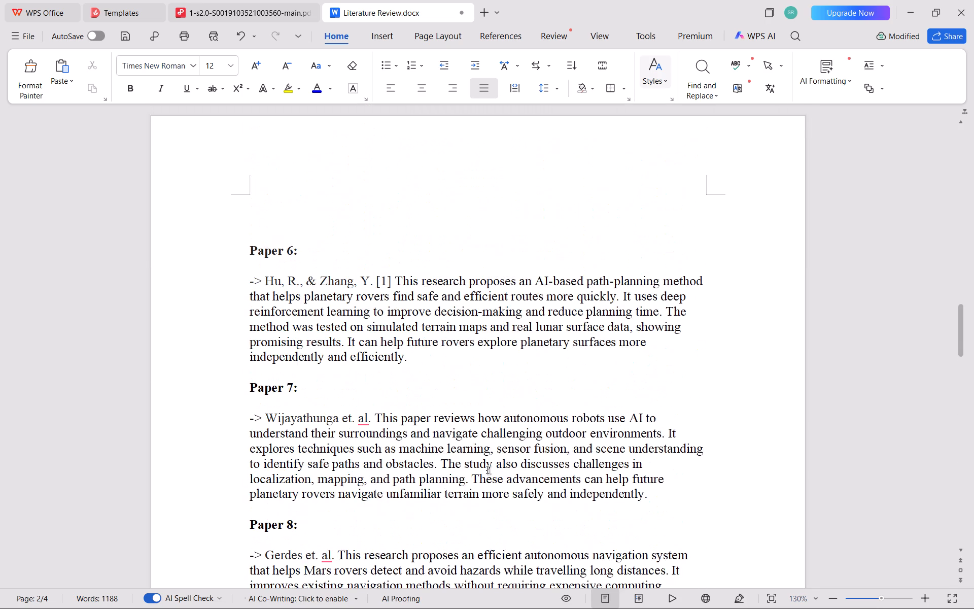
scroll(488, 470, "up", 2)
scroll(491, 468, "down", 1)
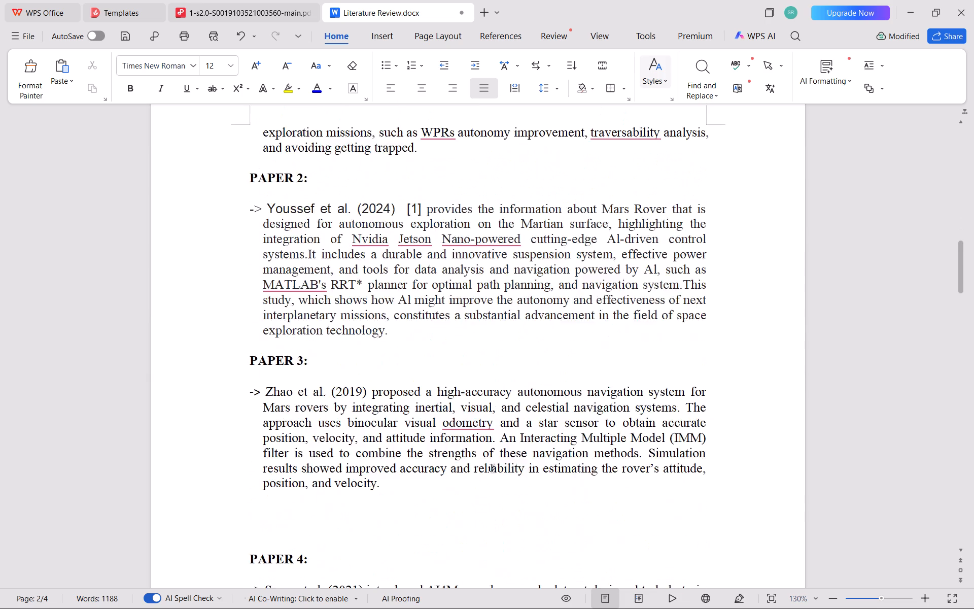
scroll(491, 468, "down", 4)
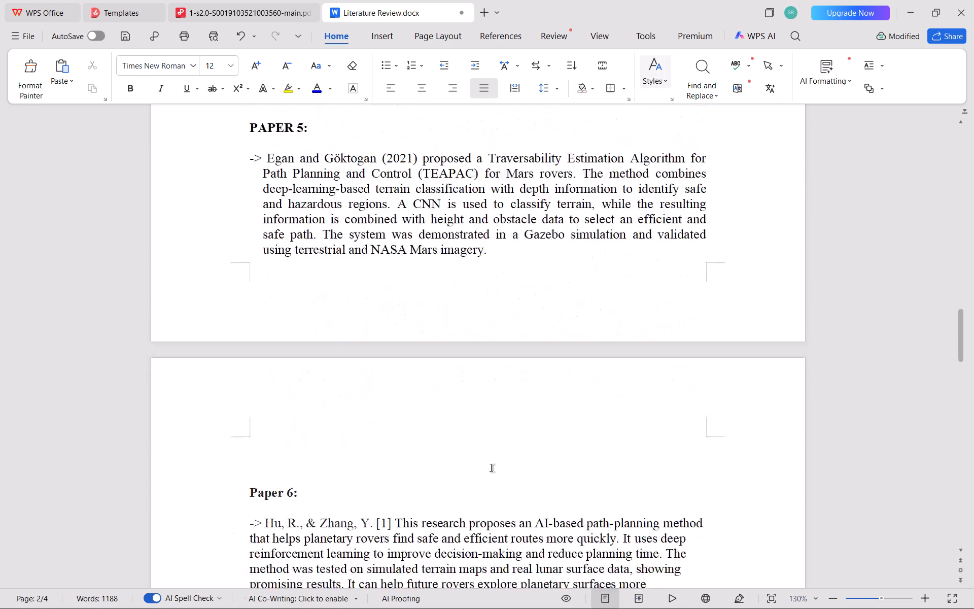
scroll(491, 468, "down", 3)
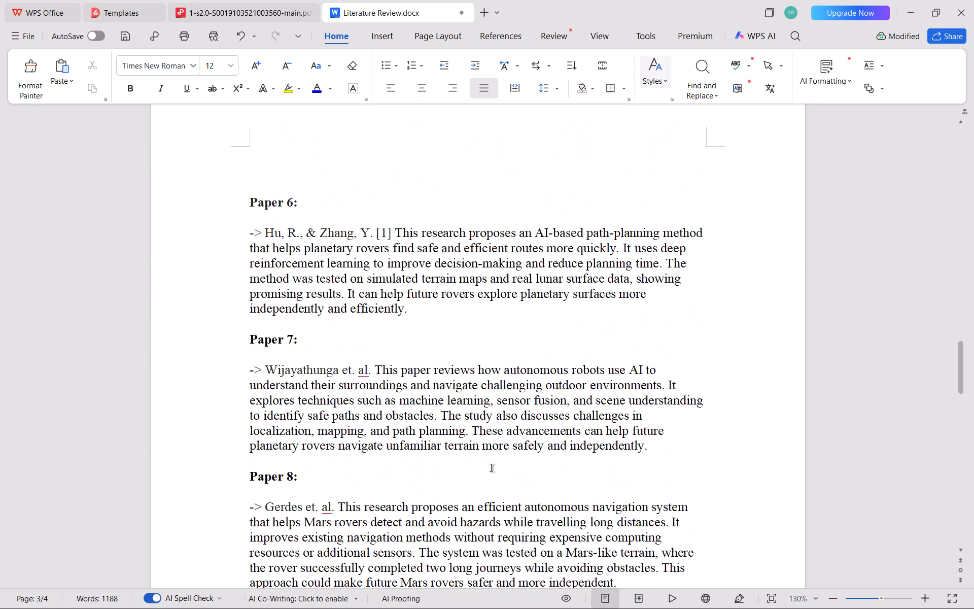
key("ctrl+a")
left_click(486, 88)
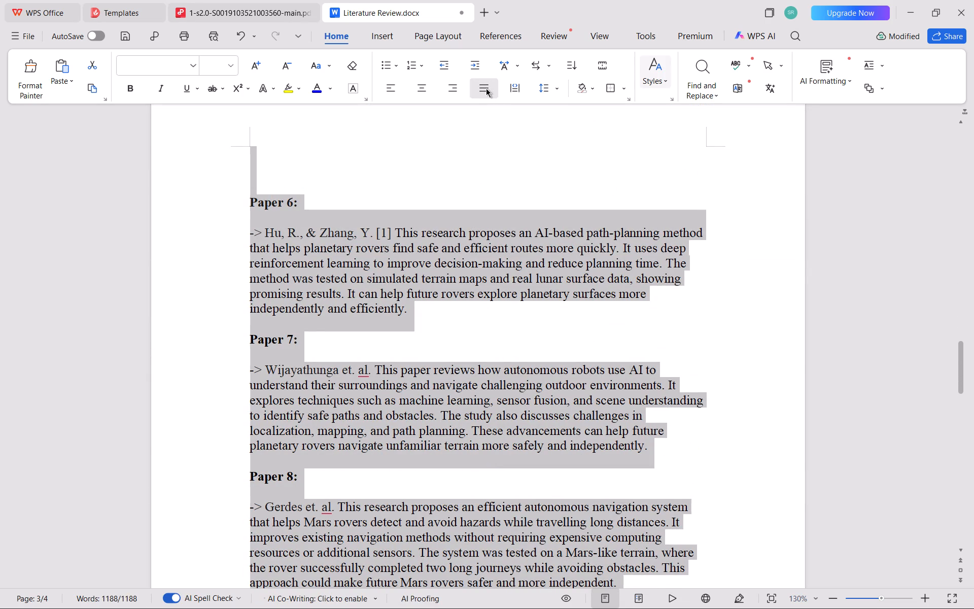
left_click(537, 275)
scroll(537, 275, "up", 2)
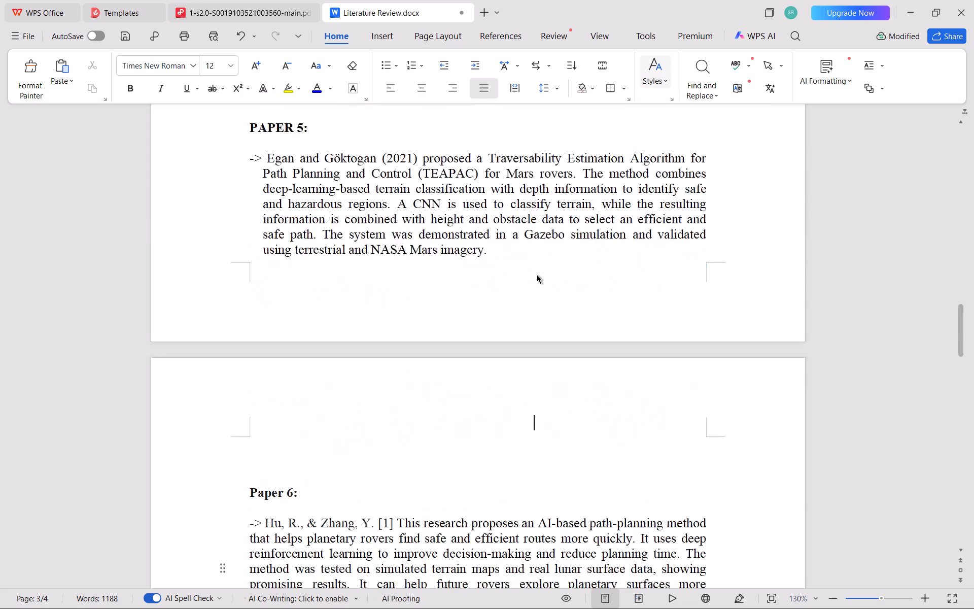
scroll(537, 275, "up", 8)
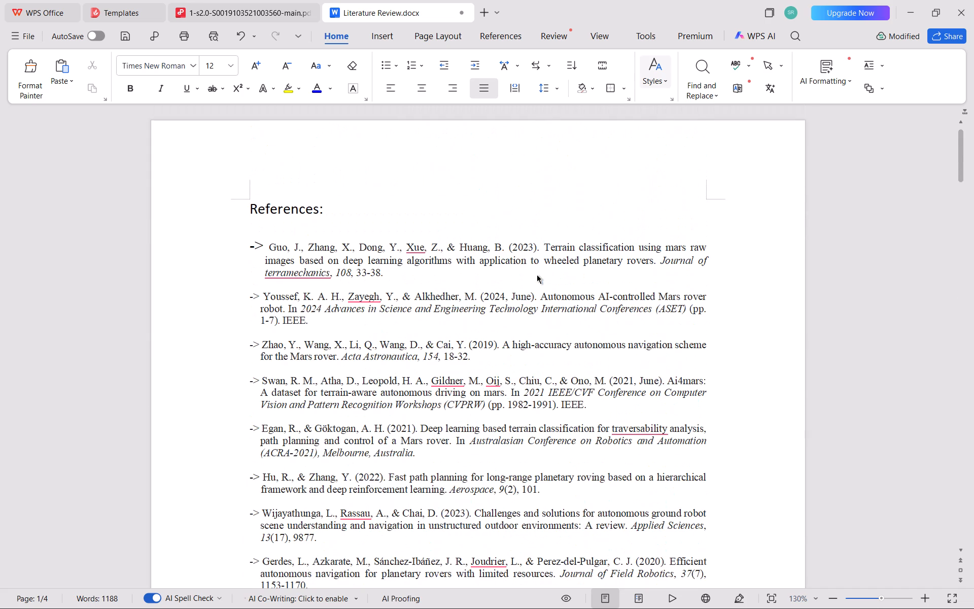
Add the heading "Paper 12:" below the Paper 11 summary, with a "-> " marker on the following line.
scroll(537, 275, "down", 12)
scroll(537, 275, "up", 2)
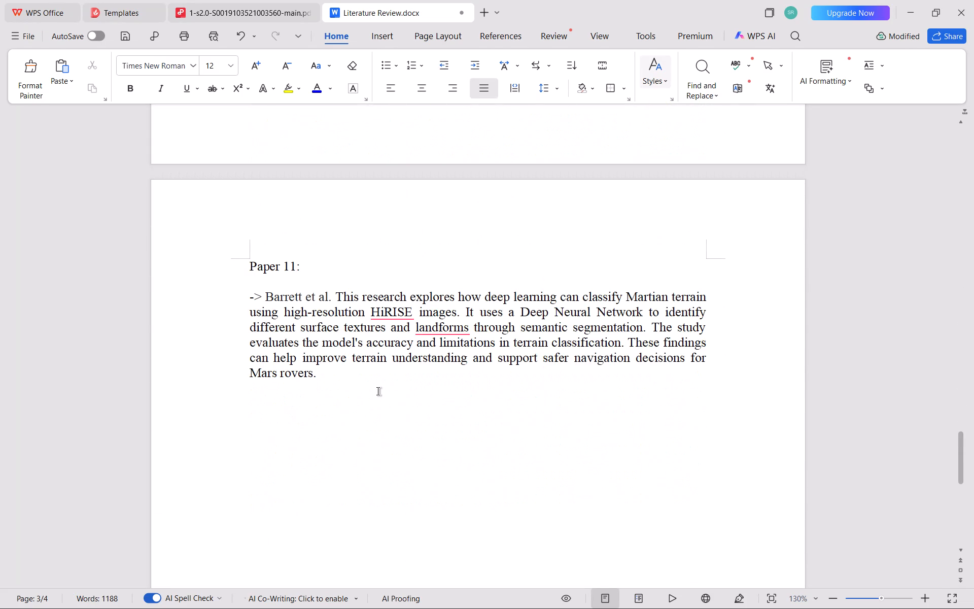
left_click(377, 388)
key("Return")
key("Return")
key("BackSpace")
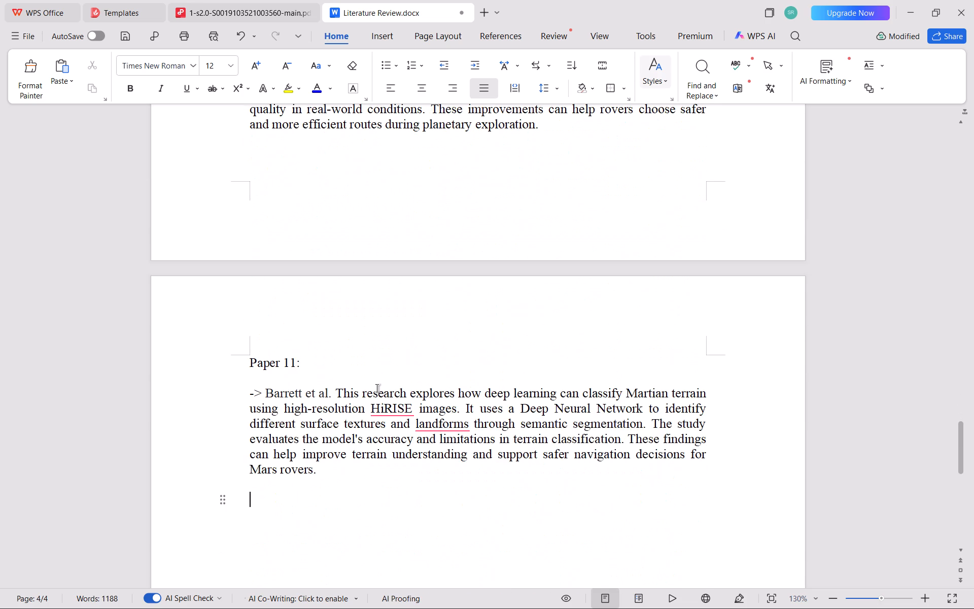
type("Paper 12")
key("shift+colon")
key("Return")
type("->")
key("space")
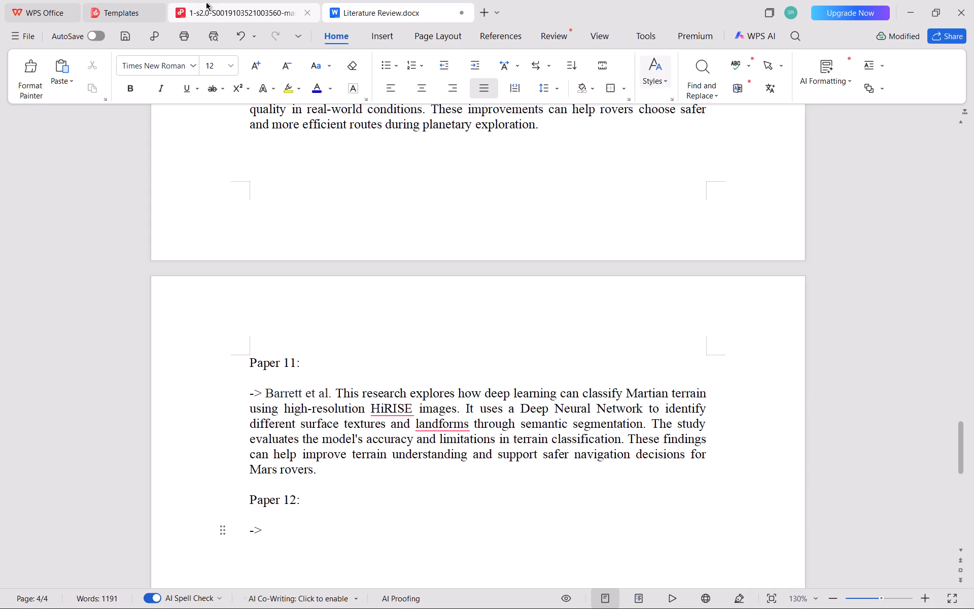
Switch to File Explorer and open entropy-24-01304-v2.pdf from the "3rd" research papers folder.
key("alt+Tab")
left_click(564, 295, "alt")
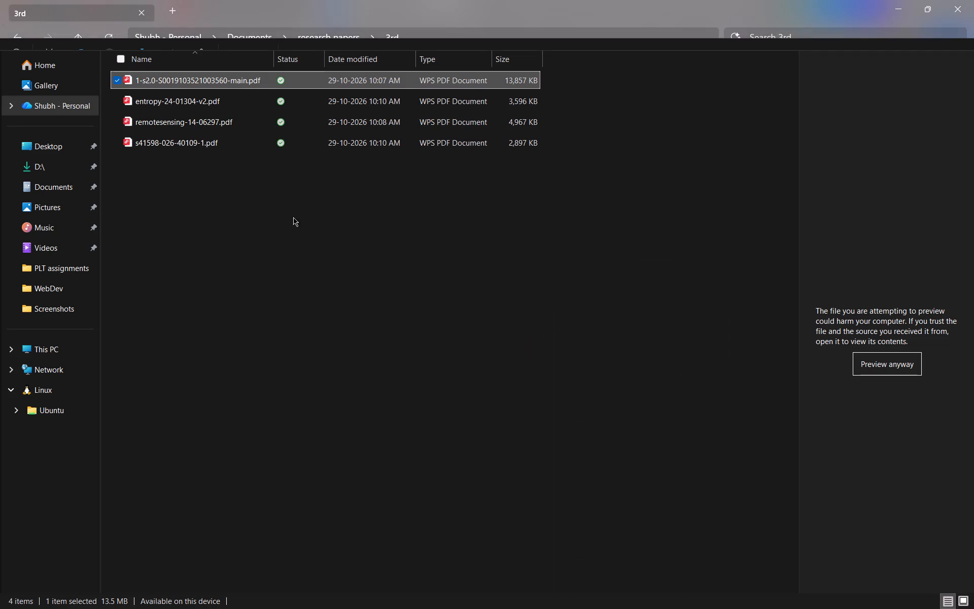
double_click(244, 103)
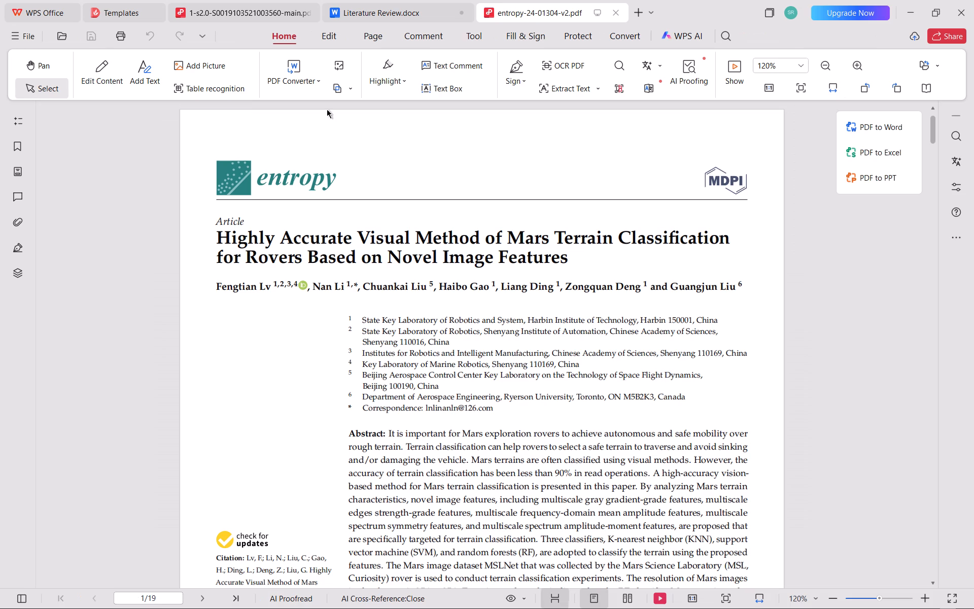
left_click(307, 12)
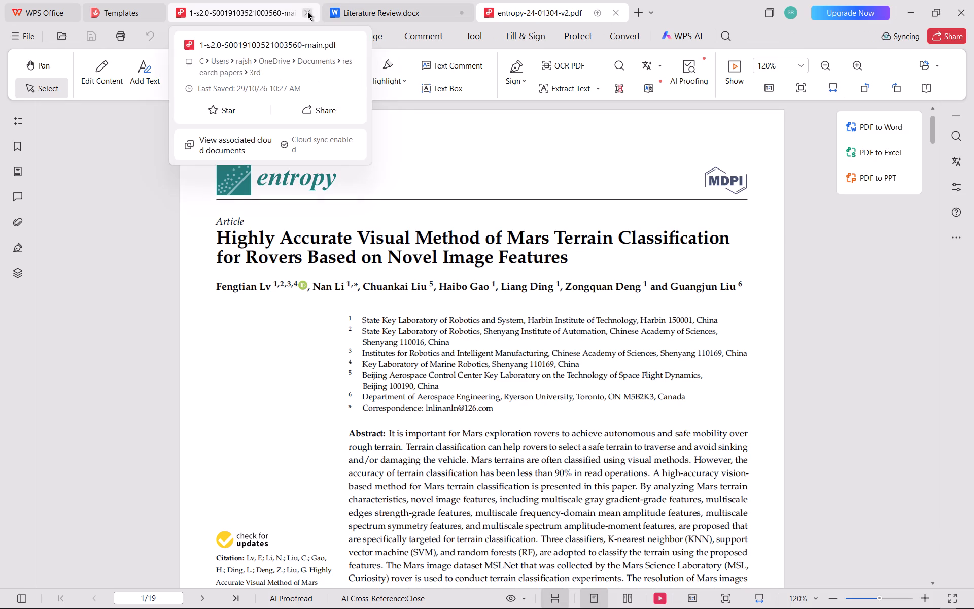
left_click_drag(593, 248, 471, 241)
left_click(576, 262)
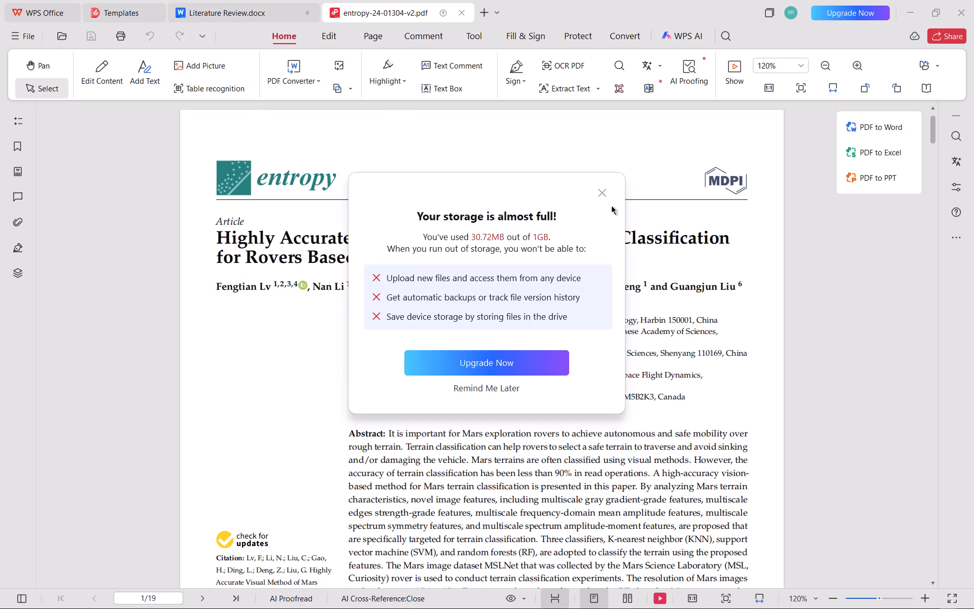
left_click(601, 191)
left_click_drag(585, 261, 287, 286)
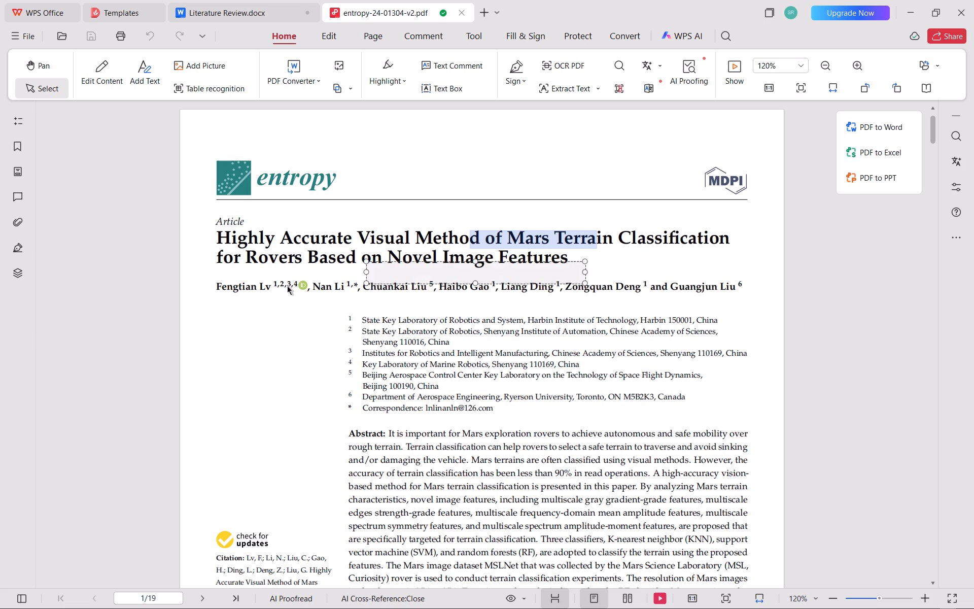
left_click_drag(287, 286, 275, 282)
left_click(223, 465)
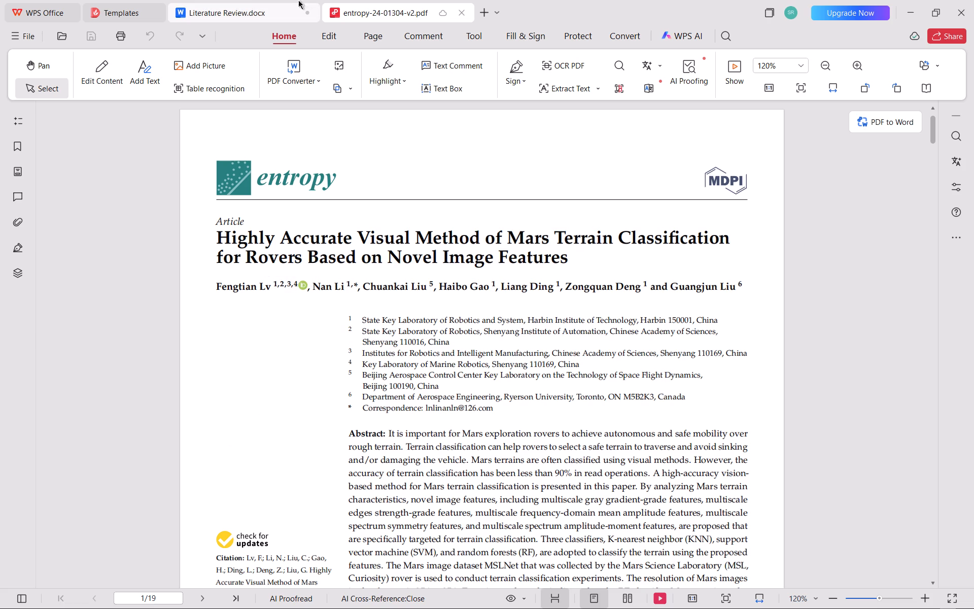
Detach Literature Review.docx into its own maximized window and switch between it and the entropy PDF.
left_click_drag(261, 0, 461, 292)
scroll(461, 292, "up", 1)
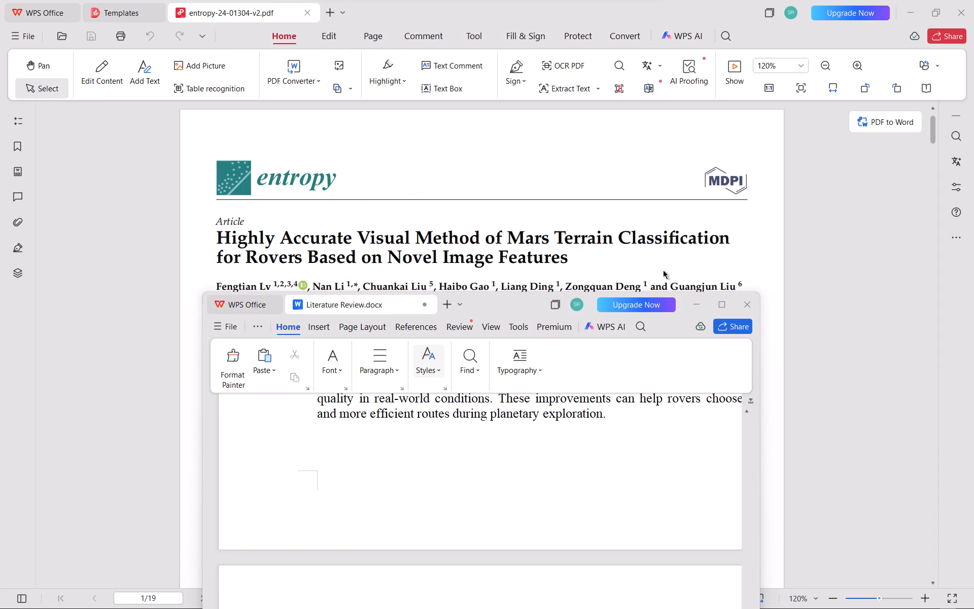
left_click(722, 302)
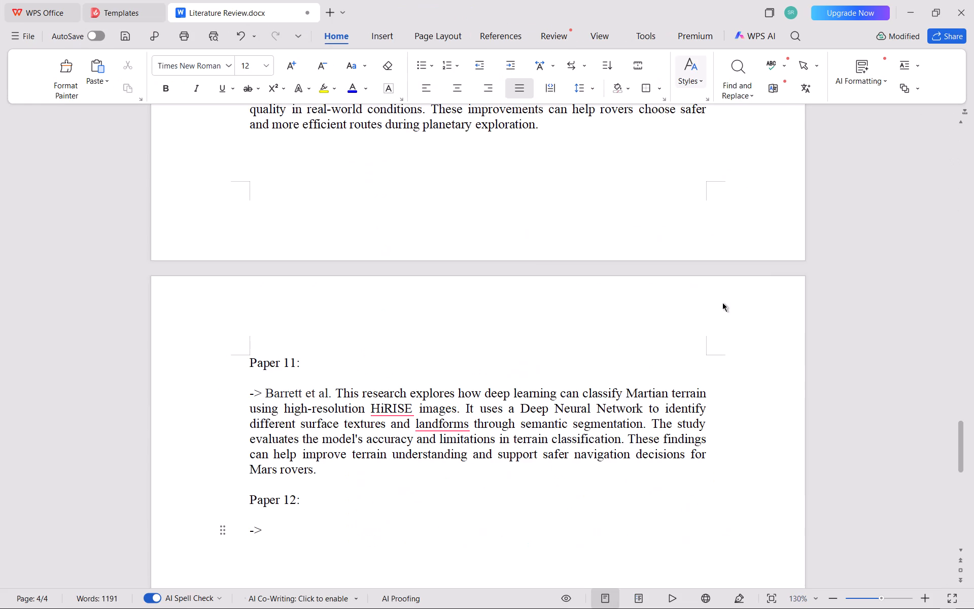
key("alt+Tab")
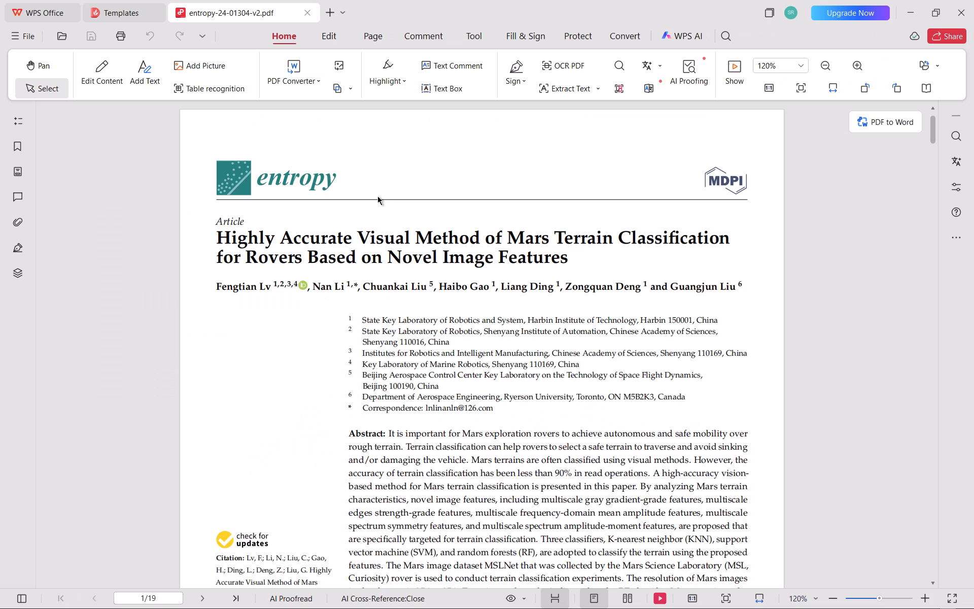
key("alt+Tab")
Look through the earlier paper summaries in Literature Review.docx and return to the empty Paper 12 entry.
scroll(398, 269, "up", 1)
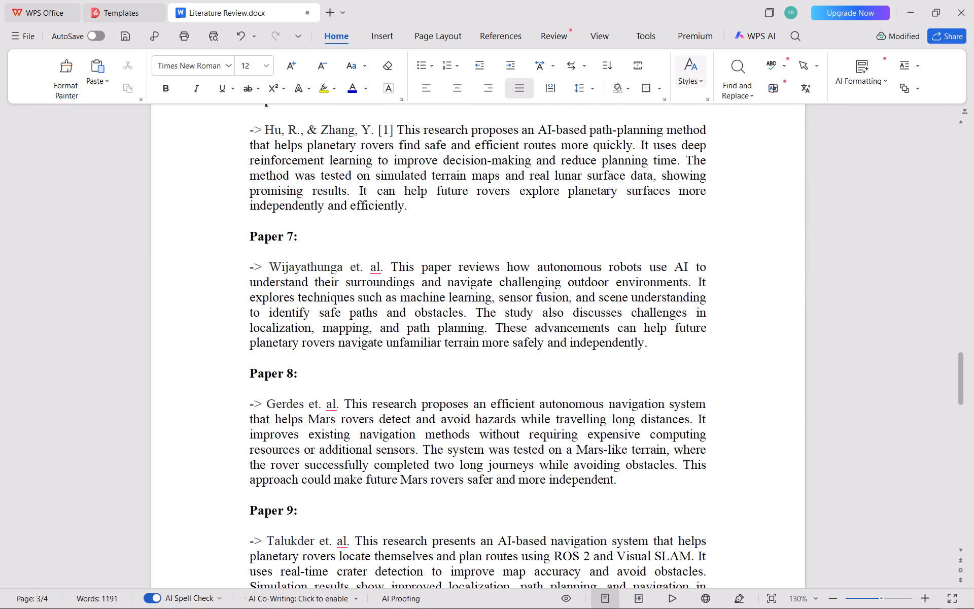
scroll(398, 269, "up", 2)
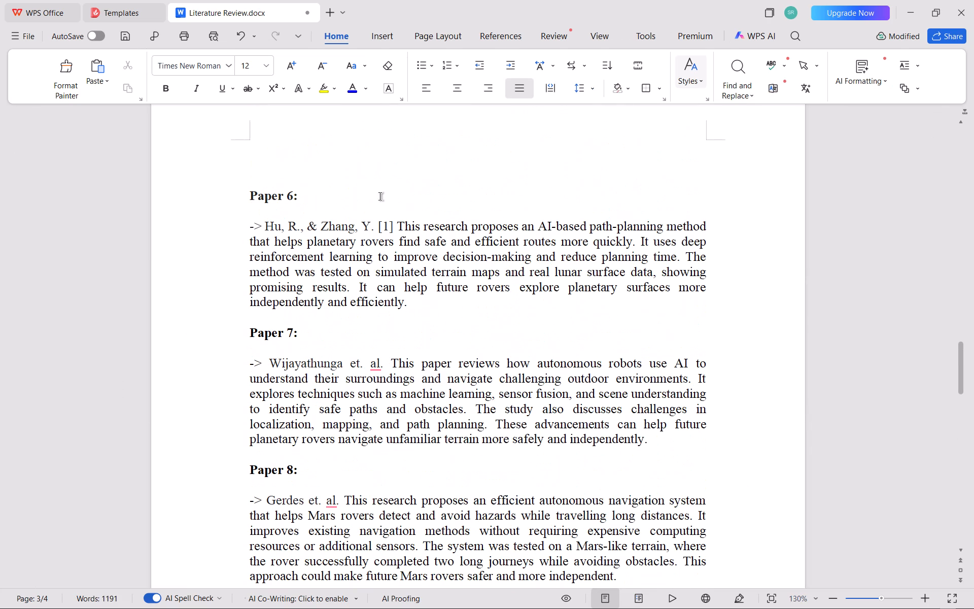
scroll(412, 269, "up", 1)
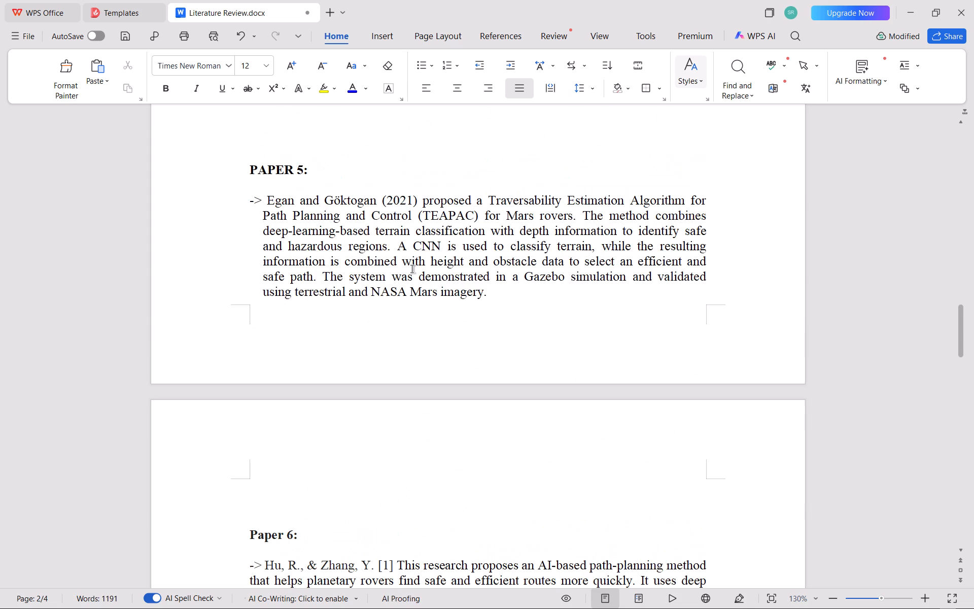
scroll(412, 269, "up", 4)
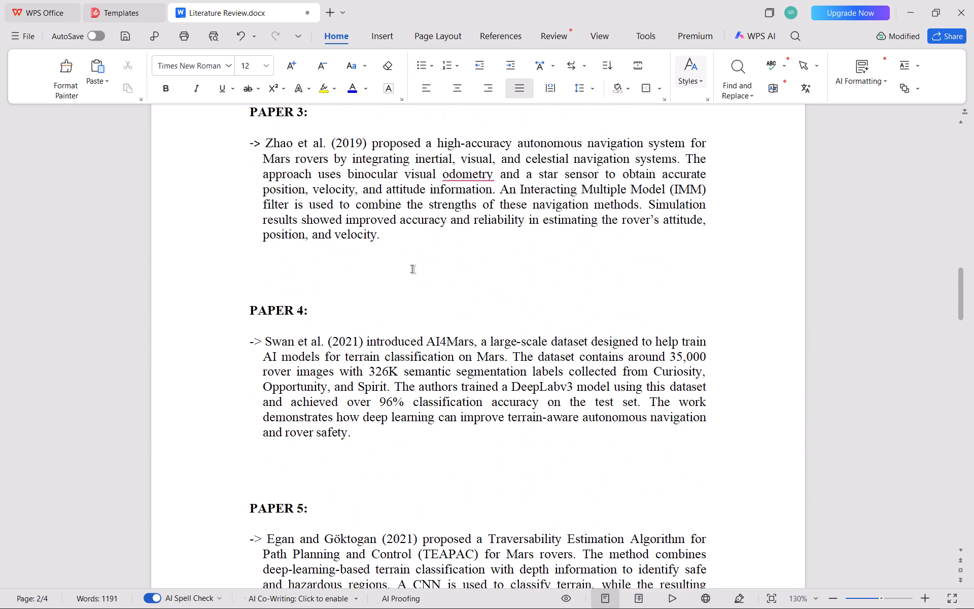
scroll(412, 269, "up", 4)
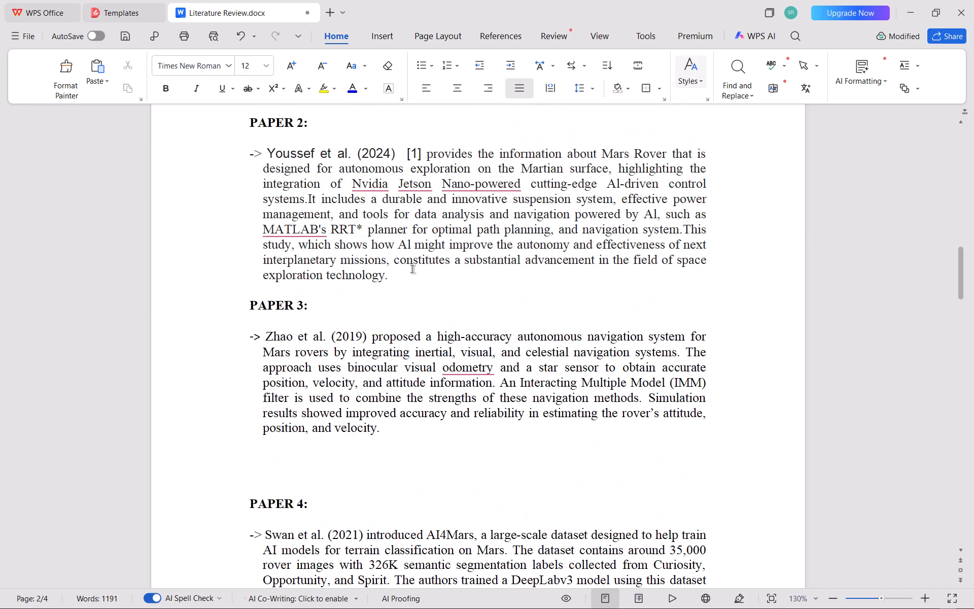
scroll(412, 269, "right", 1)
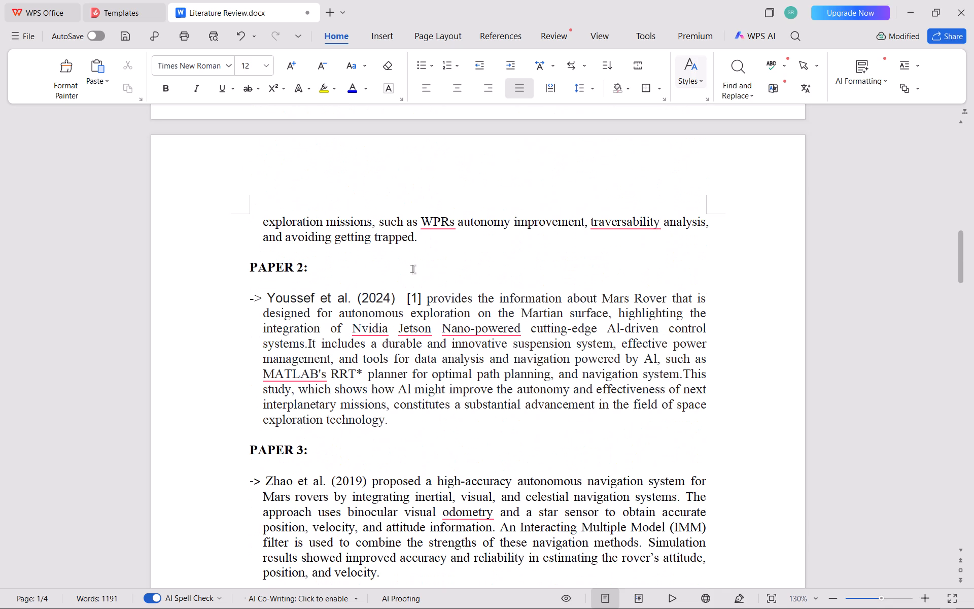
scroll(412, 269, "down", 10)
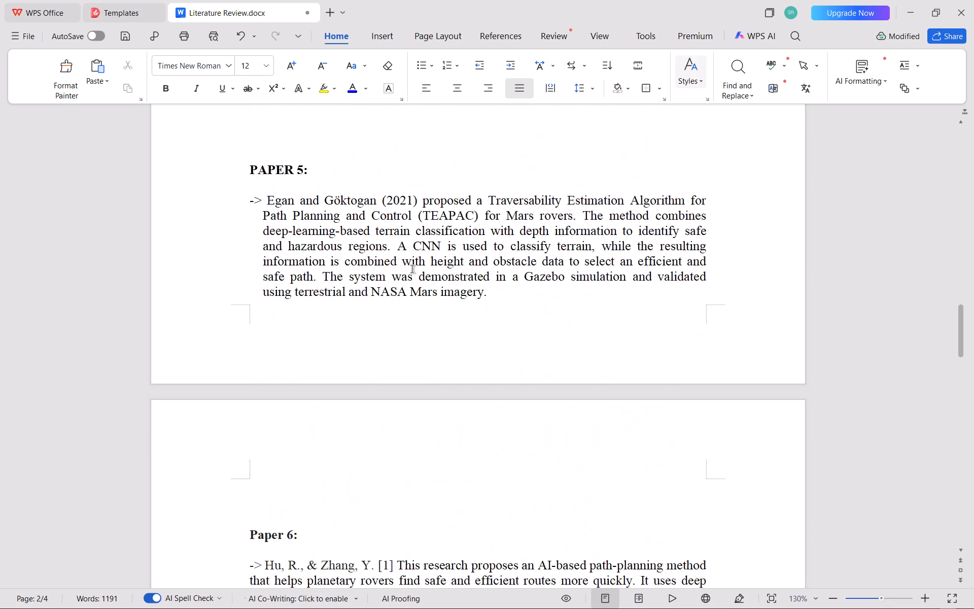
scroll(412, 269, "down", 4)
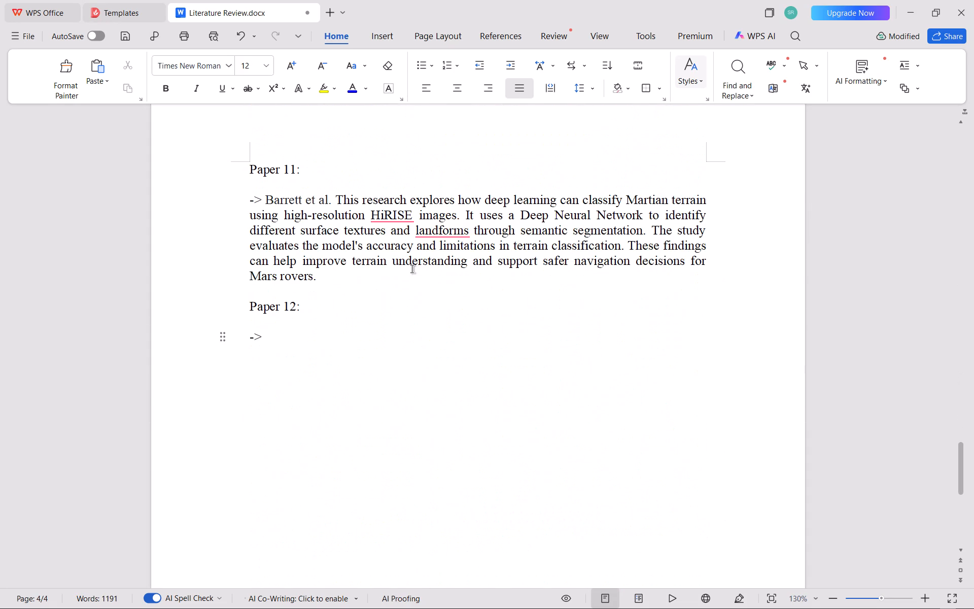
Switch to the entropy PDF and copy its full two-line article title.
key("alt+Tab")
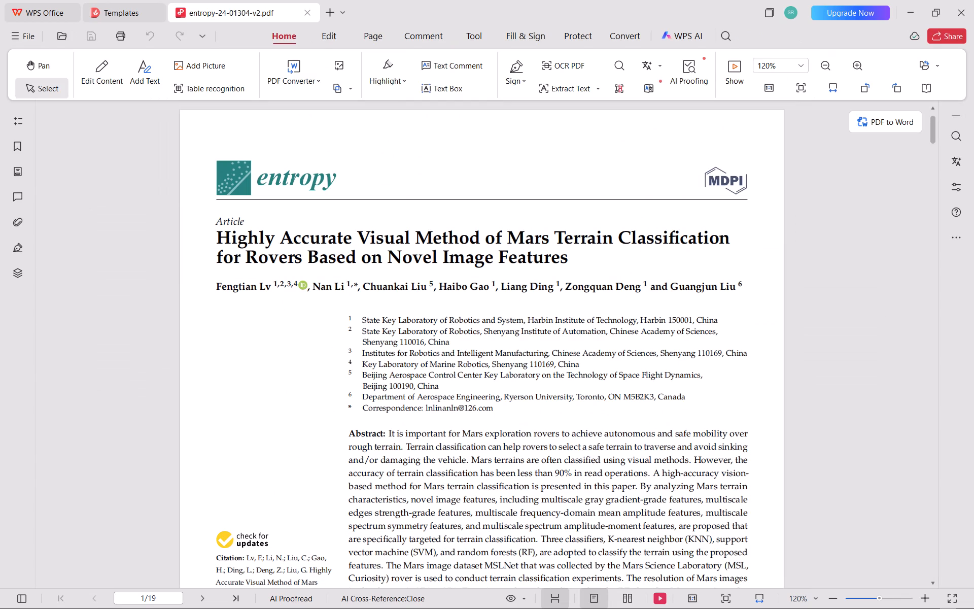
left_click_drag(577, 261, 211, 236)
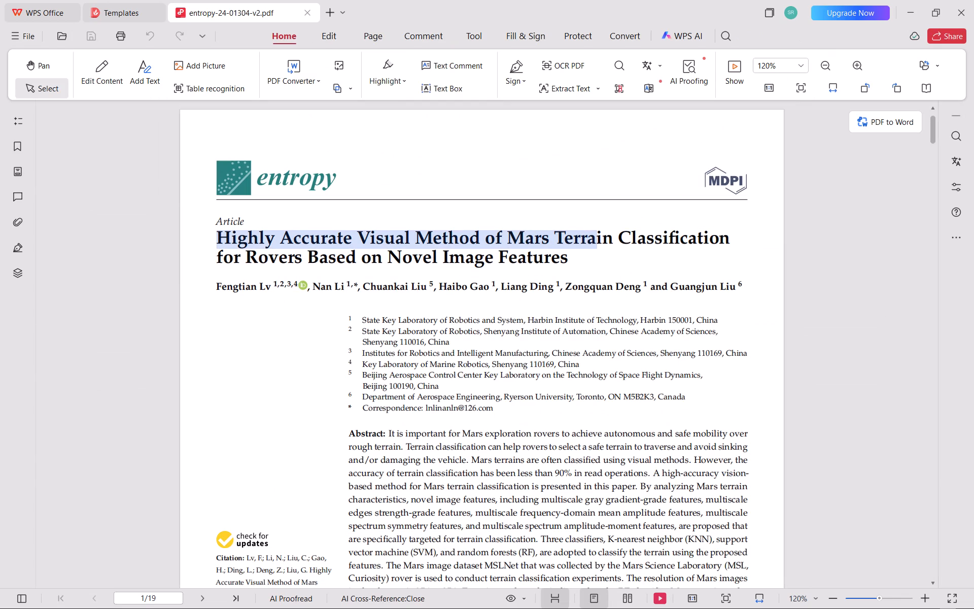
left_click_drag(211, 236, 590, 249)
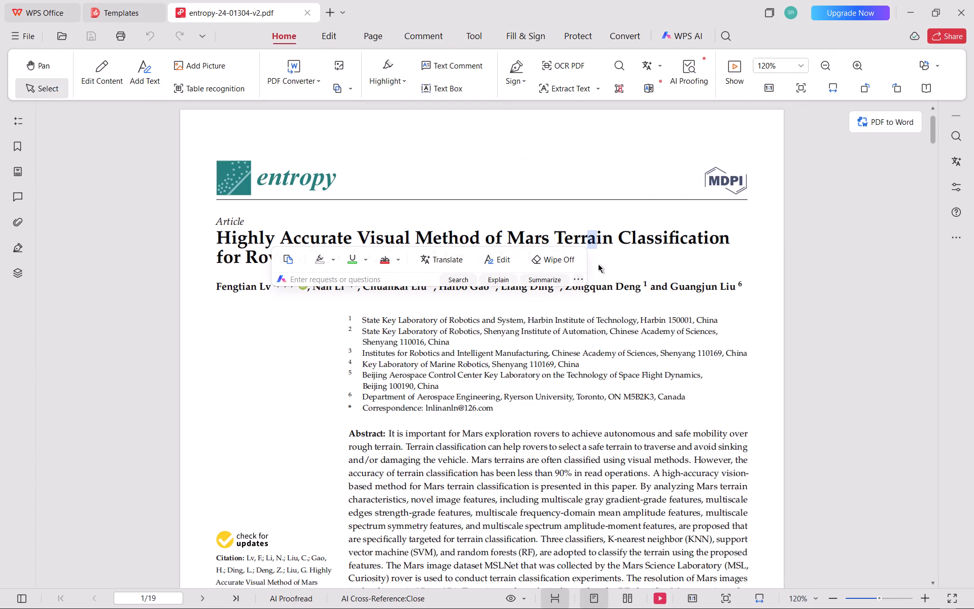
left_click(601, 264)
left_click_drag(569, 263, 463, 256)
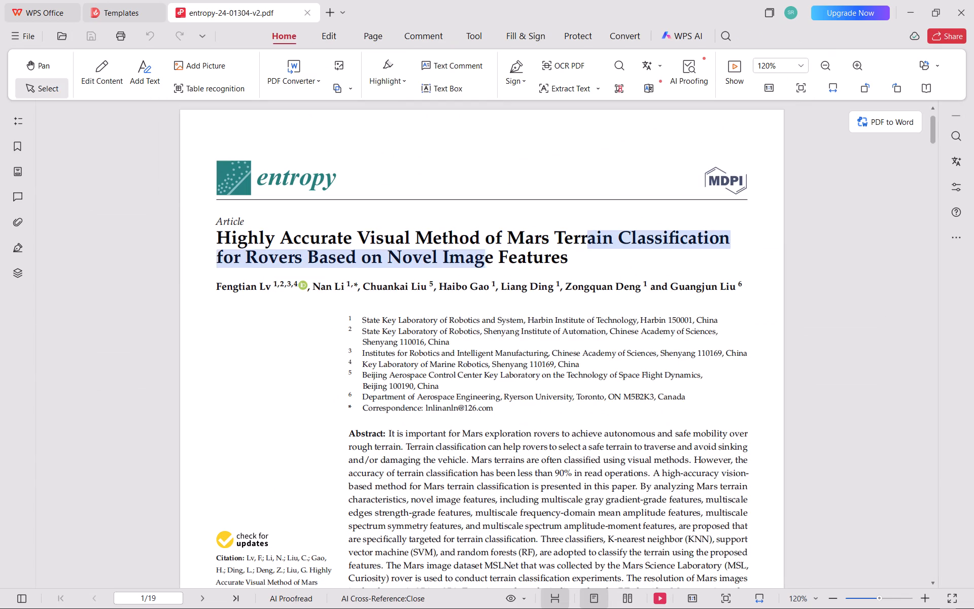
left_click_drag(463, 256, 378, 244)
left_click(216, 233)
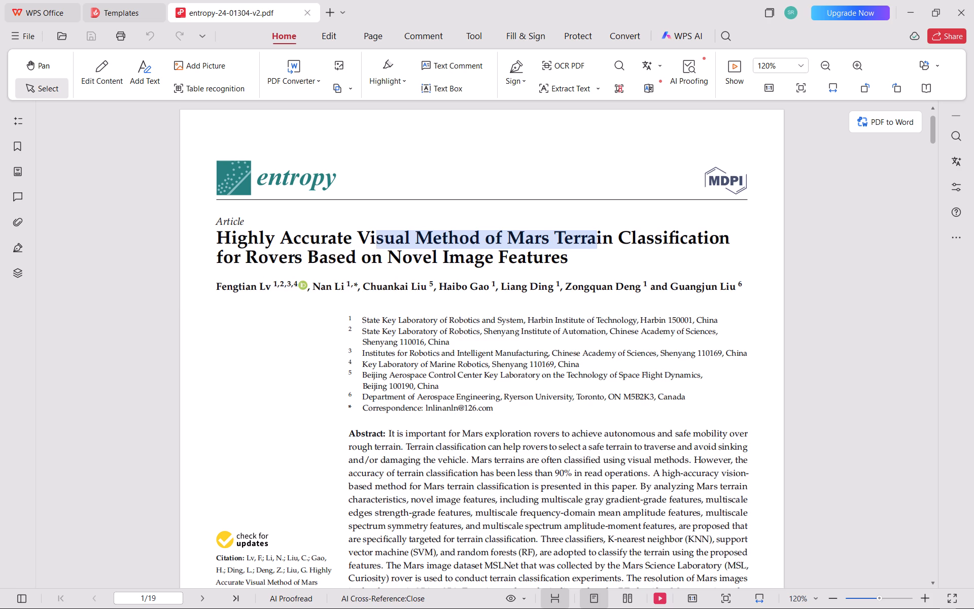
left_click_drag(216, 233, 596, 270)
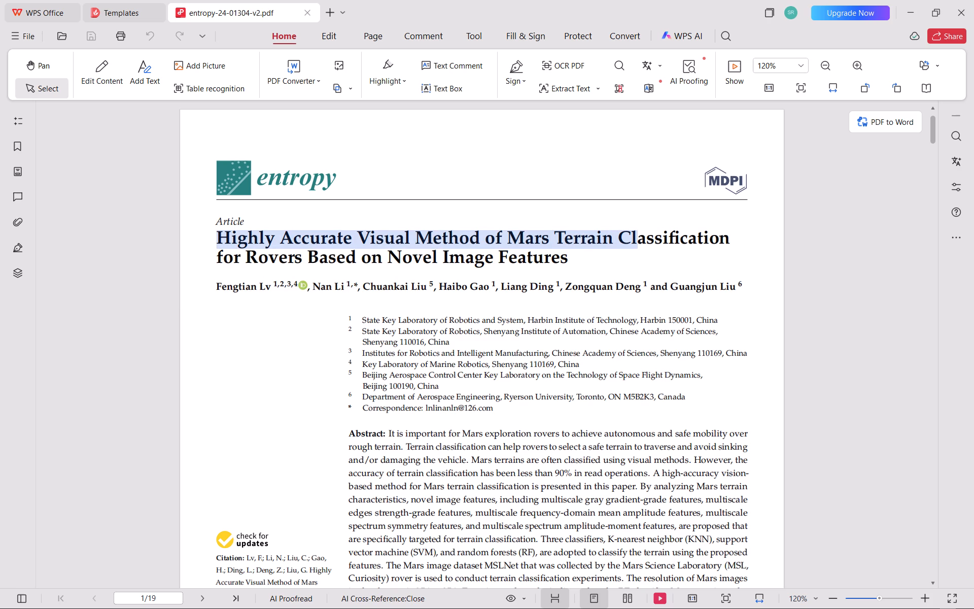
left_click_drag(596, 270, 561, 265)
key("ctrl+c")
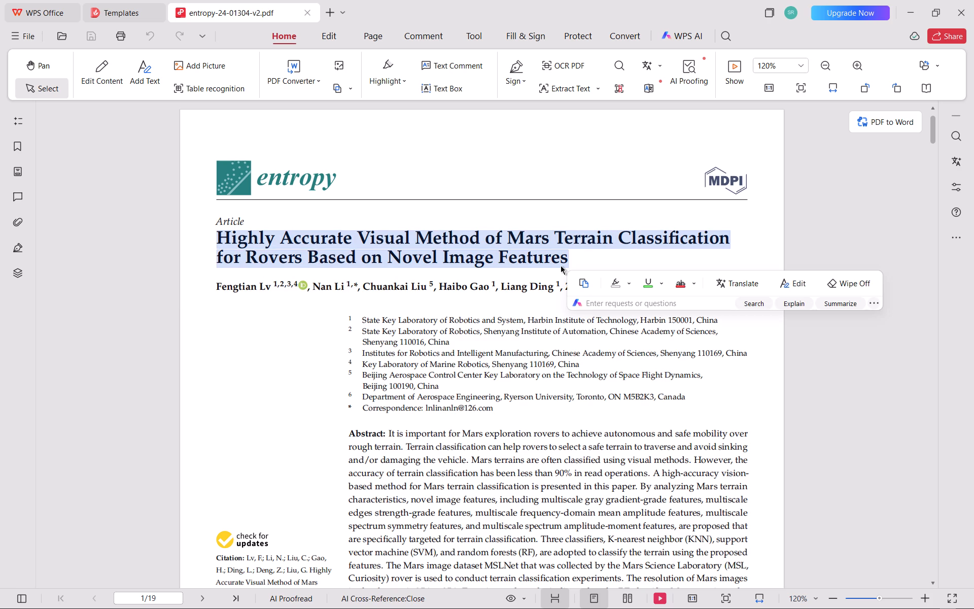
left_click(526, 266)
Switch to Brave, go back to Google Scholar and search for the copied title, "Highly Accurate Visual Method of Mars Terrain Classification for Rovers Based on Novel Image Features".
key("alt+Tab")
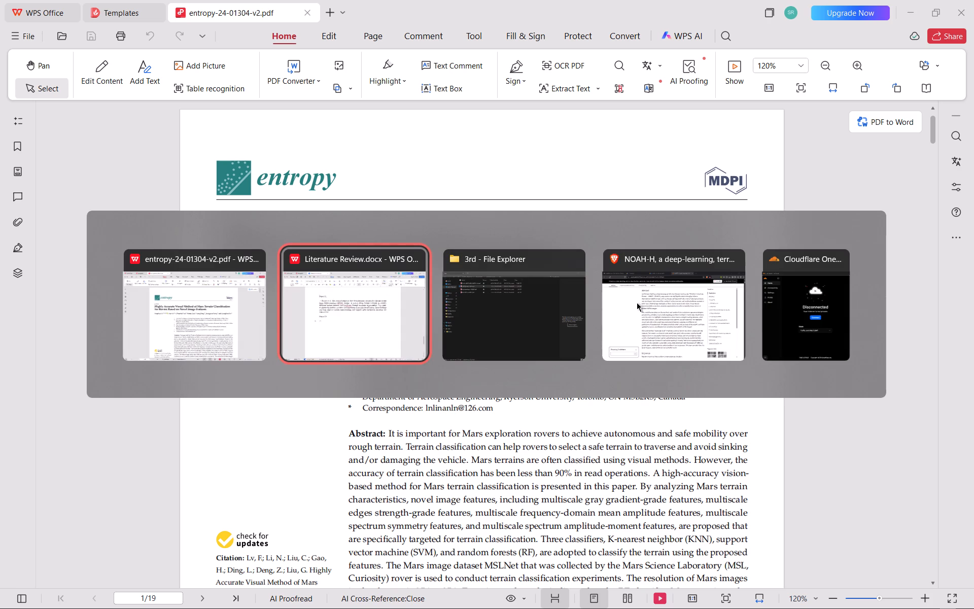
left_click(639, 303, "alt")
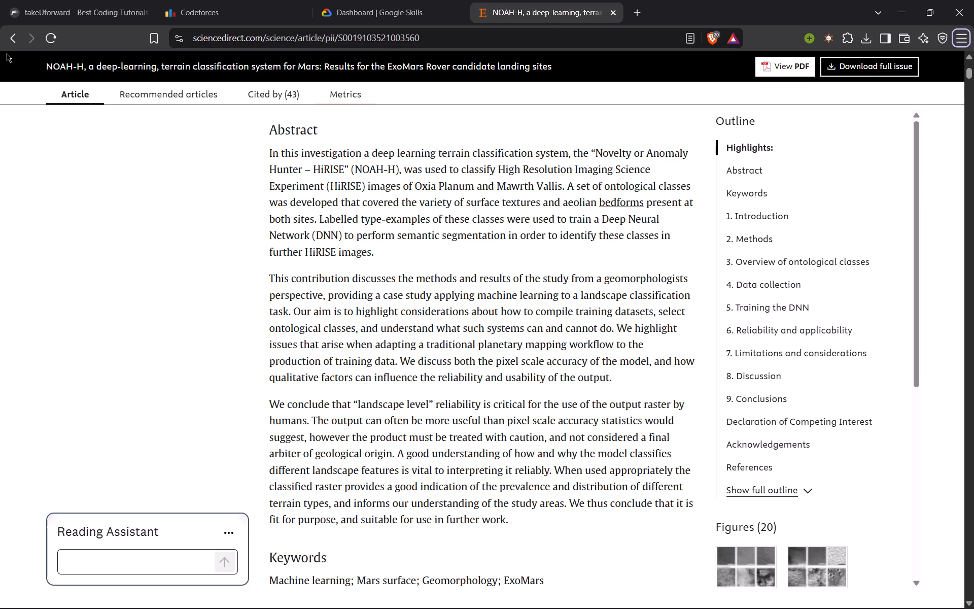
left_click(8, 40)
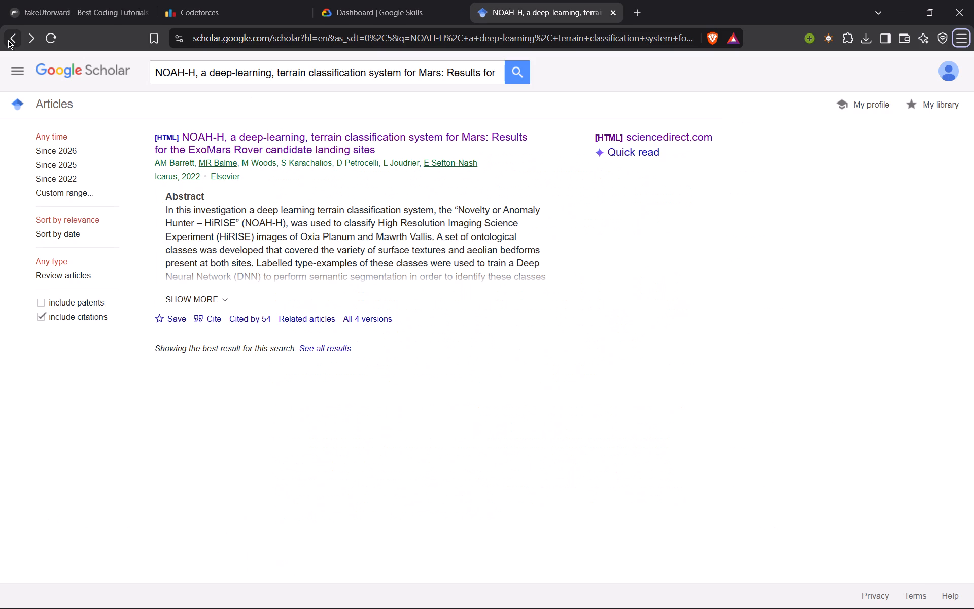
left_click(270, 74)
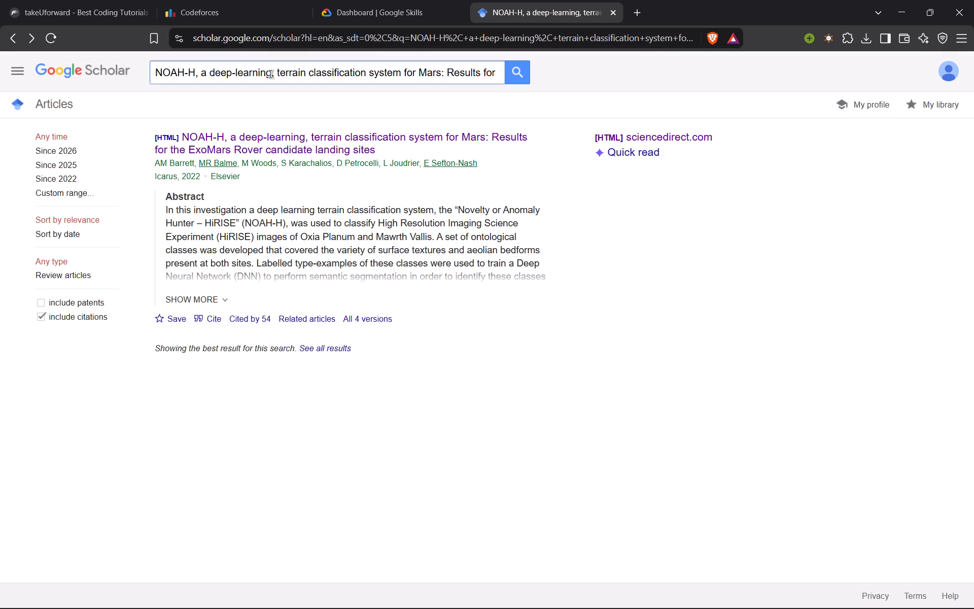
key("ctrl+a")
key("ctrl+v")
key("Return")
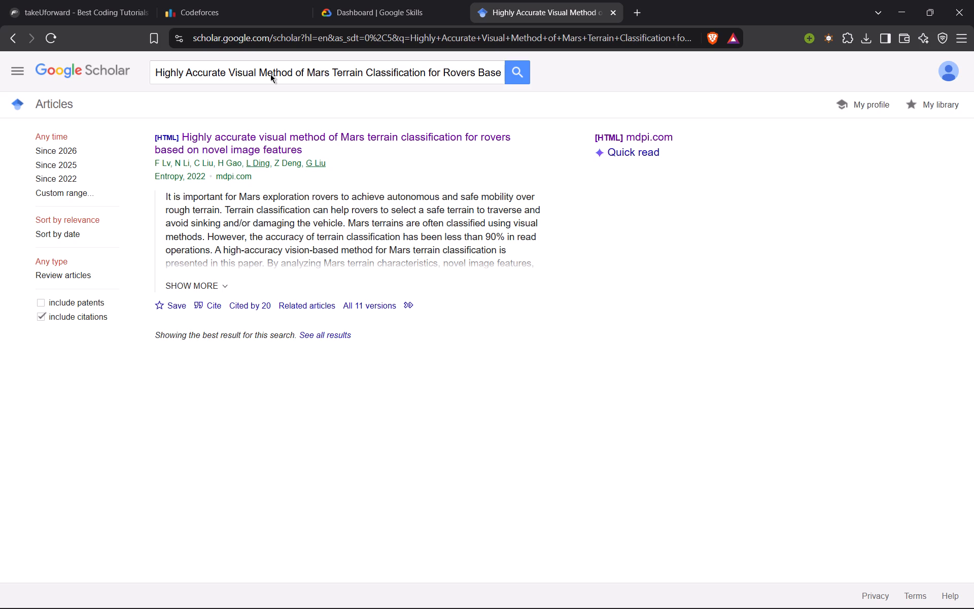
Open the citation formats for the Mars terrain classification article and copy the APA version.
left_click(209, 304)
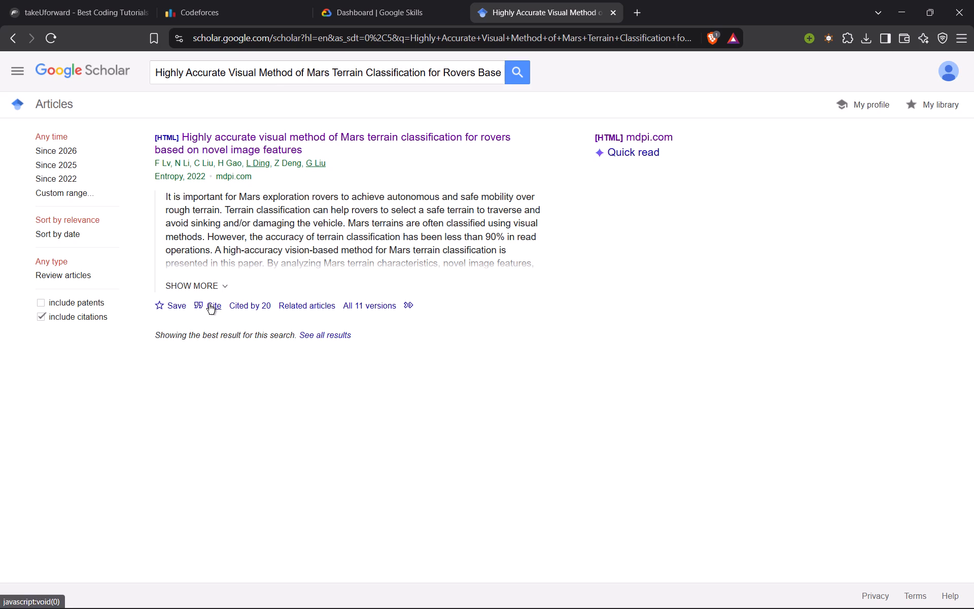
left_click(502, 271)
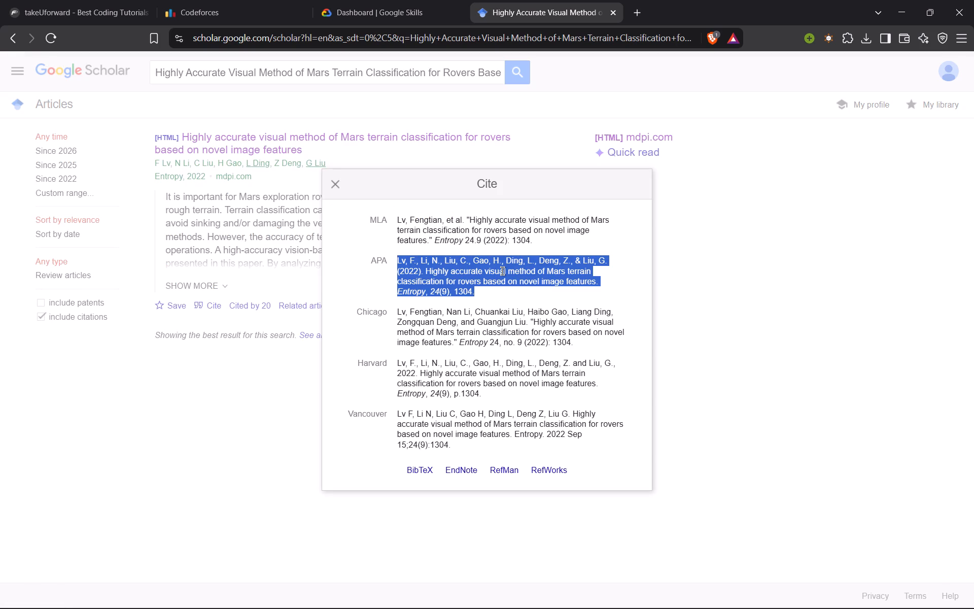
key("ctrl+c")
Return to Literature Review.docx and replace the oversized blank line between the Muñoz and Barrett references with a Times New Roman 9.5 one.
key("alt+Tab")
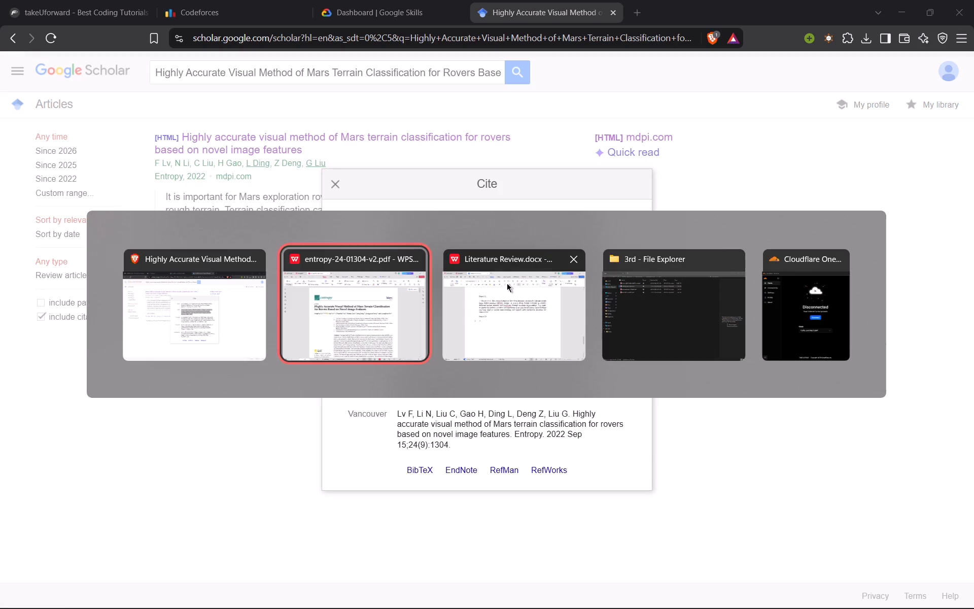
left_click(520, 312, "alt")
scroll(474, 307, "up", 12)
scroll(474, 307, "down", 1)
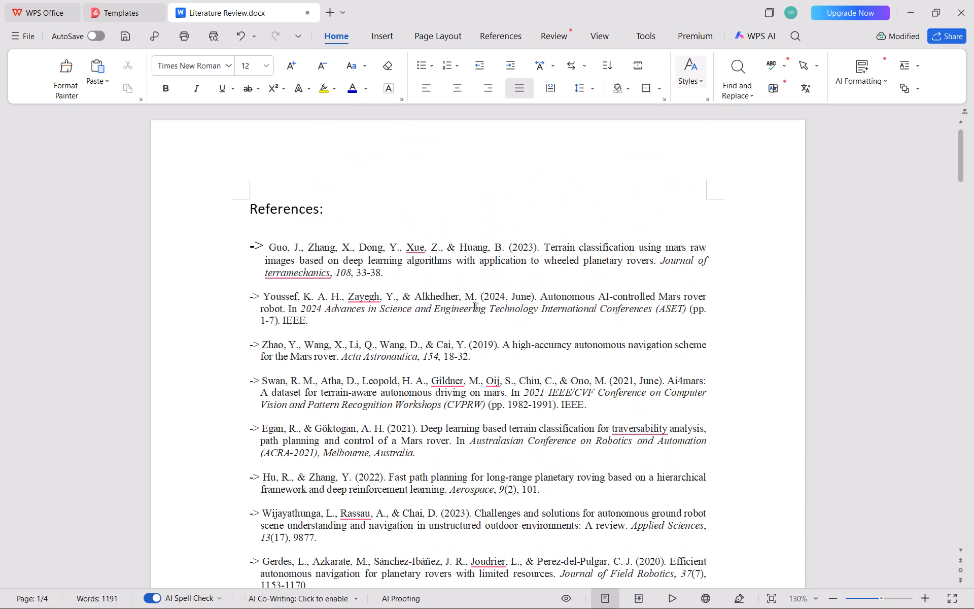
scroll(474, 307, "down", 1)
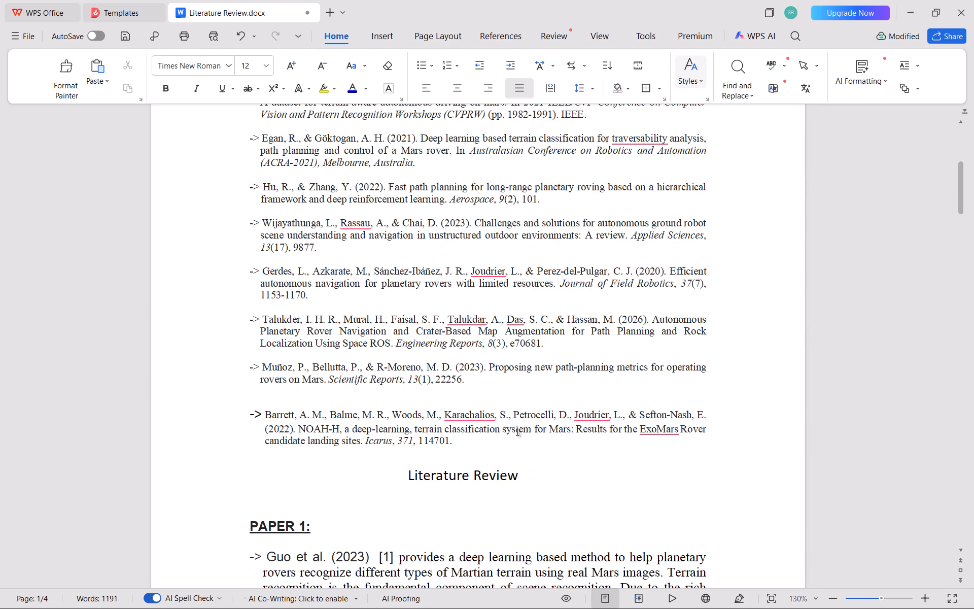
left_click(335, 399)
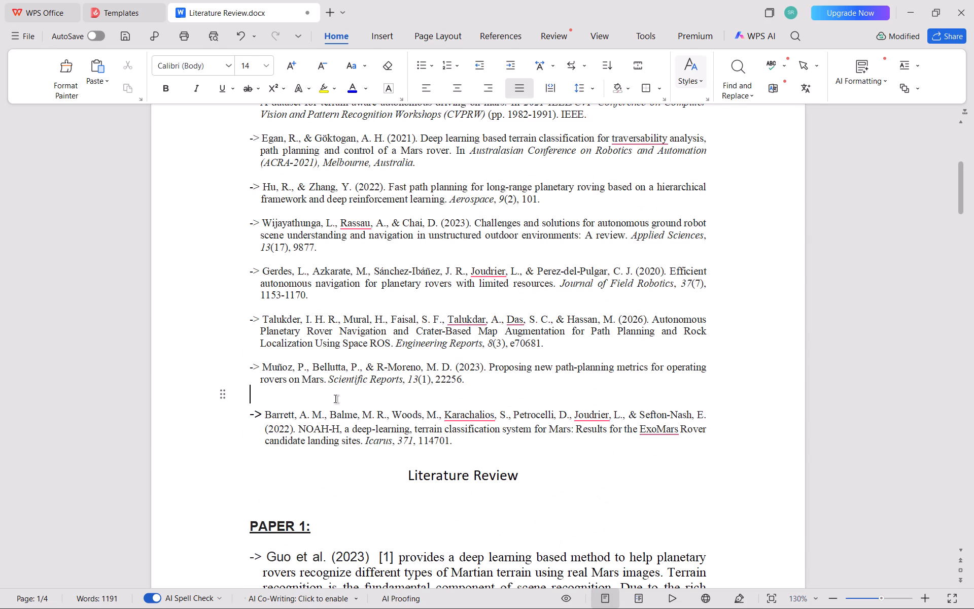
key("BackSpace")
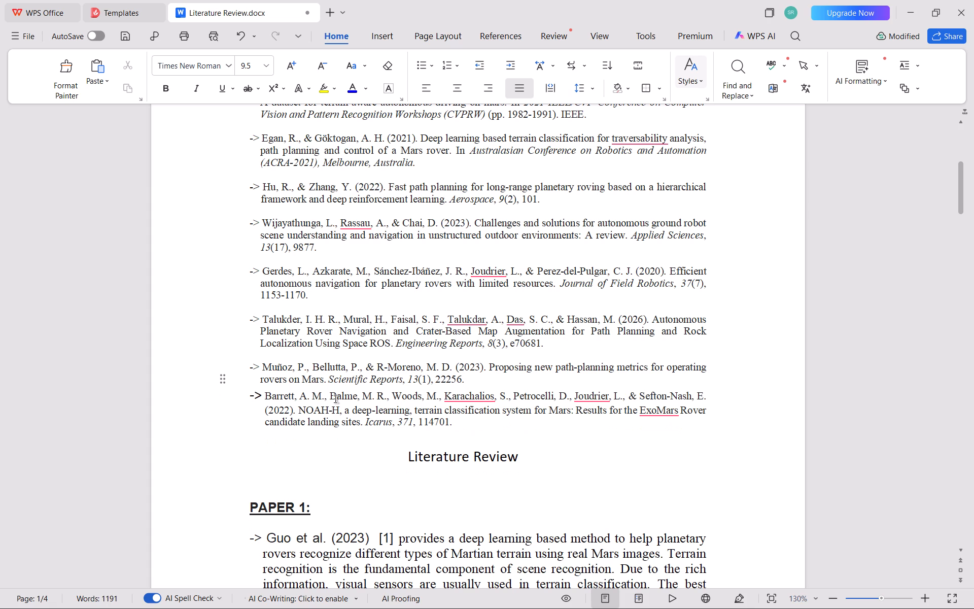
key("Return")
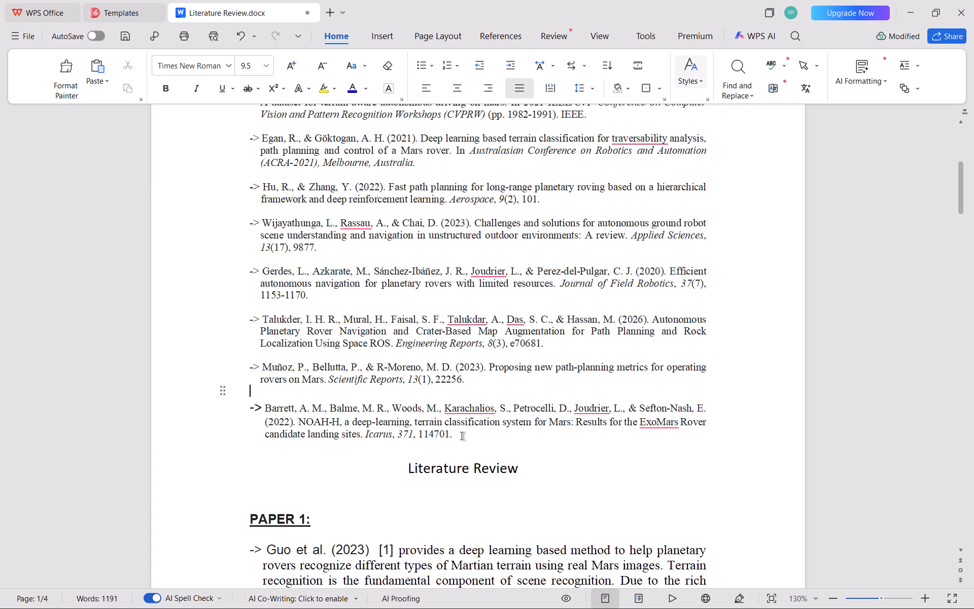
Below the Barrett reference, leave a blank line, add a "-> " marker and paste the Lv et al. (2022) APA citation.
left_click(462, 436)
key("Return")
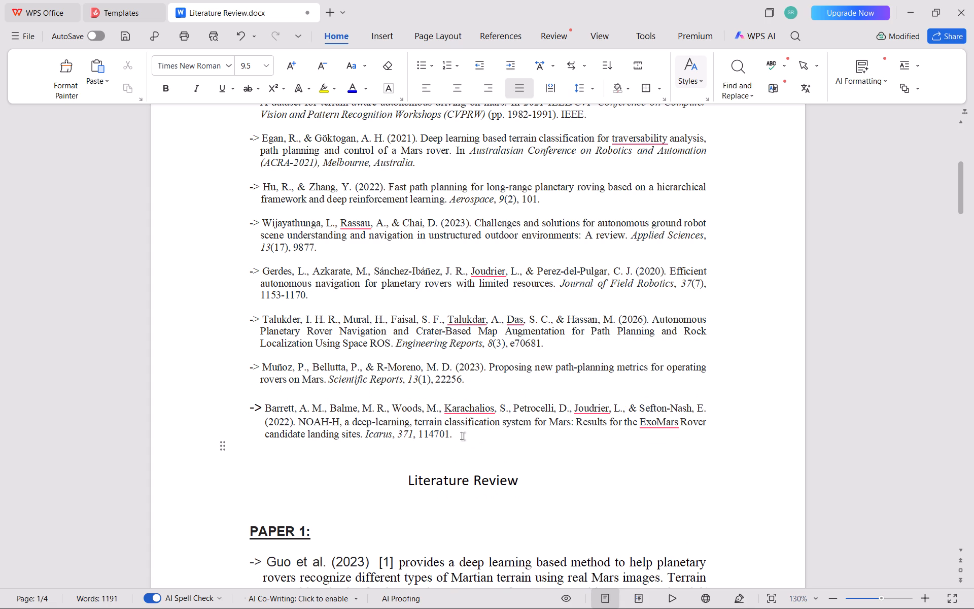
key("Return")
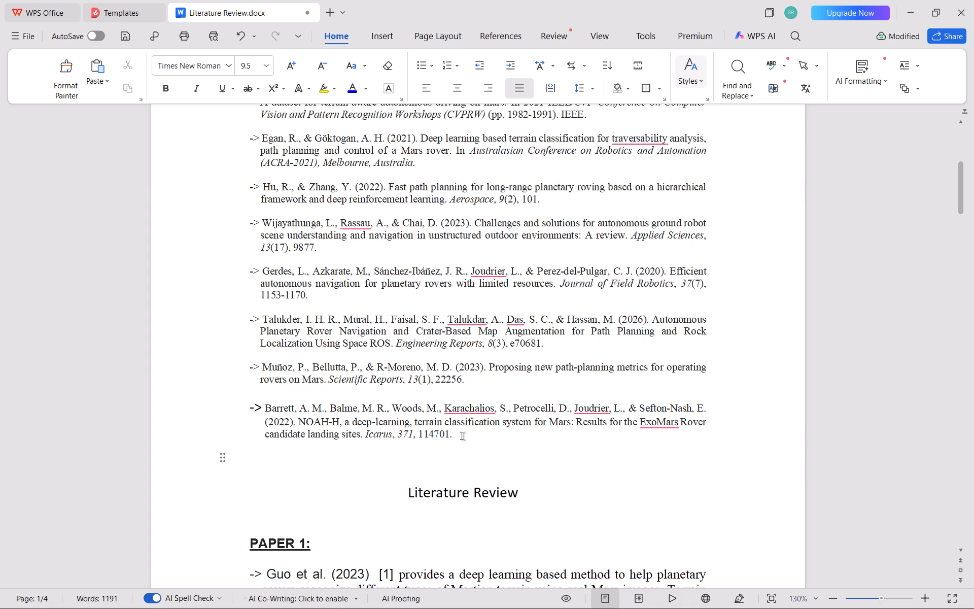
type("->")
key("space")
key("ctrl+v")
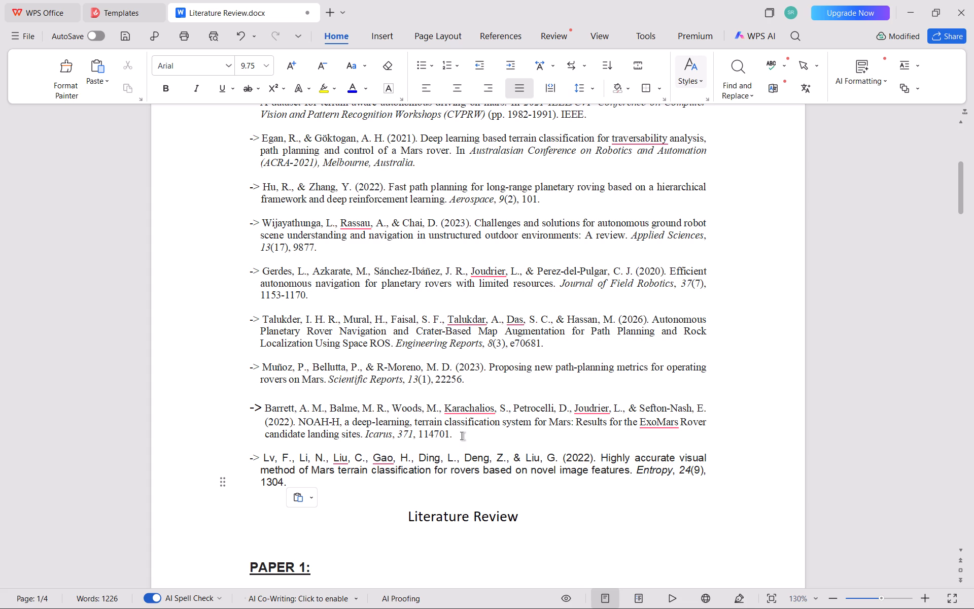
Place the insertion point after the empty "->" marker under Paper 12 in the literature review.
scroll(462, 436, "down", 10)
scroll(462, 436, "up", 1)
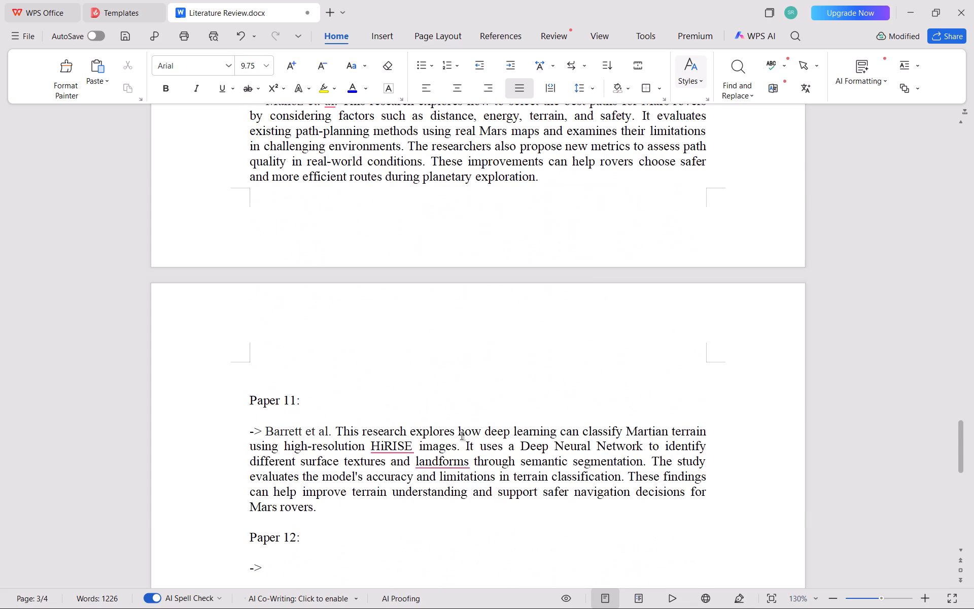
scroll(462, 436, "up", 1)
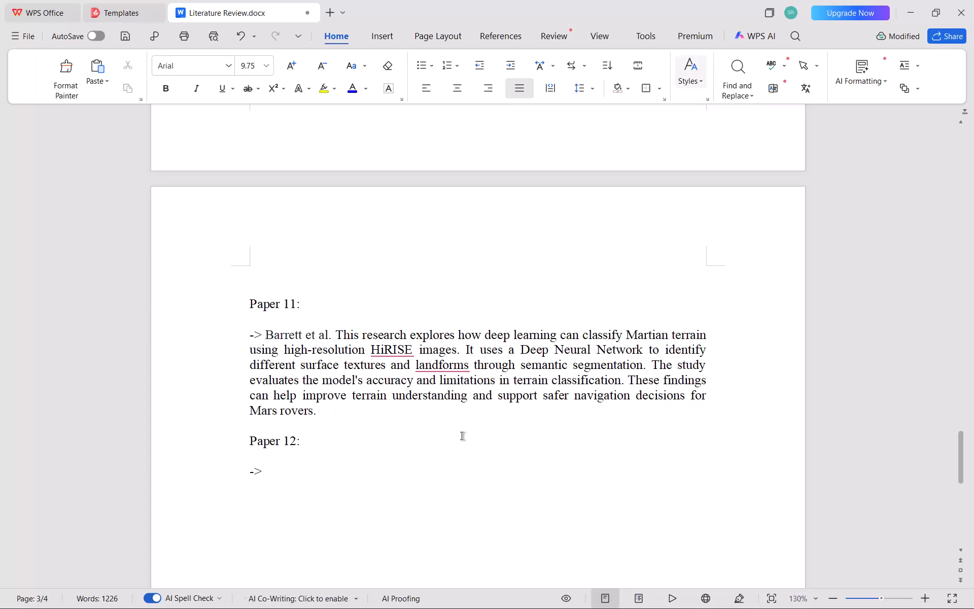
left_click(283, 471)
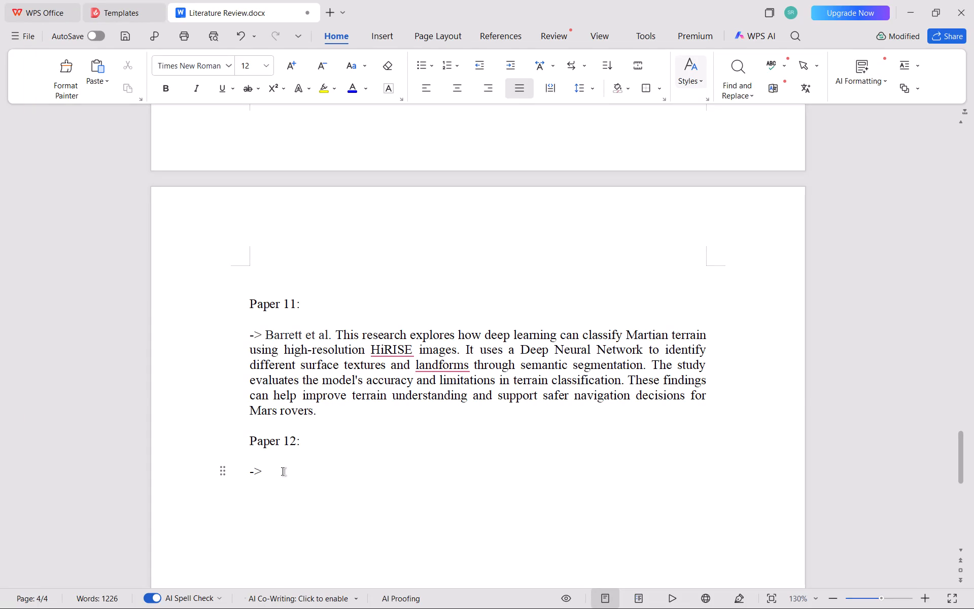
Switch to Brave, dismiss the citation formats and open the Mars terrain classification article from the Google Scholar result.
key("alt+Tab")
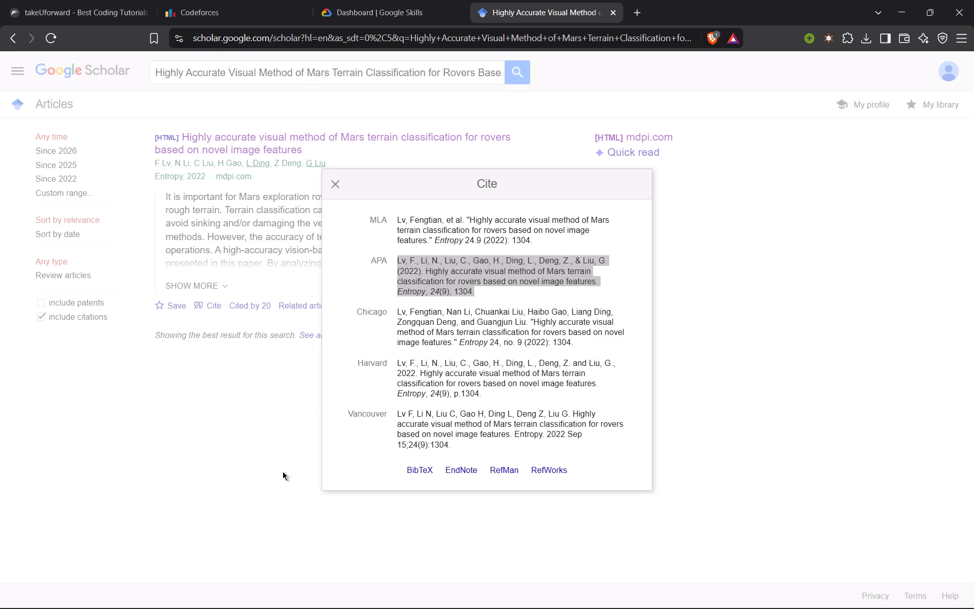
left_click(690, 294)
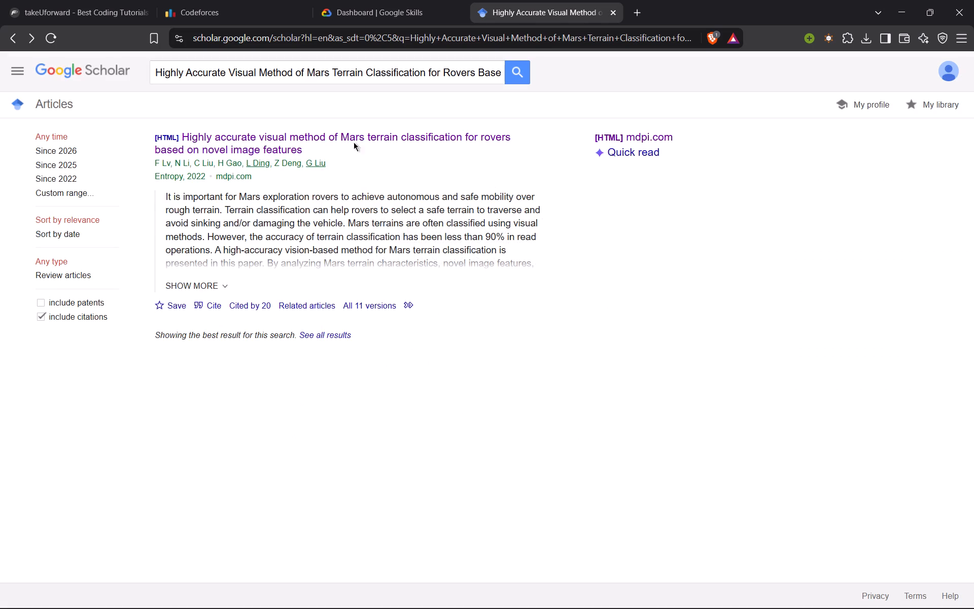
left_click(341, 128)
left_click(344, 145)
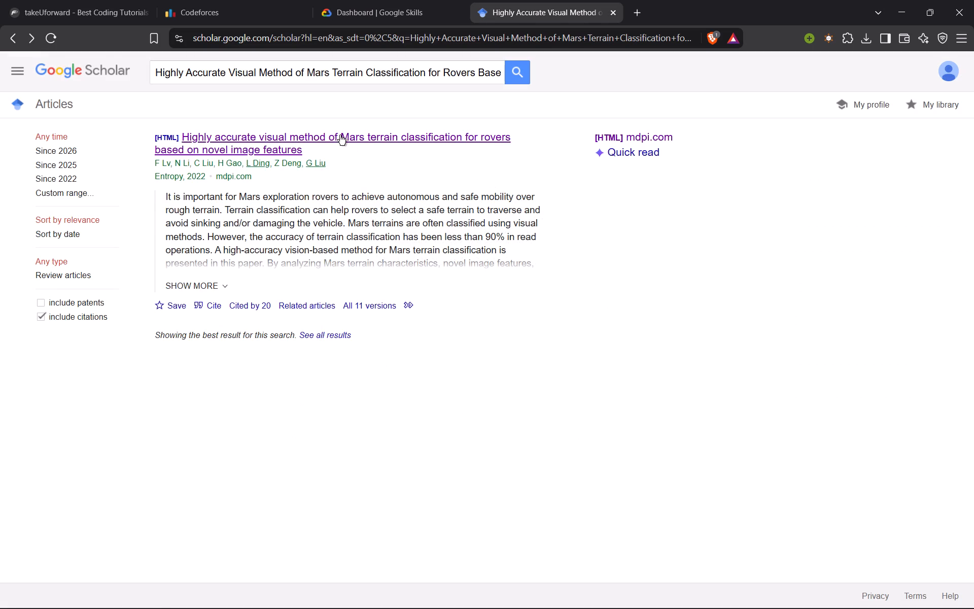
left_click(340, 135)
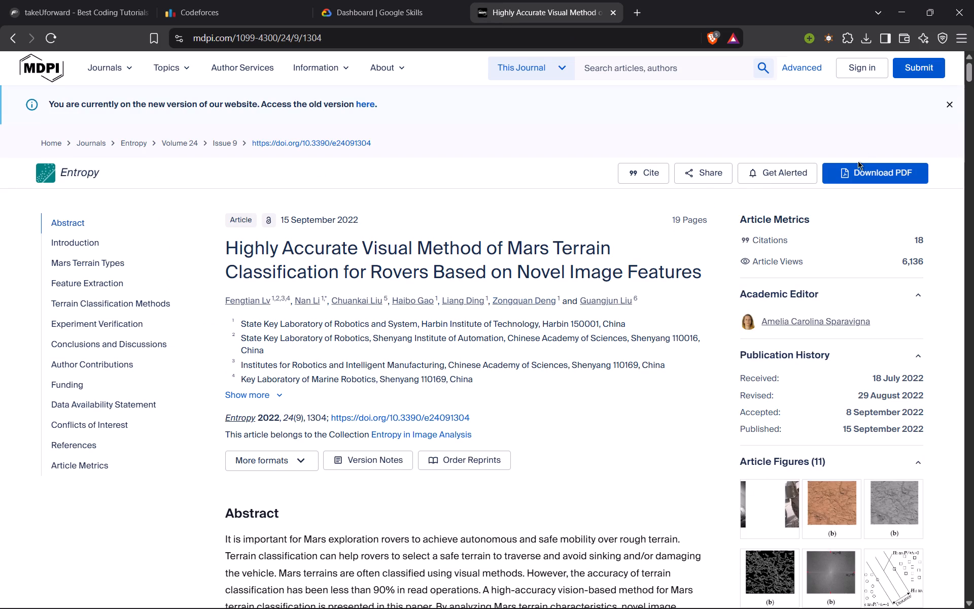
Copy the full abstract paragraph of the Mars terrain classification article.
scroll(454, 264, "down", 1)
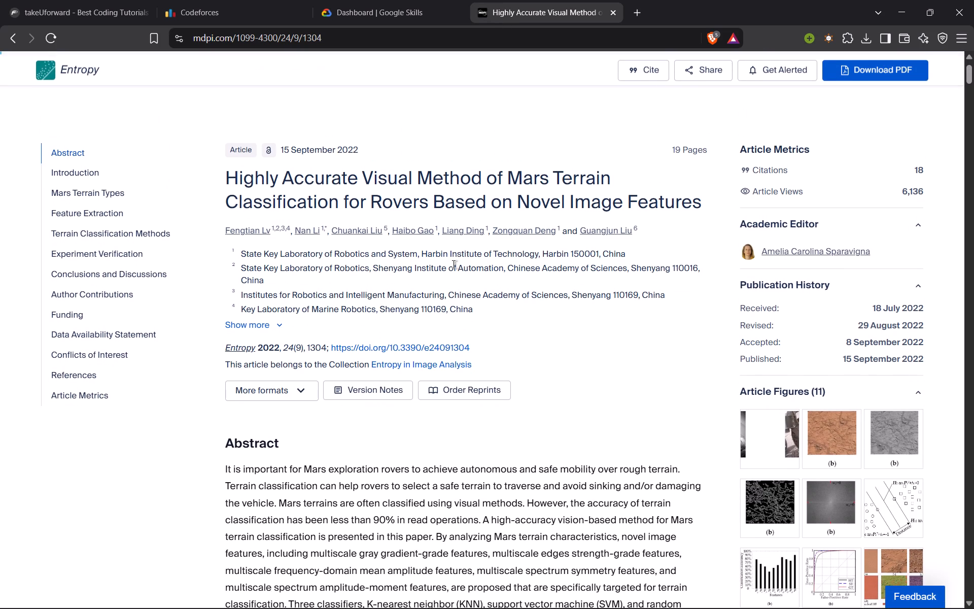
scroll(454, 264, "down", 6)
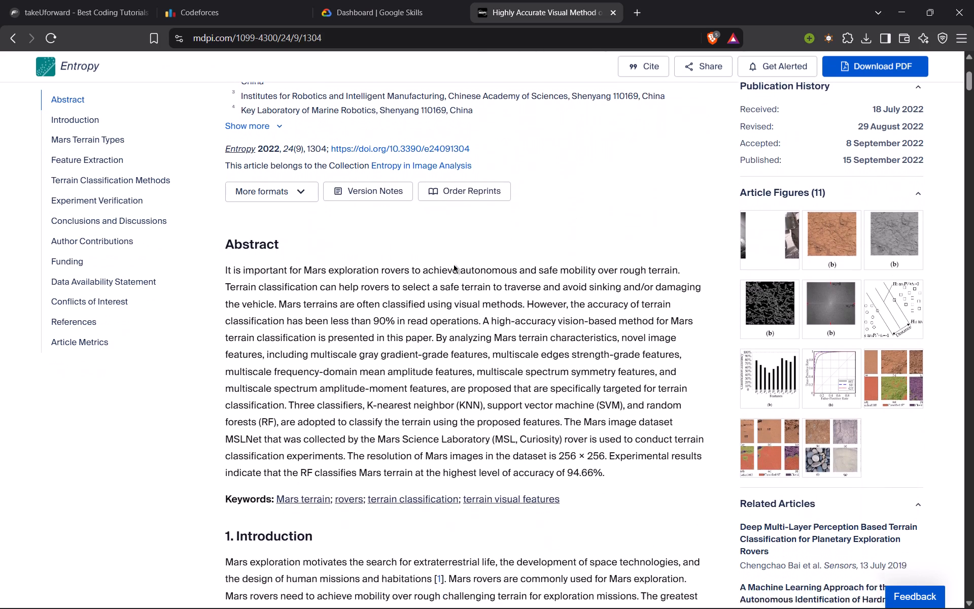
scroll(454, 264, "down", 1)
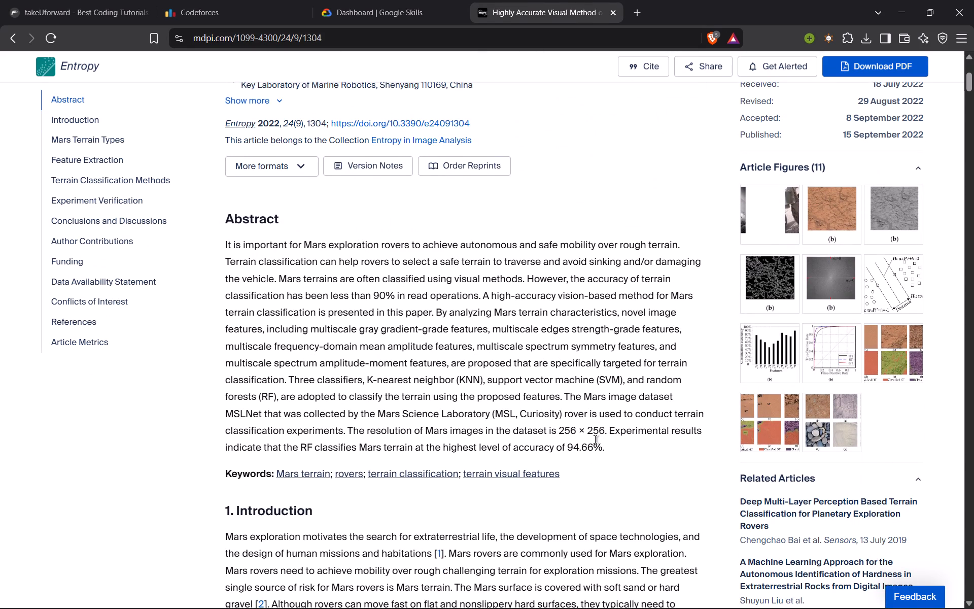
left_click_drag(607, 448, 213, 257)
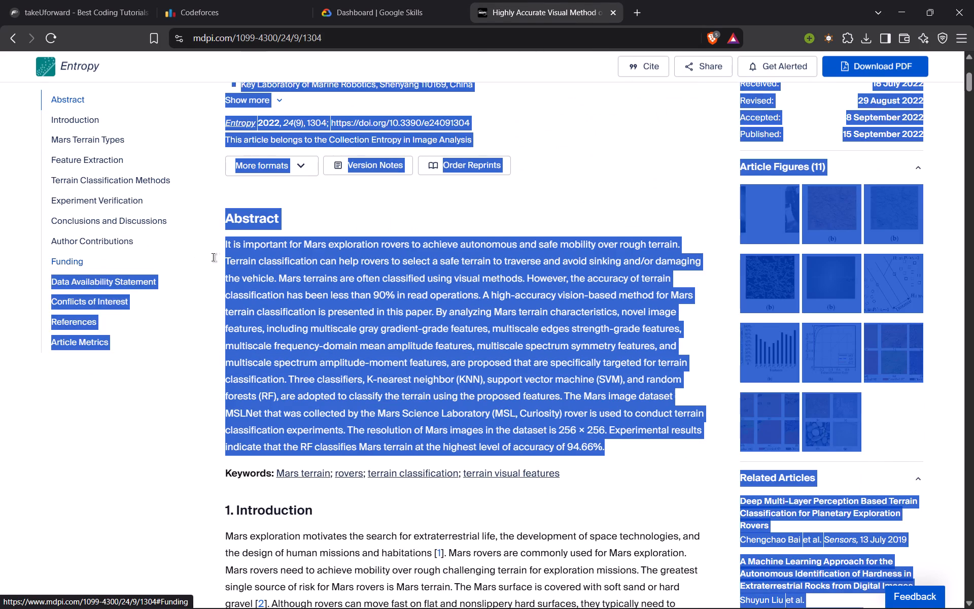
left_click_drag(213, 257, 226, 248)
key("ctrl+c")
left_click(392, 317)
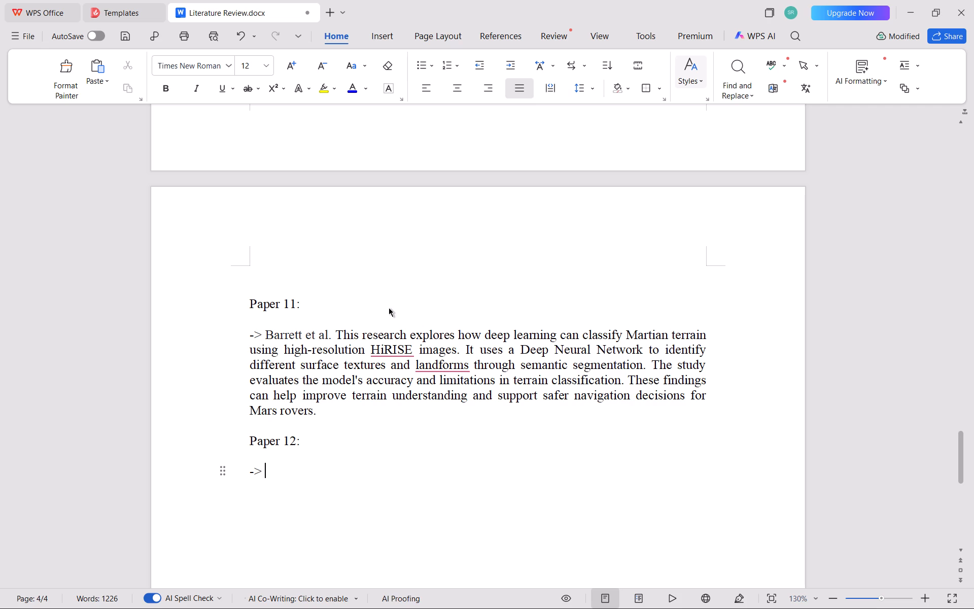
scroll(465, 367, "up", 9)
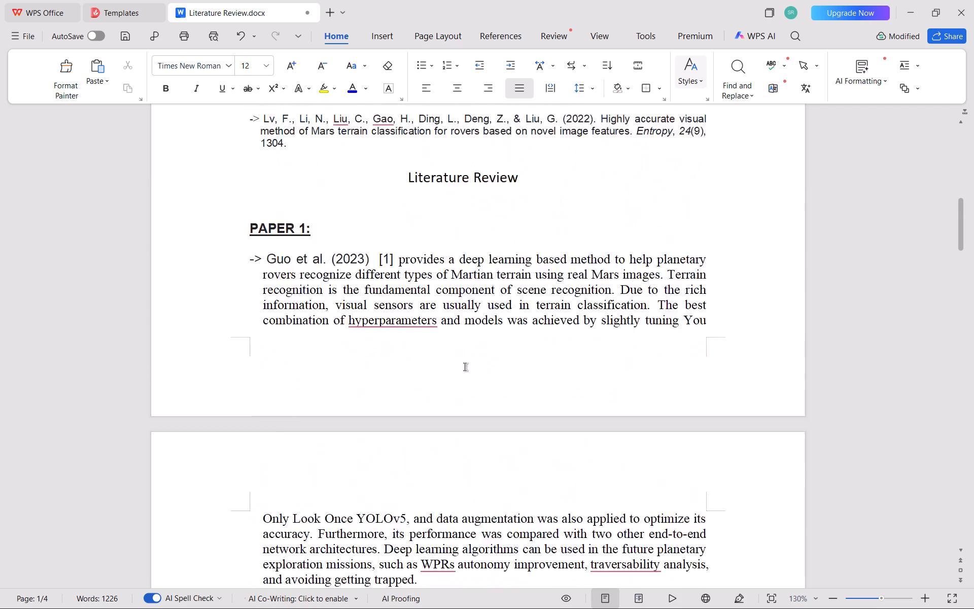
scroll(465, 367, "up", 1)
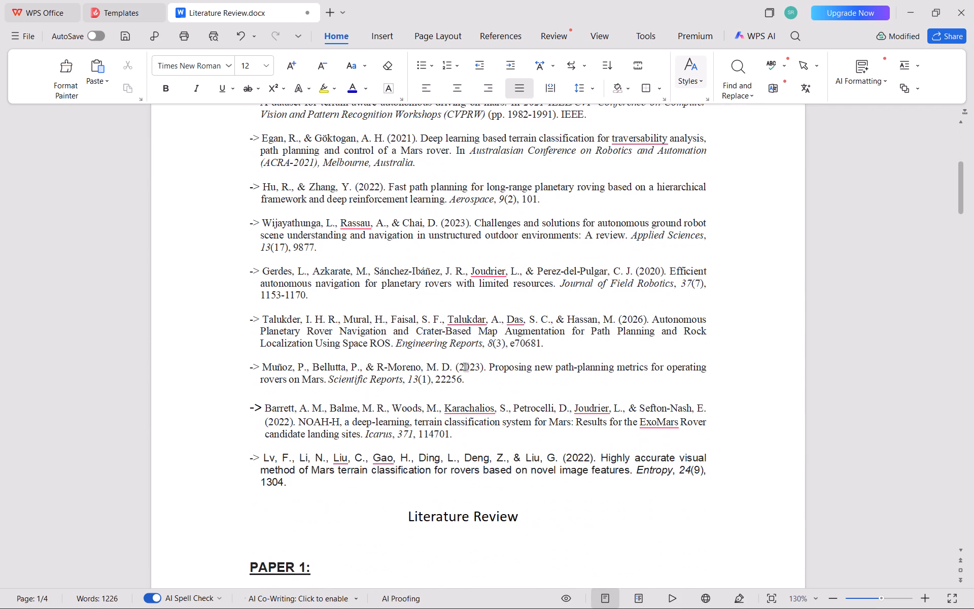
scroll(465, 367, "down", 5)
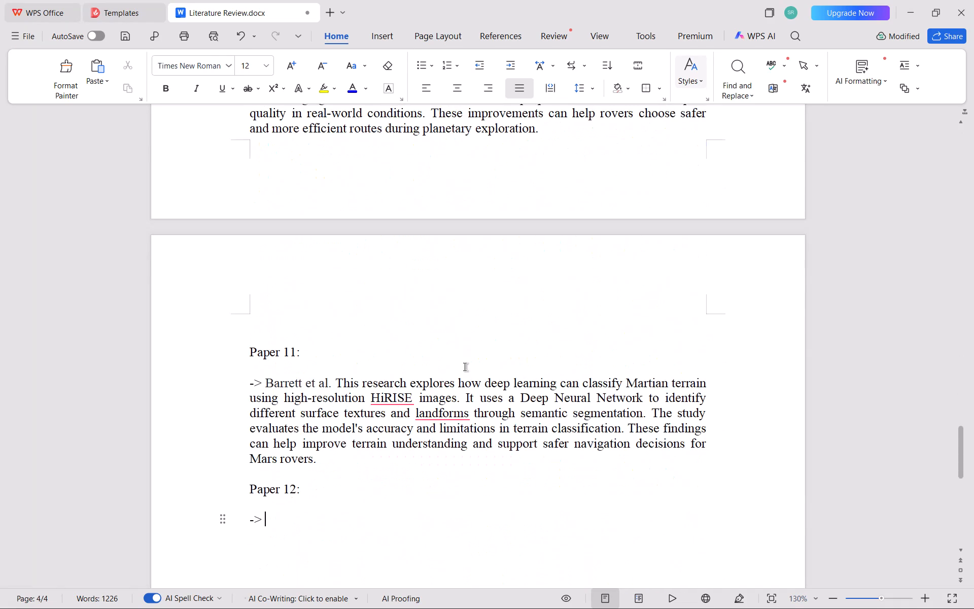
scroll(465, 367, "down", 3)
key("ctrl+v")
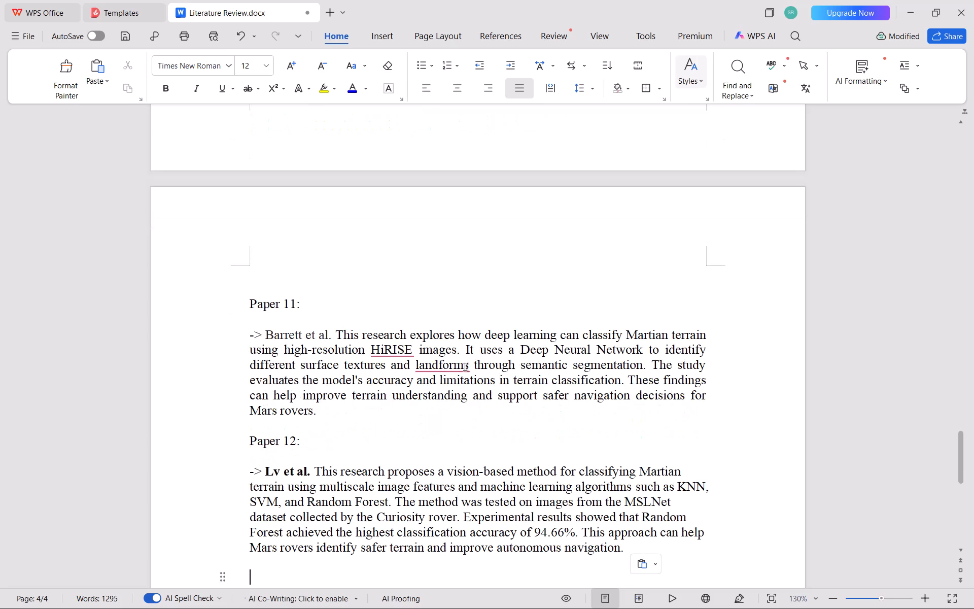
Format the pasted Paper 12 summary as Times New Roman without bold and justify the paragraph.
scroll(465, 367, "down", 1)
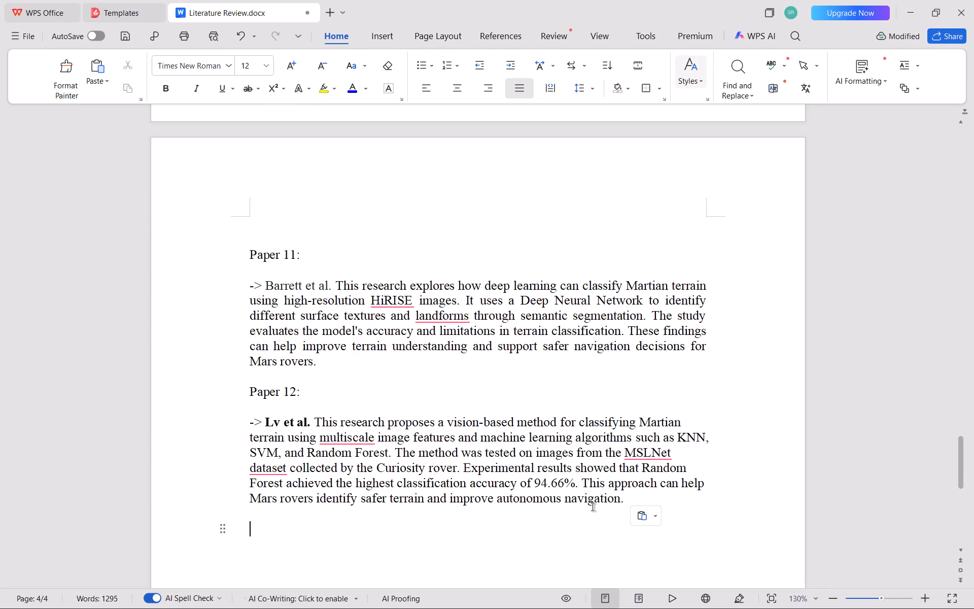
left_click_drag(627, 496, 281, 409)
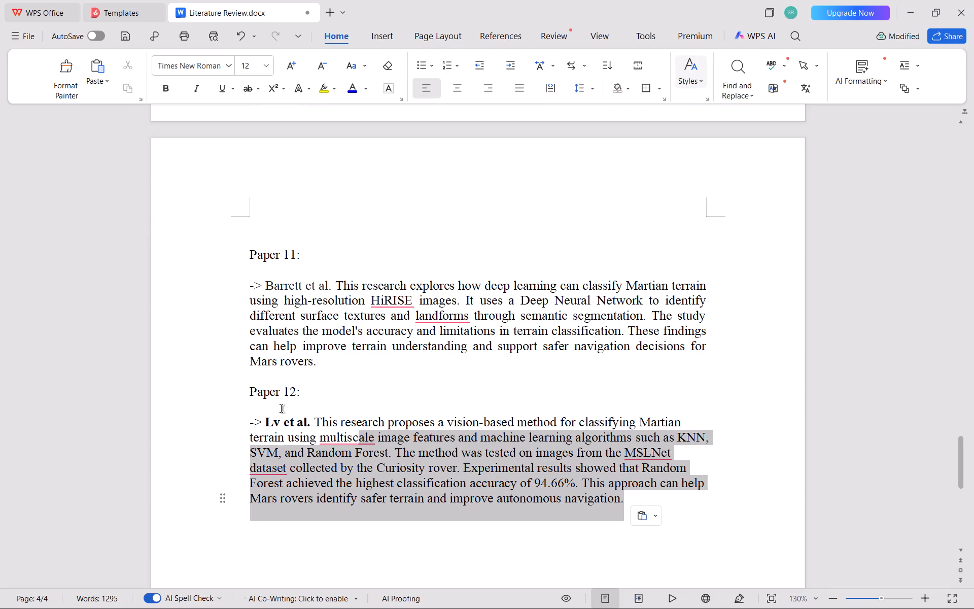
left_click_drag(281, 409, 262, 424)
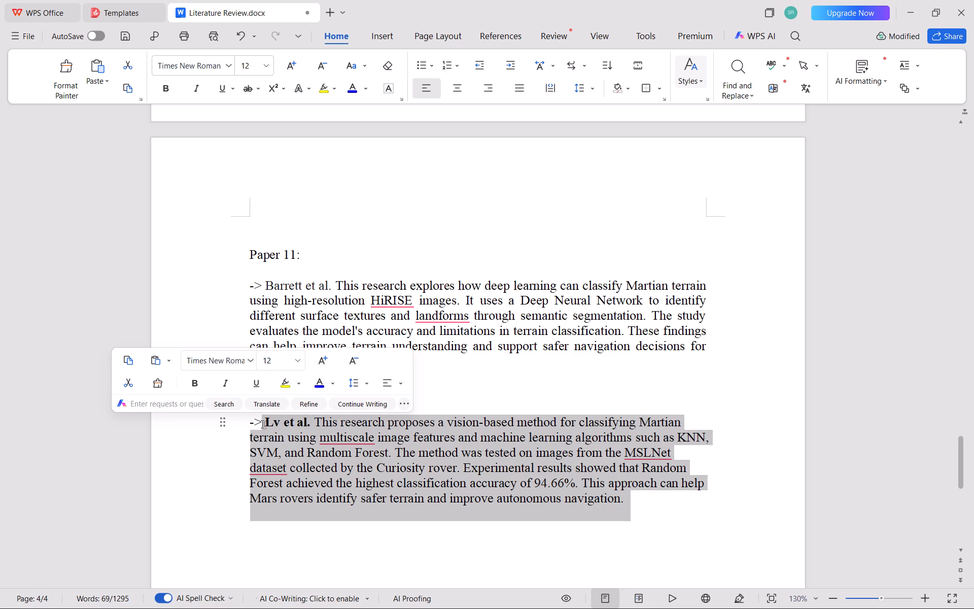
left_click(242, 361)
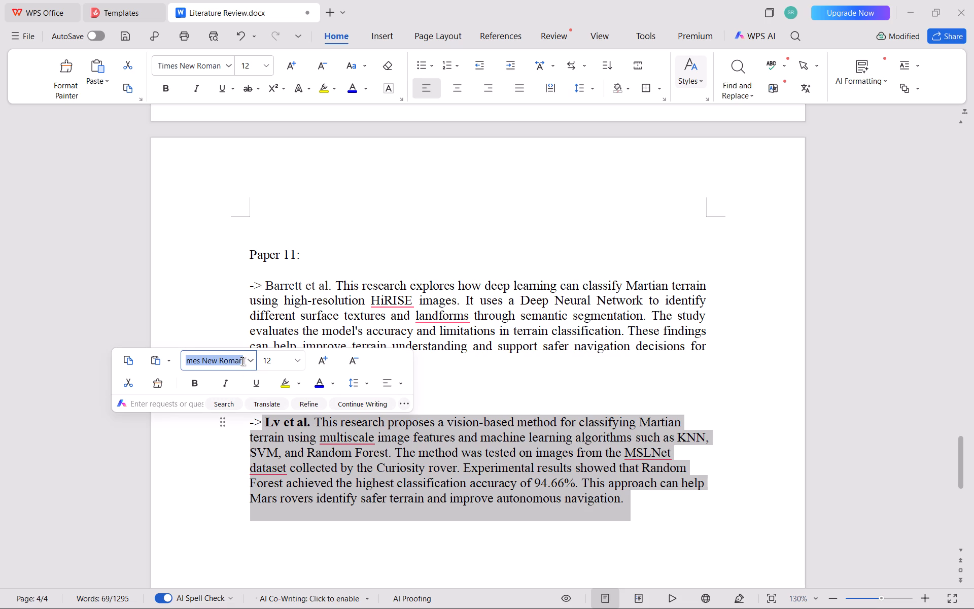
key("Return")
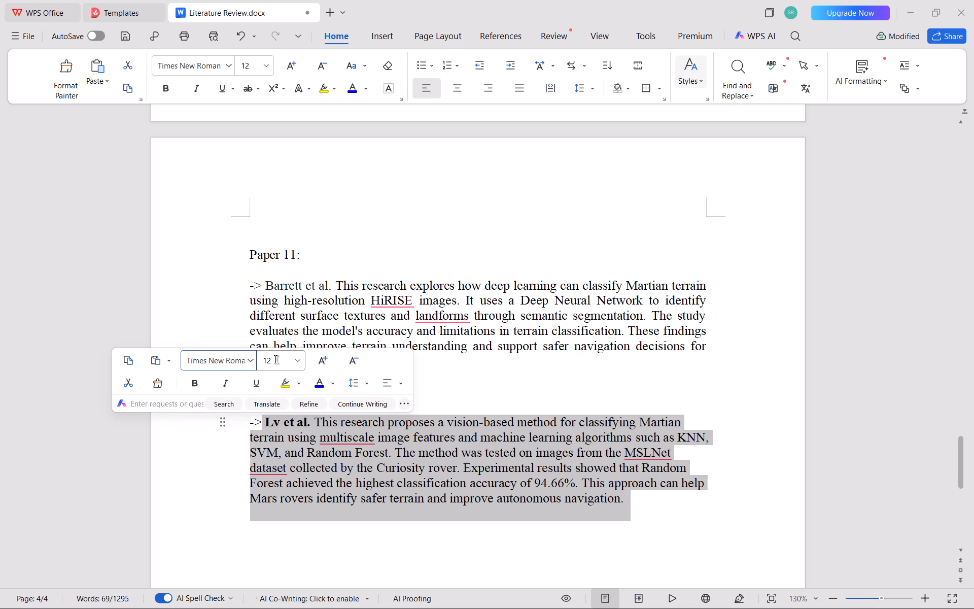
left_click(197, 380)
left_click(197, 380)
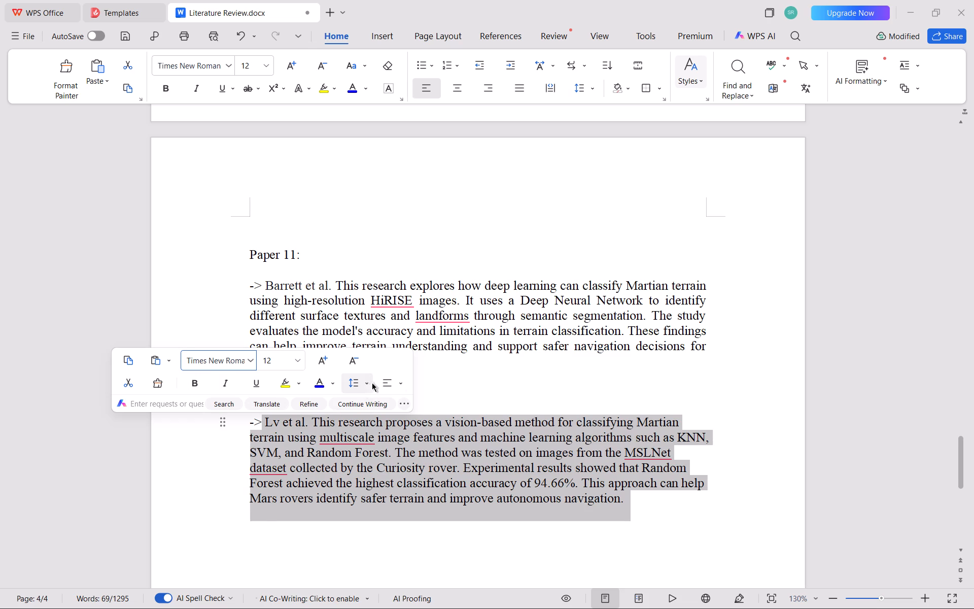
left_click(399, 384)
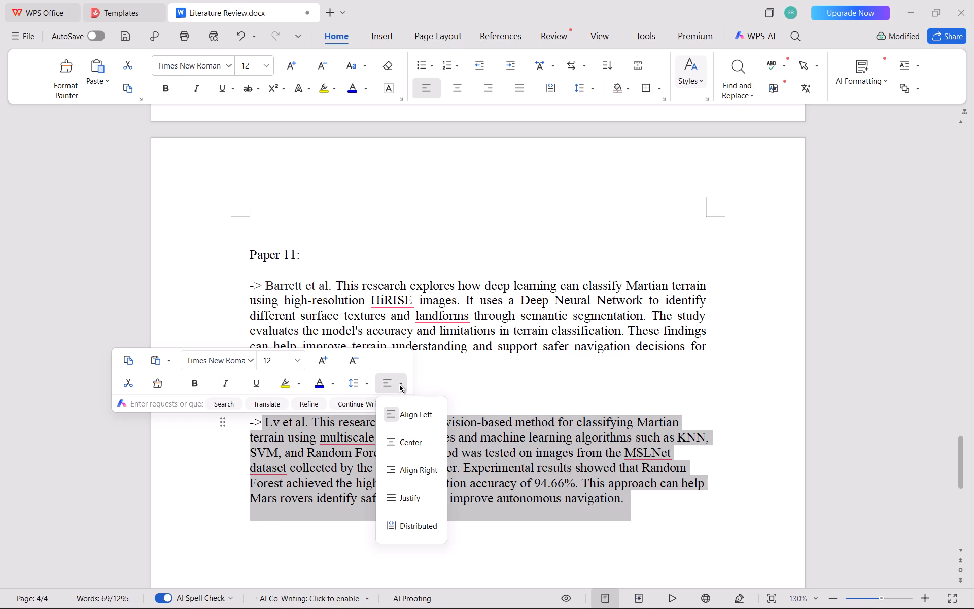
left_click(400, 490)
left_click(681, 529)
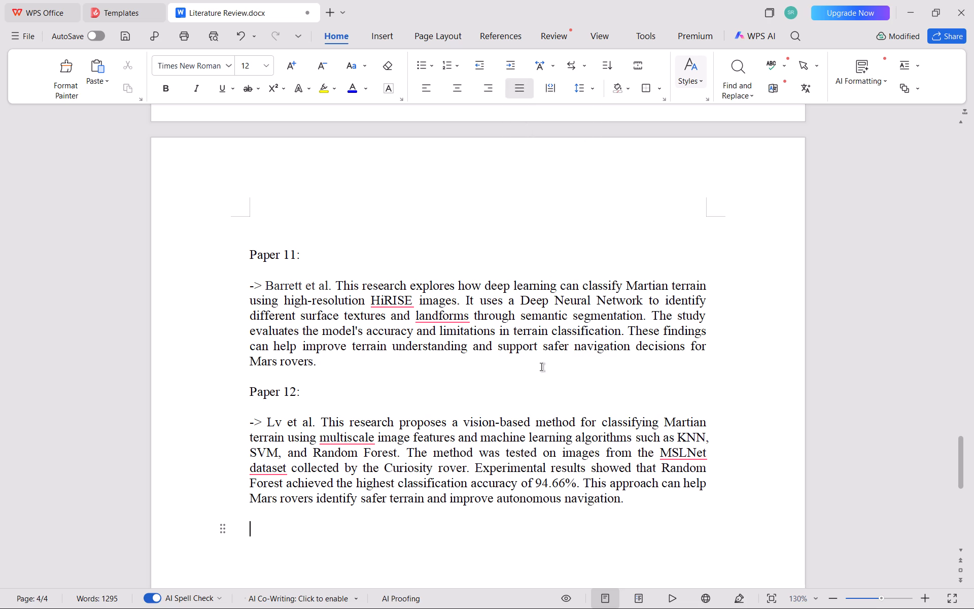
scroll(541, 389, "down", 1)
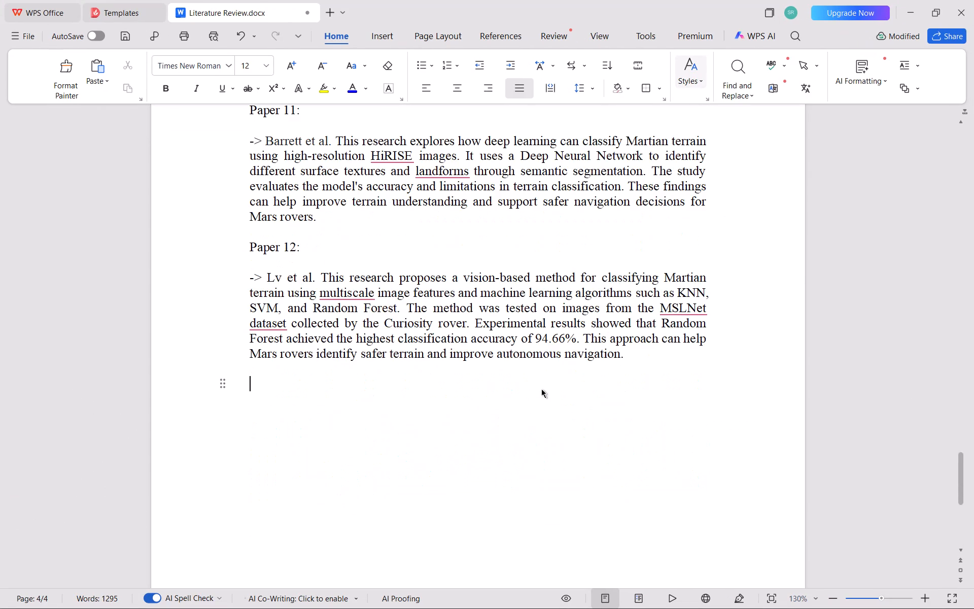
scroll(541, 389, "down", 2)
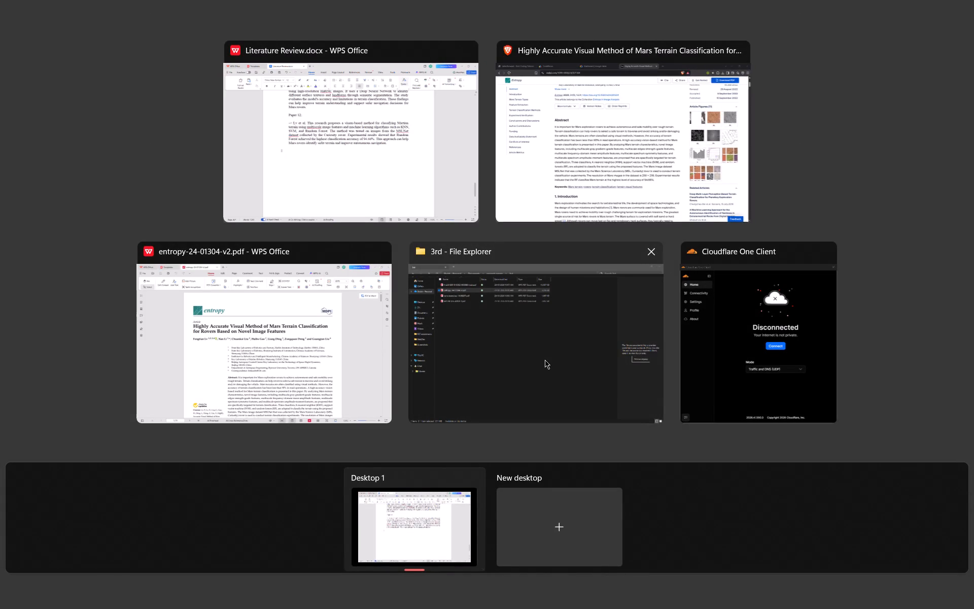
Close entropy-24-01304-v2.pdf and open remotesensing-14-06297.pdf from the "3rd" folder.
left_click(344, 96)
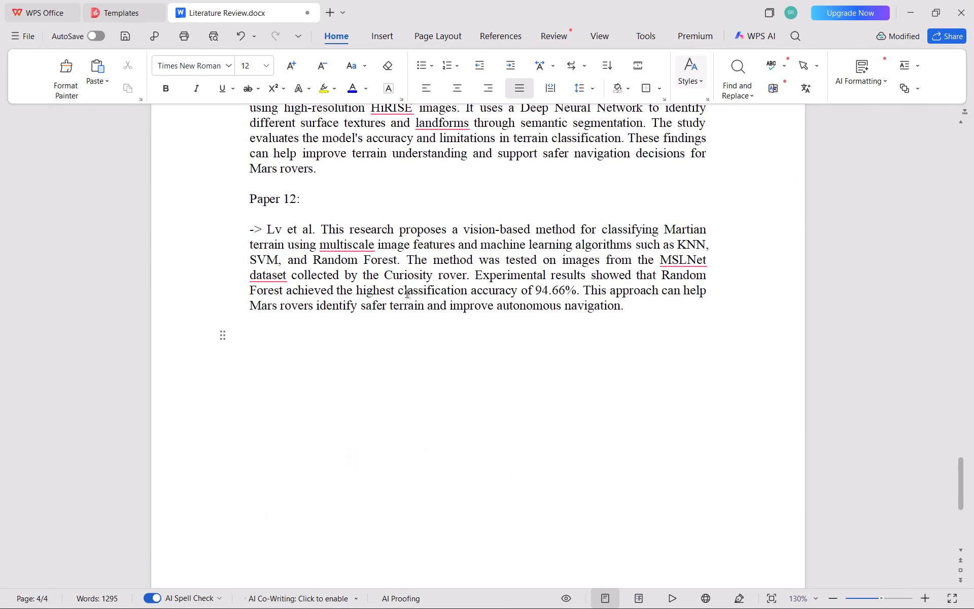
key("alt+Tab")
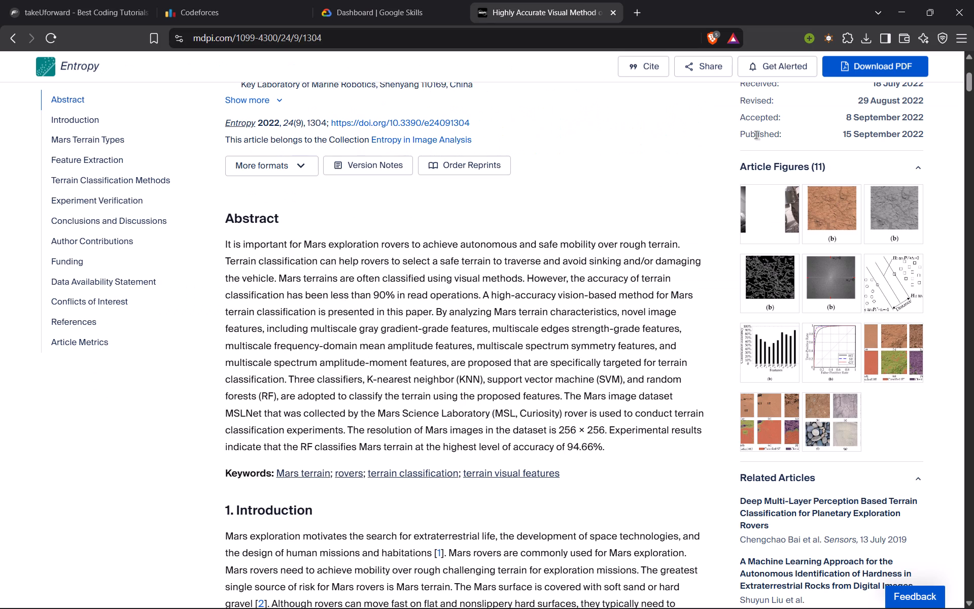
key("alt+Tab")
key("super+Tab")
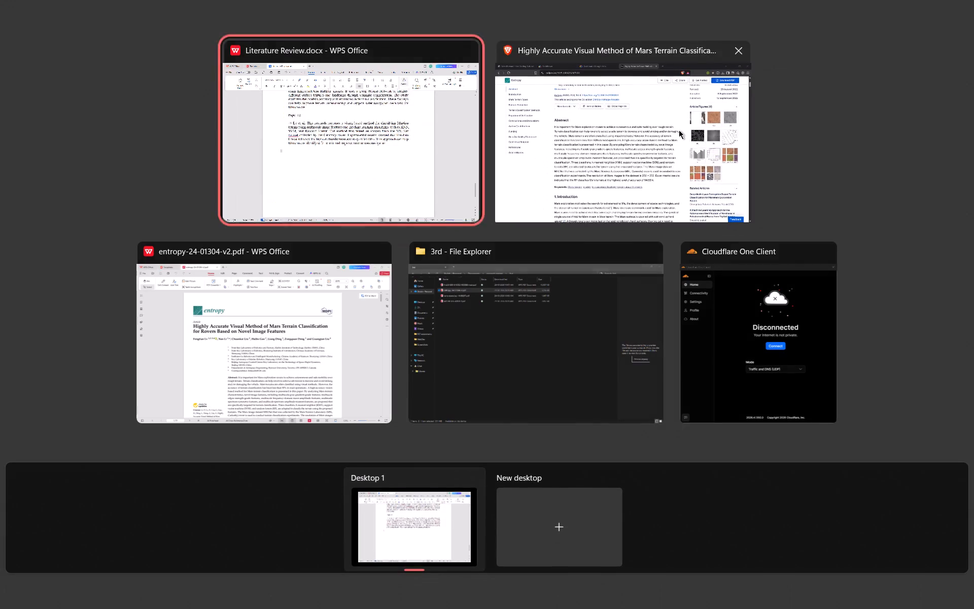
left_click(199, 388)
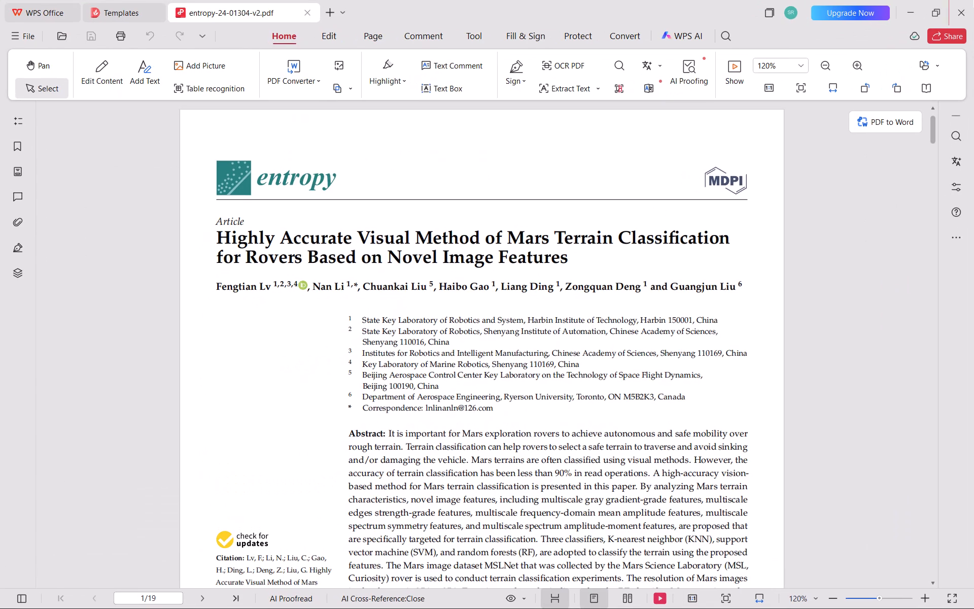
left_click(973, 1)
key("alt+Tab")
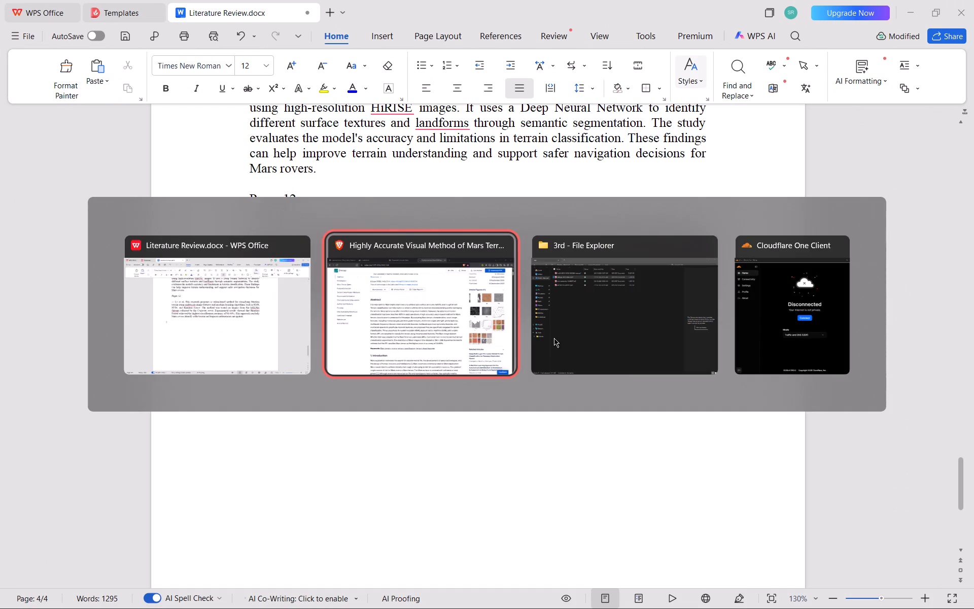
left_click(643, 264, "alt")
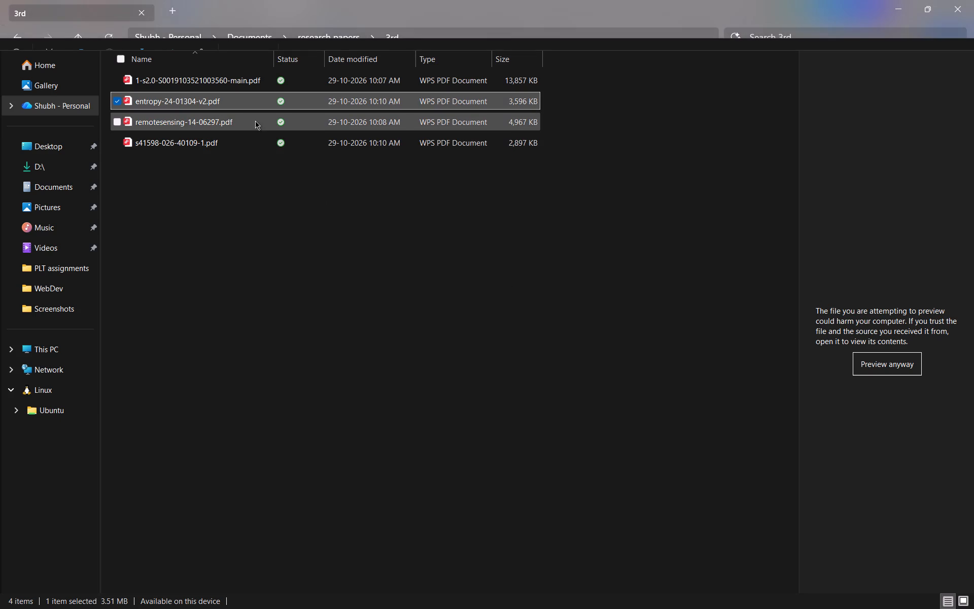
double_click(255, 121)
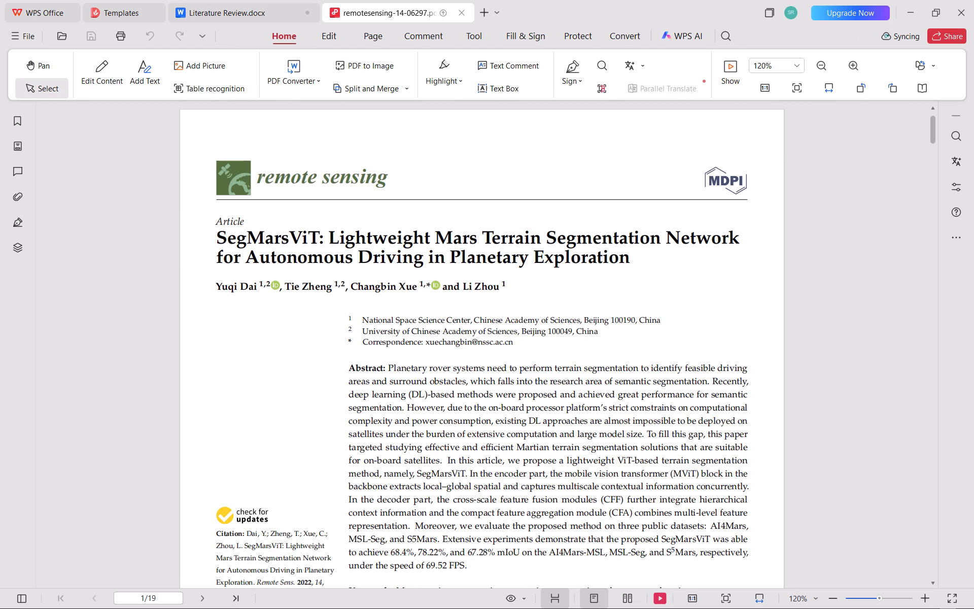
Copy the full two-line title of the SegMarsViT article from the first page of the PDF.
left_click_drag(640, 264, 214, 229)
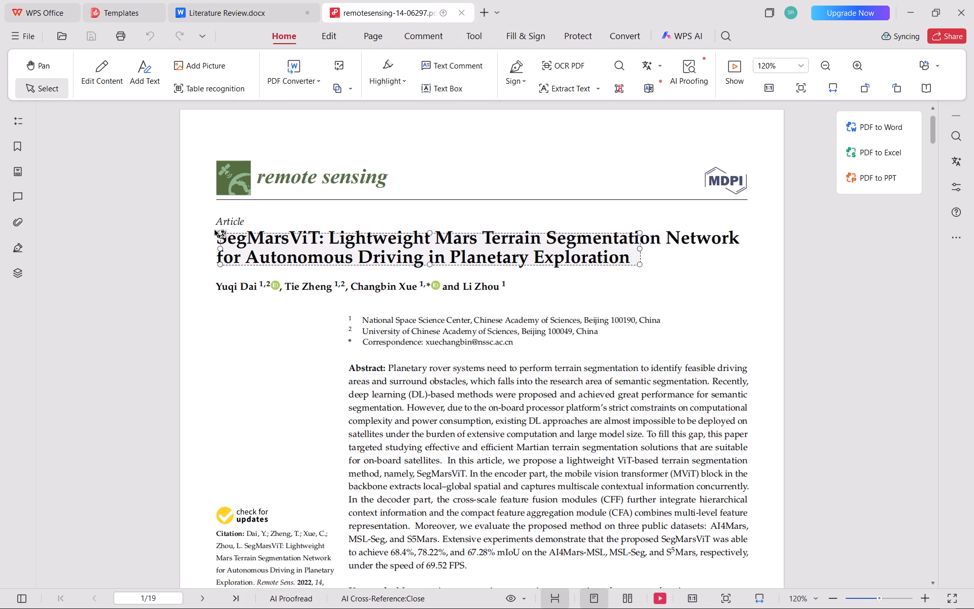
left_click_drag(214, 229, 210, 228)
left_click(255, 242)
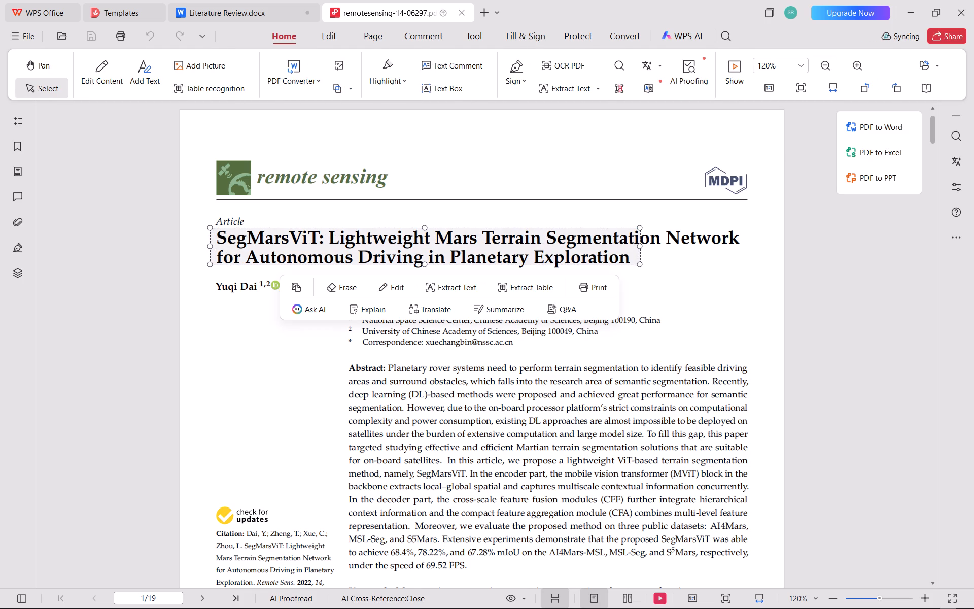
left_click(245, 333)
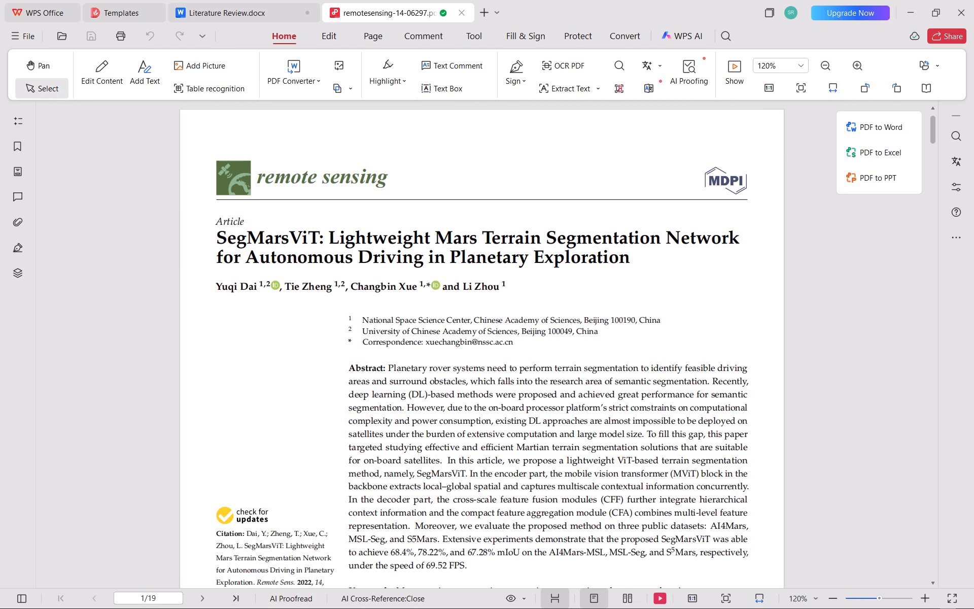
left_click_drag(218, 240, 630, 254)
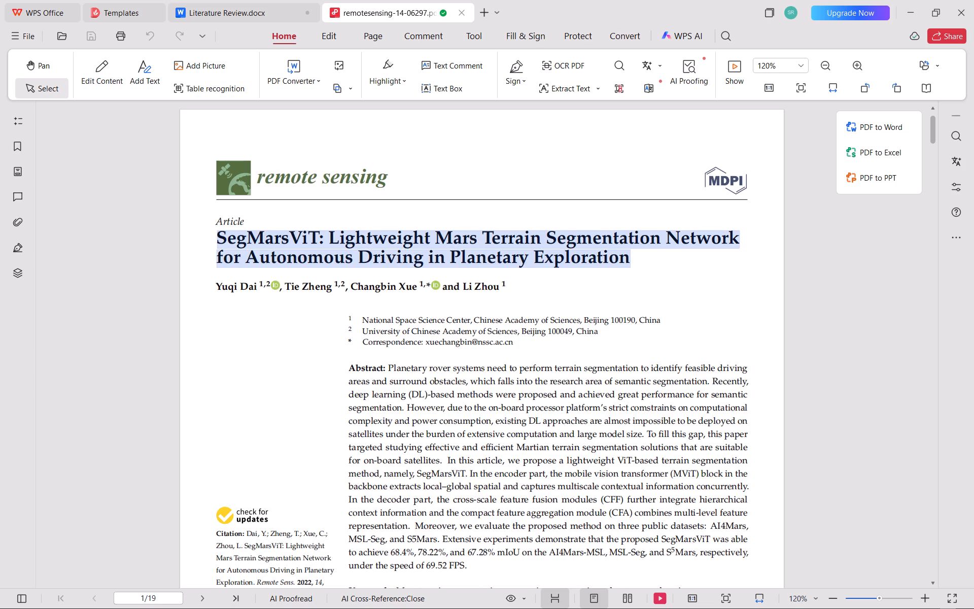
left_click_drag(630, 254, 630, 261)
key("ctrl+c")
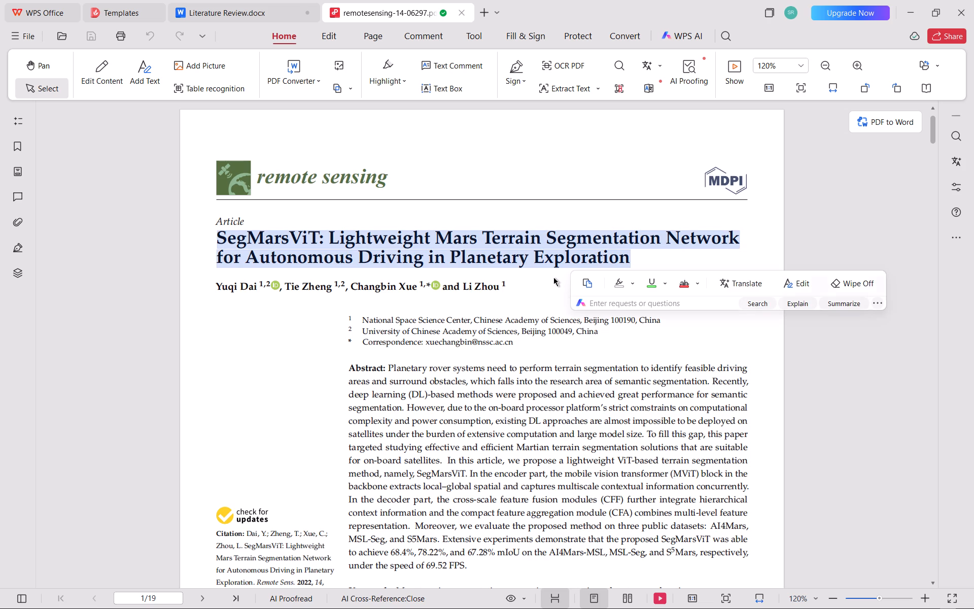
left_click(550, 274)
Switch to the Brave browser, go back to Google Scholar and search for the copied SegMarsViT title.
key("alt+Tab")
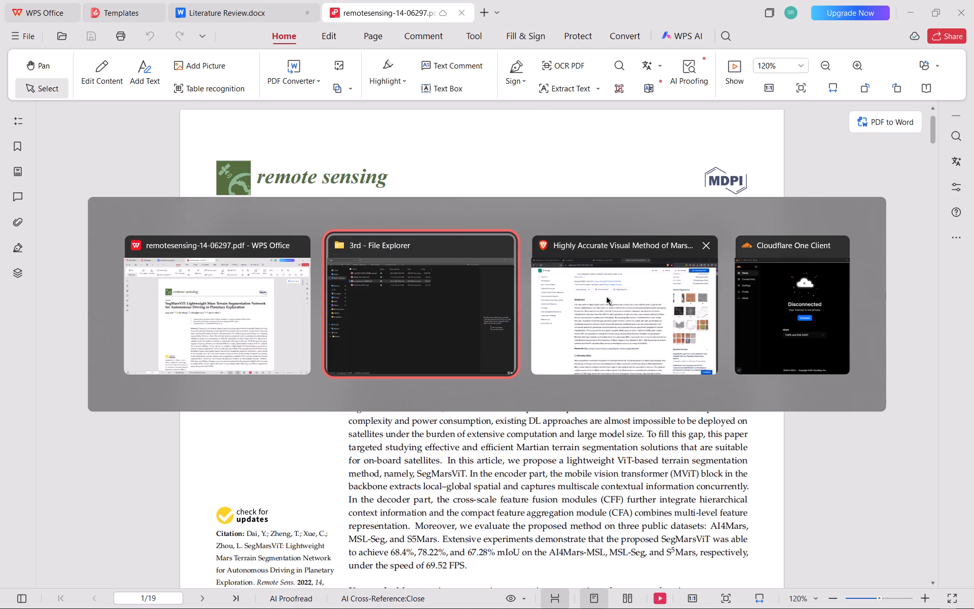
left_click(606, 296, "alt")
left_click(13, 33)
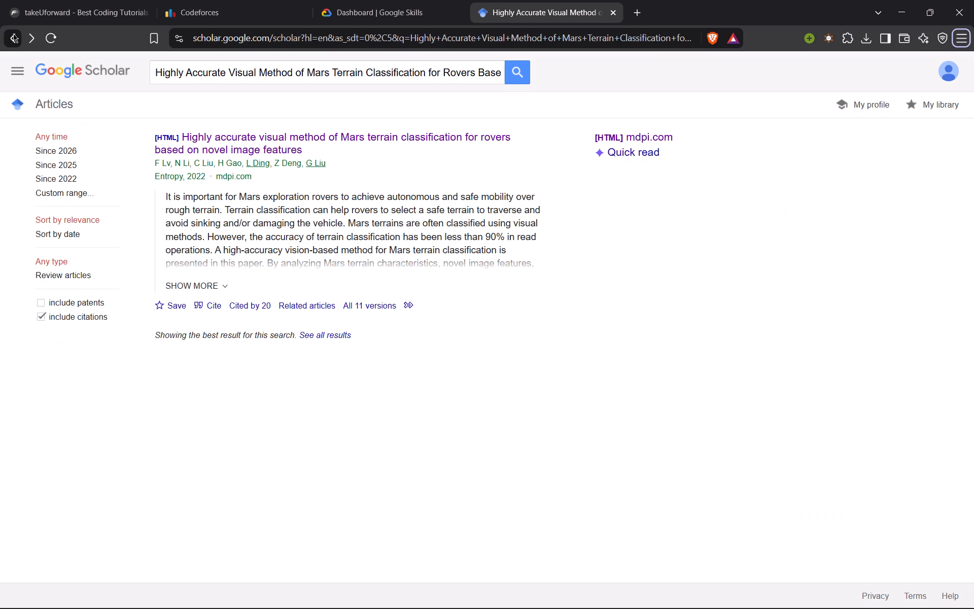
left_click(210, 63)
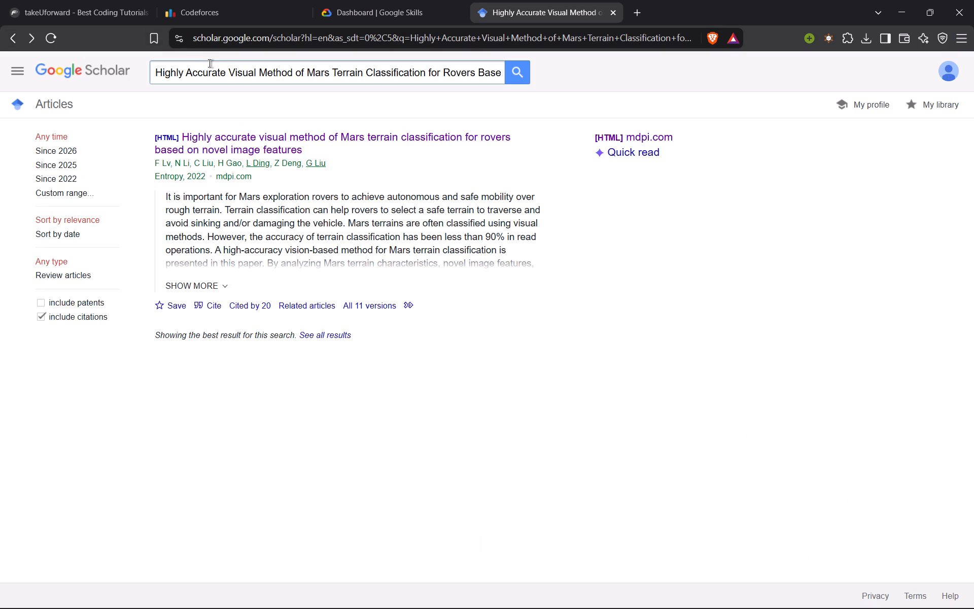
key("ctrl+a")
key("ctrl+v")
key("Return")
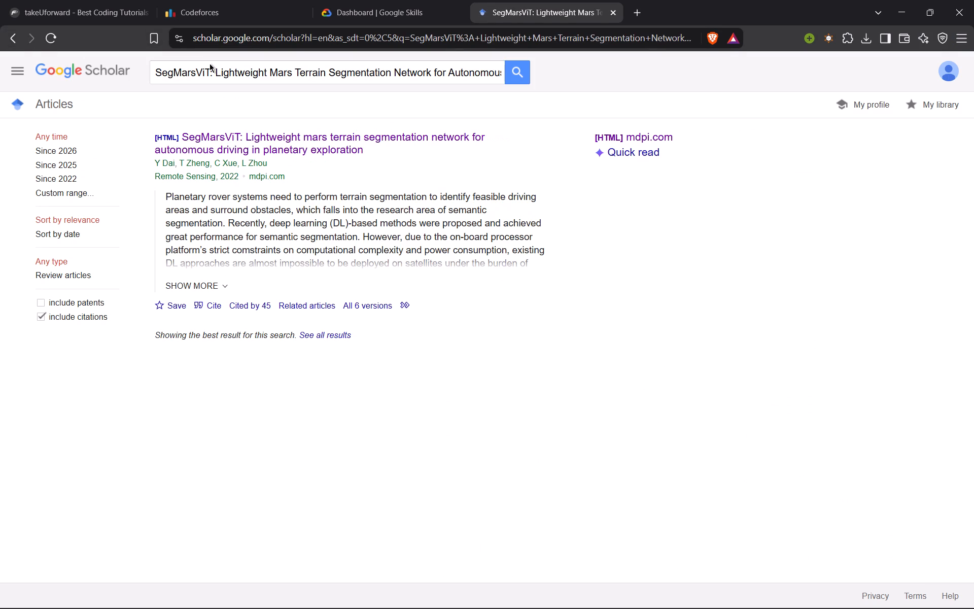
Open the citation formats for the SegMarsViT article and copy its APA citation.
left_click(200, 308)
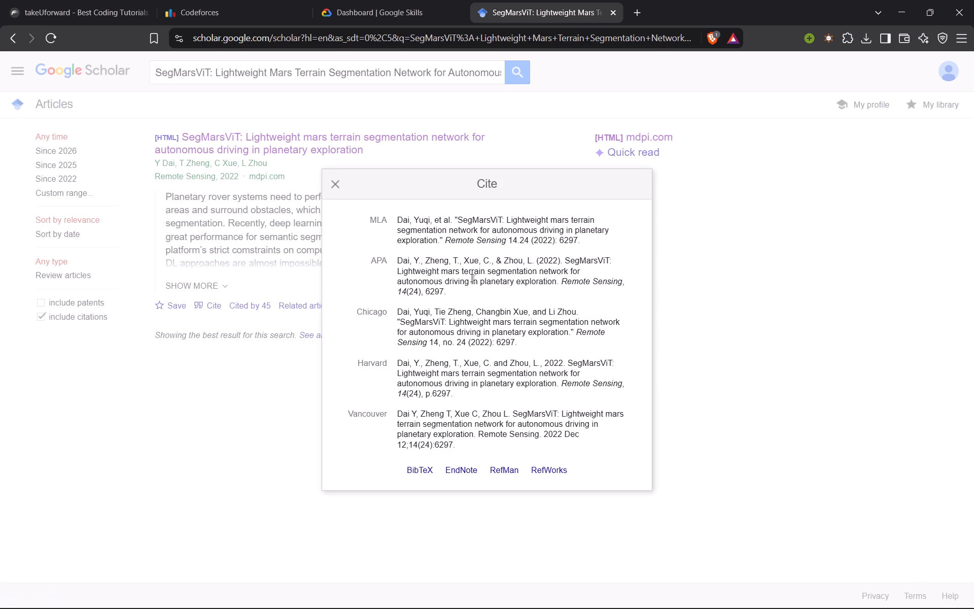
left_click(472, 278)
key("ctrl+c")
key("Tab")
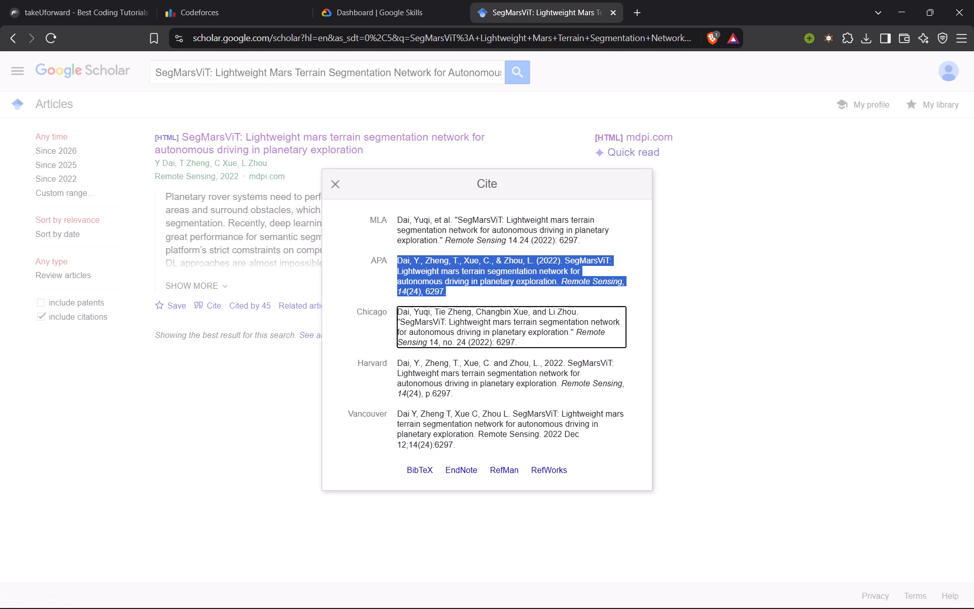
left_click(723, 303)
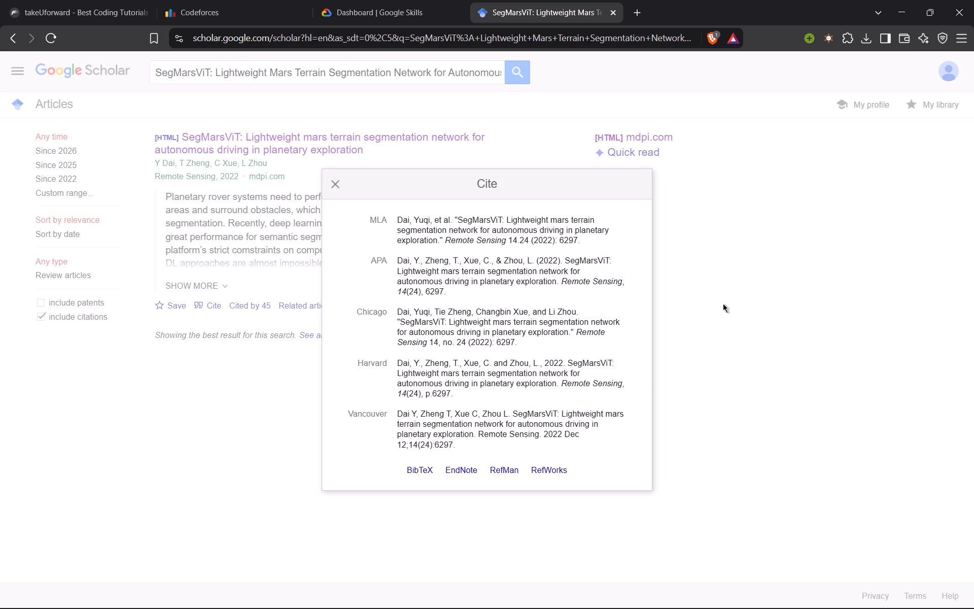
In Literature Review.docx, start a new "->" entry below the Lv et al. reference and paste the SegMarsViT APA citation into it.
key("alt+Tab")
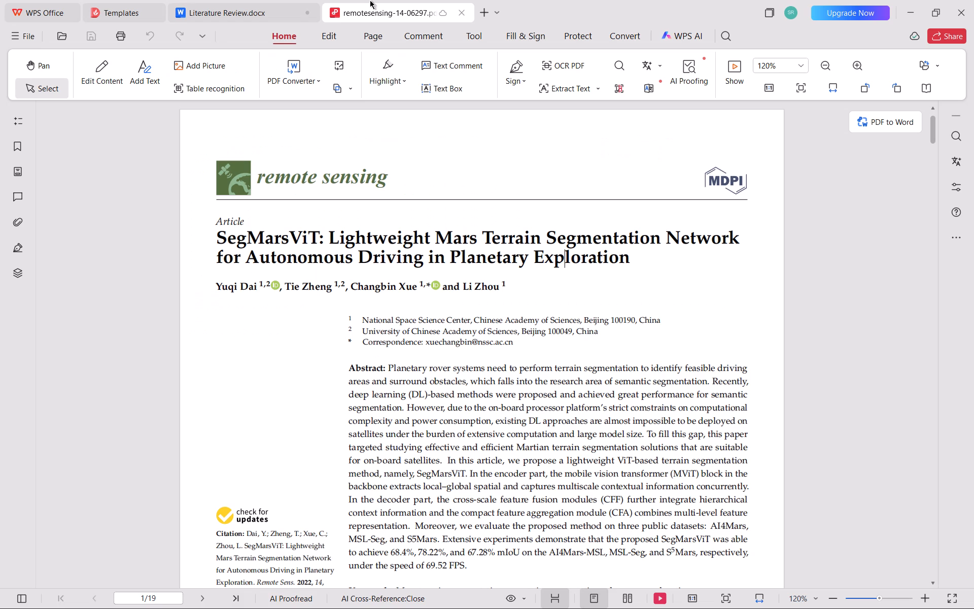
left_click(262, 0)
scroll(361, 223, "up", 18)
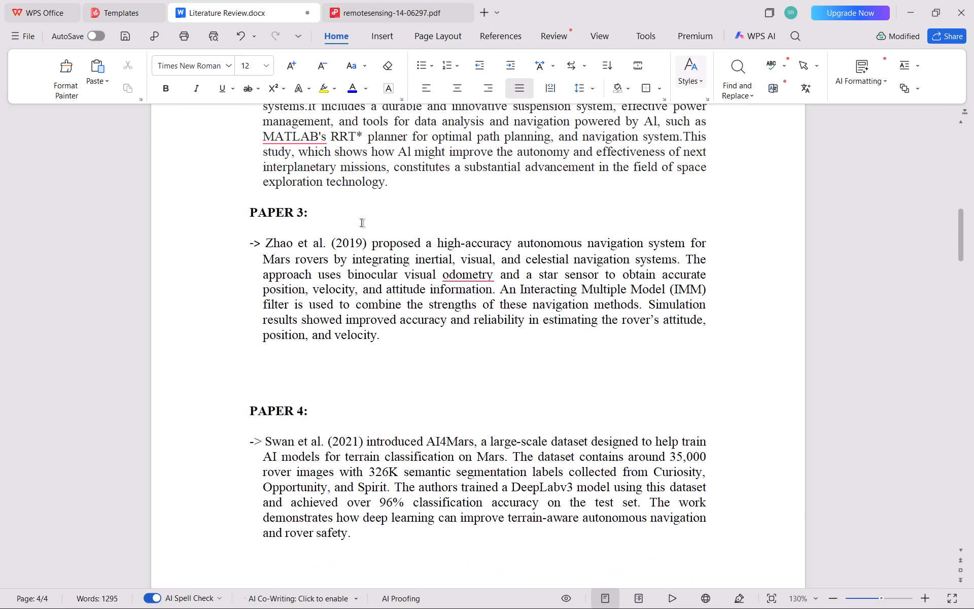
scroll(361, 223, "up", 1)
scroll(361, 223, "down", 6)
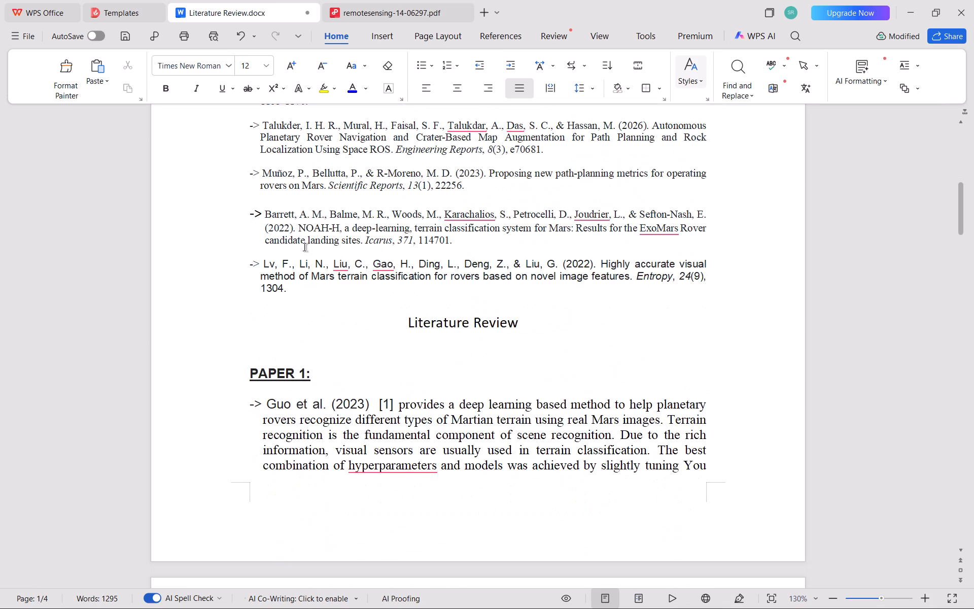
left_click(302, 298)
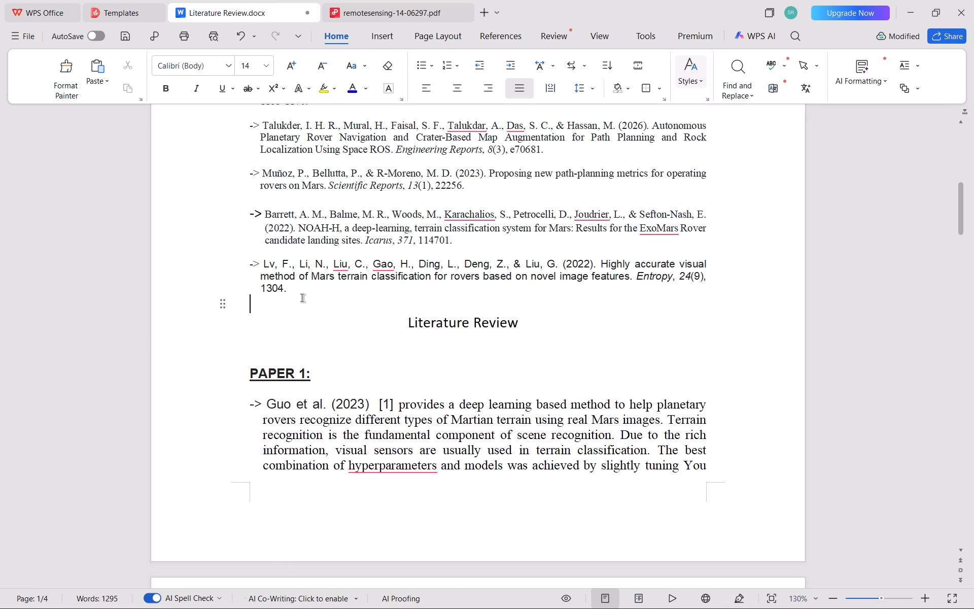
key("minus")
key("shift+greater")
key("BackSpace")
key("BackSpace")
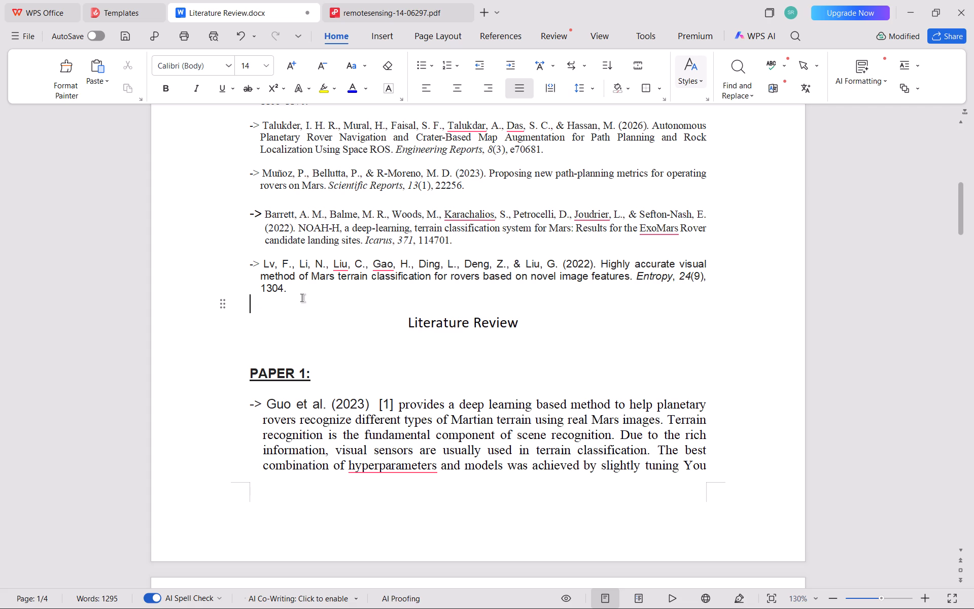
key("BackSpace")
key("Return")
key("Return")
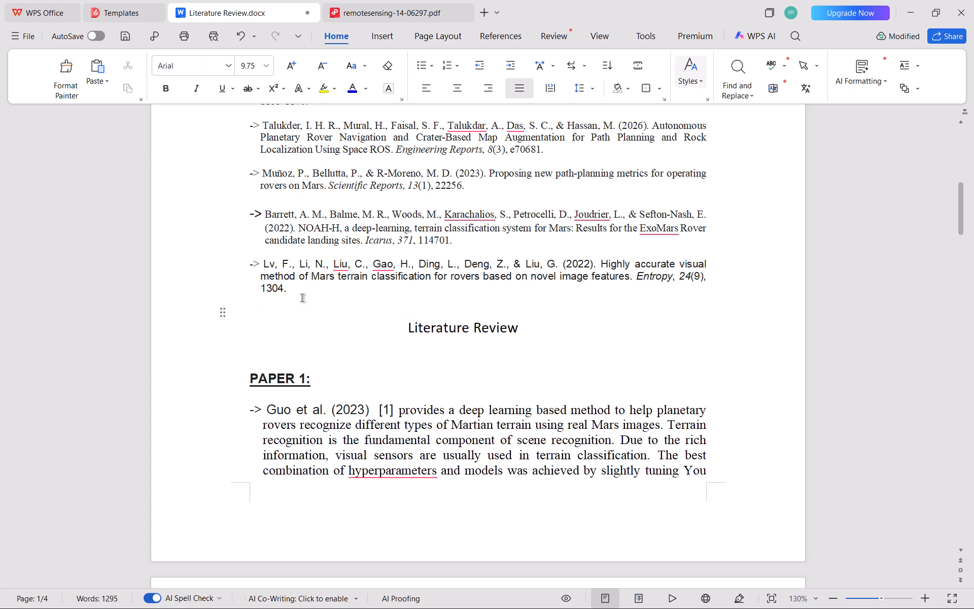
type("->")
key("space")
key("ctrl+c")
key("ctrl+v")
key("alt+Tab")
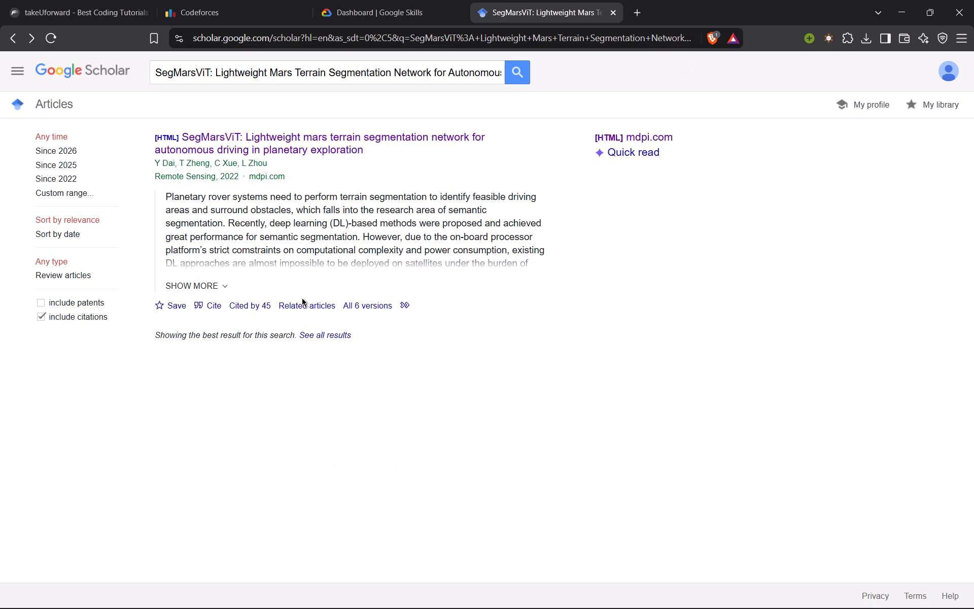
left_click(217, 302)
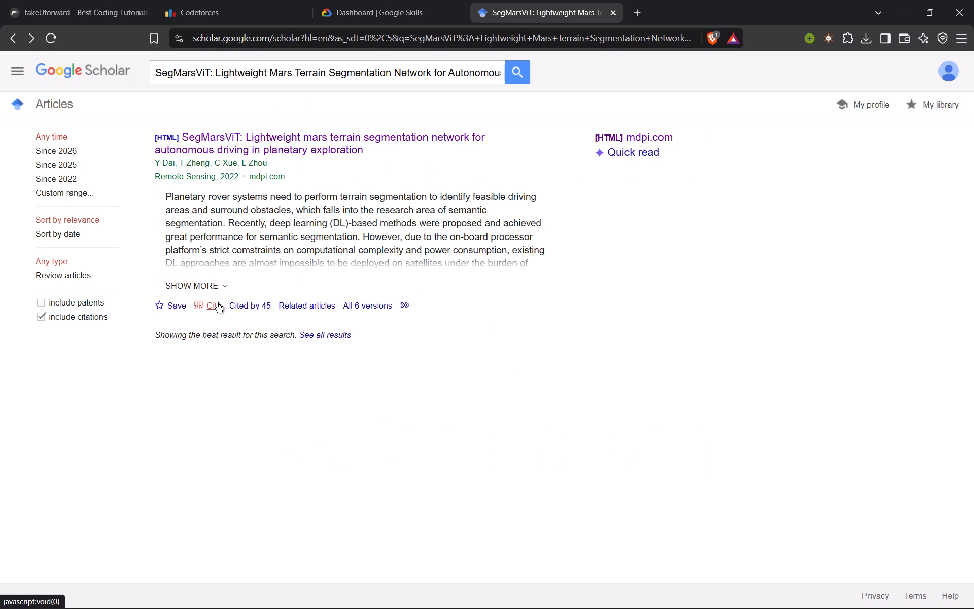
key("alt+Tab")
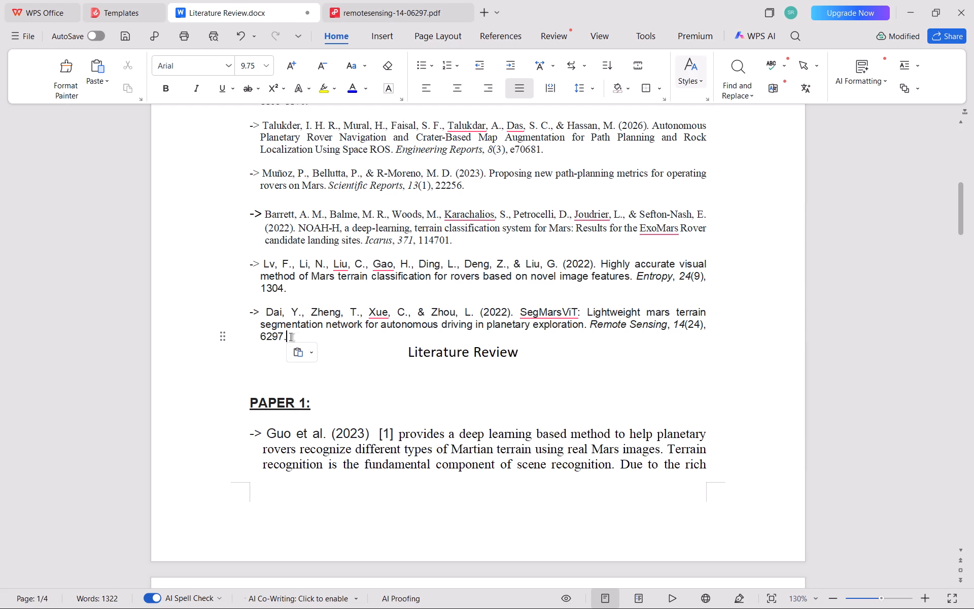
Format the Lv et al. and Dai et al. references as Times New Roman, size 9.5.
left_click_drag(290, 336, 246, 264)
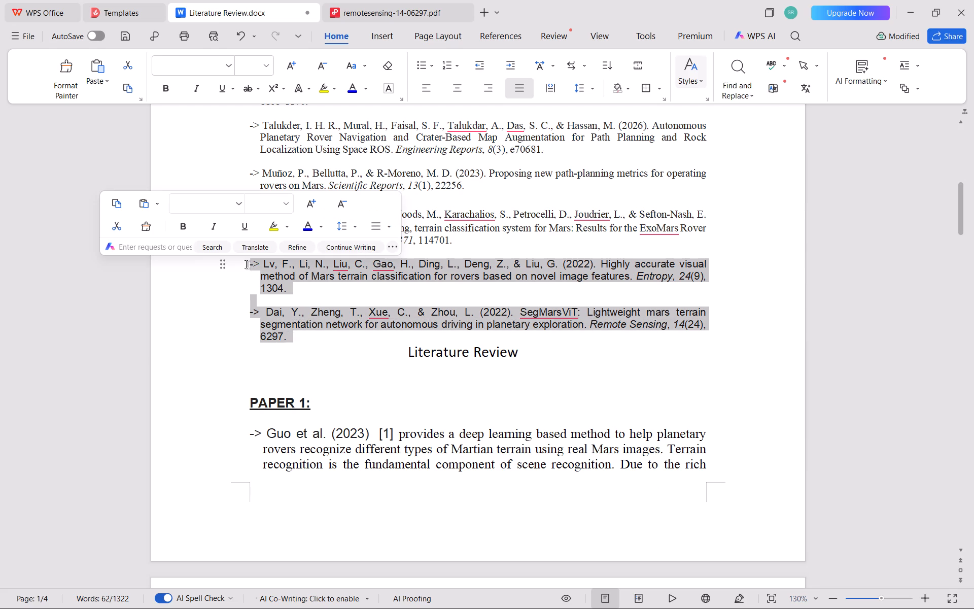
left_click(254, 206)
key("9")
type(".5")
key("Return")
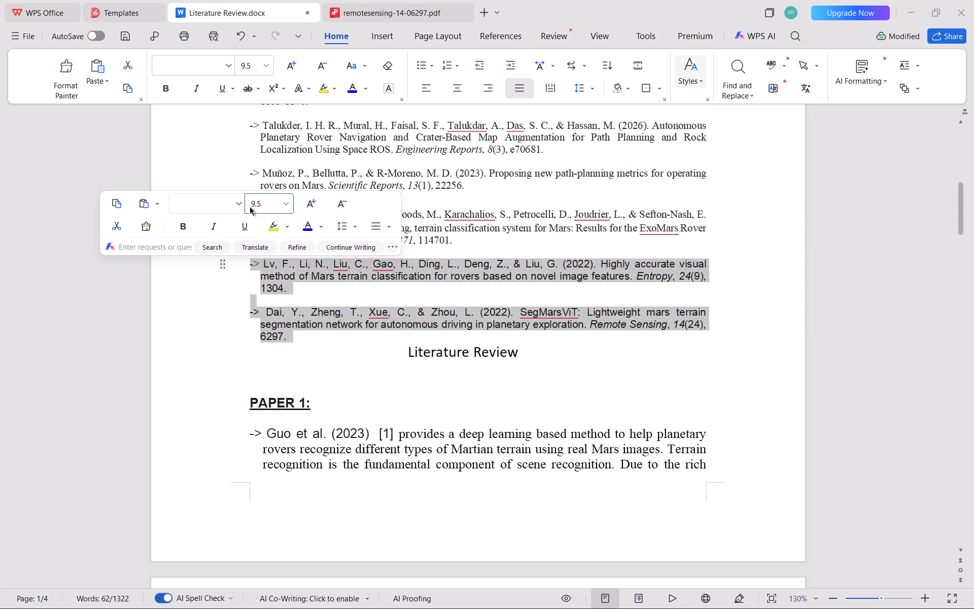
left_click(197, 204)
type("time")
left_click(202, 244)
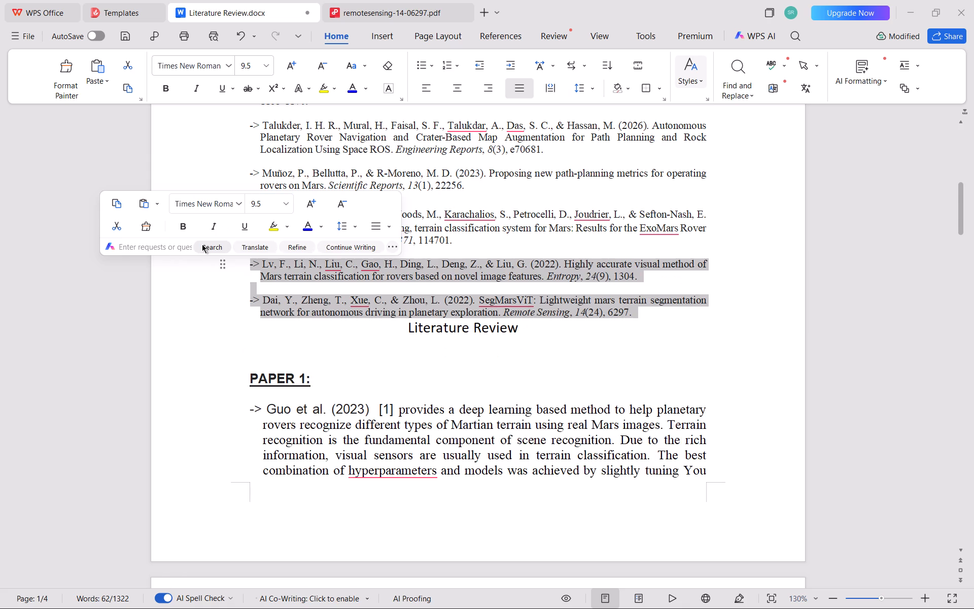
key("Return")
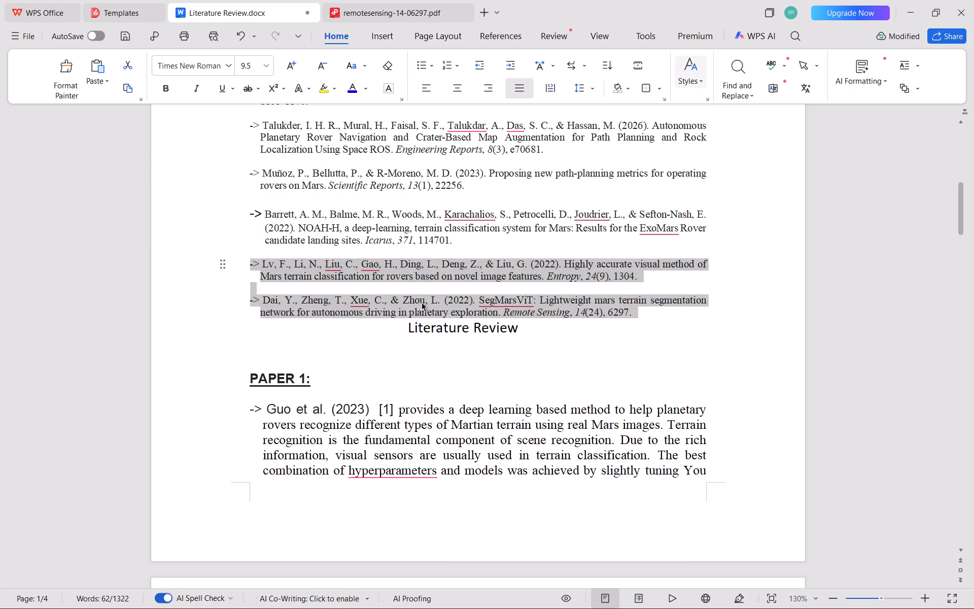
Left-align the Lv et al. and Dai et al. references at the end of the reference list.
left_click(644, 318)
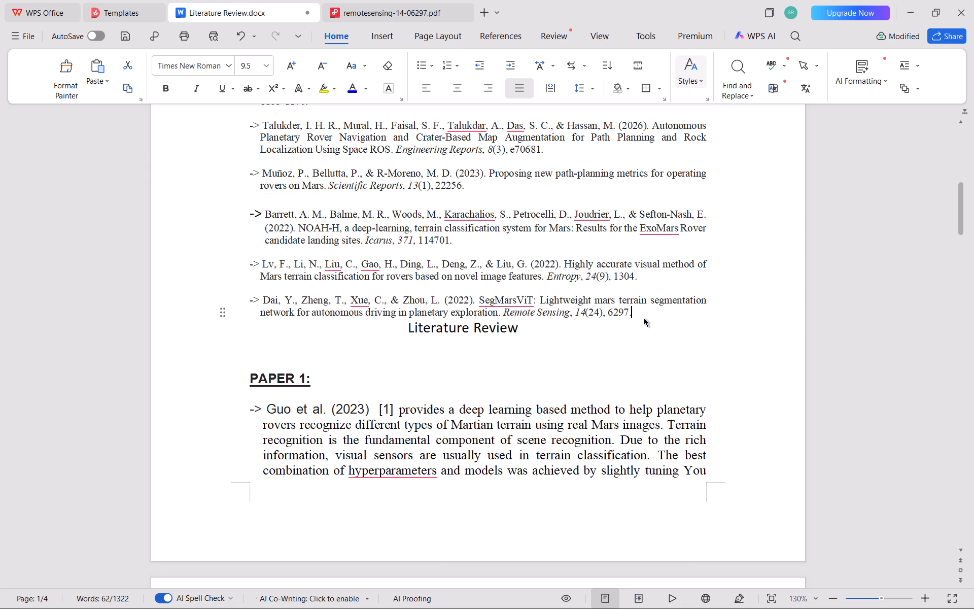
left_click_drag(636, 310, 244, 266)
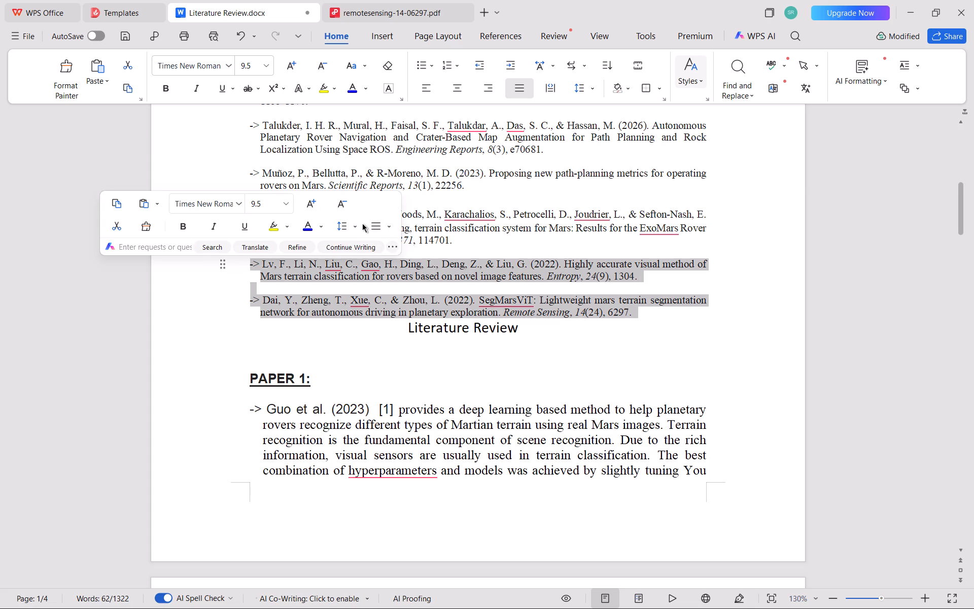
left_click(377, 224)
left_click(401, 348)
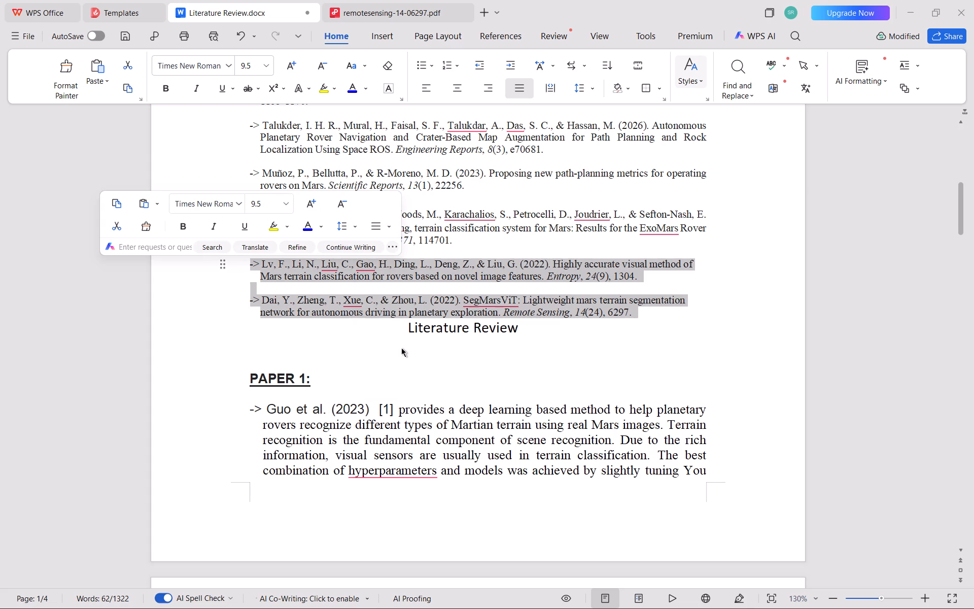
left_click(630, 322)
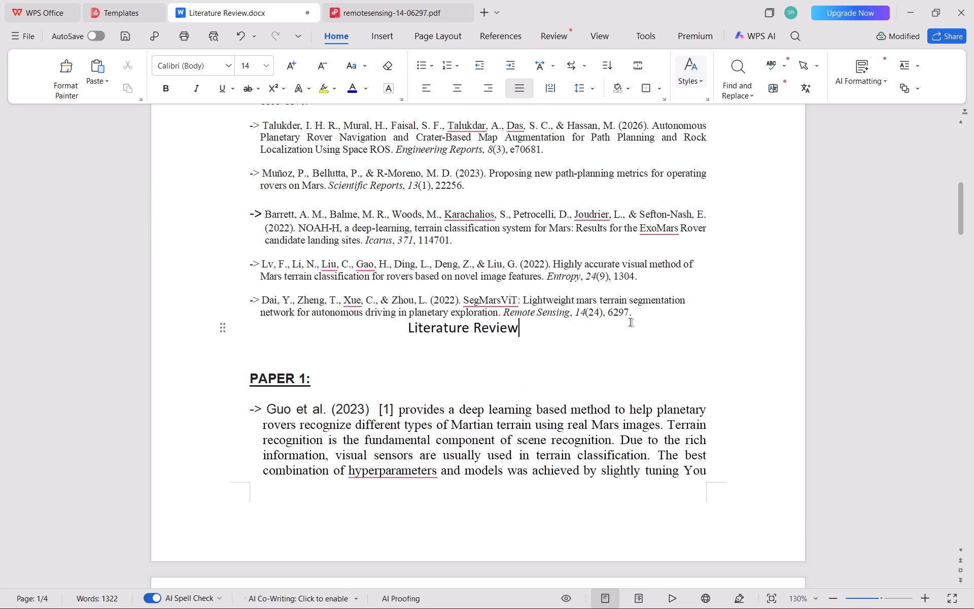
Format the "->" marker before the Barrett et al. reference as Times New Roman, size 9.5.
left_click_drag(262, 214, 261, 214)
left_click_drag(261, 214, 250, 214)
left_click(270, 144)
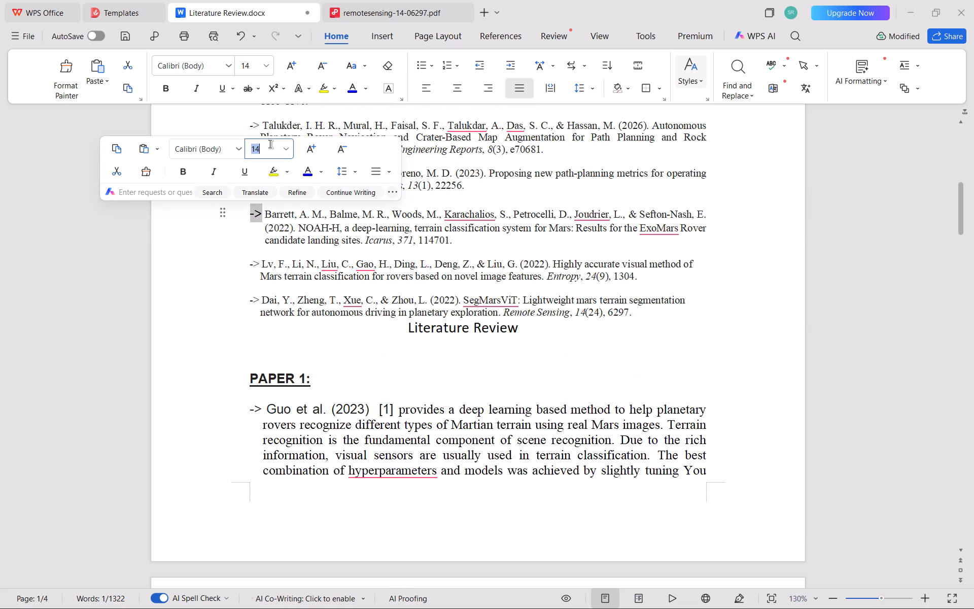
type("9.5")
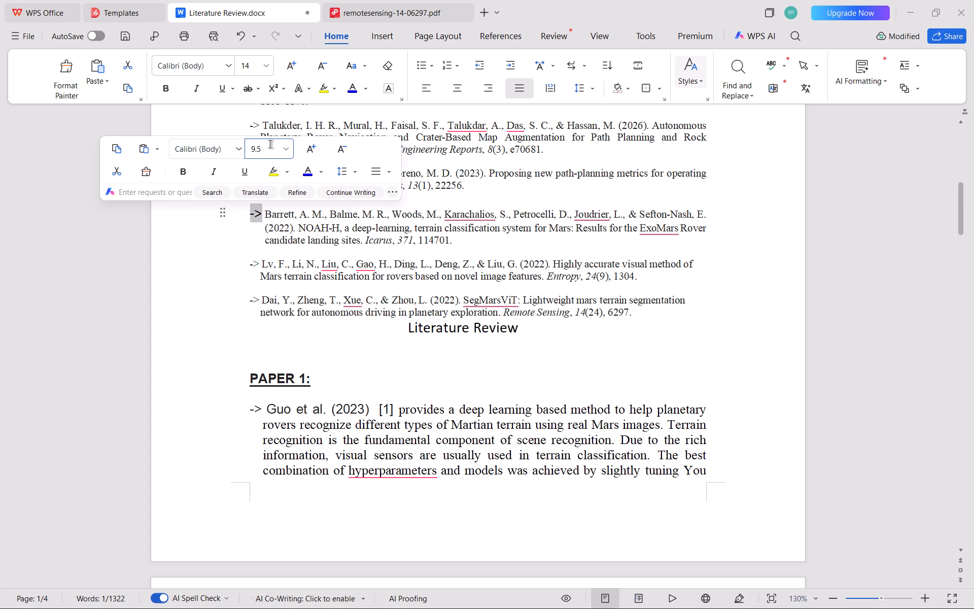
left_click(219, 154)
type("tim")
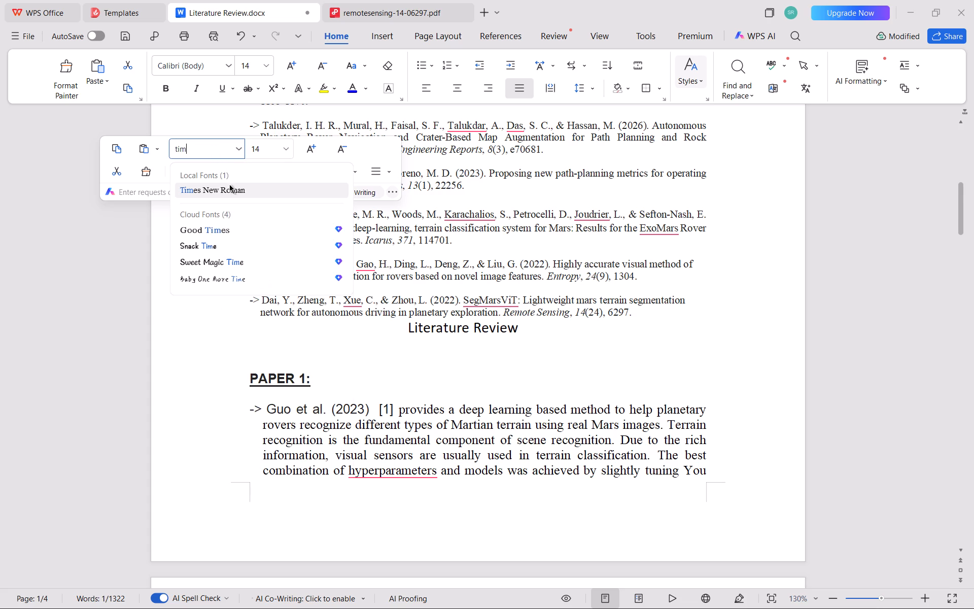
left_click(231, 187)
key("Return")
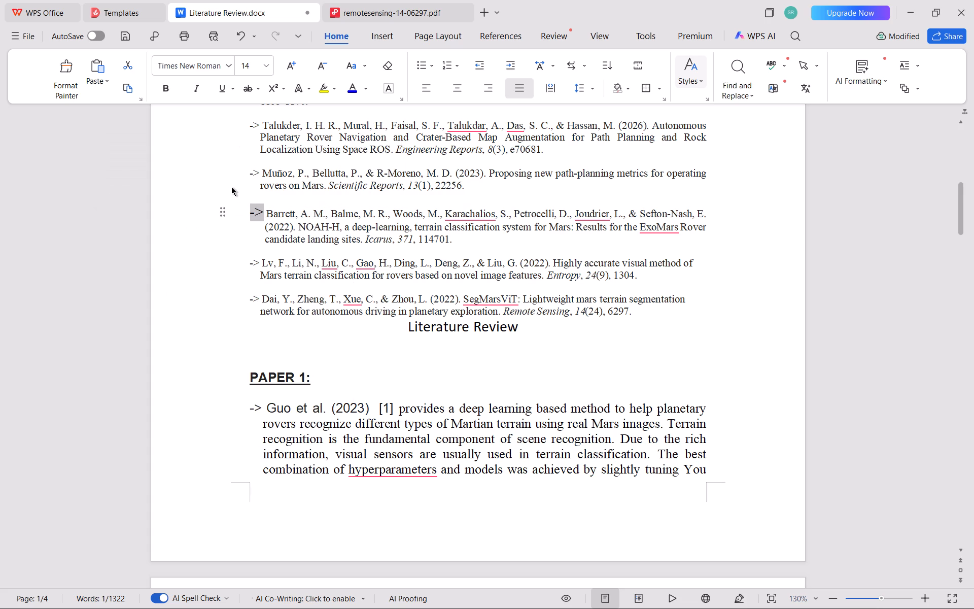
left_click(234, 254)
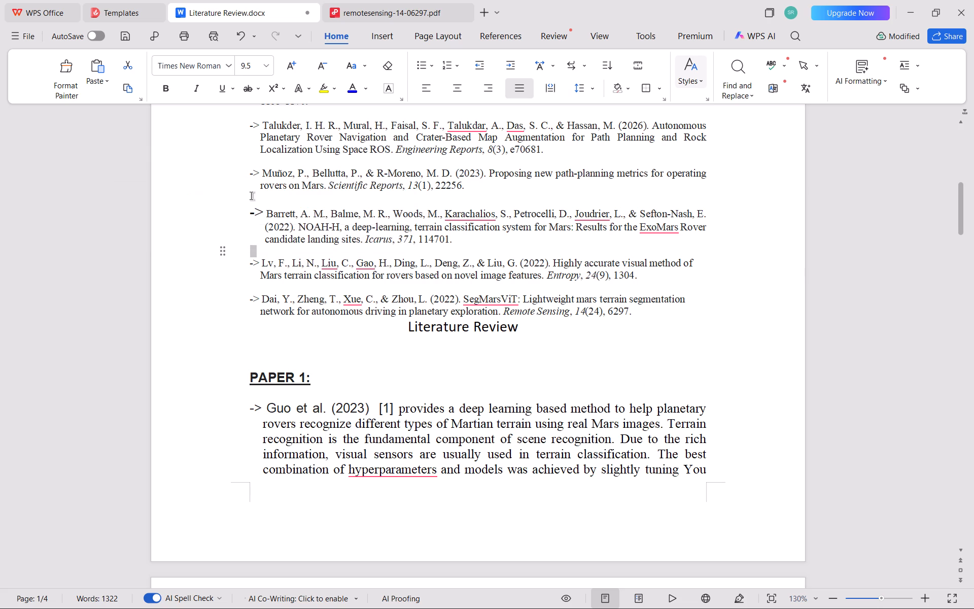
left_click_drag(263, 213, 248, 215)
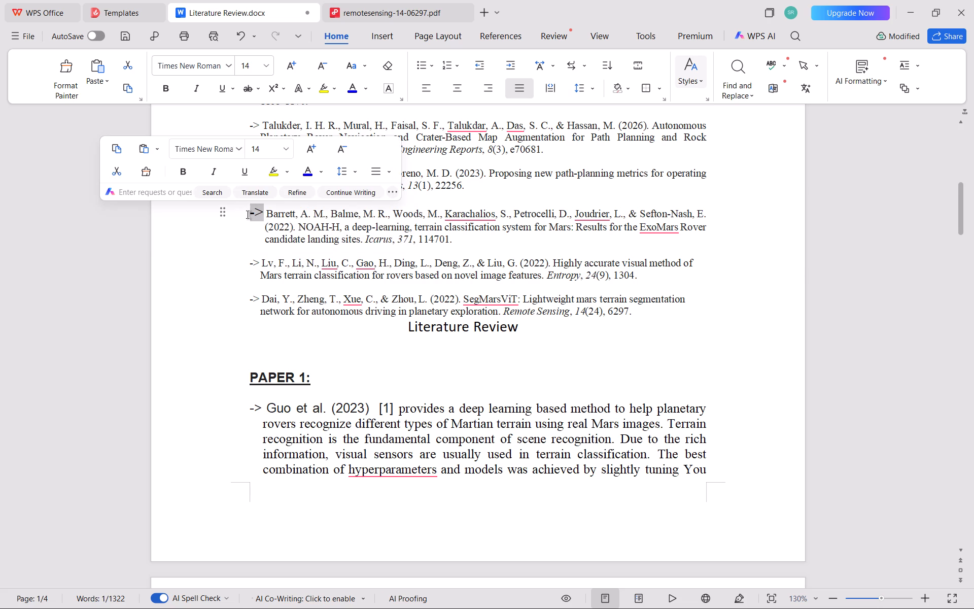
left_click(272, 148)
type("9.5")
key("Return")
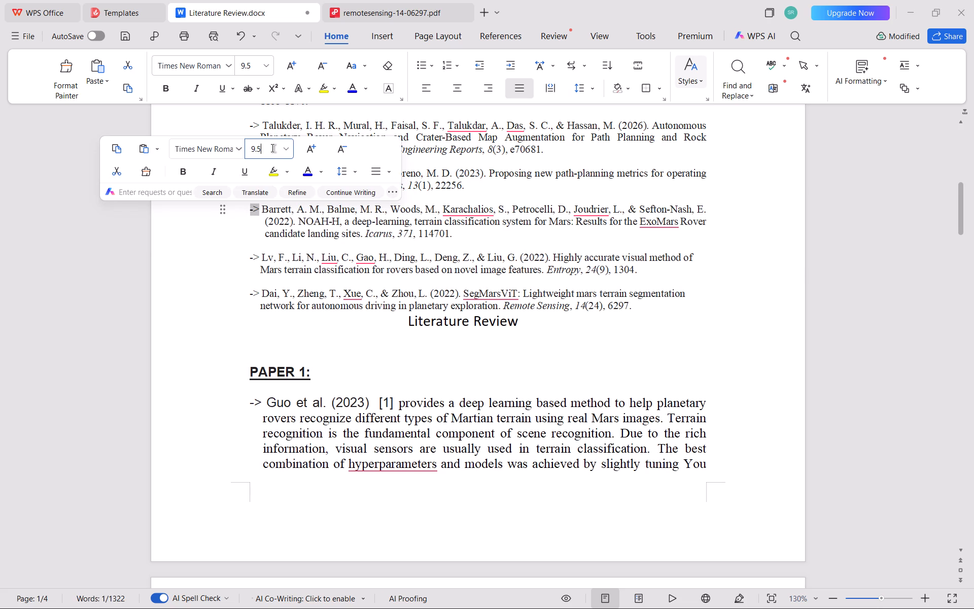
left_click(245, 254)
Set the "->" marker before the Guo et al. reference, first in the list, to size 9.5.
scroll(245, 254, "up", 1)
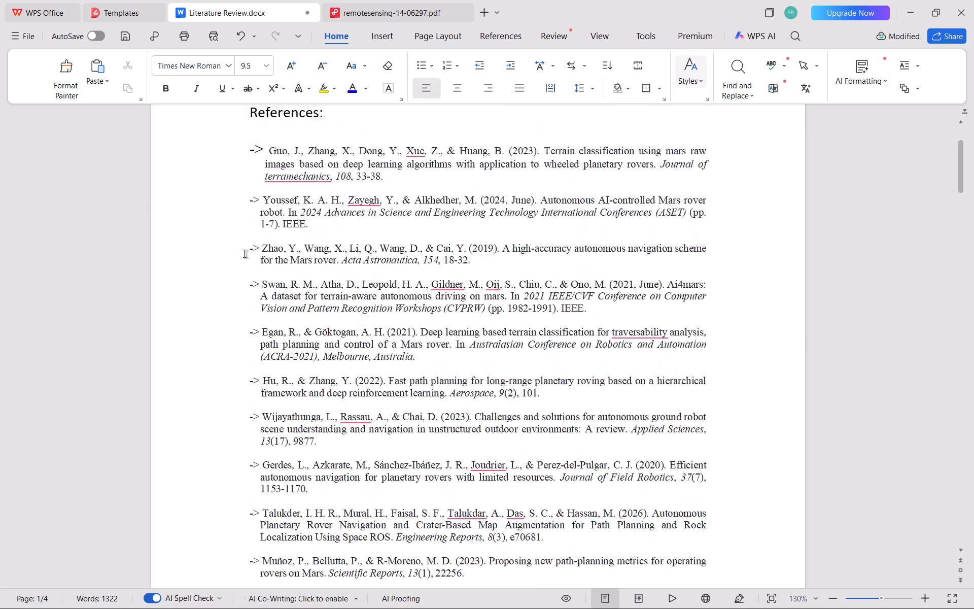
scroll(245, 254, "up", 2)
left_click_drag(263, 246, 249, 249)
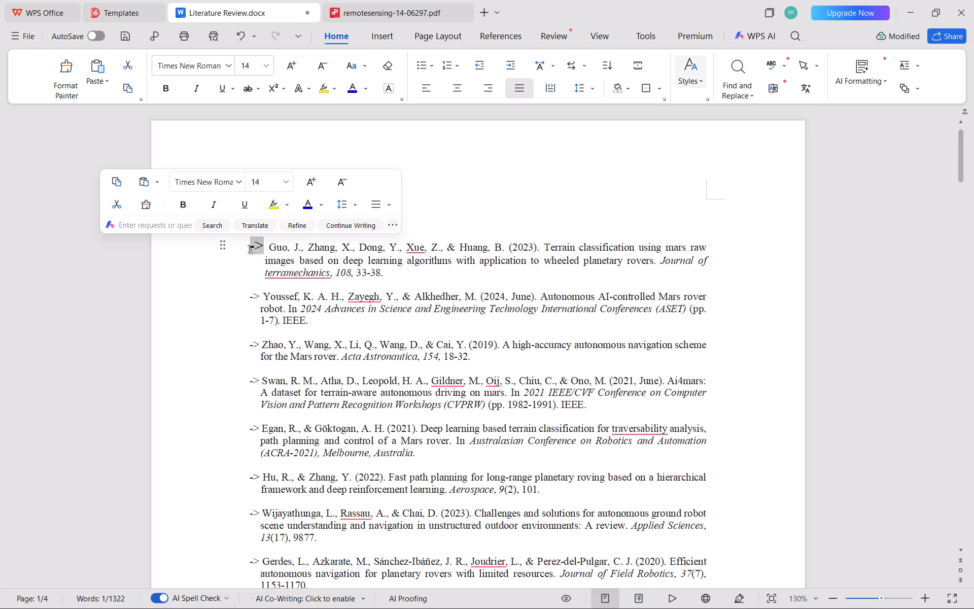
left_click(263, 179)
type("9.6")
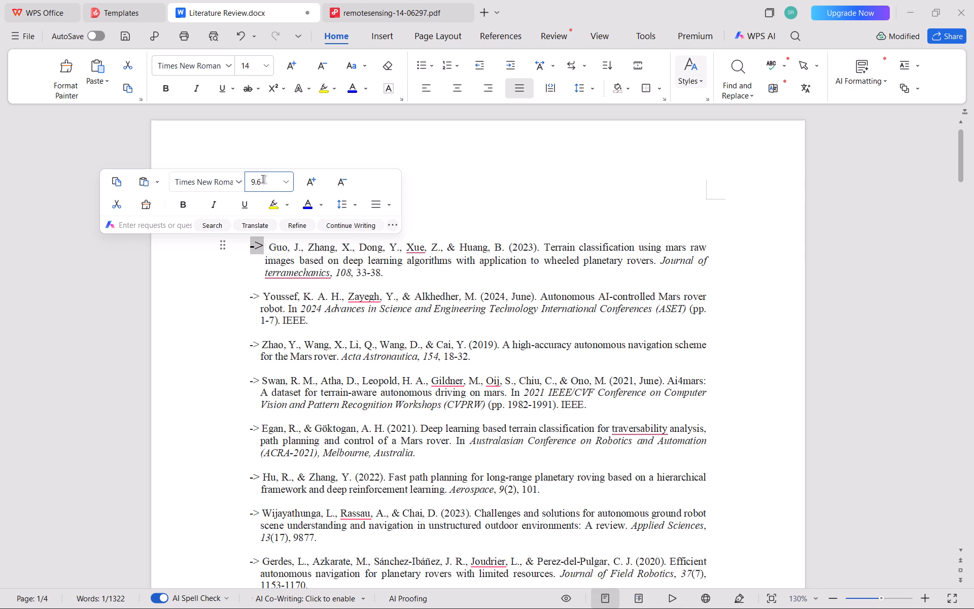
key("BackSpace")
key("5")
key("Return")
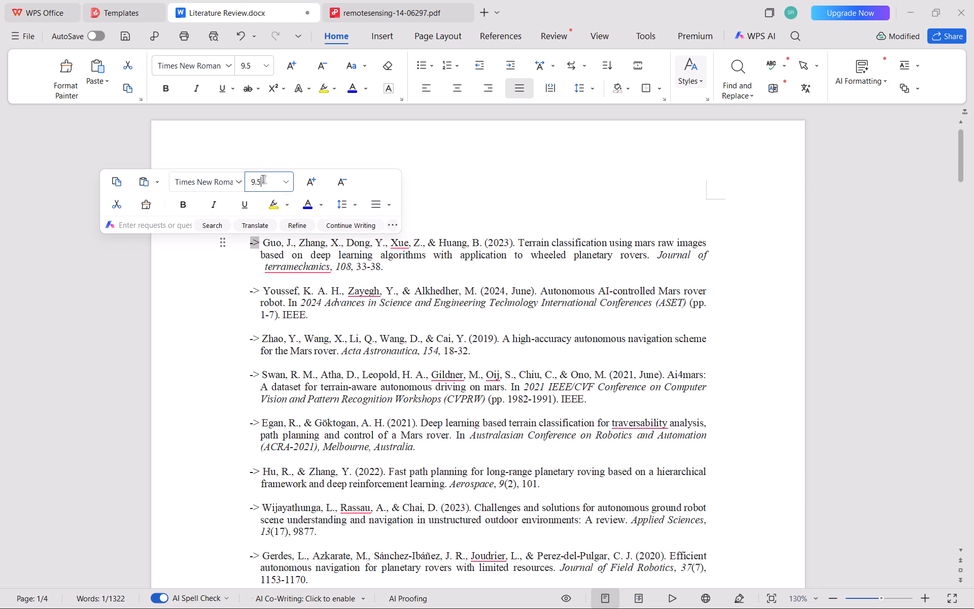
left_click(218, 333)
Copy the first author's surname, Dai, from the SegMarsViT reference.
scroll(218, 333, "down", 1)
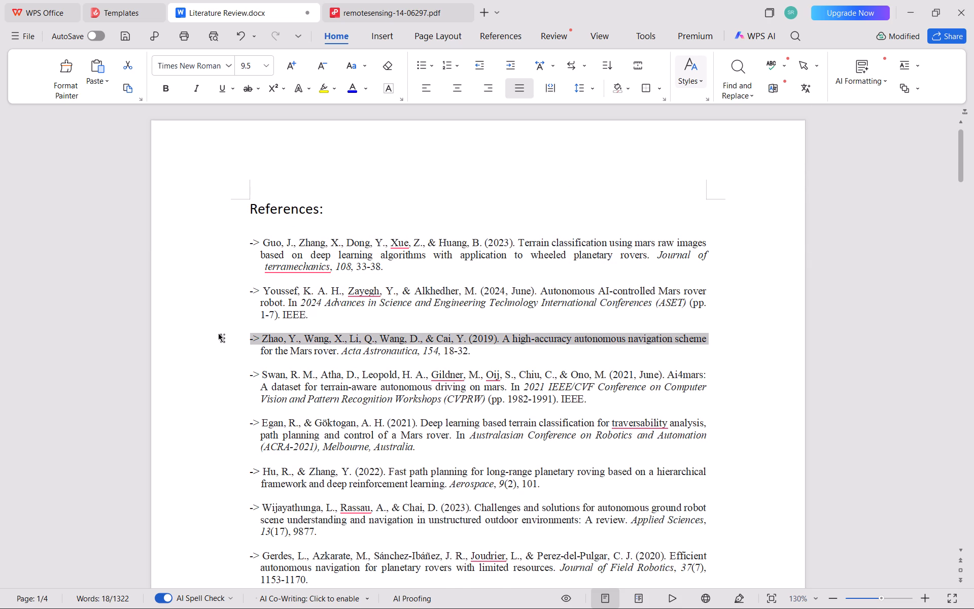
scroll(218, 333, "down", 1)
left_click(245, 377)
scroll(245, 377, "down", 6)
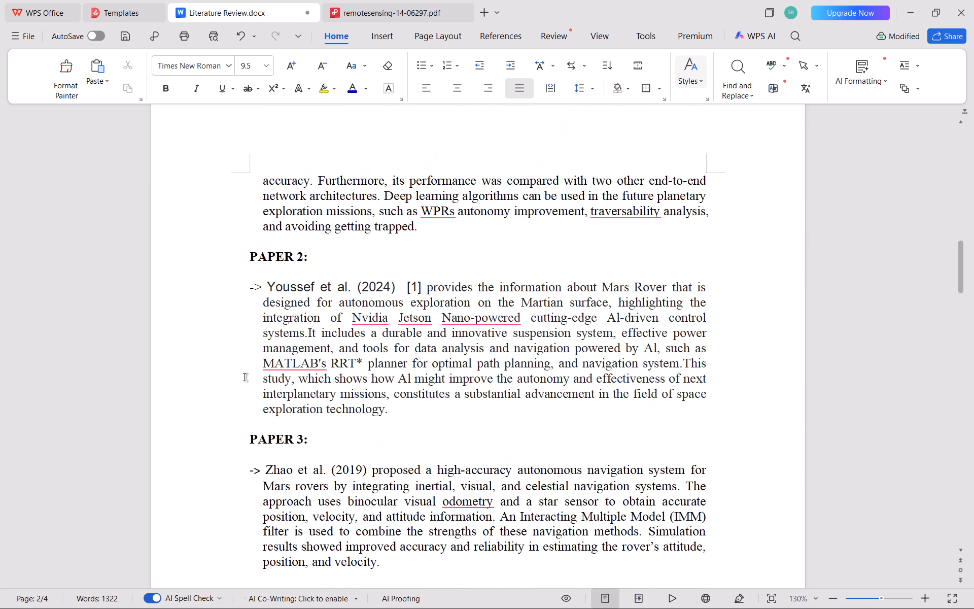
scroll(245, 377, "up", 3)
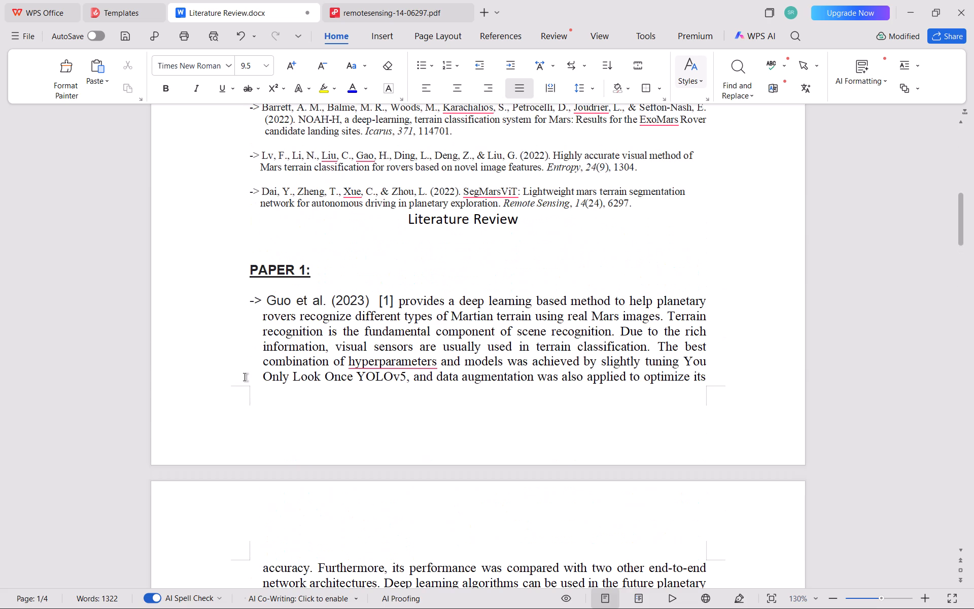
scroll(245, 377, "down", 2)
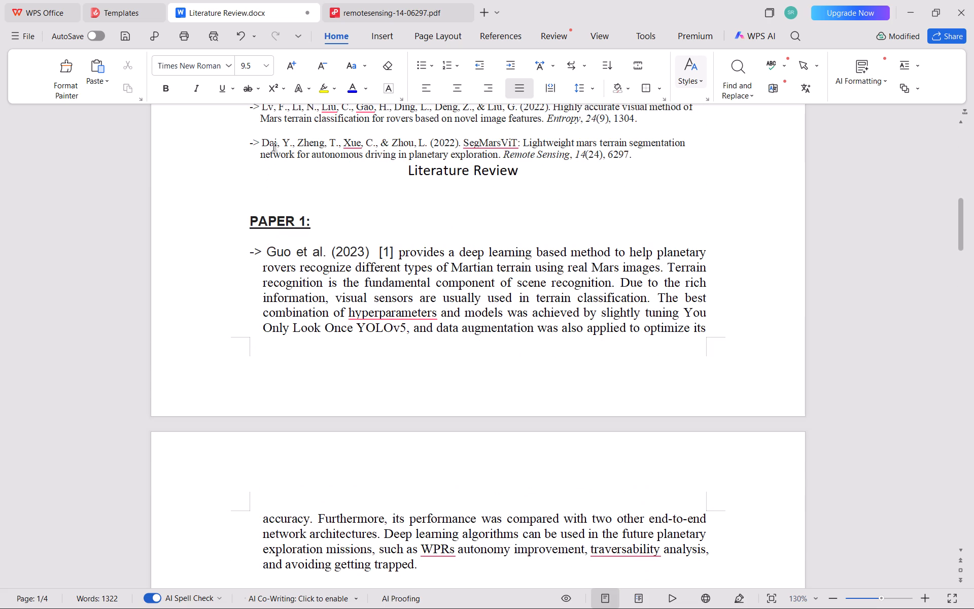
double_click(272, 143)
key("ctrl+c")
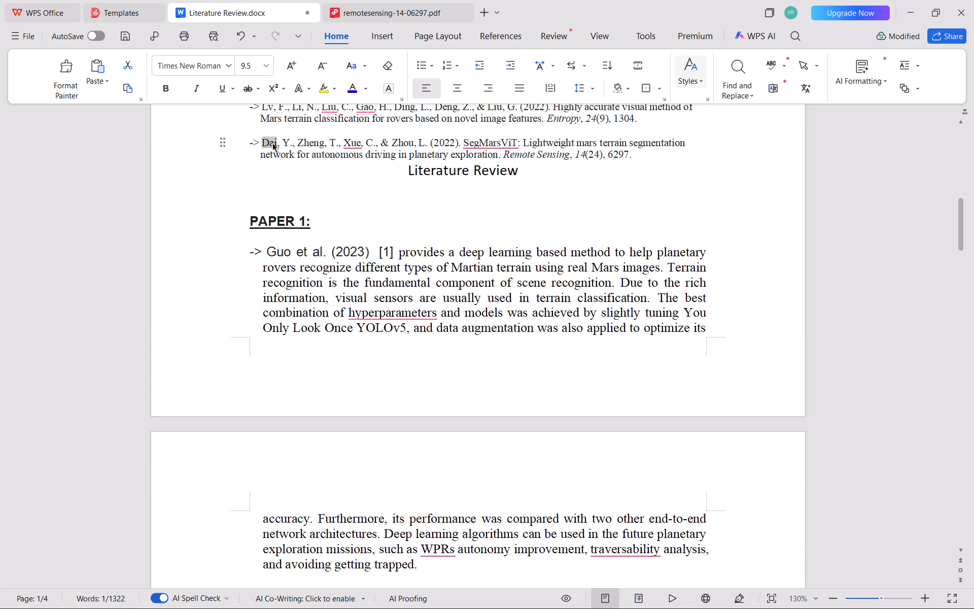
Below the Paper 12 summary, add the heading "Paper 13:" and start a "->" entry on the following line.
scroll(272, 143, "down", 11)
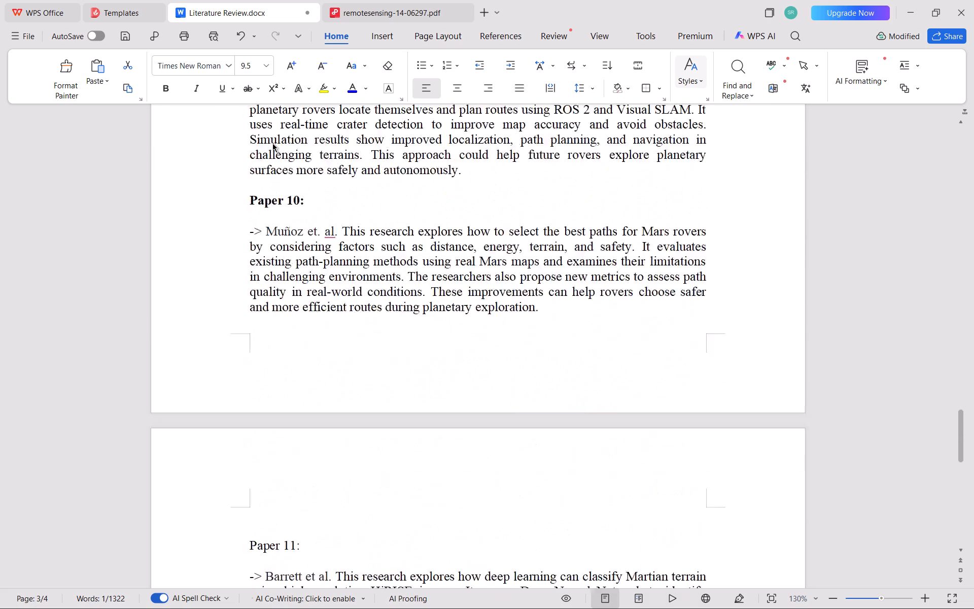
scroll(272, 143, "down", 1)
scroll(371, 433, "down", 2)
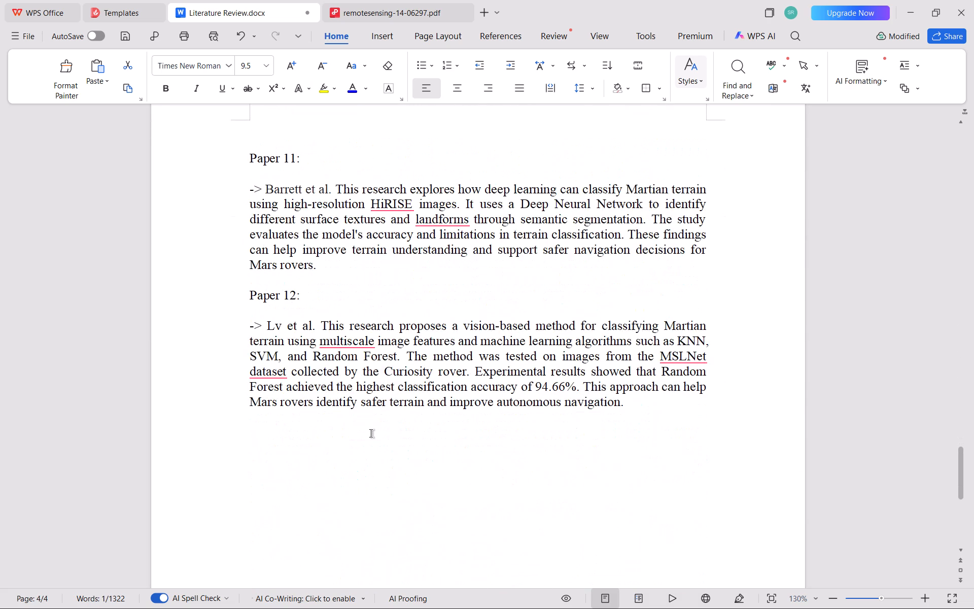
left_click(371, 433)
scroll(371, 433, "up", 7)
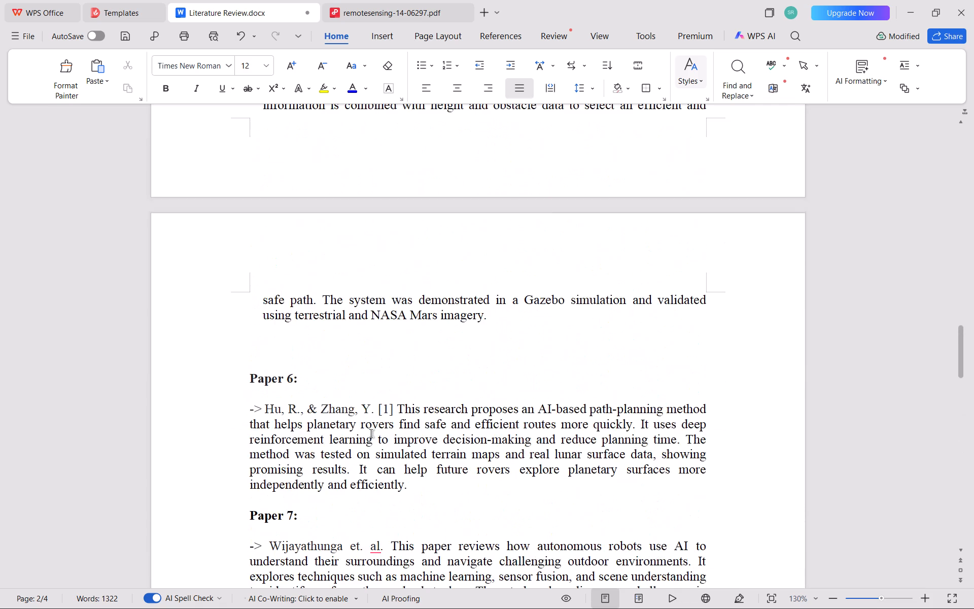
scroll(371, 433, "up", 2)
scroll(371, 433, "down", 2)
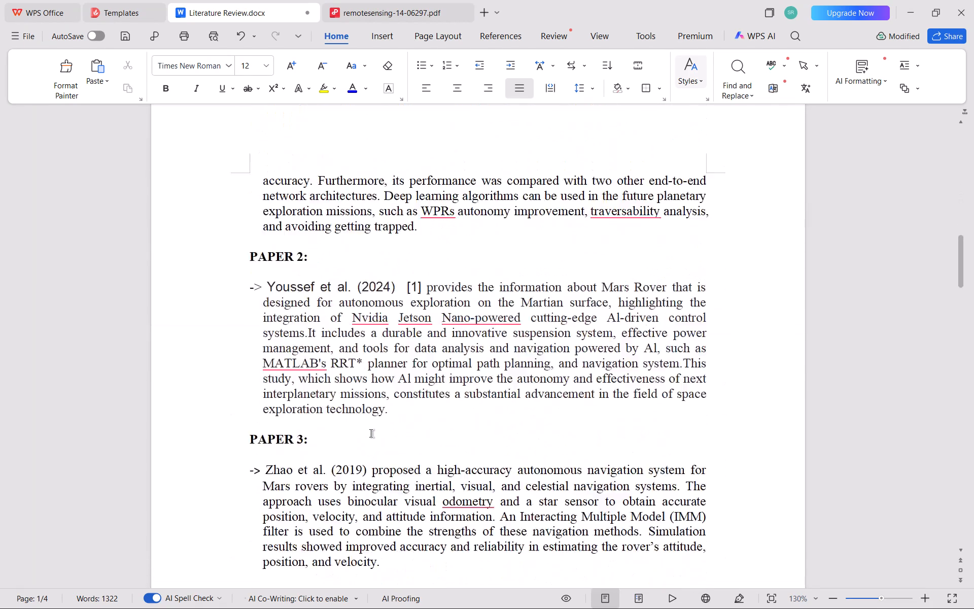
scroll(371, 433, "down", 1)
scroll(371, 433, "up", 2)
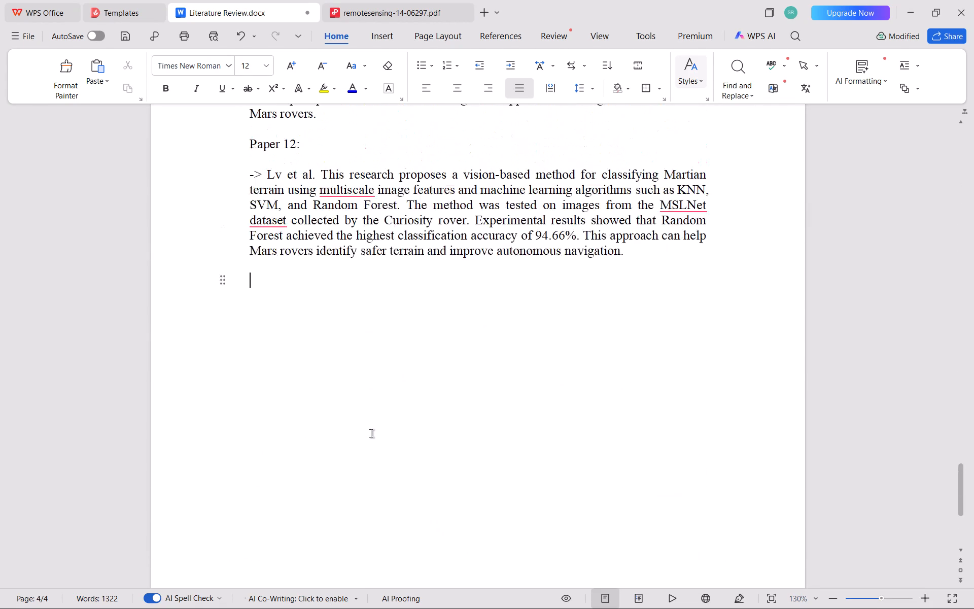
scroll(371, 433, "up", 3)
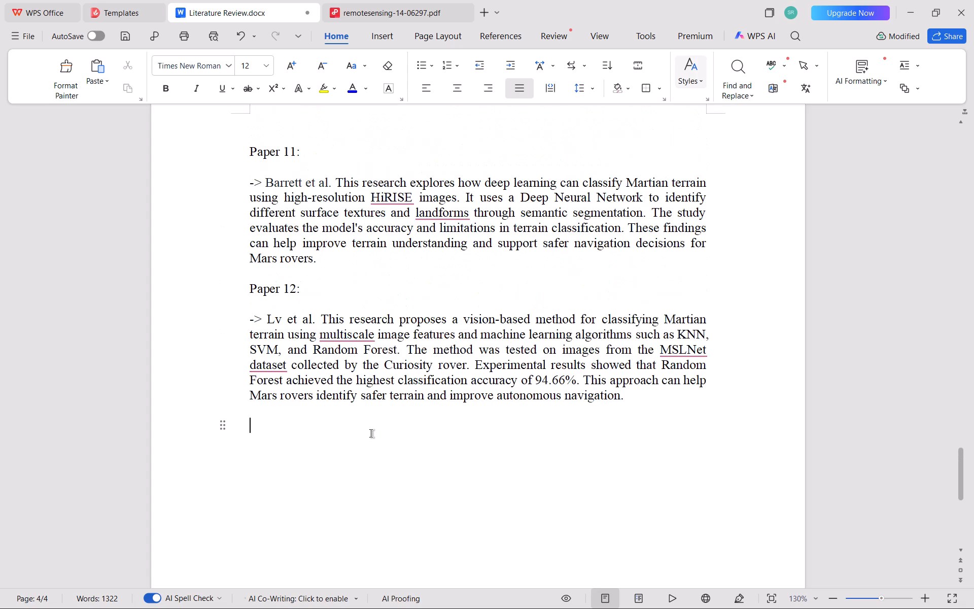
scroll(371, 433, "up", 1)
type("Paper")
key("space")
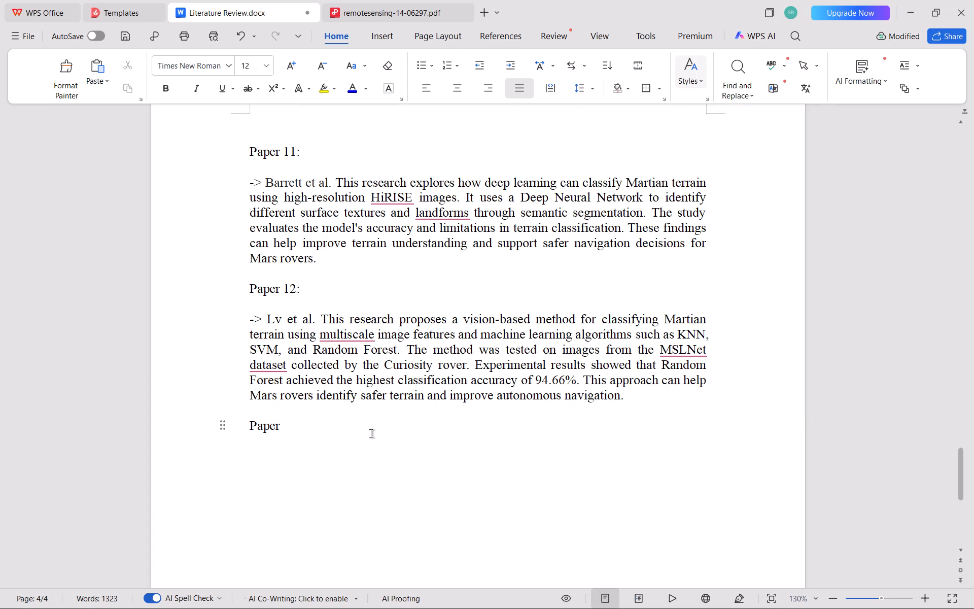
type("13")
key("shift+colon")
key("Return")
type("->")
key("space")
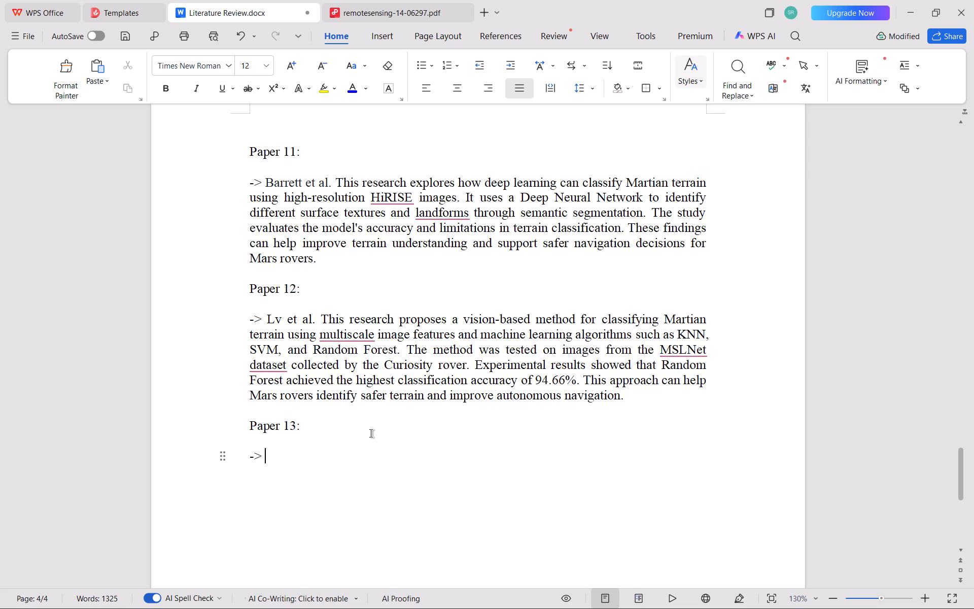
Begin the Paper 13 entry with the pasted surname followed by "et al.", so it reads "Dai et al." after the "->" marker.
key("ctrl+v")
key("ctrl+space")
type("et al")
key("BackSpace")
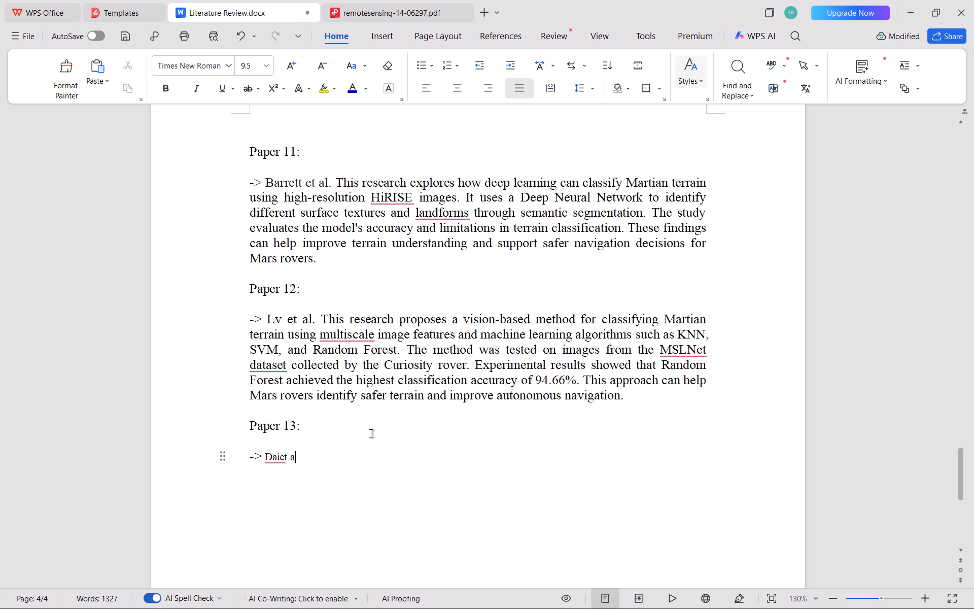
key("BackSpace")
key("BackSpace")
type("er")
key("BackSpace")
key("BackSpace")
key("BackSpace")
key("BackSpace")
key("space")
type("et")
key("space")
type("al.")
key("space")
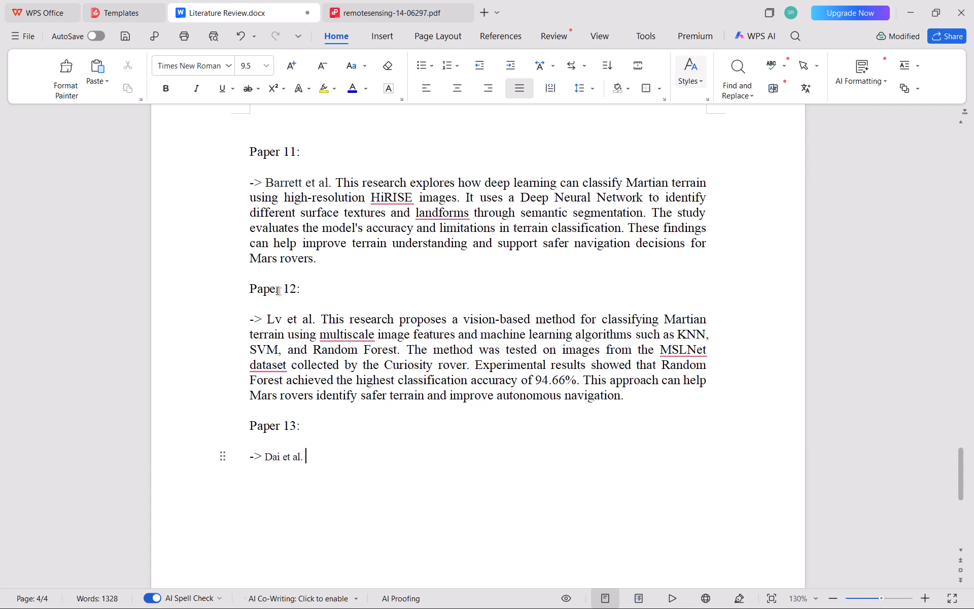
Make the "Paper 11:" and "Paper 12:" headings bold.
scroll(308, 290, "up", 1)
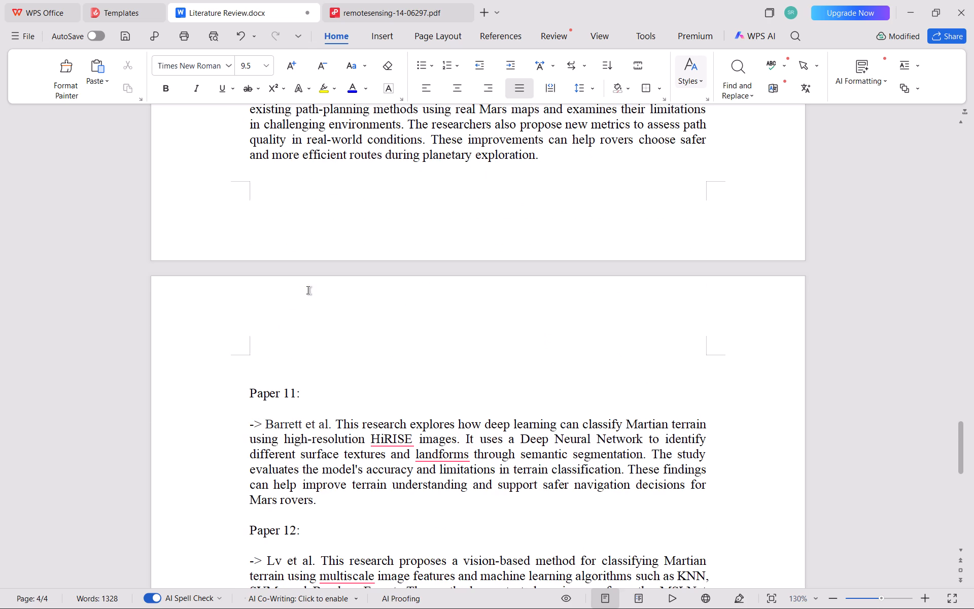
scroll(308, 290, "up", 1)
left_click_drag(310, 394, 250, 393)
left_click(184, 351)
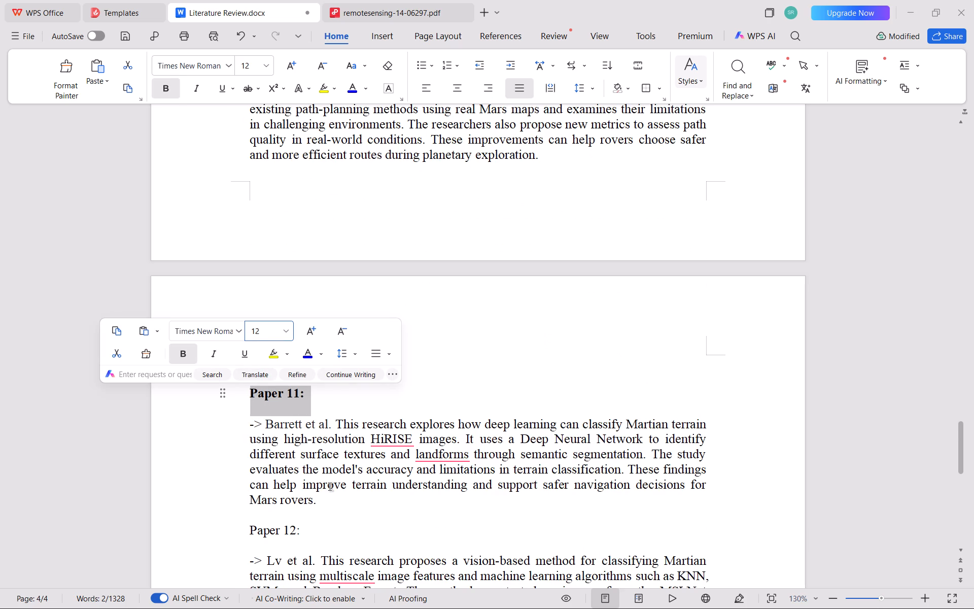
left_click_drag(312, 525, 248, 523)
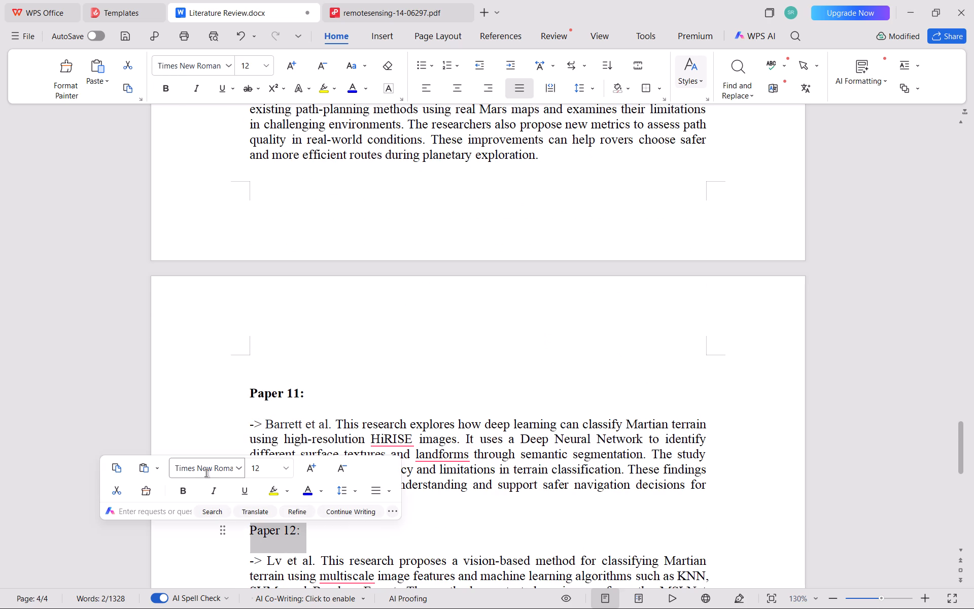
left_click(187, 489)
left_click(469, 498)
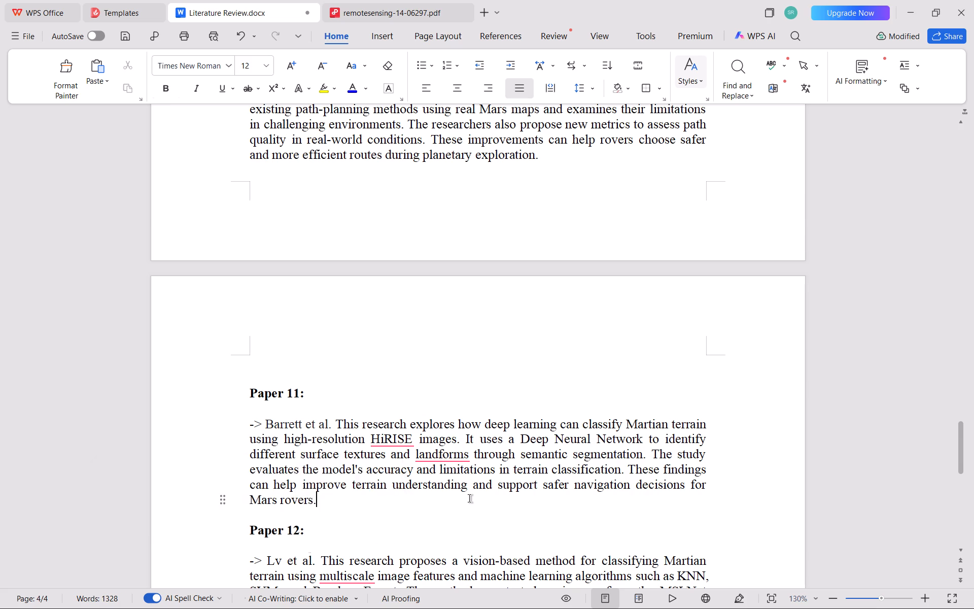
Make the "Paper 13:" heading bold to match the other paper headings.
scroll(469, 498, "up", 1)
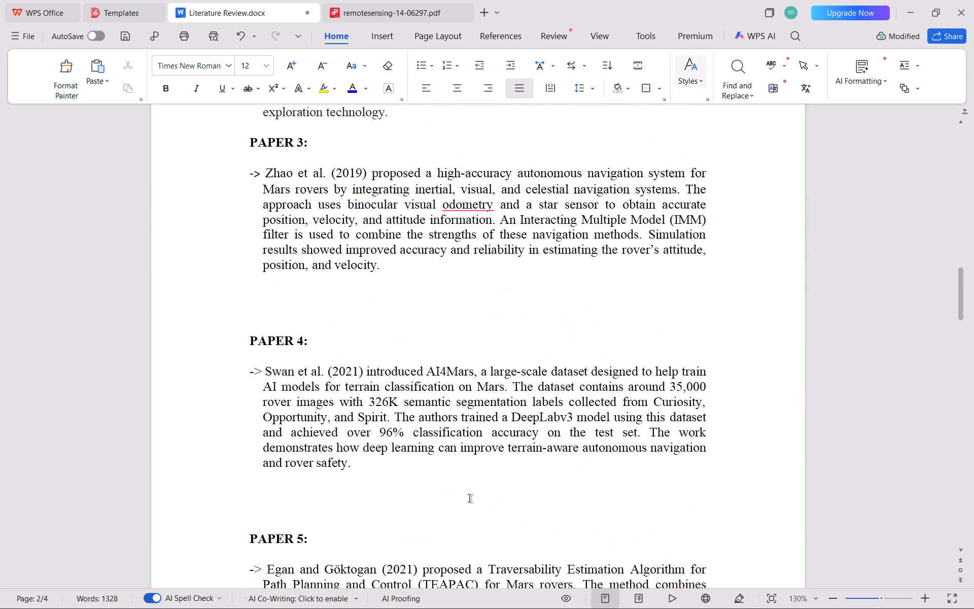
scroll(469, 498, "down", 8)
scroll(469, 498, "up", 2)
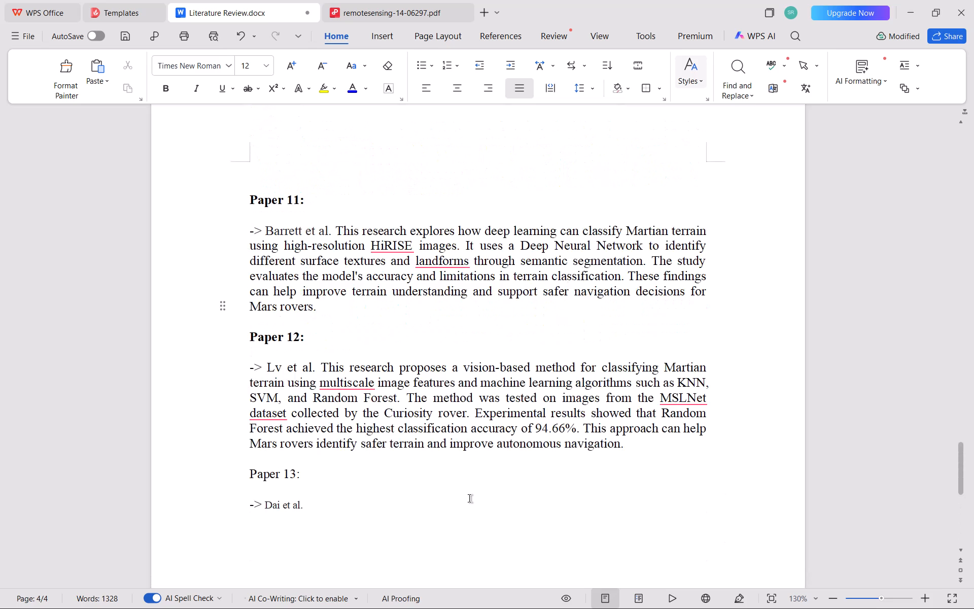
scroll(469, 498, "up", 2)
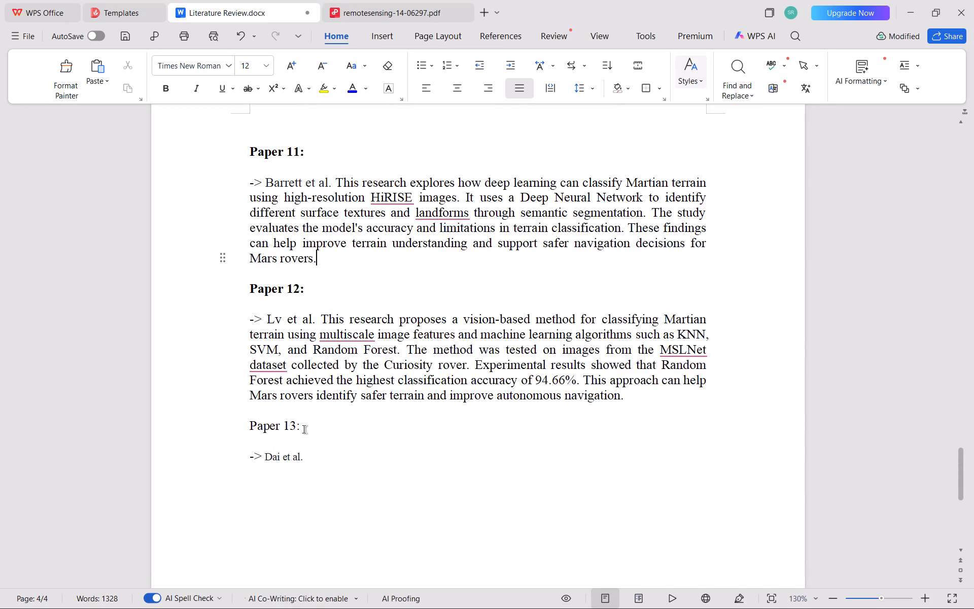
left_click_drag(304, 429, 239, 425)
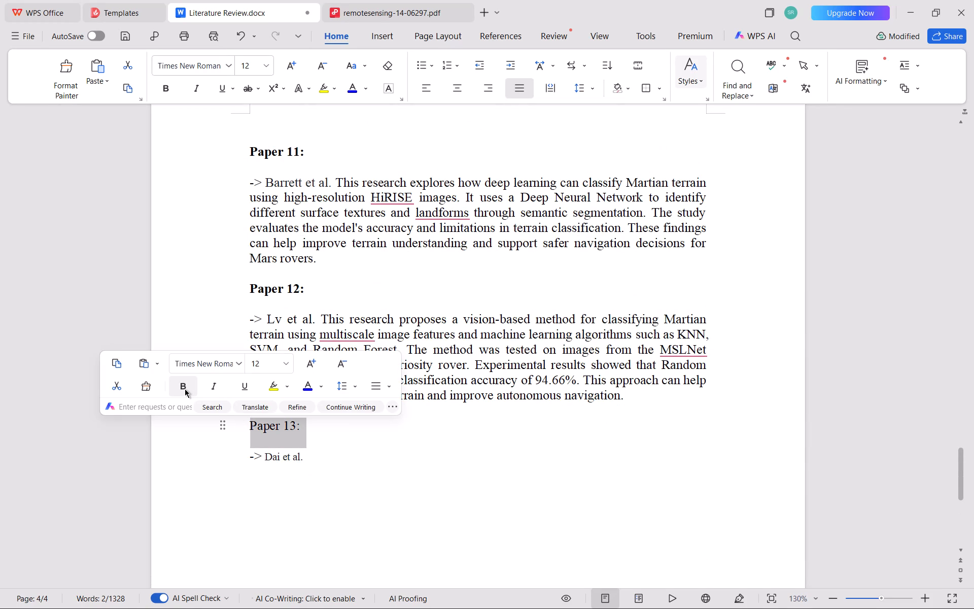
left_click(184, 387)
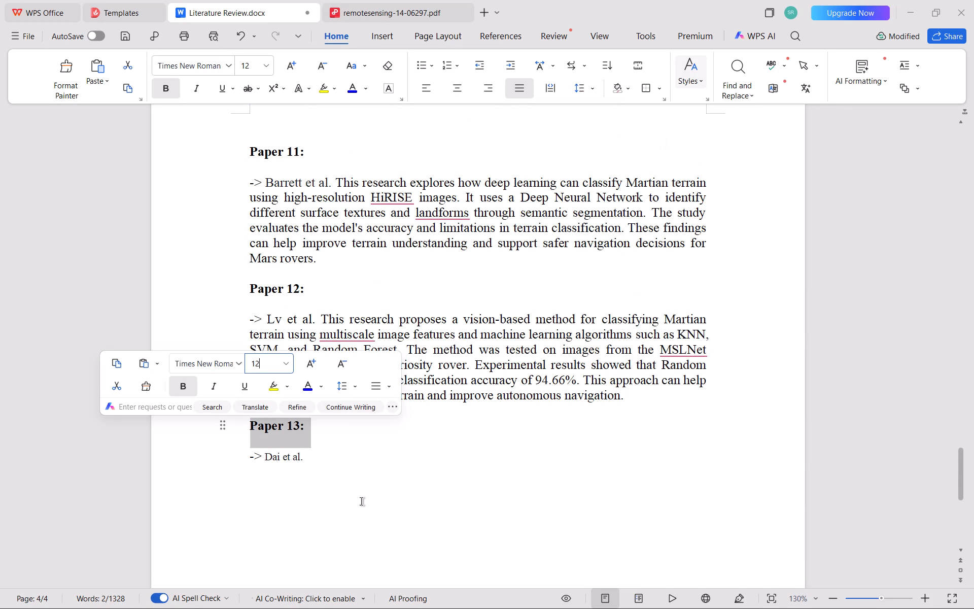
left_click(397, 511)
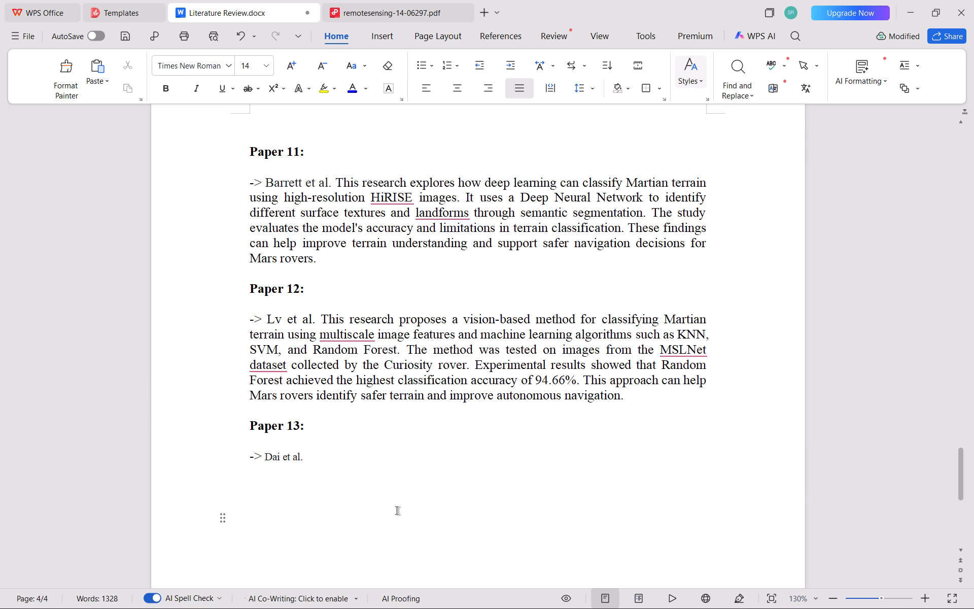
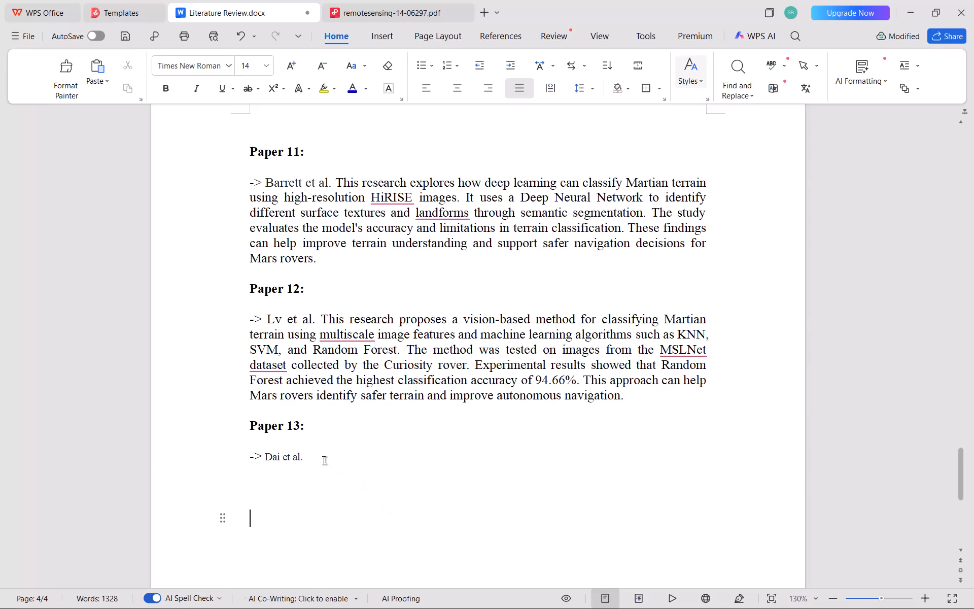
Set the font size of "Dai et al." in the Paper 13 entry to 12.
left_click(323, 460)
left_click_drag(323, 460, 266, 465)
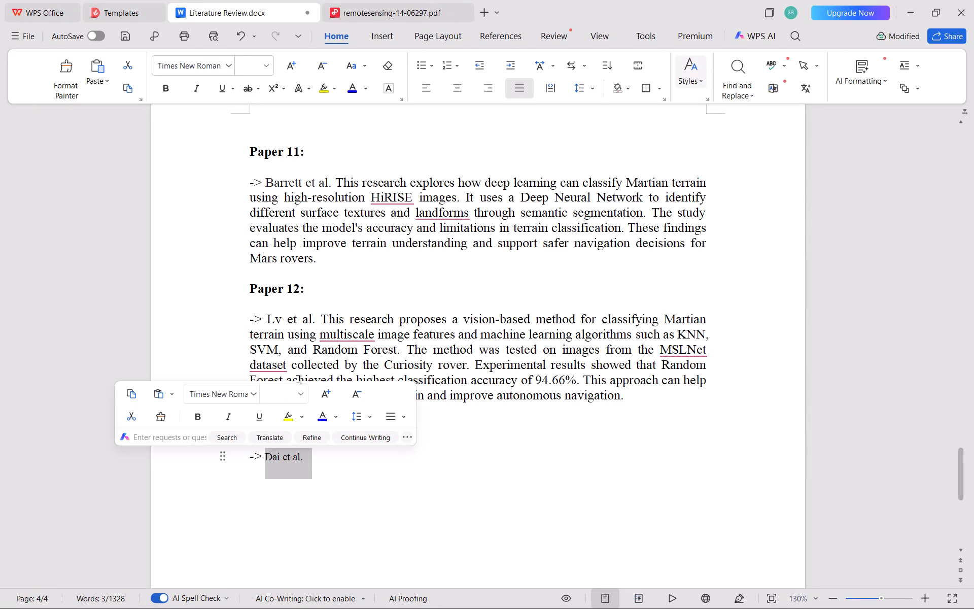
left_click(284, 392)
type("12")
key("Return")
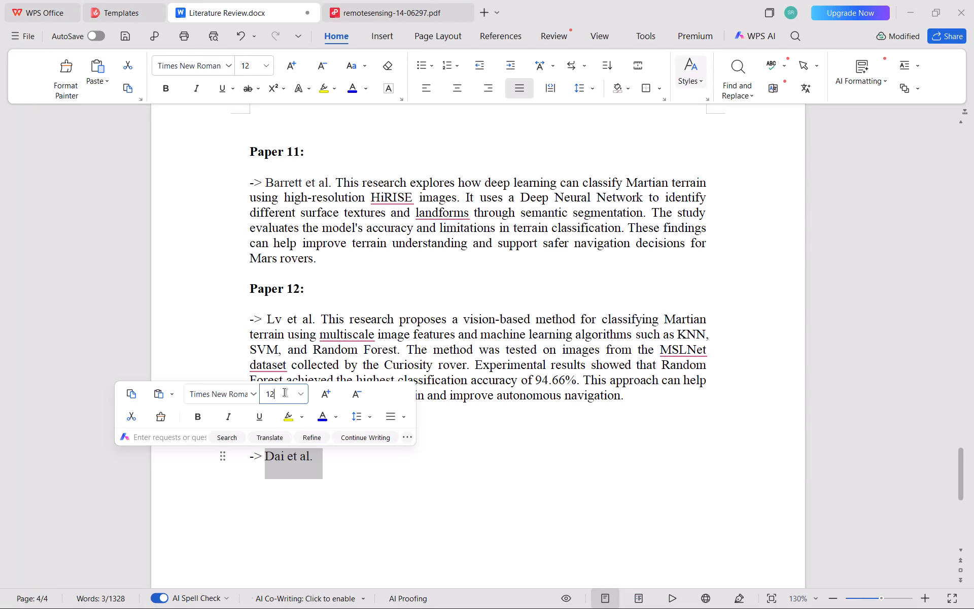
left_click(334, 469)
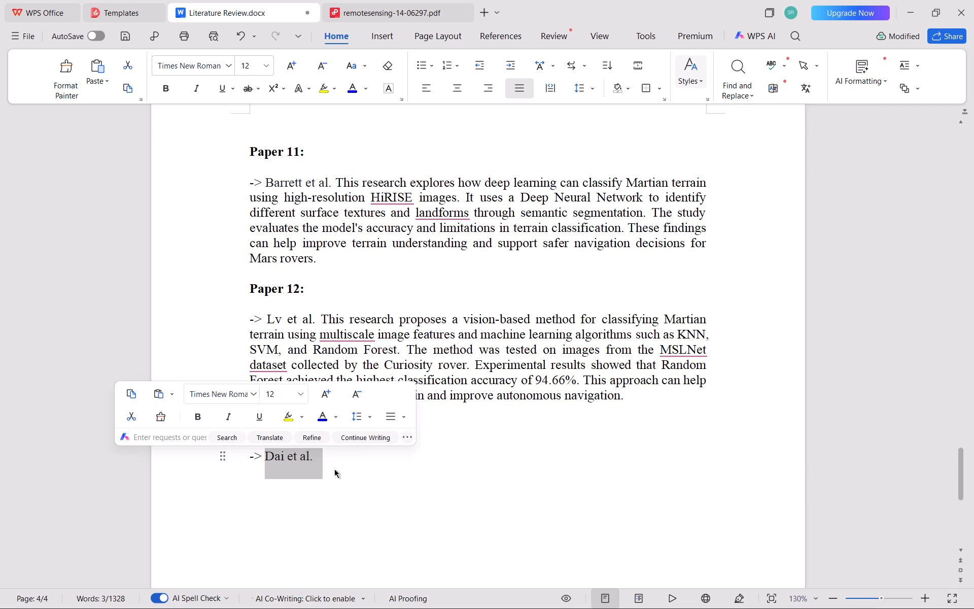
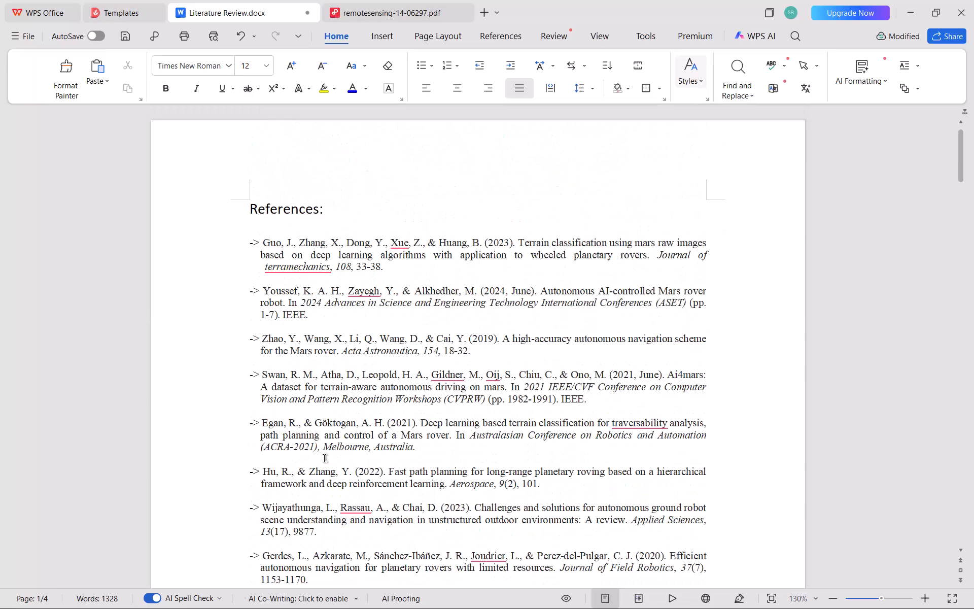
Change the citation number after "Youssef et al. (2024)" in the Paper 2 entry to [2].
scroll(324, 458, "down", 6)
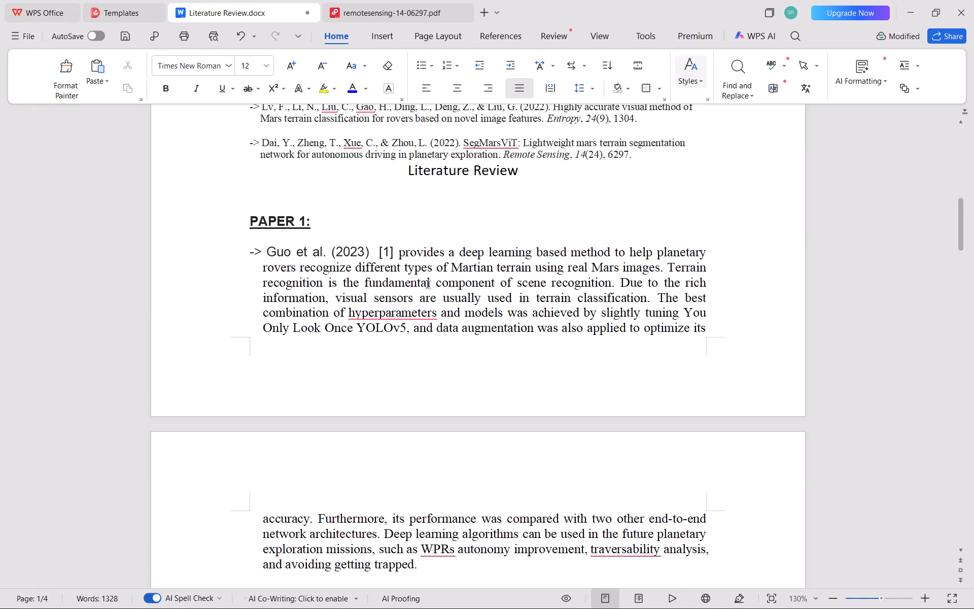
scroll(413, 504, "down", 1)
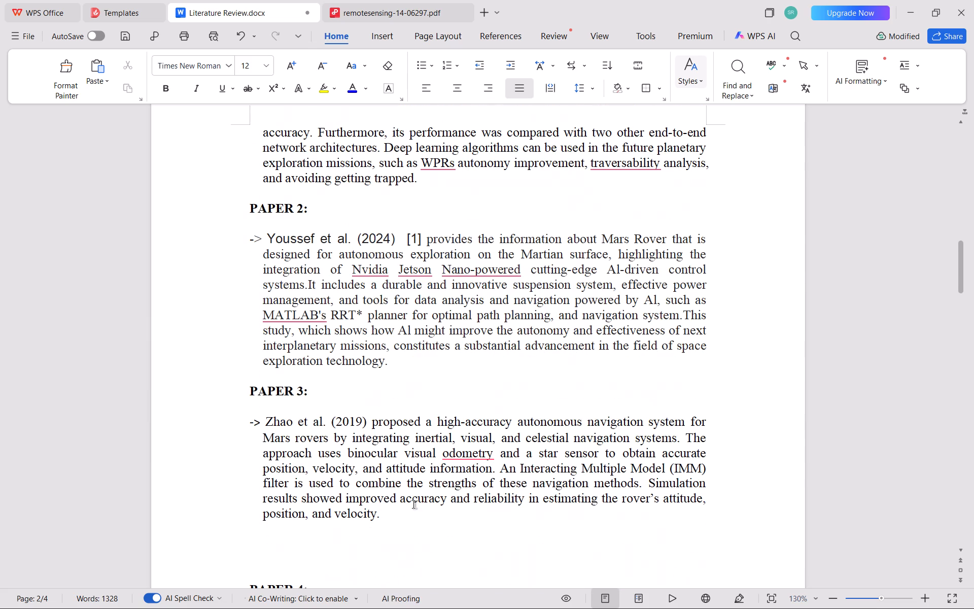
scroll(413, 504, "down", 1)
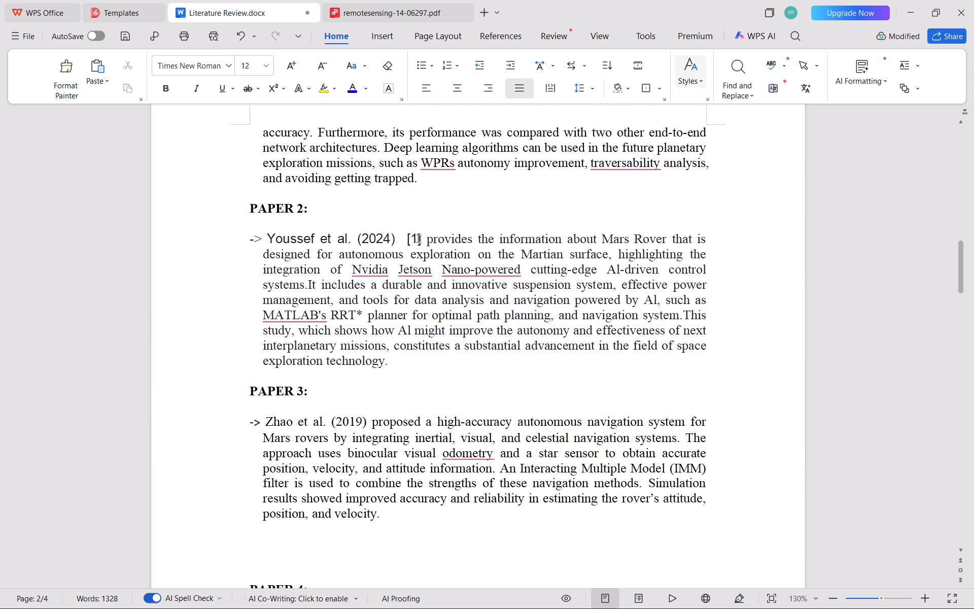
left_click(420, 238)
key("Left")
key("BackSpace")
key("2")
Insert the citation number [3] after "Zhao et al. (2019)" in the Paper 3 entry.
scroll(422, 262, "down", 1)
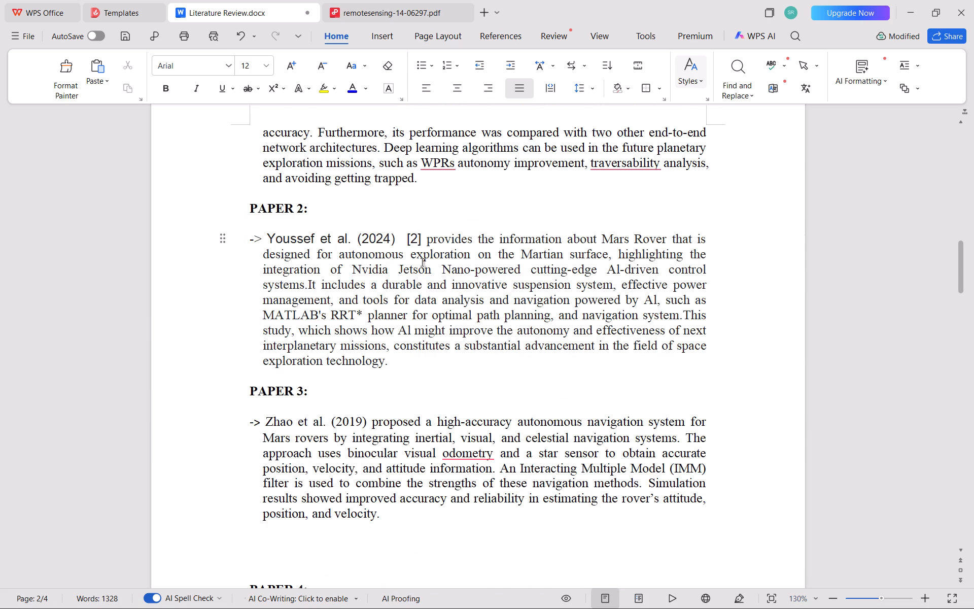
scroll(422, 262, "down", 1)
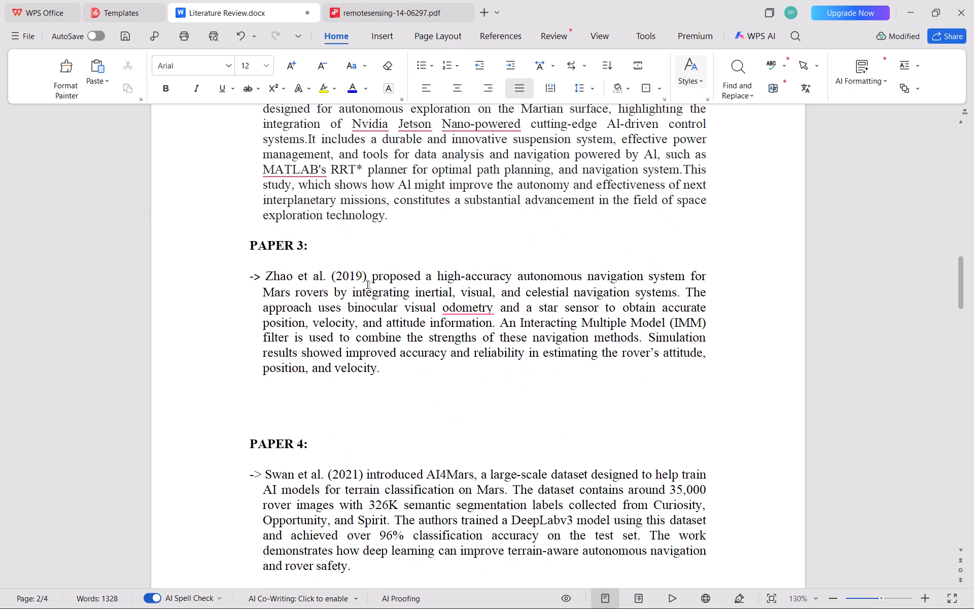
left_click(372, 273)
key("bracketleft")
type("3]")
key("space")
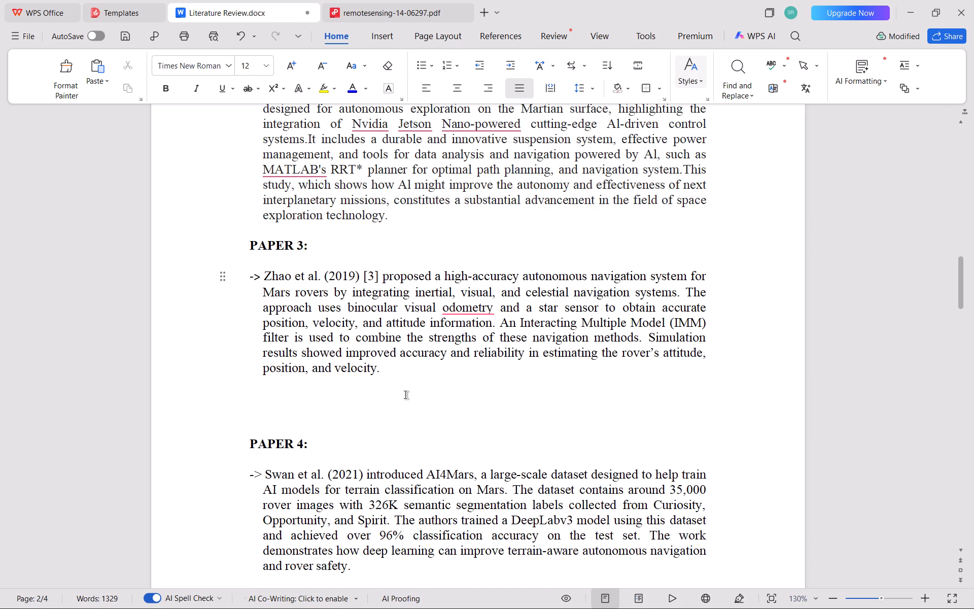
Insert the citation number [4] after "Swan et al. (2021)" in the Paper 4 entry.
scroll(405, 395, "down", 1)
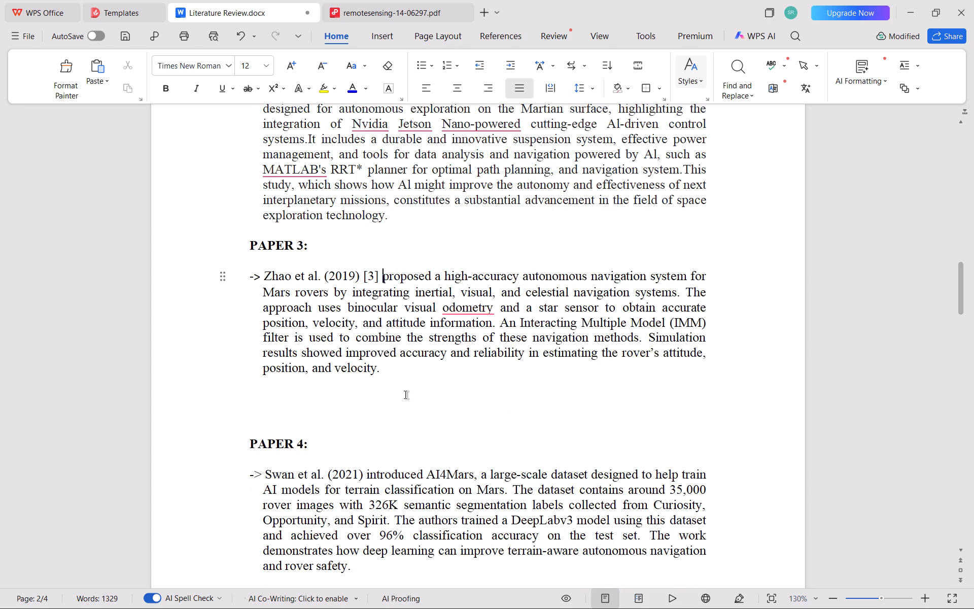
scroll(405, 395, "down", 1)
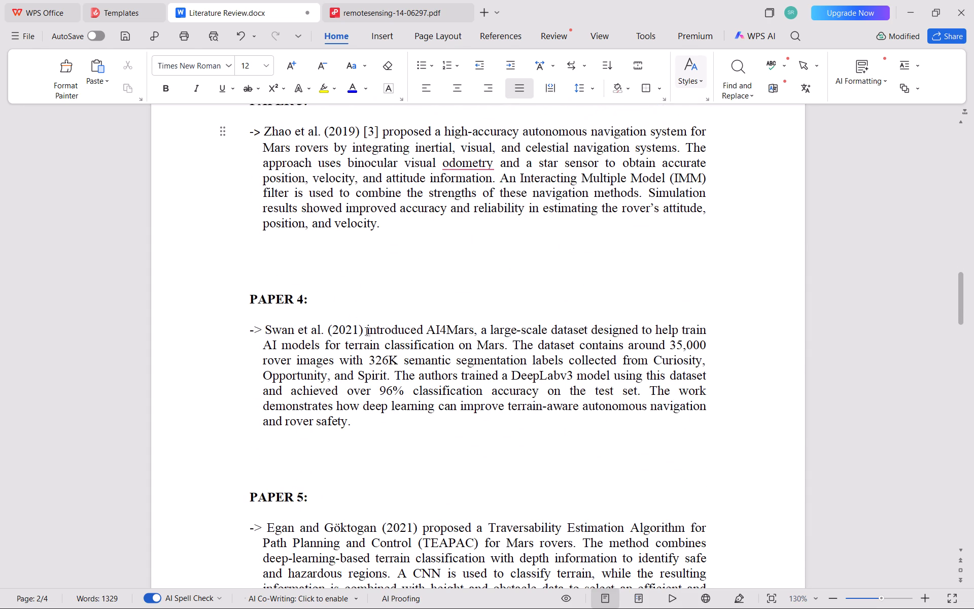
left_click(366, 331)
key("bracketleft")
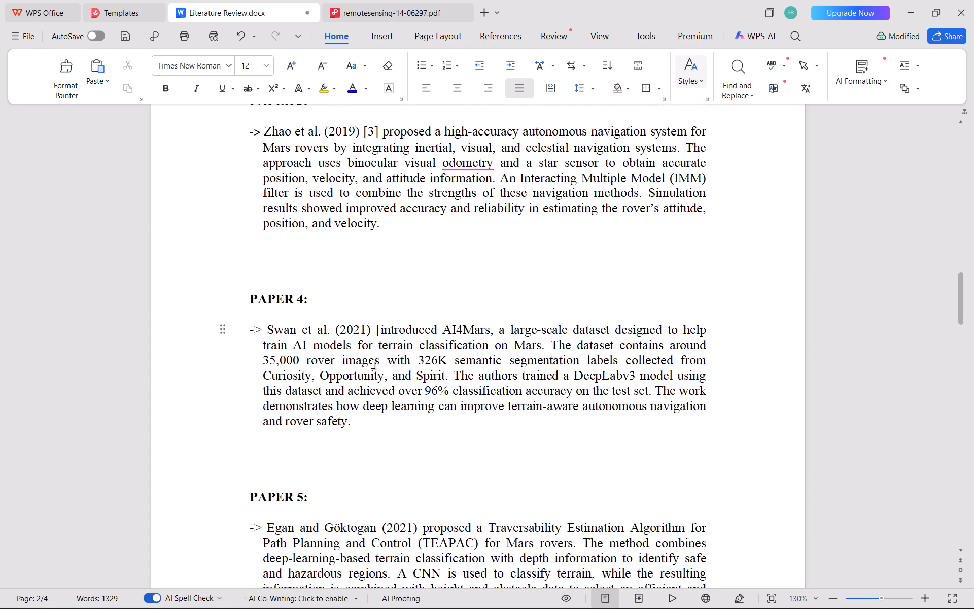
type("4]")
key("space")
Insert the citation number [5] after "Egan and Göktogan (2021)" in the Paper 5 entry.
scroll(373, 365, "down", 1)
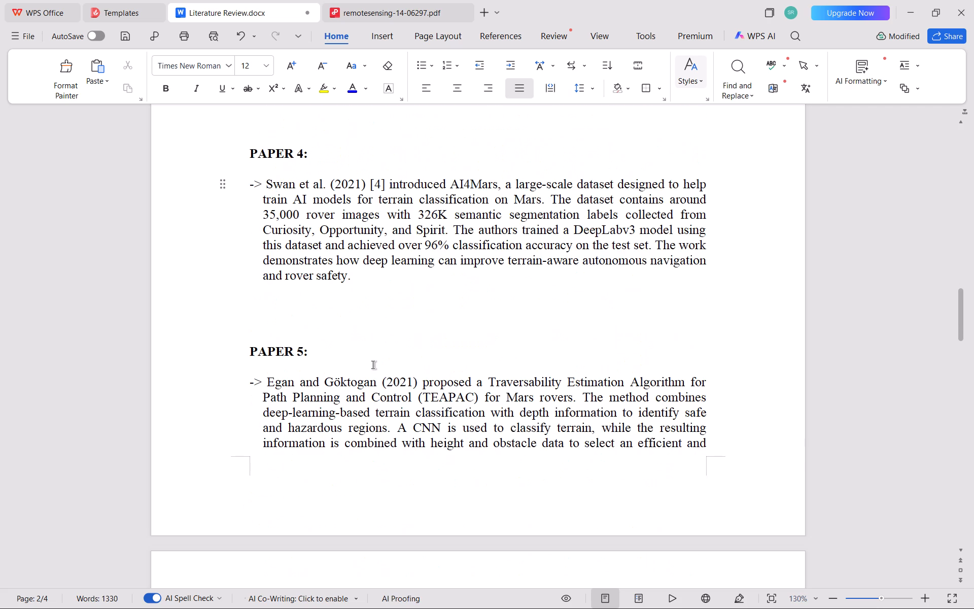
scroll(373, 365, "down", 1)
scroll(434, 380, "up", 2)
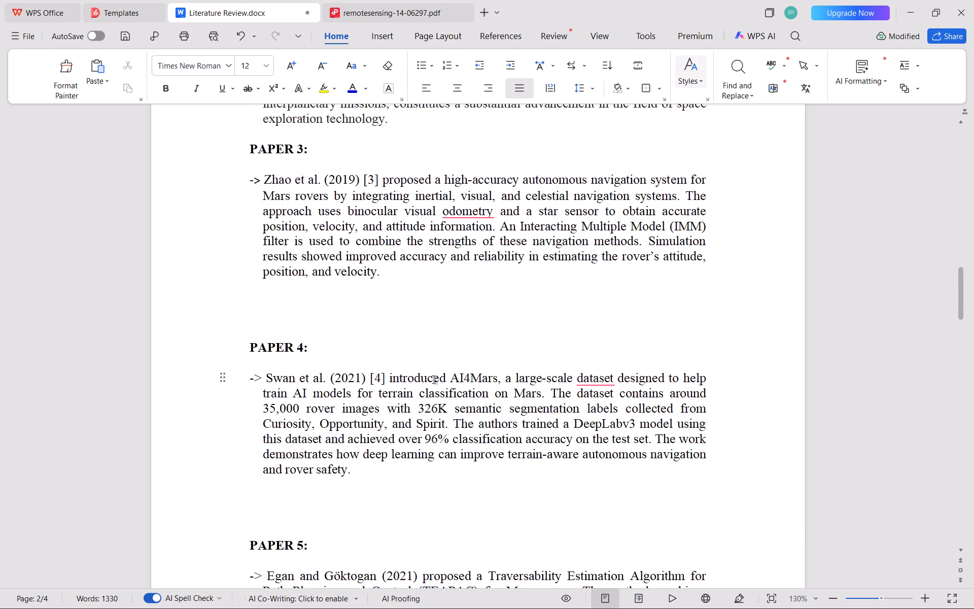
scroll(434, 380, "up", 2)
scroll(434, 380, "right", 1)
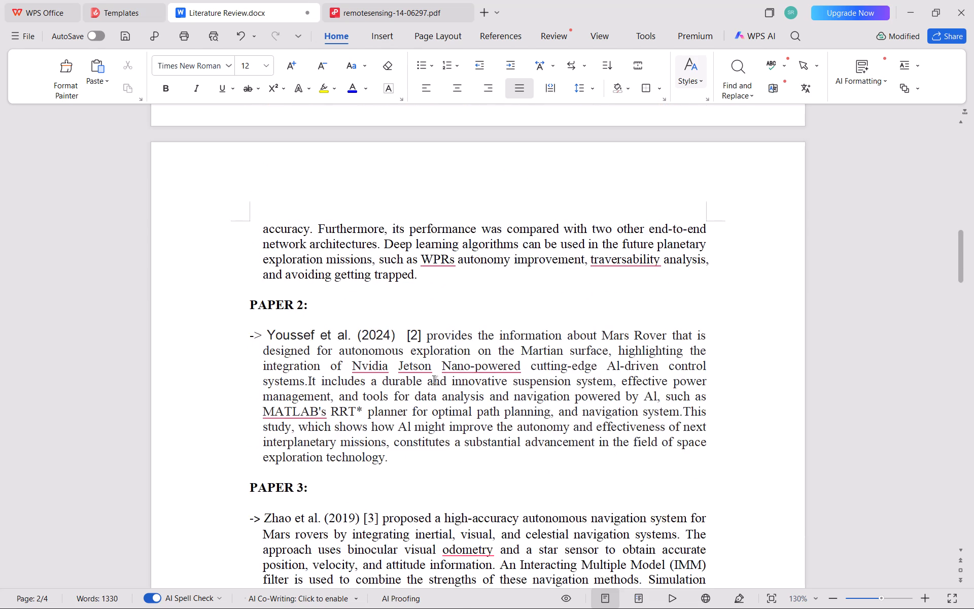
scroll(434, 380, "right", 2)
scroll(434, 380, "down", 1)
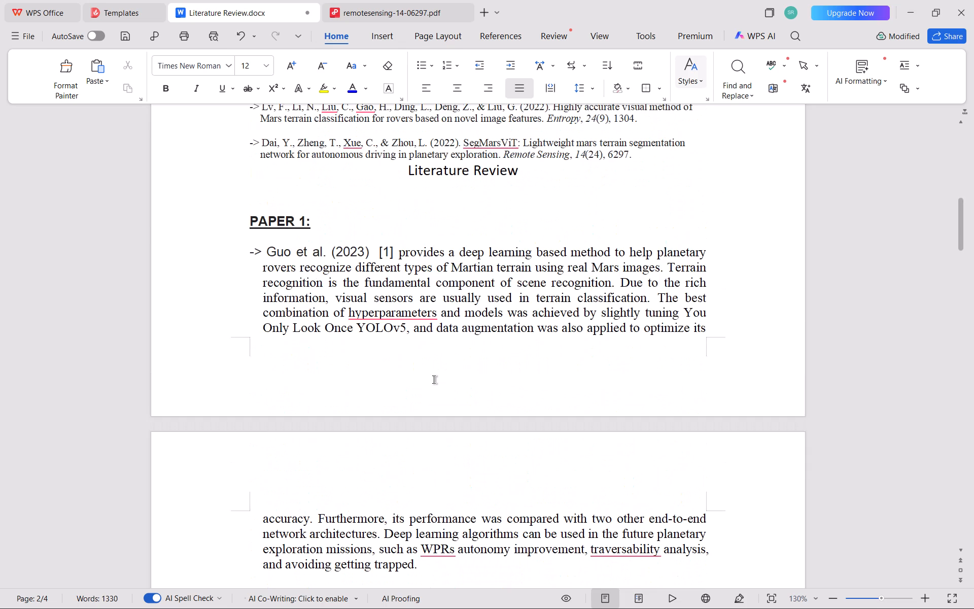
scroll(434, 380, "down", 1)
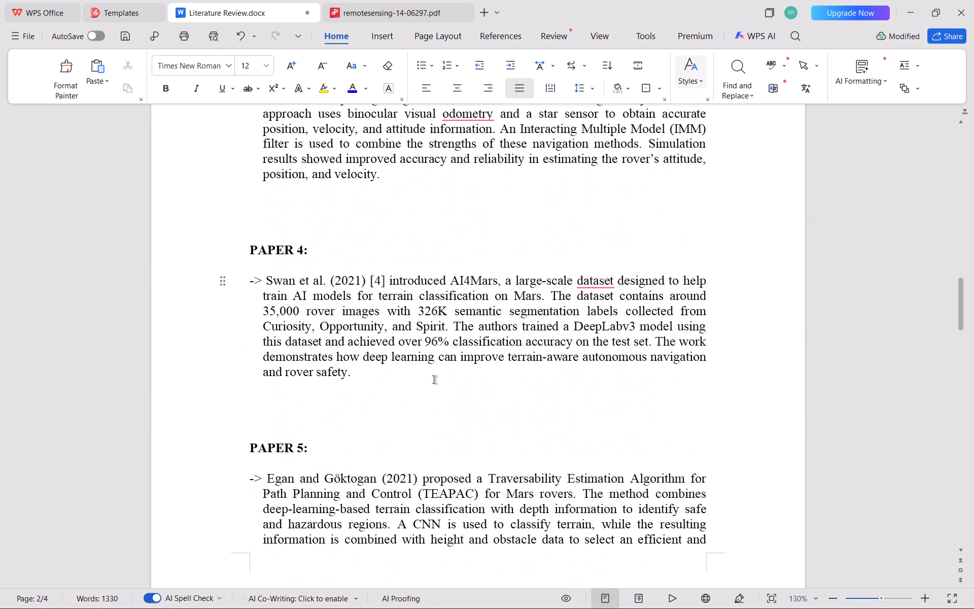
scroll(434, 380, "down", 1)
left_click(422, 425)
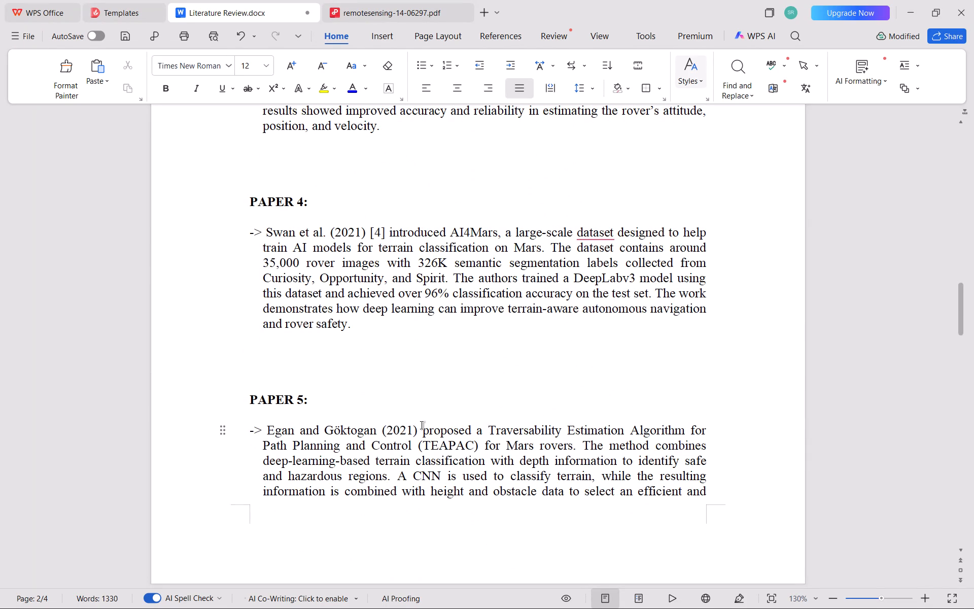
type("[5]")
key("space")
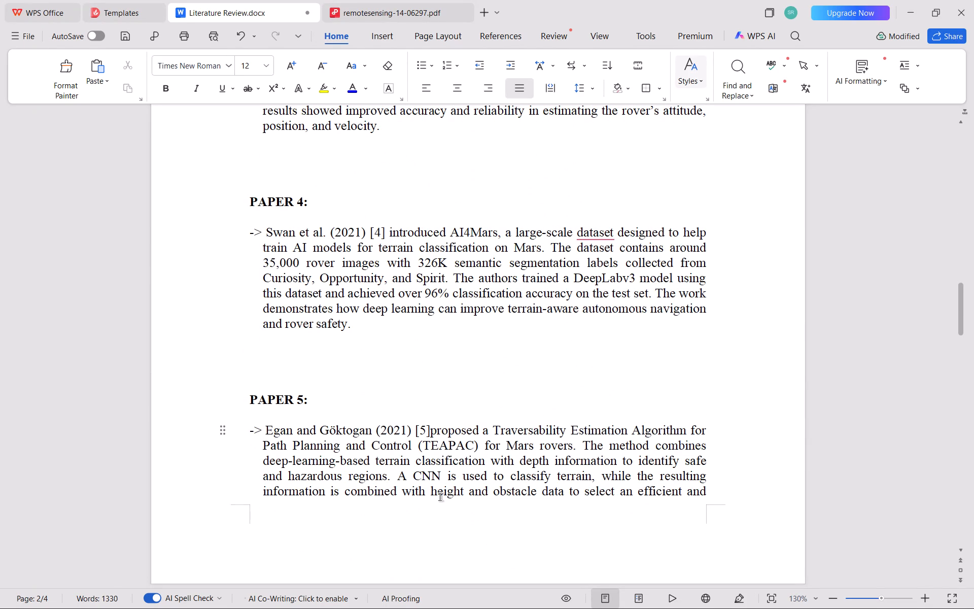
Change the citation number after "Hu, R., & Zhang, Y." in the Paper 6 entry to [6].
scroll(440, 497, "down", 6)
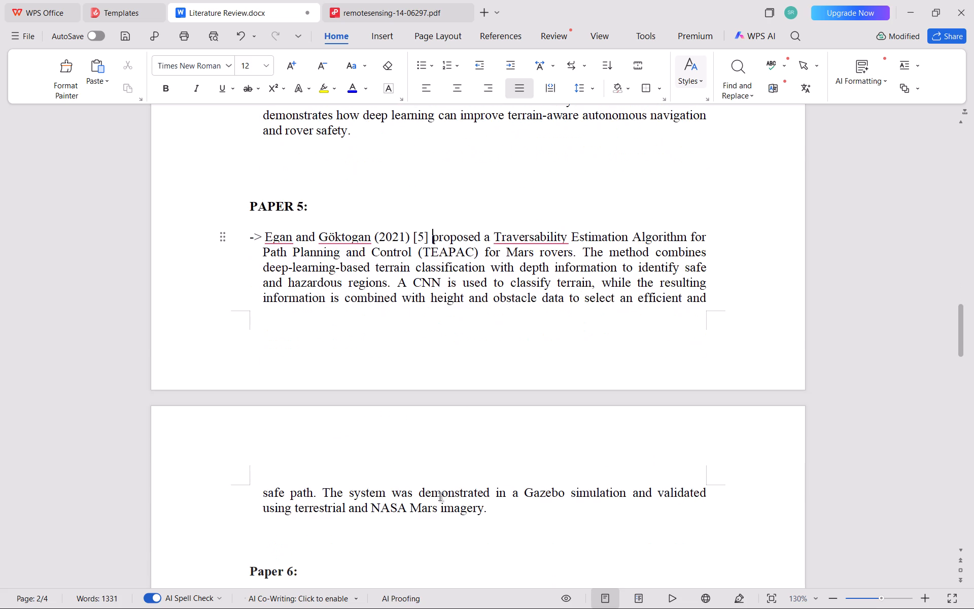
scroll(440, 497, "down", 6)
scroll(440, 497, "up", 1)
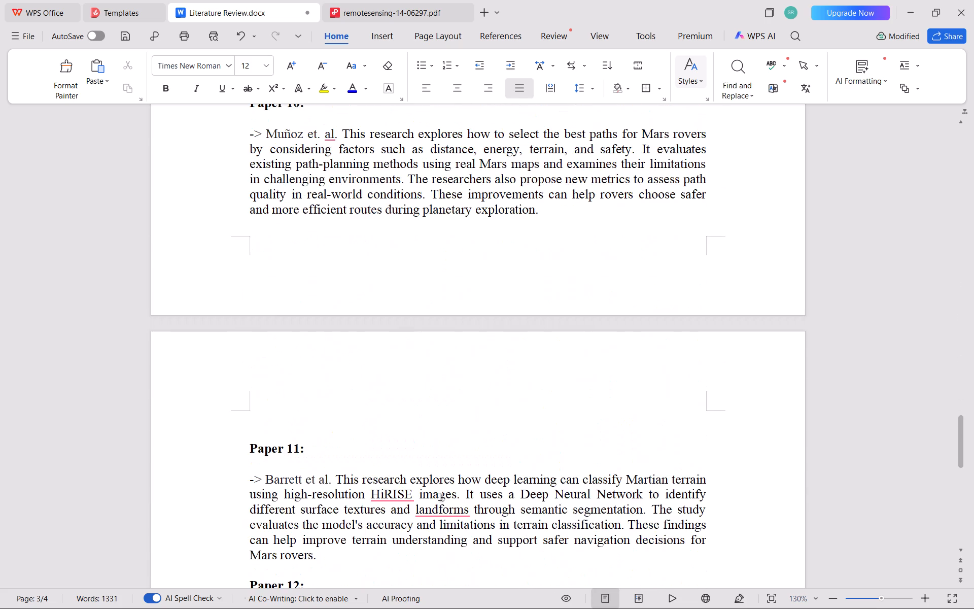
scroll(440, 497, "up", 4)
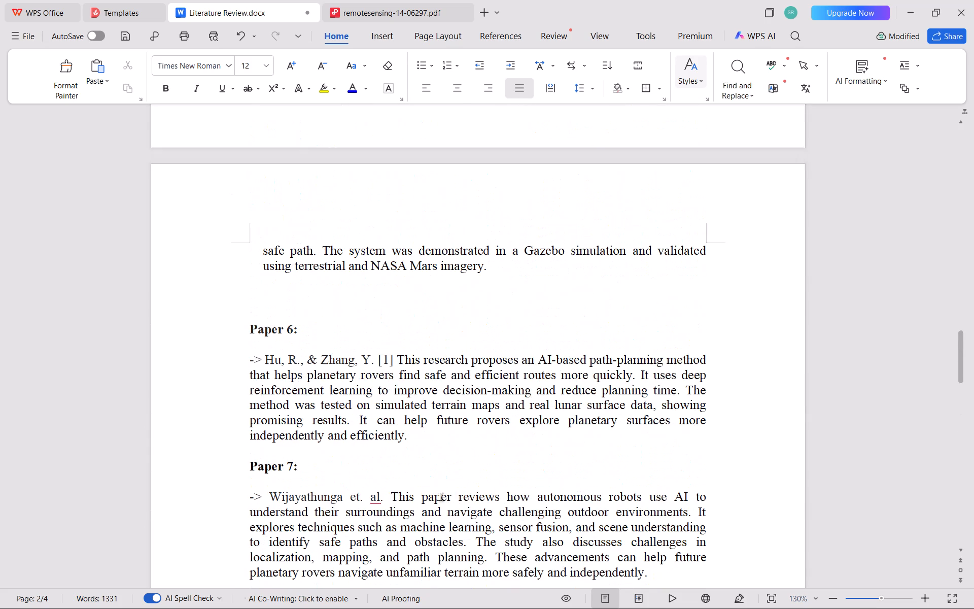
scroll(440, 497, "up", 1)
left_click(390, 357)
key("BackSpace")
key("6")
Replace the word "paper" with "research" in the first sentence of the Paper 7 entry.
scroll(390, 357, "down", 1)
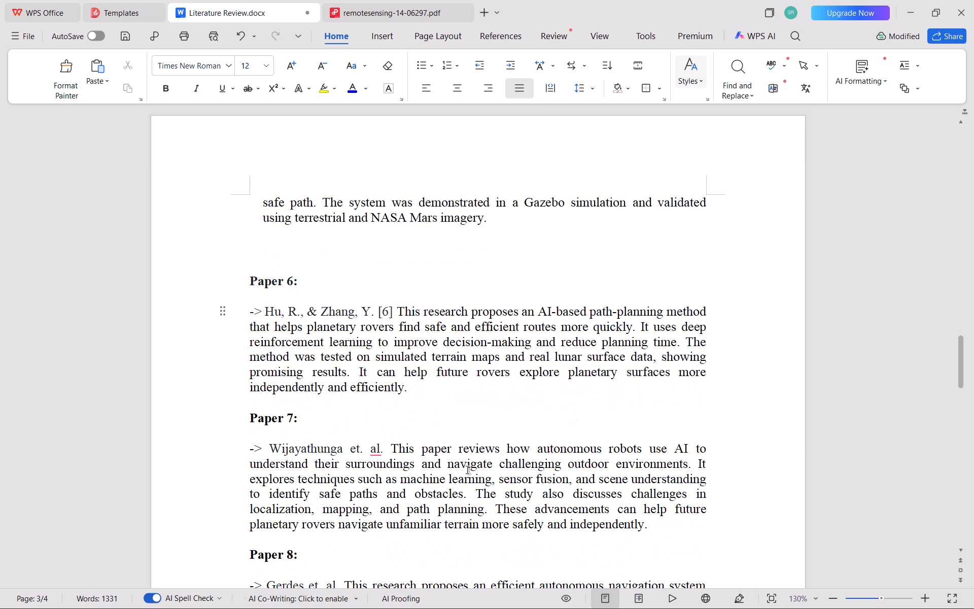
double_click(438, 450)
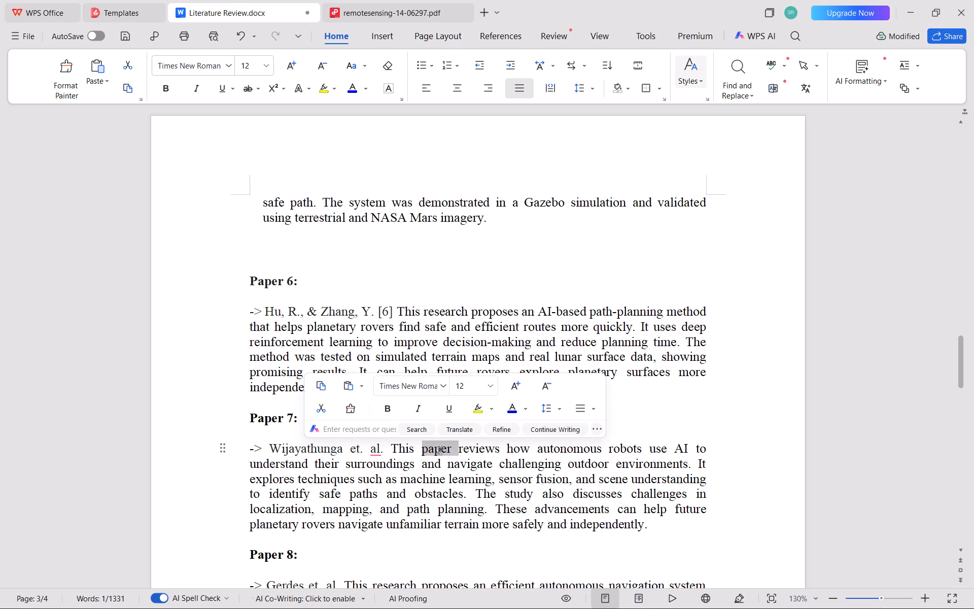
type("re")
type("search")
key("space")
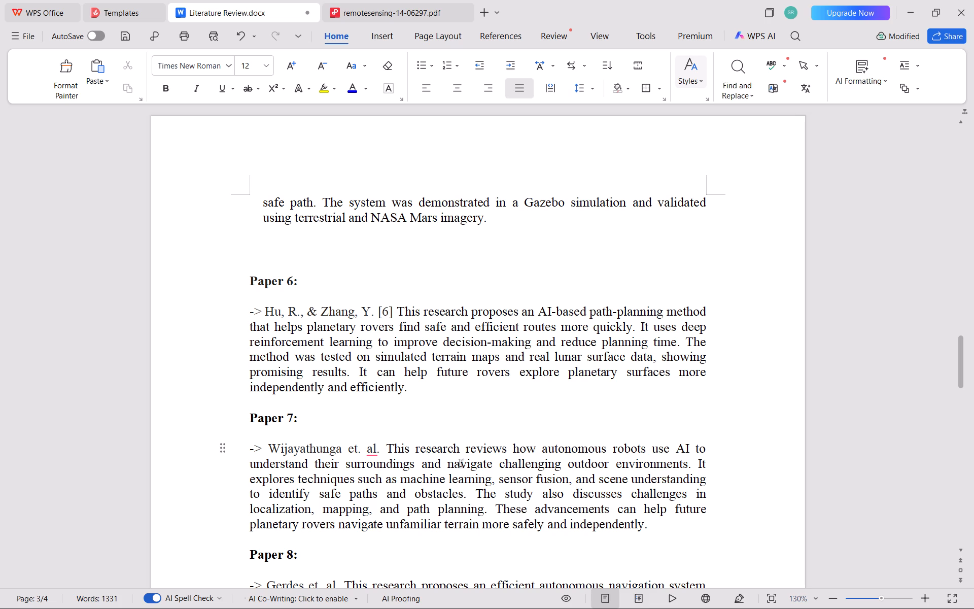
Insert the citation number [7] after "Wijayathunga et. al." in the Paper 7 entry.
left_click(379, 448)
key("Right")
key("bracketleft")
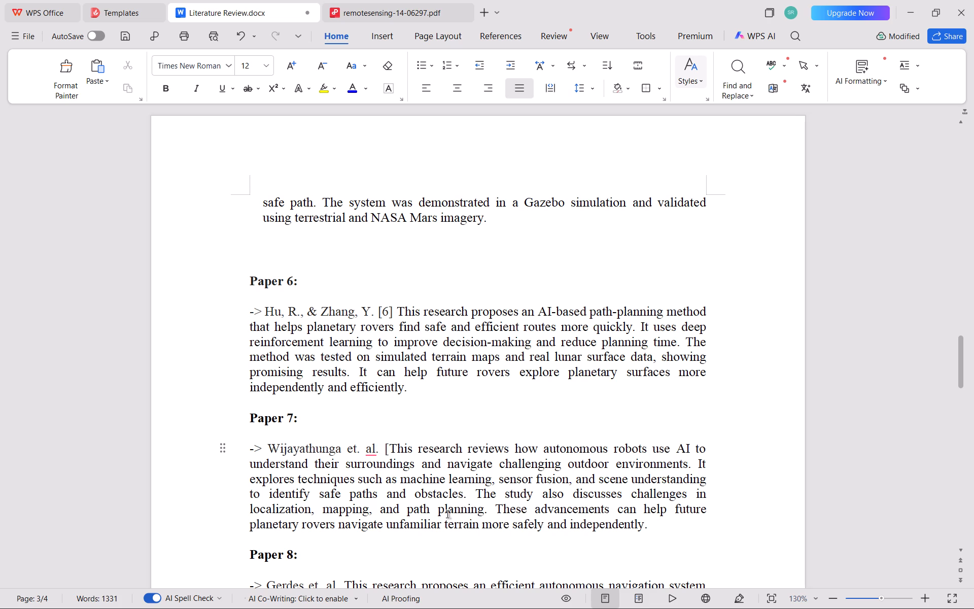
type("7]")
key("space")
Insert the citation number [9] after "Gerdes et. al." in the Paper 8 entry.
scroll(447, 514, "down", 1)
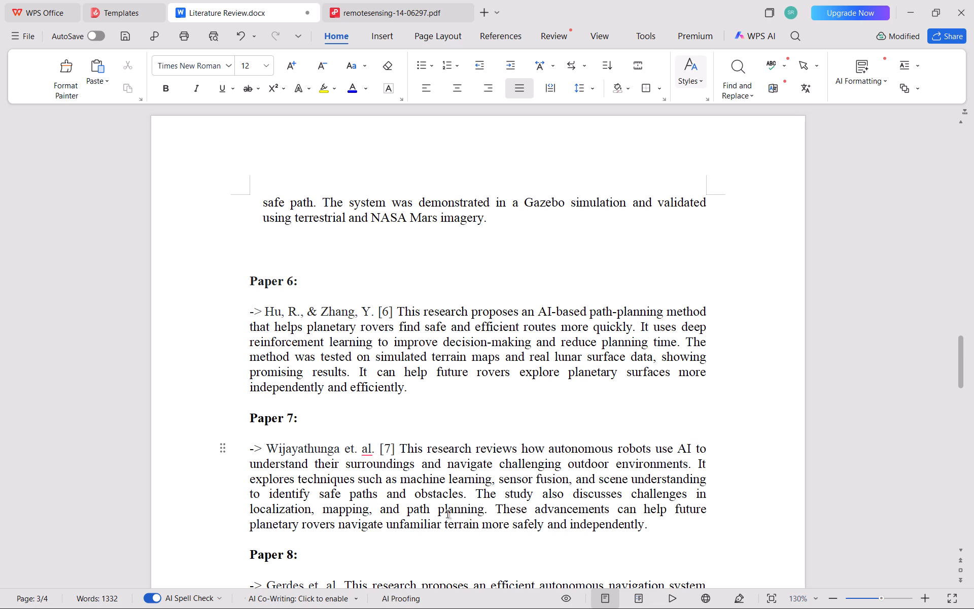
scroll(447, 514, "down", 1)
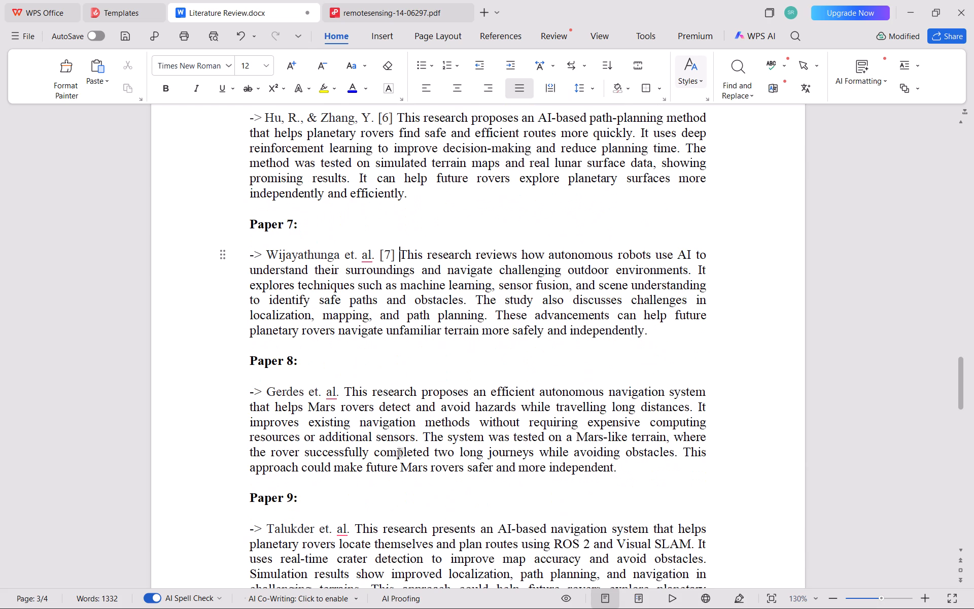
left_click(341, 394)
key("space")
type("[9]")
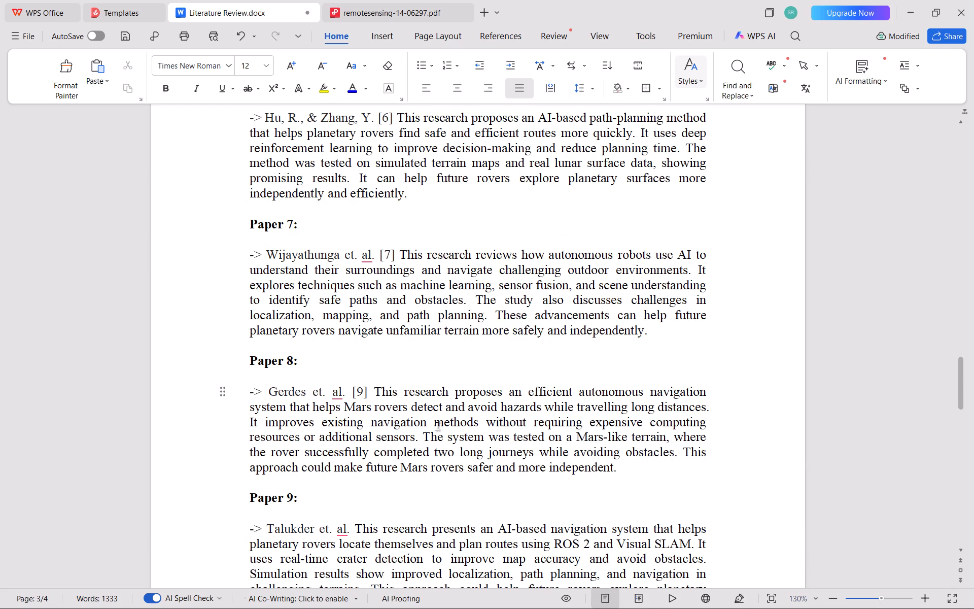
Insert the citation number [9] after "Talukder et. al." in the Paper 9 entry.
scroll(437, 426, "down", 1)
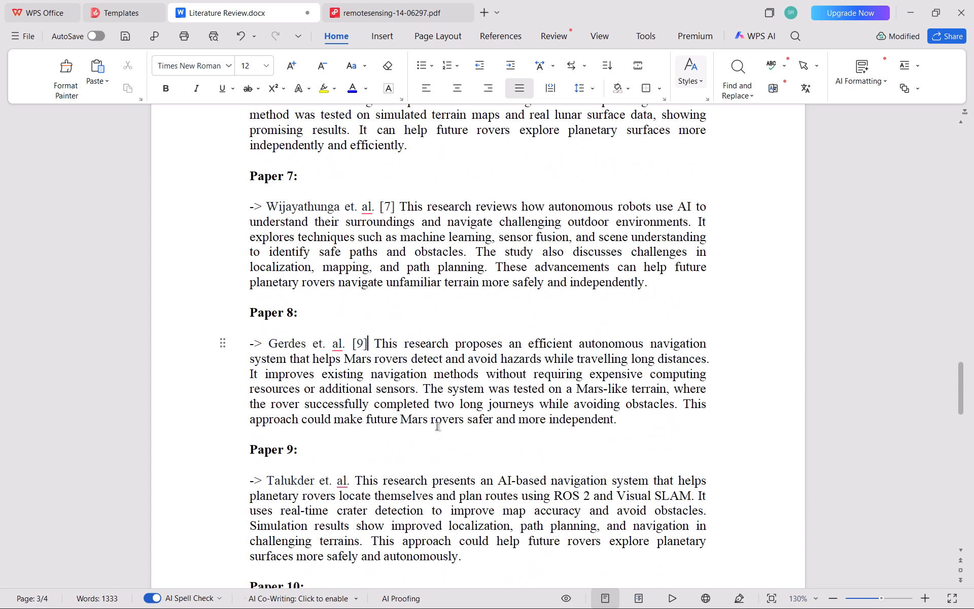
scroll(437, 426, "down", 1)
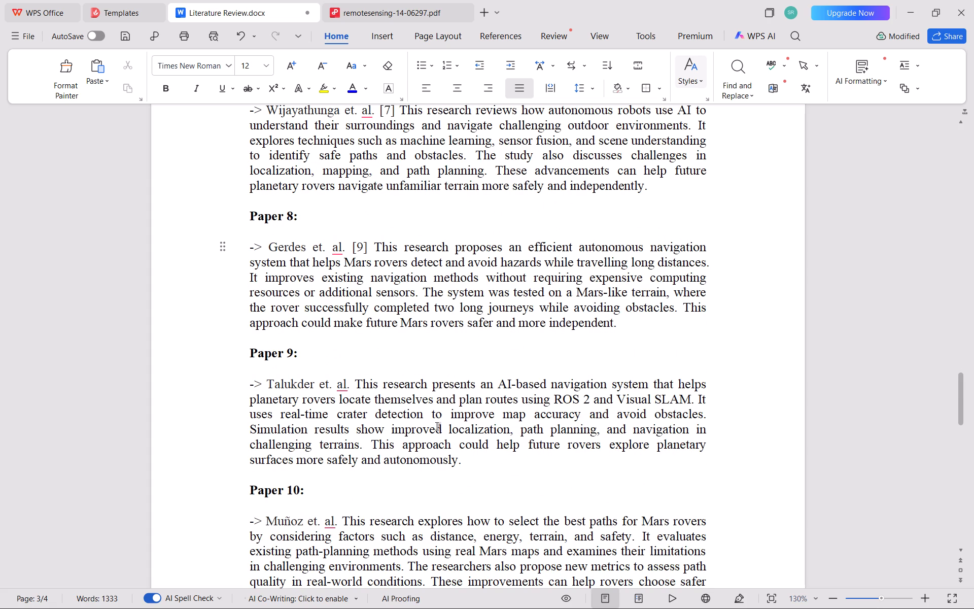
scroll(437, 426, "down", 1)
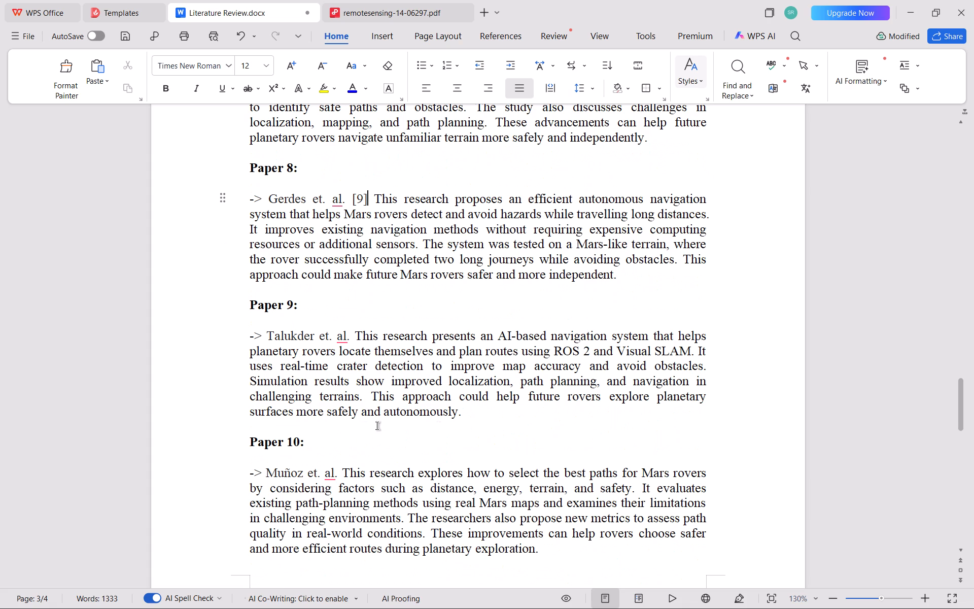
left_click(353, 331)
type("[1")
key("0")
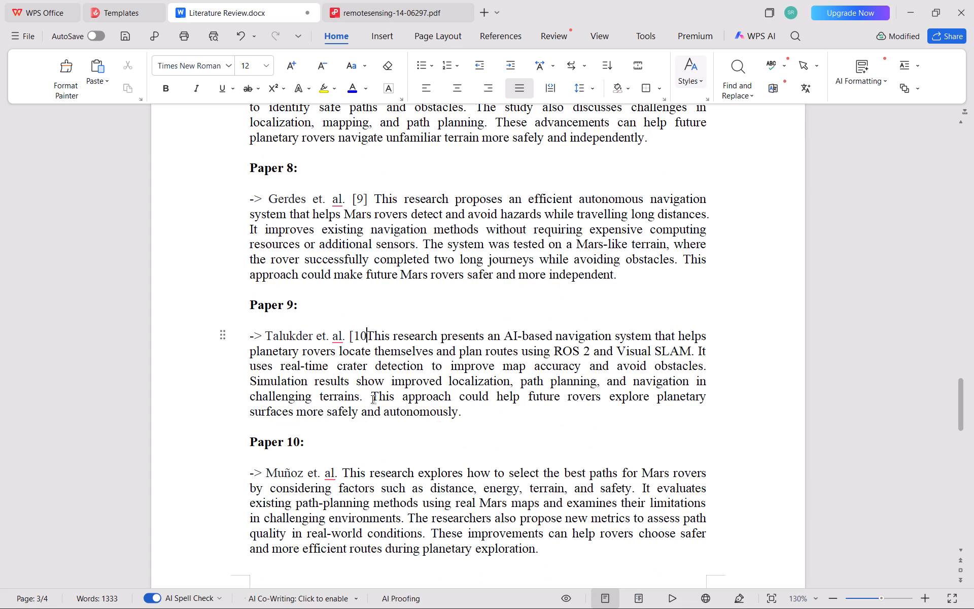
key("BackSpace")
key("BackSpace")
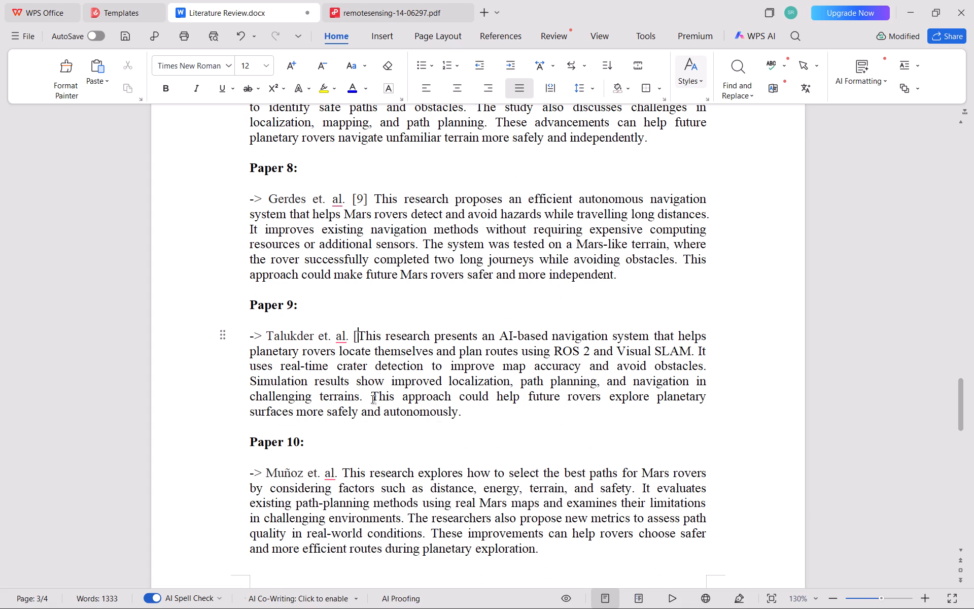
type("9]")
Change the citation number after "Gerdes et. al." in the Paper 8 entry to [8].
scroll(372, 399, "up", 2)
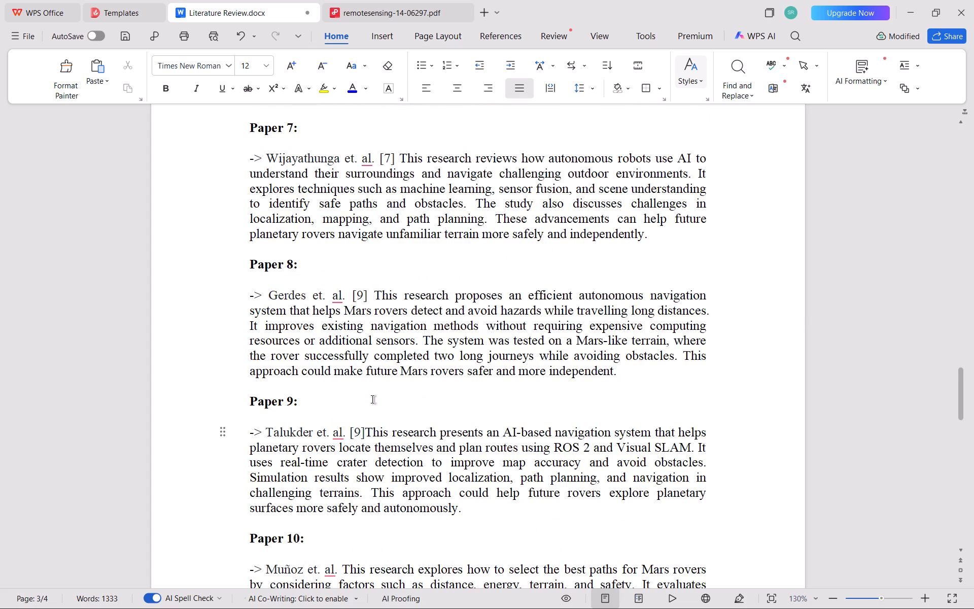
scroll(372, 399, "up", 1)
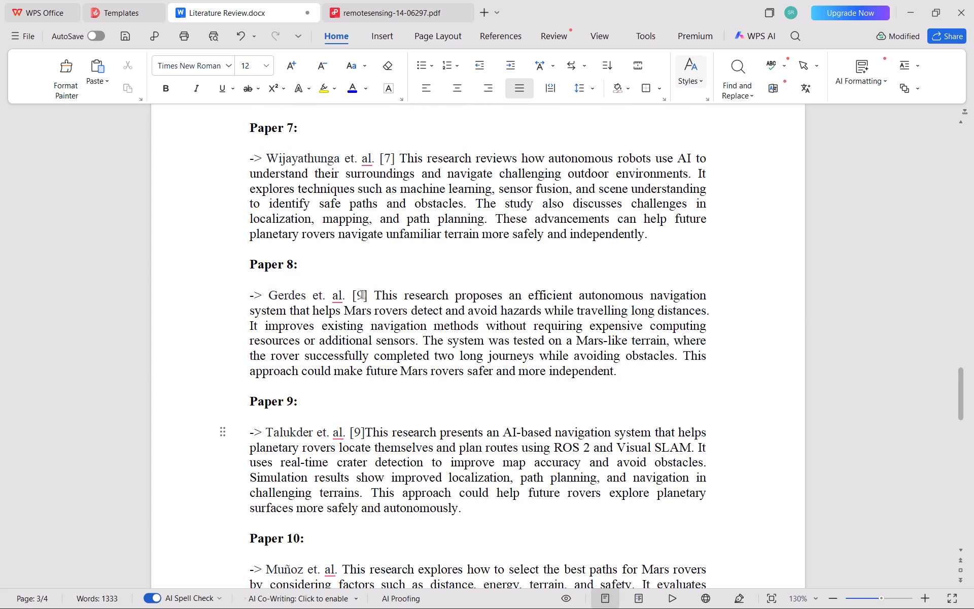
left_click(362, 294)
key("BackSpace")
key("8")
Add a space between the citation number [9] and "This research" in the Paper 9 entry.
scroll(362, 294, "down", 1)
left_click(366, 334)
key("space")
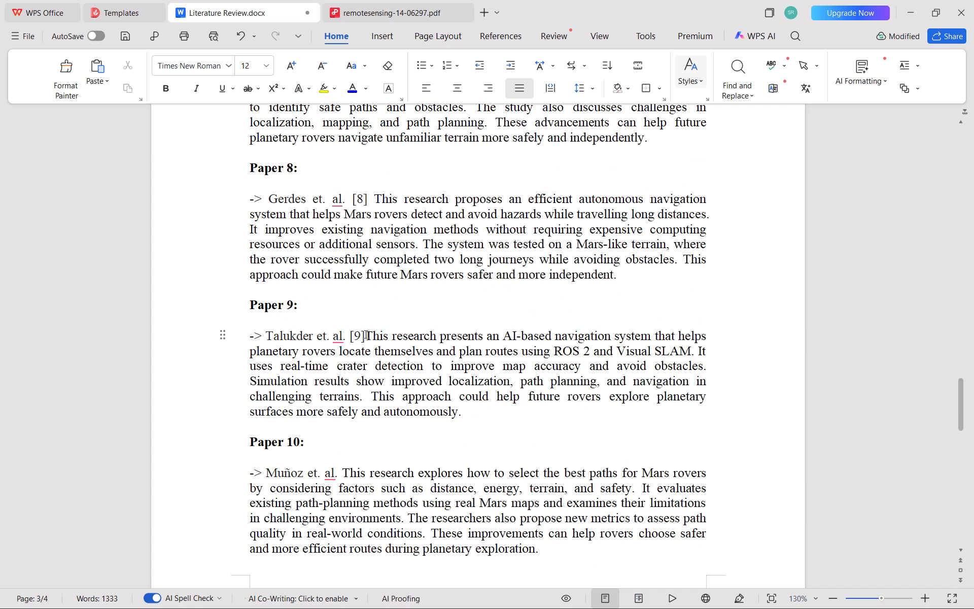
Insert the citation number [10] and a space after "Muñoz et. al." in the Paper 10 entry.
scroll(366, 334, "down", 1)
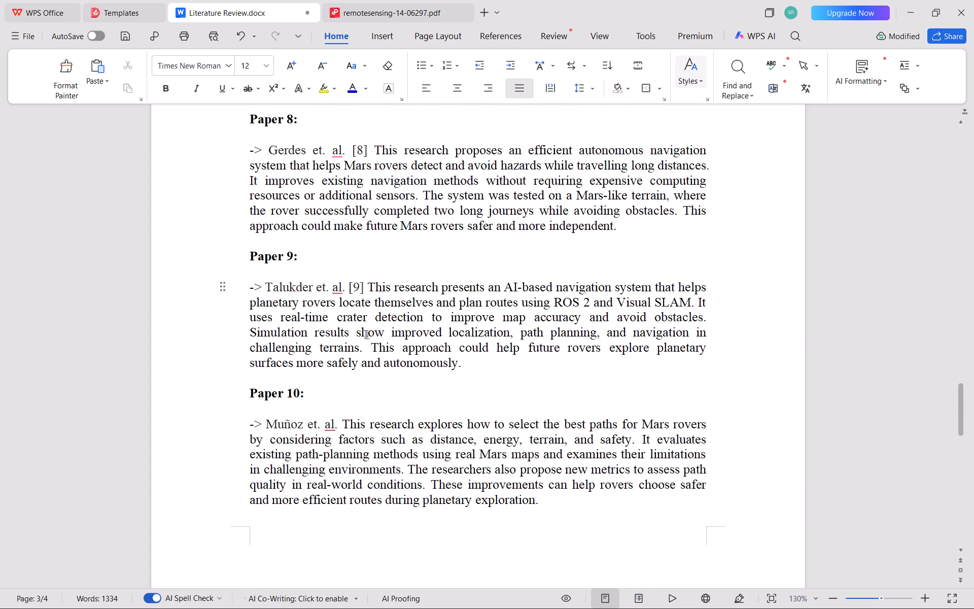
scroll(366, 334, "down", 1)
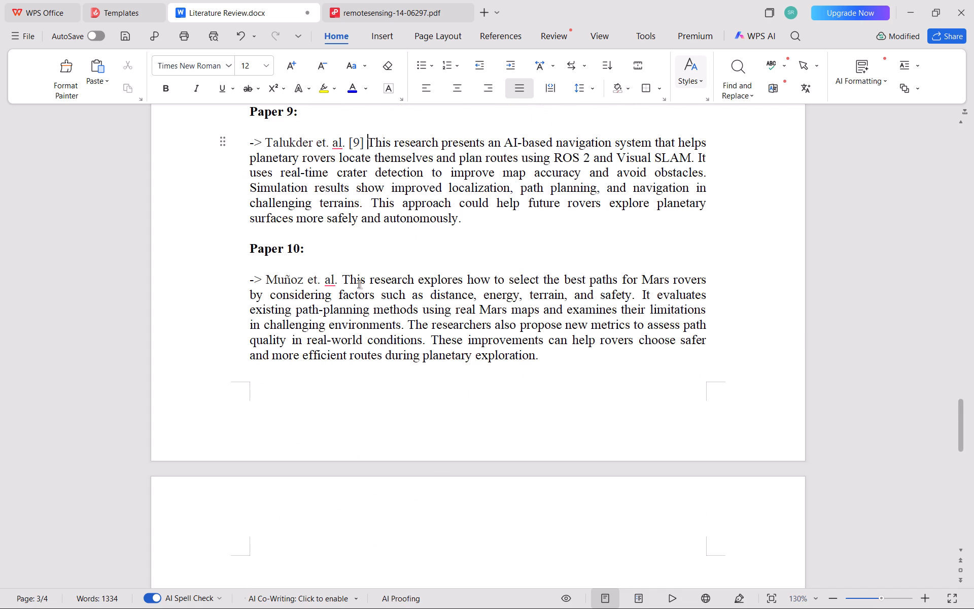
left_click(340, 279)
key("bracketleft")
type("1-")
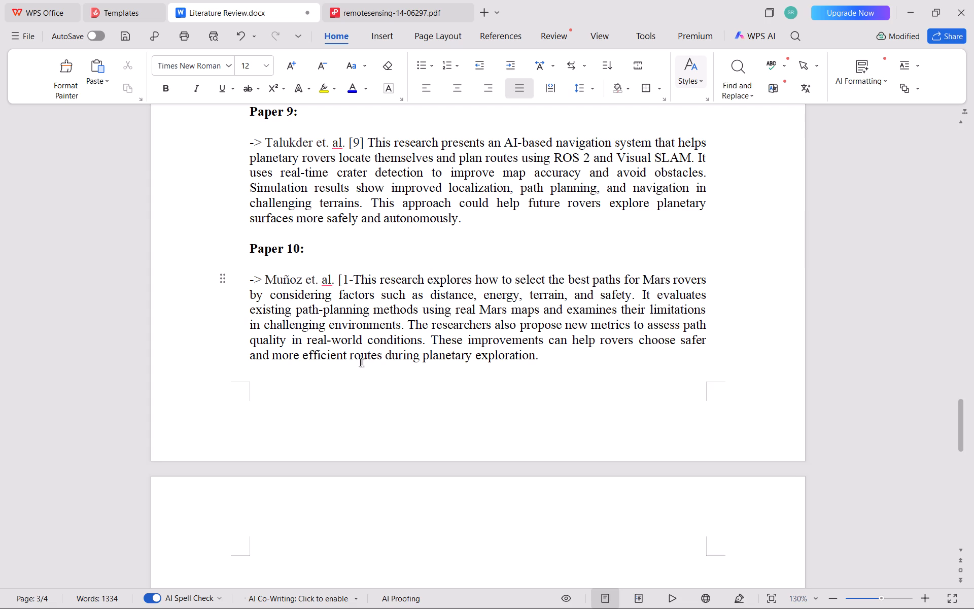
key("BackSpace")
type("0]")
key("space")
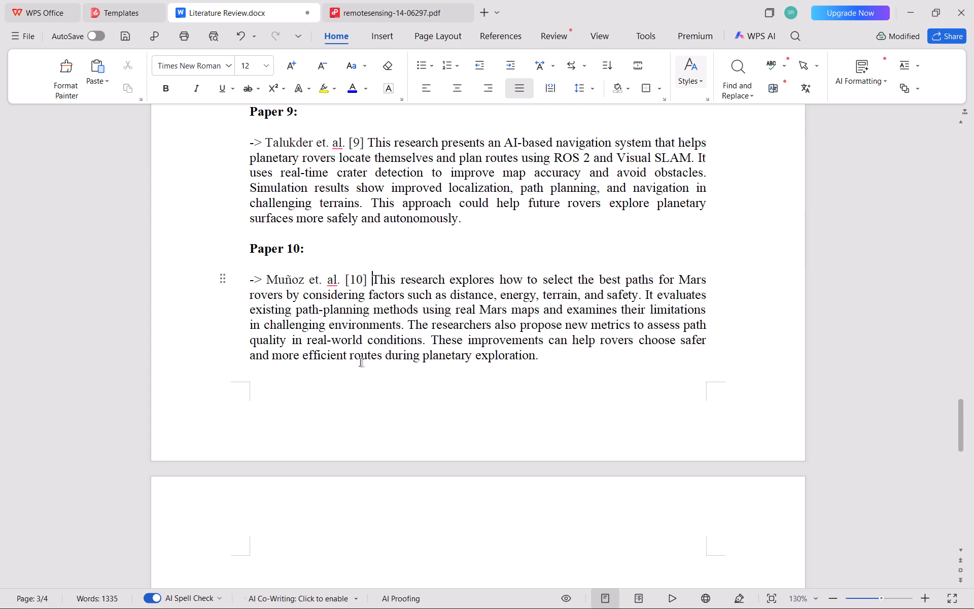
Insert the citation number [11] after "Barrett et al." in the Paper 11 entry, spaced from the surrounding text.
scroll(360, 362, "down", 1)
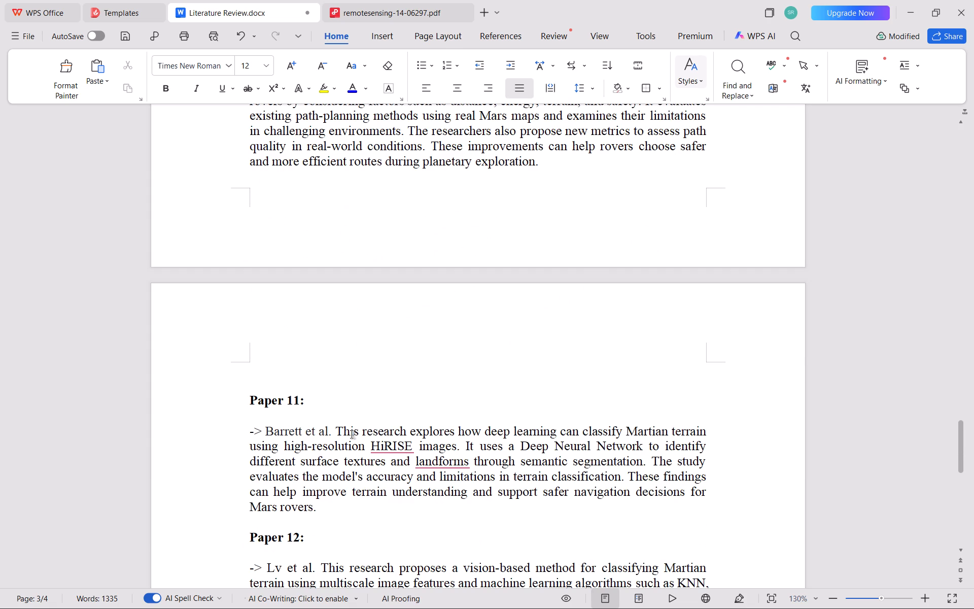
left_click(333, 432)
type("[11")
key("bracketright")
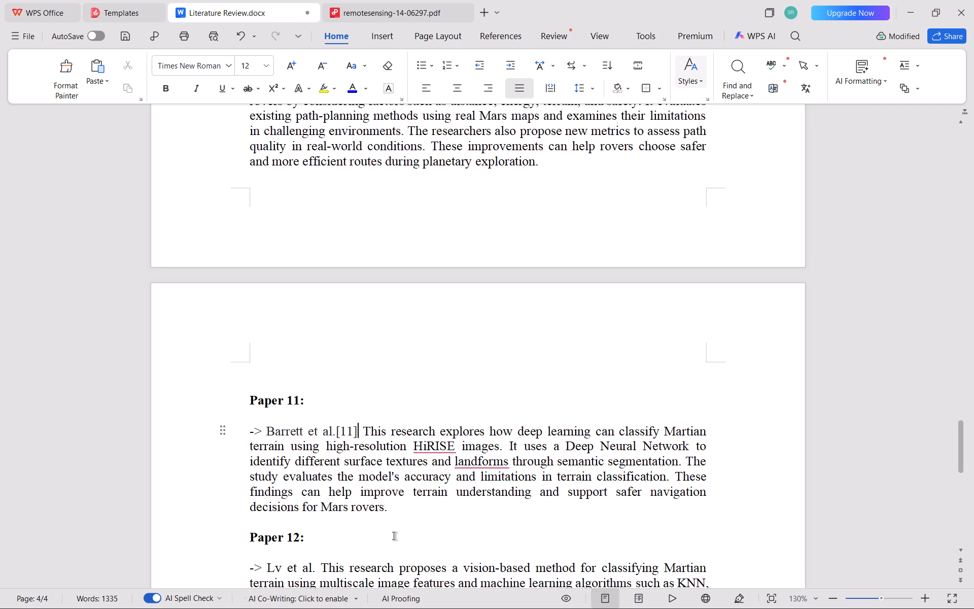
left_click(336, 431)
key("space")
Insert the citation number [12] and a space after "Lv et al." in the Paper 12 entry.
scroll(336, 431, "down", 1)
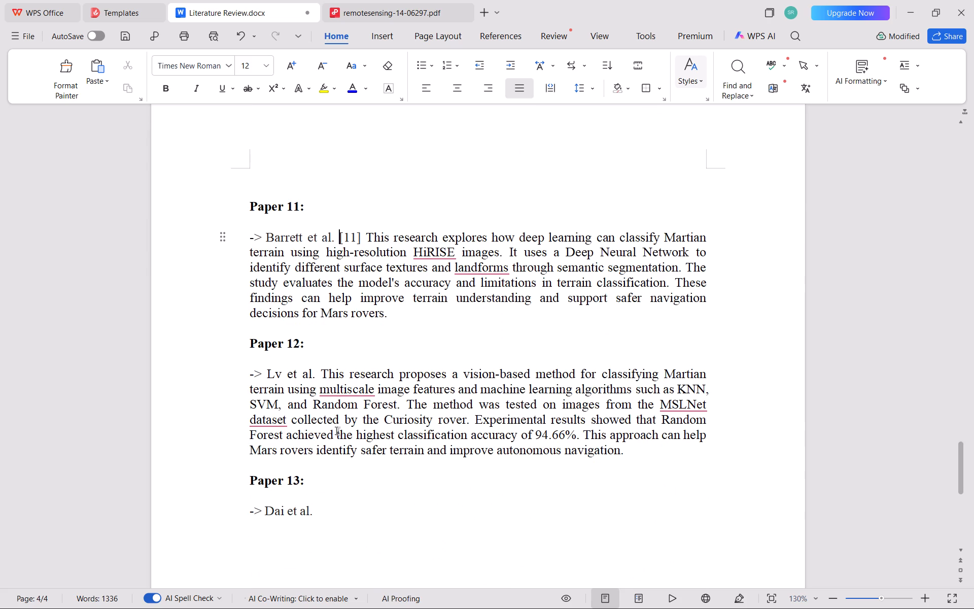
left_click(323, 372)
type("[12")
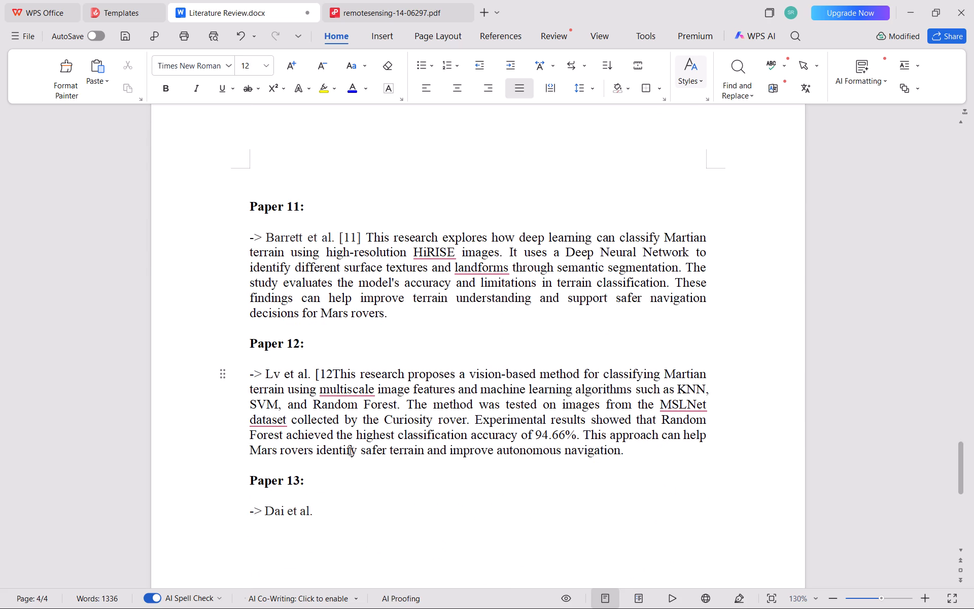
key("bracketleft")
key("BackSpace")
type("]")
key("space")
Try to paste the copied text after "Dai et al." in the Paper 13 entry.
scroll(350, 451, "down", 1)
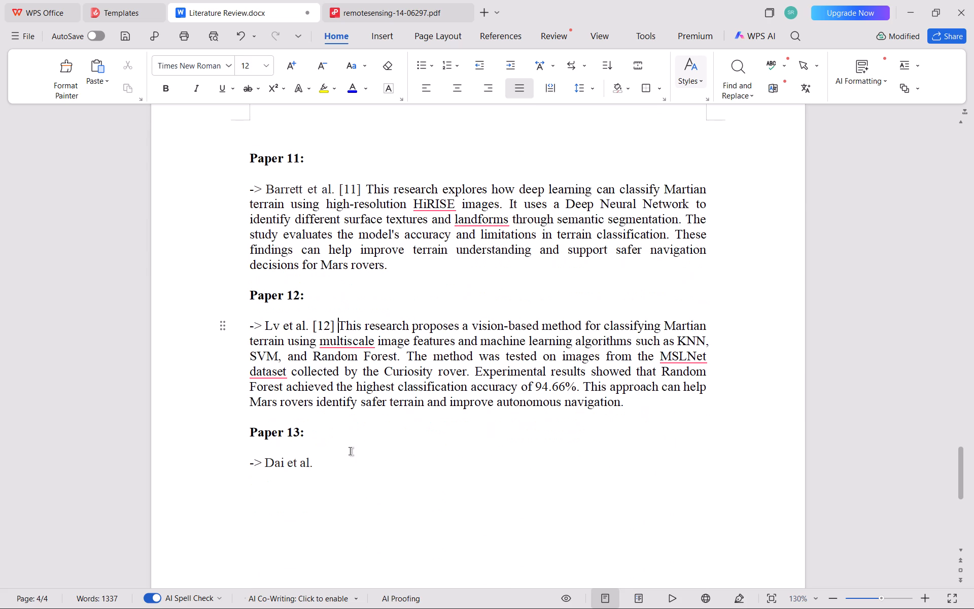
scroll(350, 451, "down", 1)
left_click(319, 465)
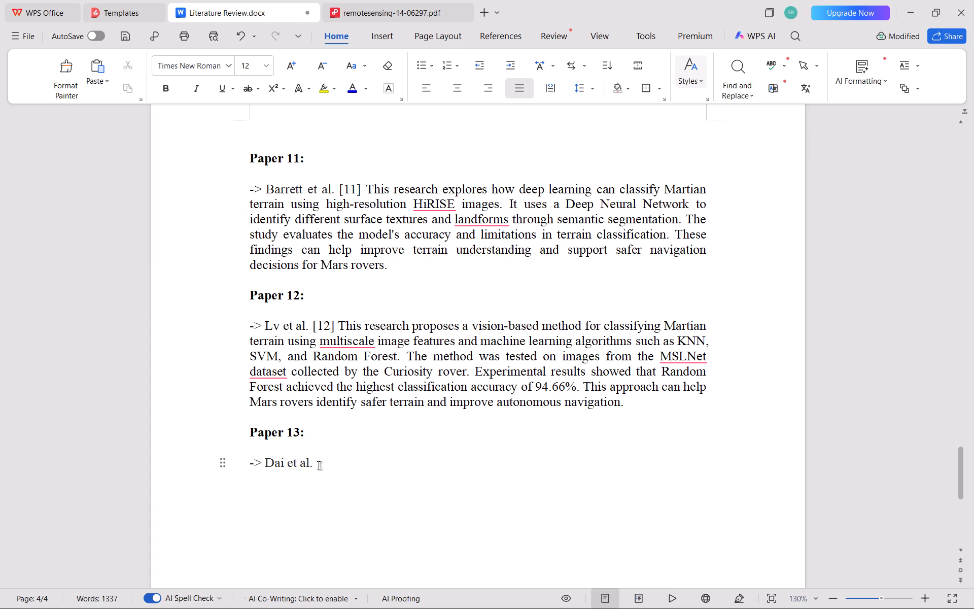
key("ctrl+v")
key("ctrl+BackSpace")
Switch to the Brave browser, dismiss the citation window and open the SegMarsViT article from the Google Scholar result.
key("alt+Tab")
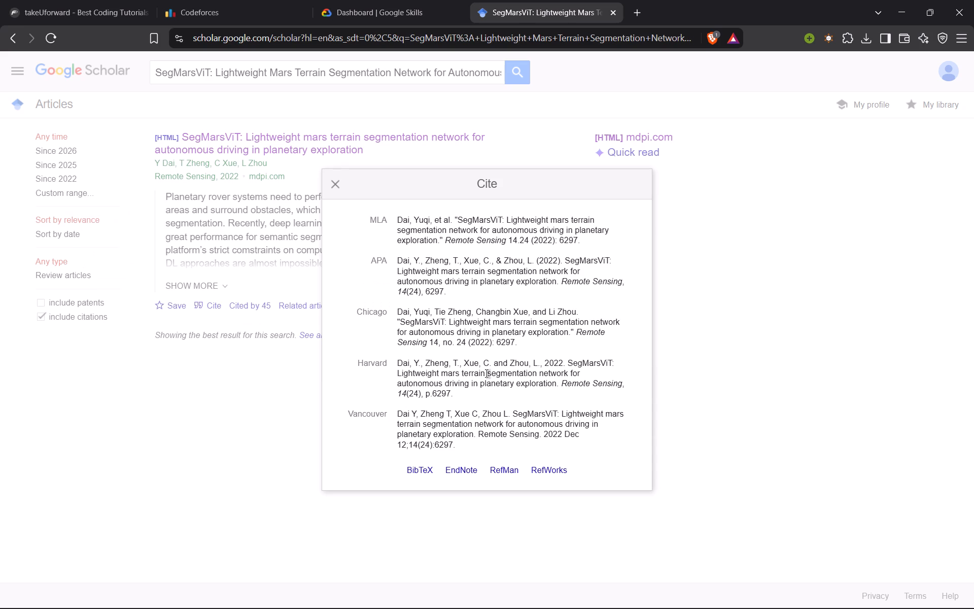
left_click(168, 316)
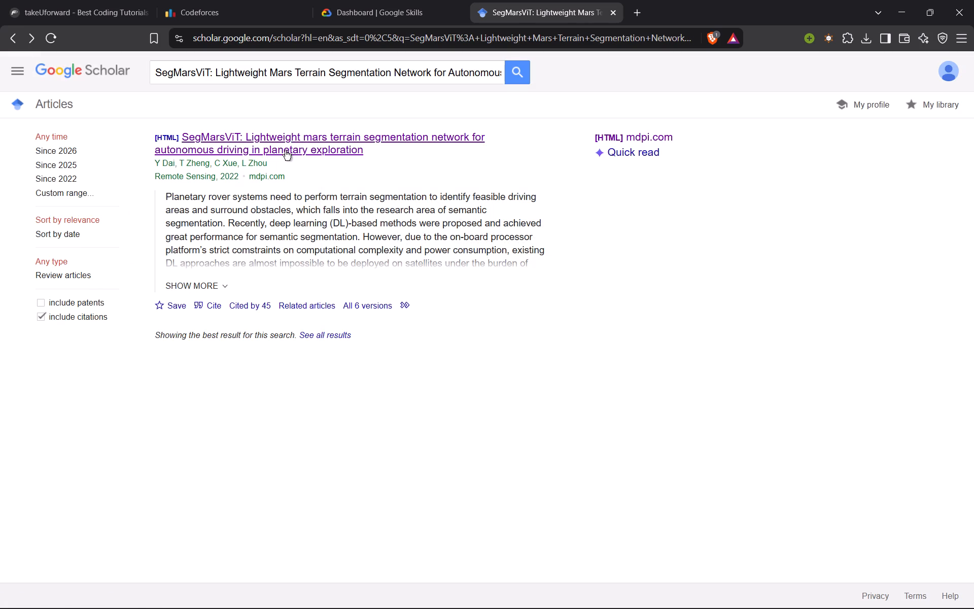
left_click(287, 147)
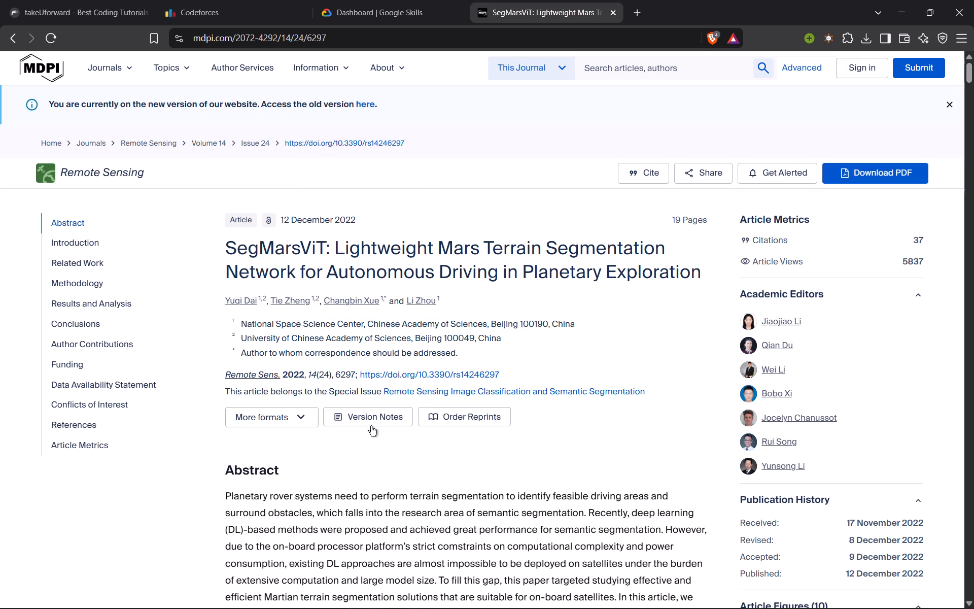
Copy the full abstract paragraph of the SegMarsViT article, from "Planetary rover systems" to "69.52 FPS.".
scroll(386, 473, "down", 6)
scroll(386, 473, "up", 5)
scroll(386, 473, "down", 3)
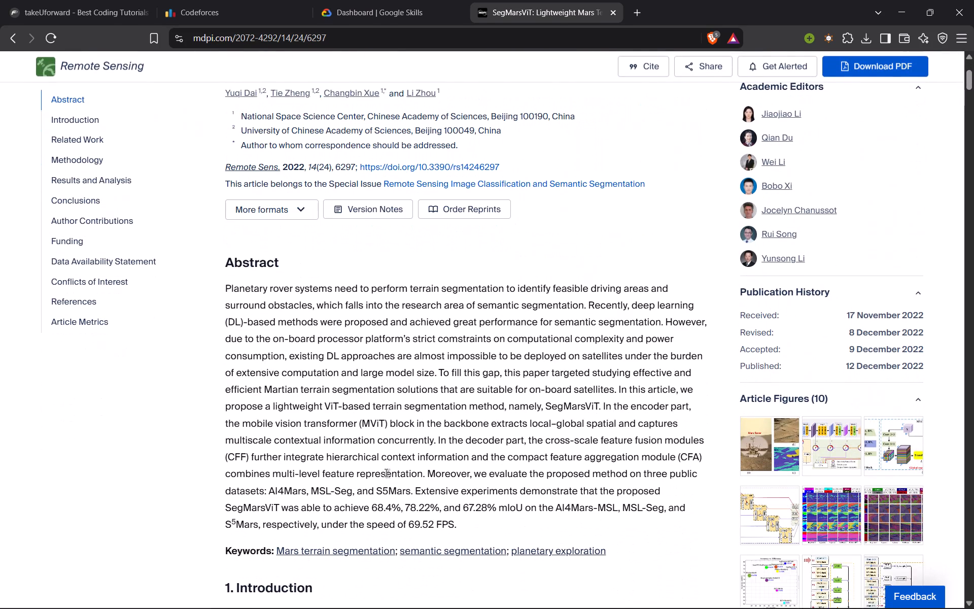
scroll(386, 473, "down", 1)
left_click_drag(459, 504, 215, 305)
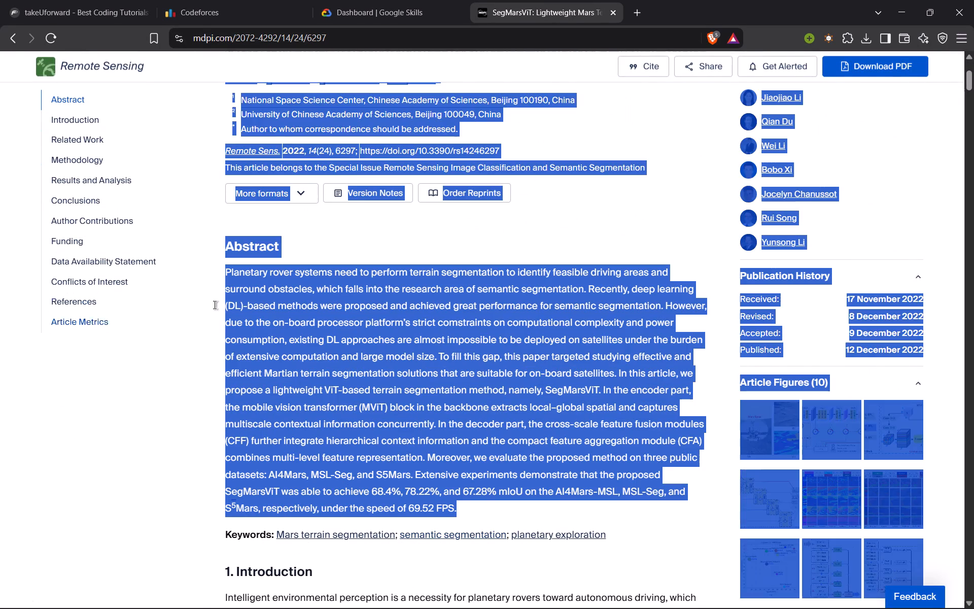
left_click_drag(215, 305, 226, 274)
key("ctrl+c")
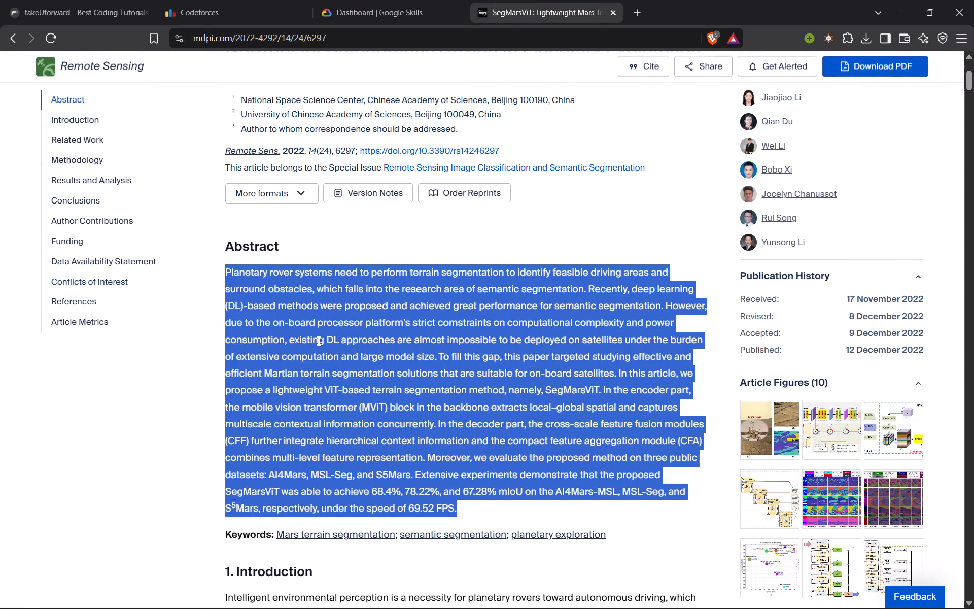
left_click(319, 341)
Switch back to Literature Review.docx and insert the citation number [13] and a space after "Dai et al." in the Paper 13 entry.
key("alt+Tab")
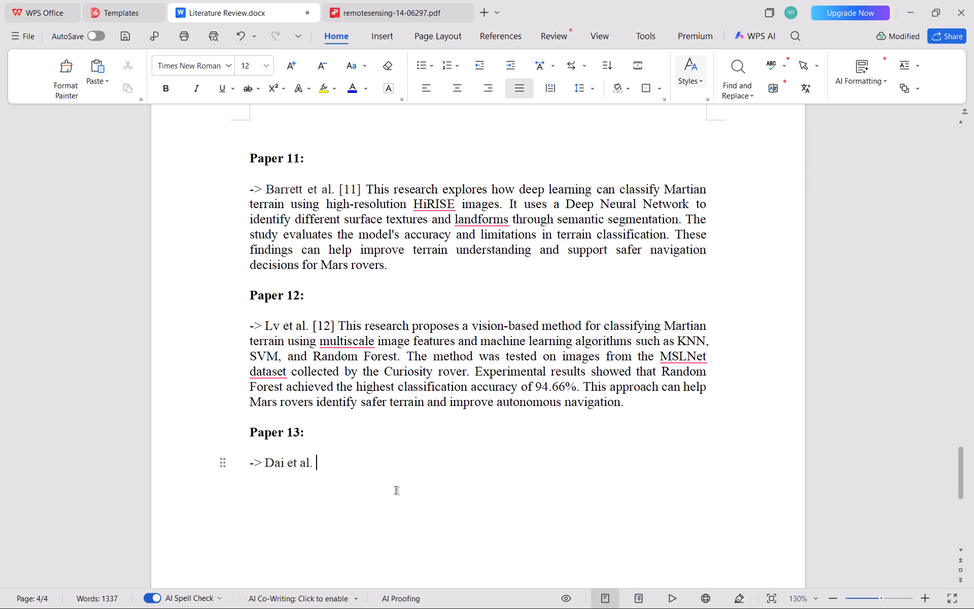
type("[13]")
key("space")
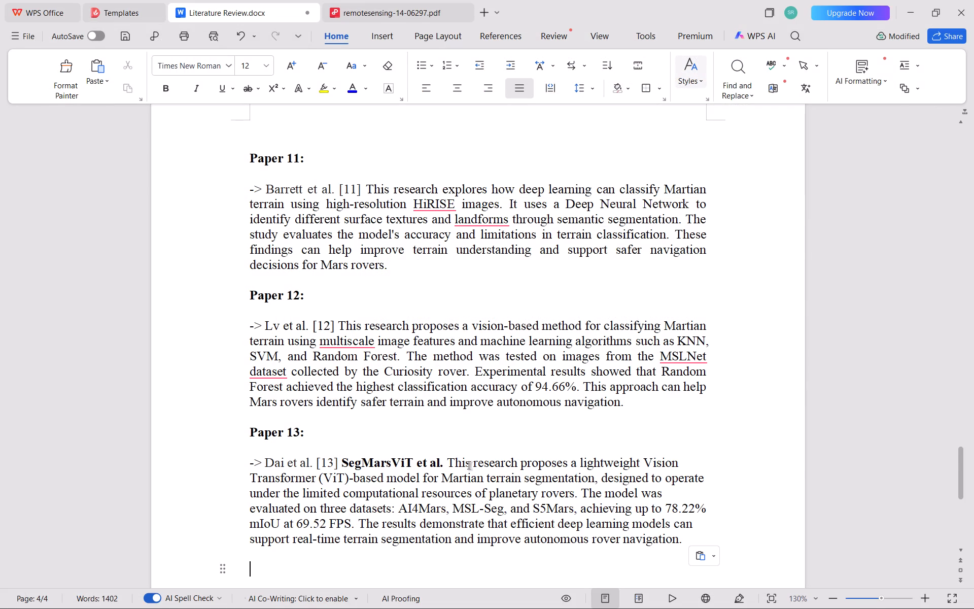
Delete the bold "SegMarsViT et al." from the start of the pasted Paper 13 summary, leaving spacing before "This research".
left_click(449, 461)
key("ctrl+backslash")
key("ctrl+backslash")
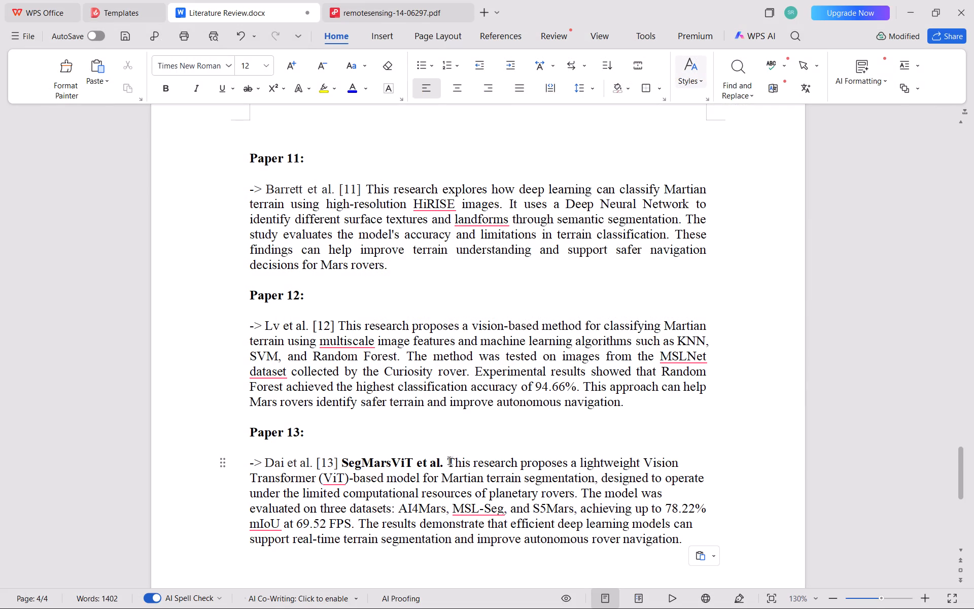
key("ctrl+BackSpace")
key("ctrl+BackSpace")
key("ctrl+BackSpace")
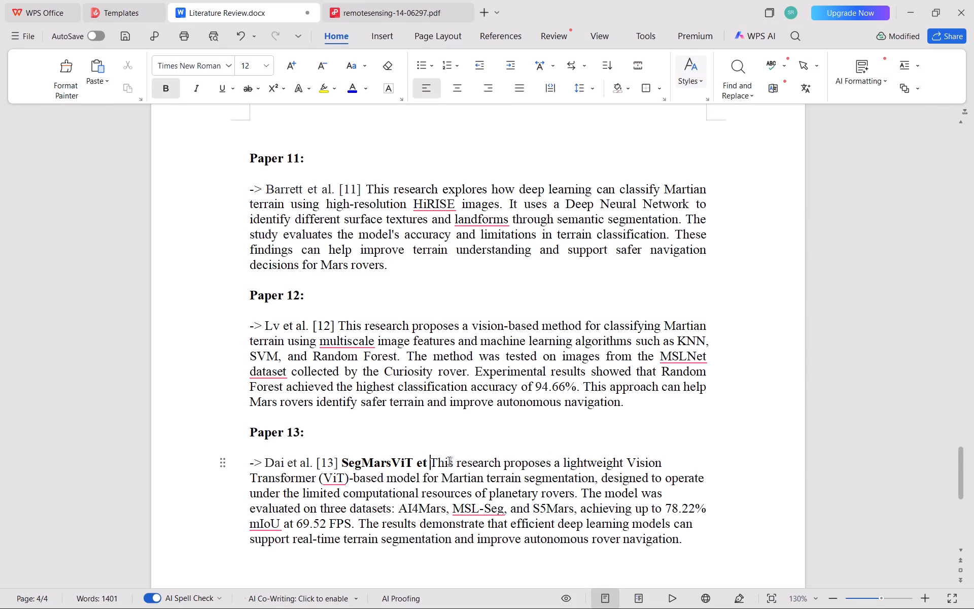
key("ctrl+BackSpace")
key("space")
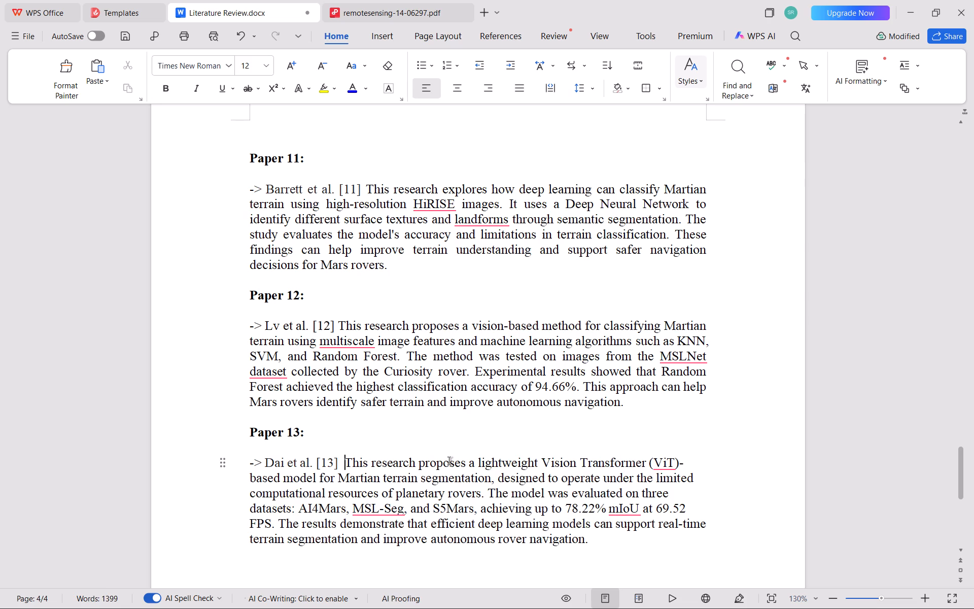
Review the References list at the start of the document, through the SegMarsViT entry, and return to the Paper 13 summary.
scroll(449, 461, "up", 10)
scroll(449, 461, "up", 20)
scroll(449, 461, "up", 20)
scroll(449, 461, "up", 19)
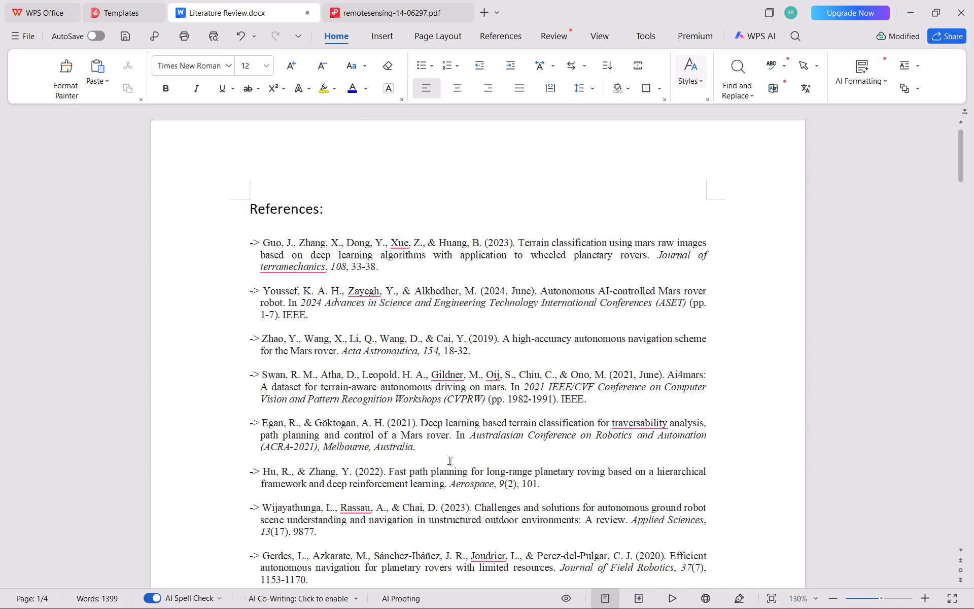
scroll(449, 461, "up", 20)
scroll(449, 461, "up", 6)
scroll(449, 461, "down", 4)
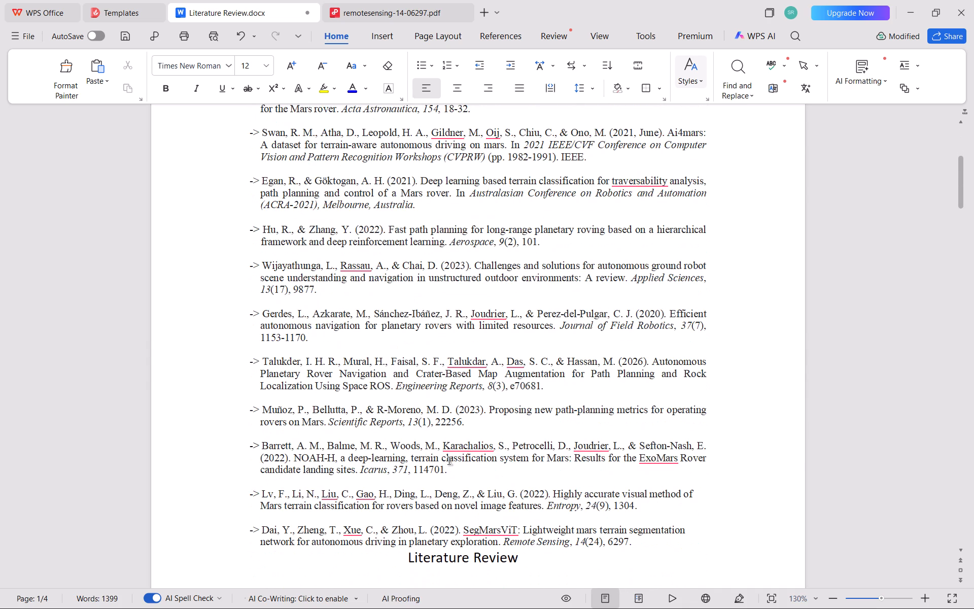
scroll(449, 461, "down", 1)
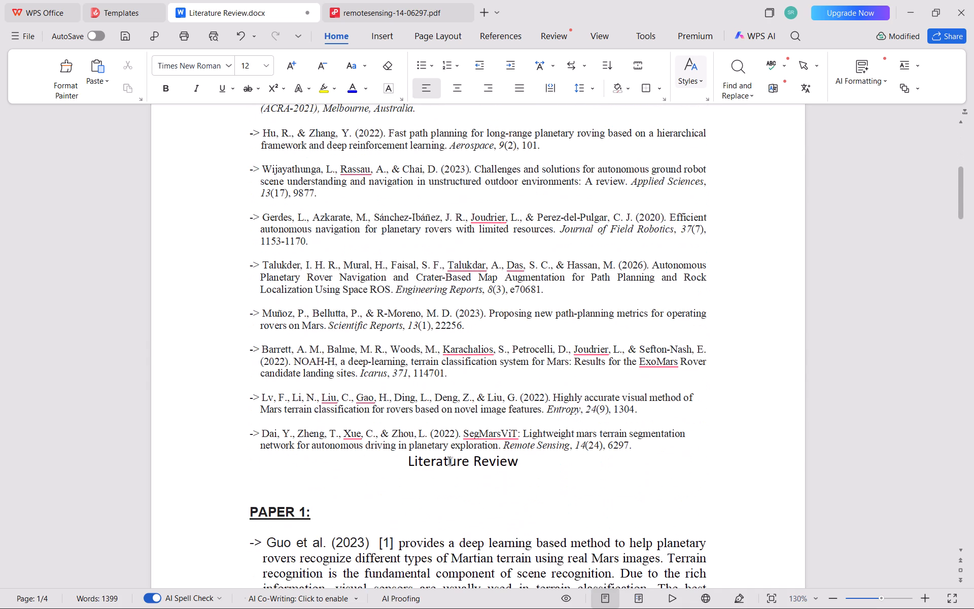
scroll(449, 461, "down", 8)
scroll(449, 461, "down", 20)
scroll(449, 461, "down", 11)
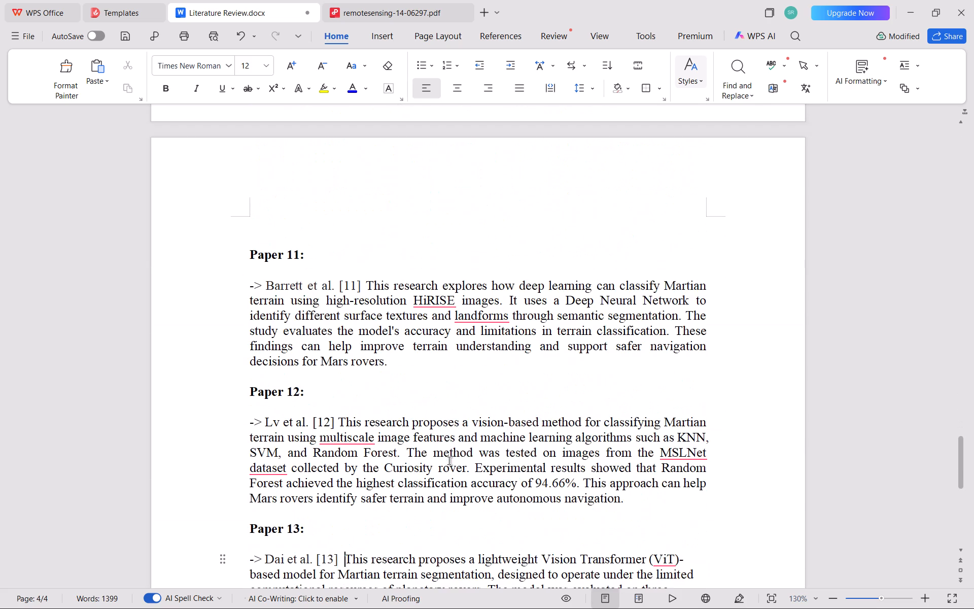
scroll(449, 461, "down", 2)
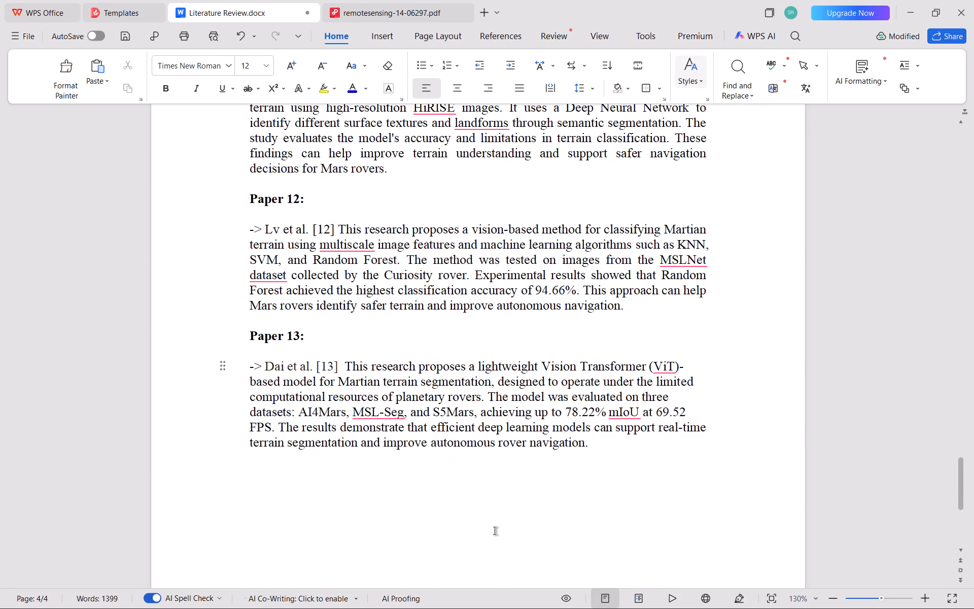
Reduce the gap between "[13]" and "This research" in the Paper 13 entry to a single space.
key("BackSpace")
key("BackSpace")
key("space")
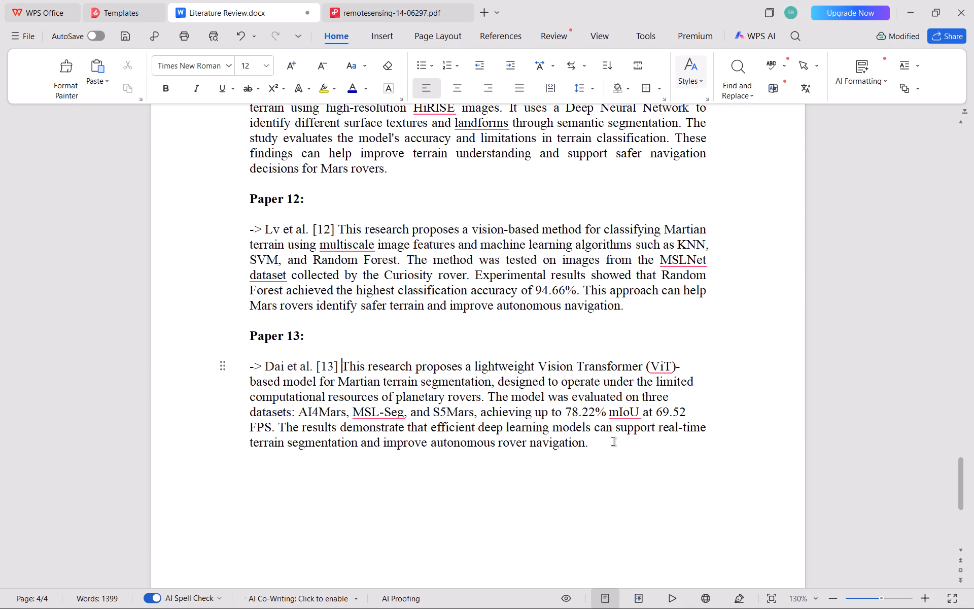
Compare the Paper 13 summary in Literature Review.docx with the abstract in remotesensing-14-06297.pdf.
left_click(600, 443)
left_click(395, 0)
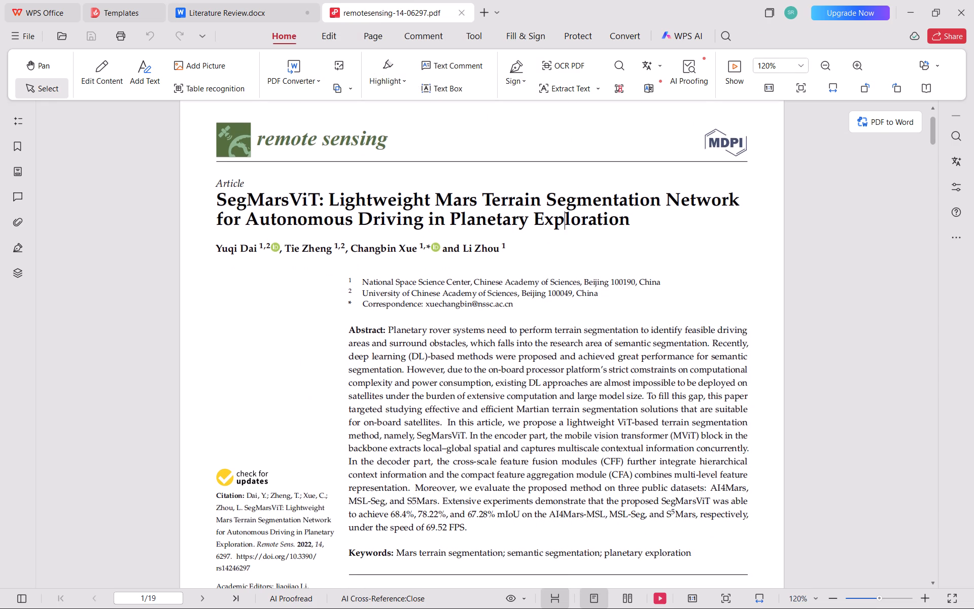
left_click(251, 0)
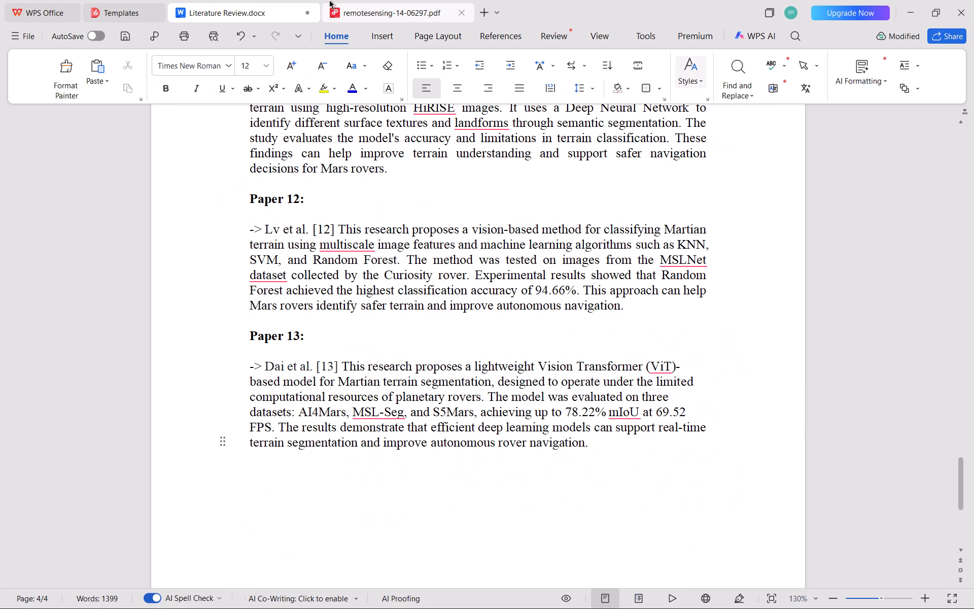
left_click(371, 0)
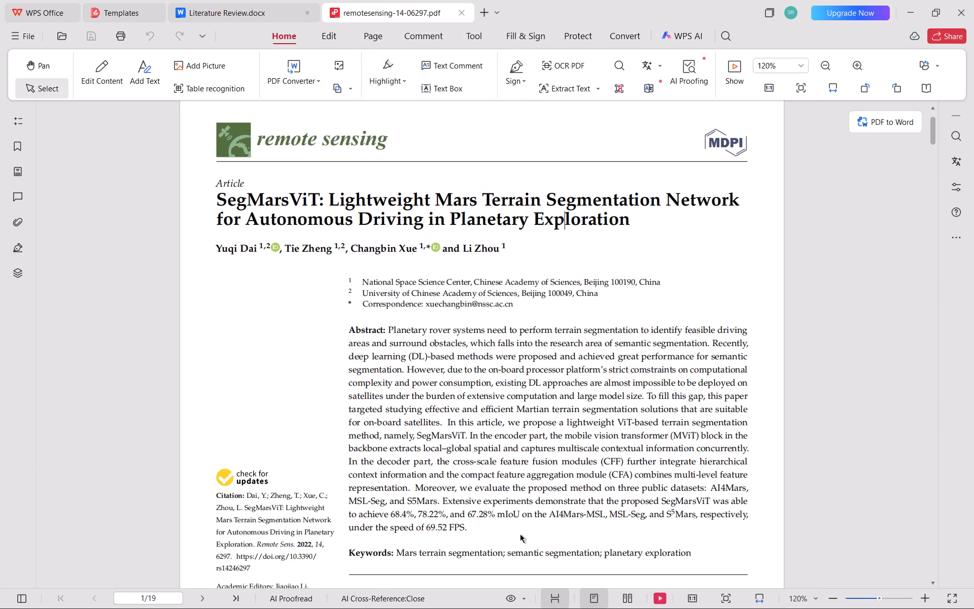
left_click(264, 0)
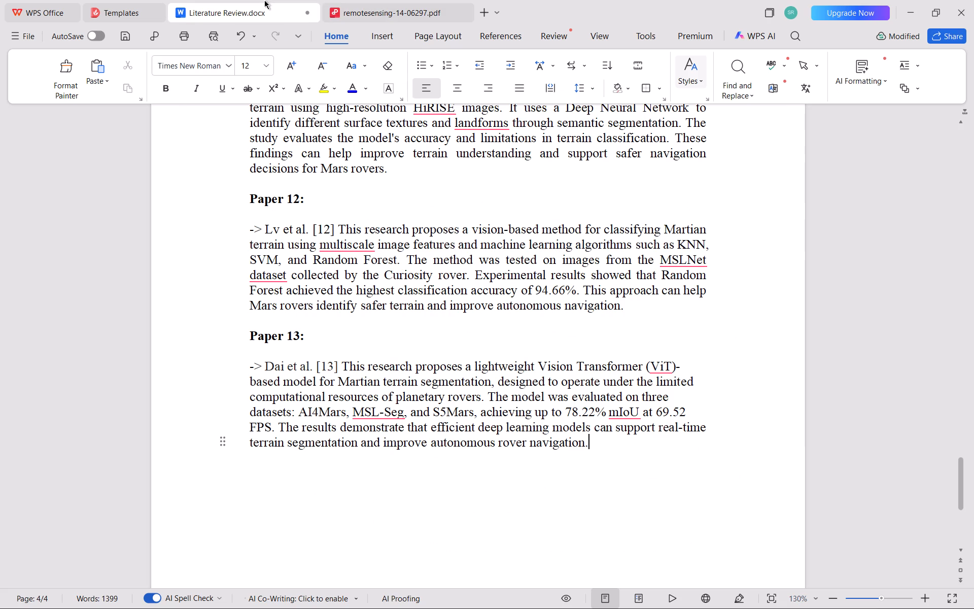
left_click(393, 1)
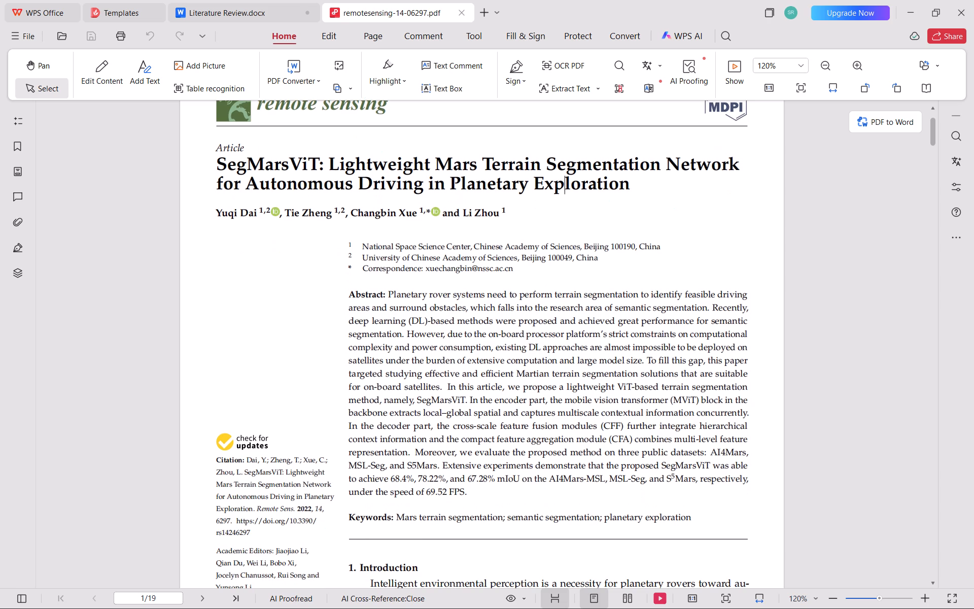
left_click(246, 0)
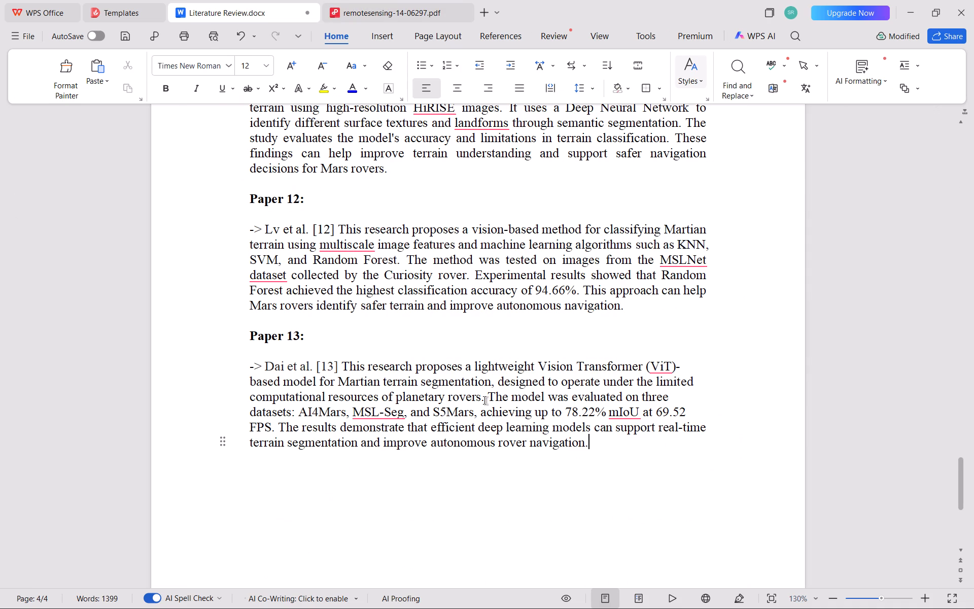
left_click(416, 0)
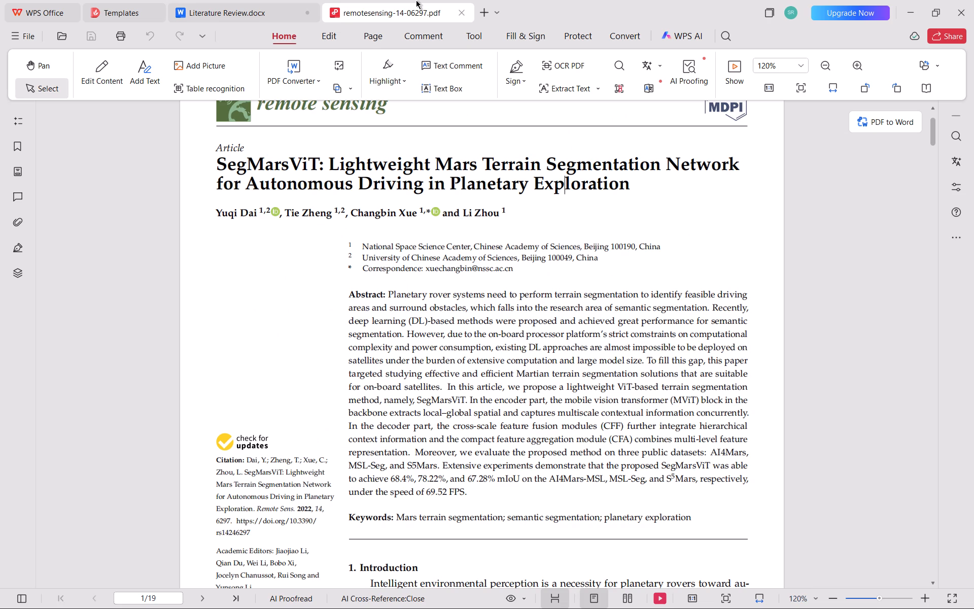
left_click(255, 0)
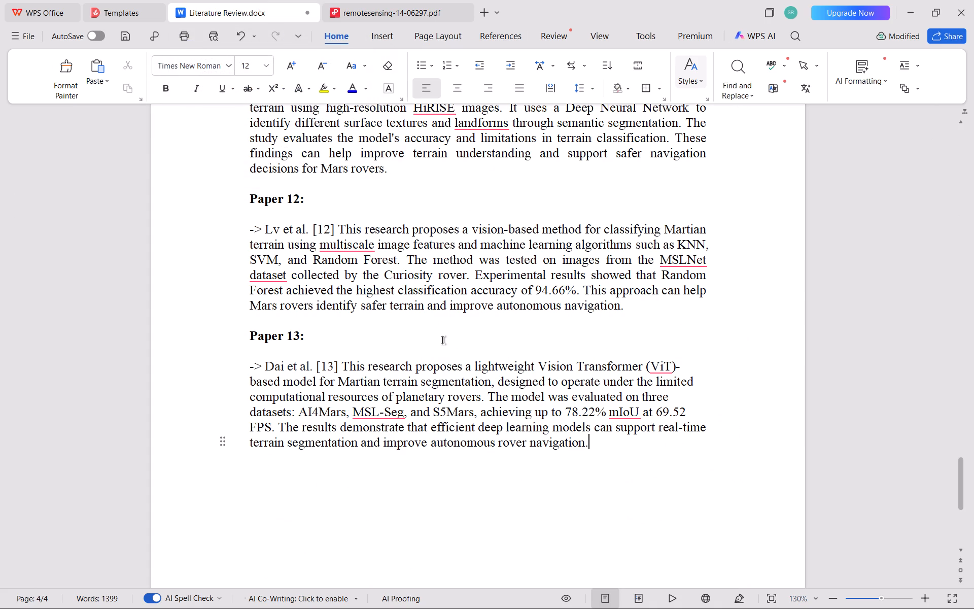
left_click(351, 0)
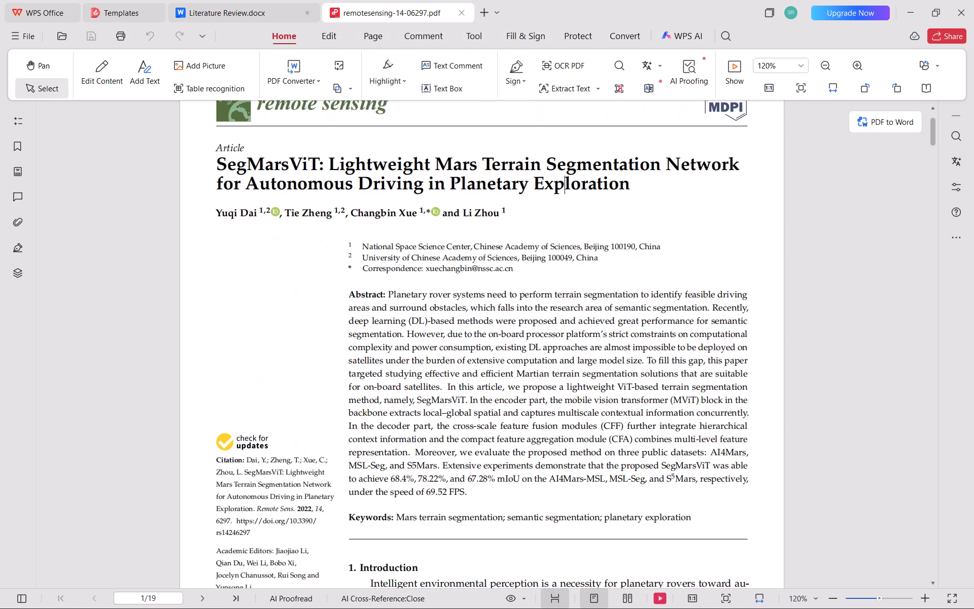
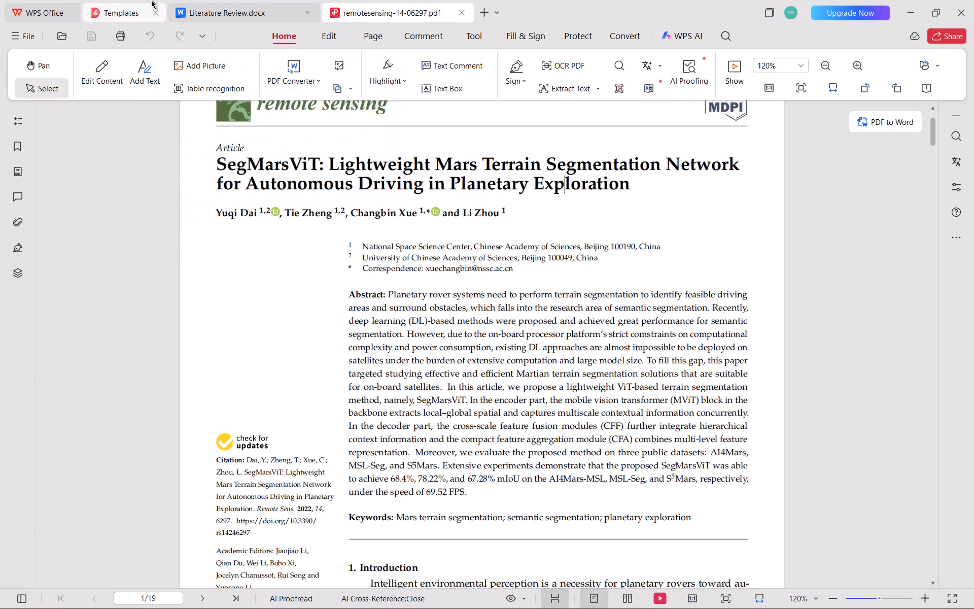
Add a "Paper 14:" heading below the Paper 13 summary in Literature Review.docx, with "->" starting the line beneath it.
left_click(235, 0)
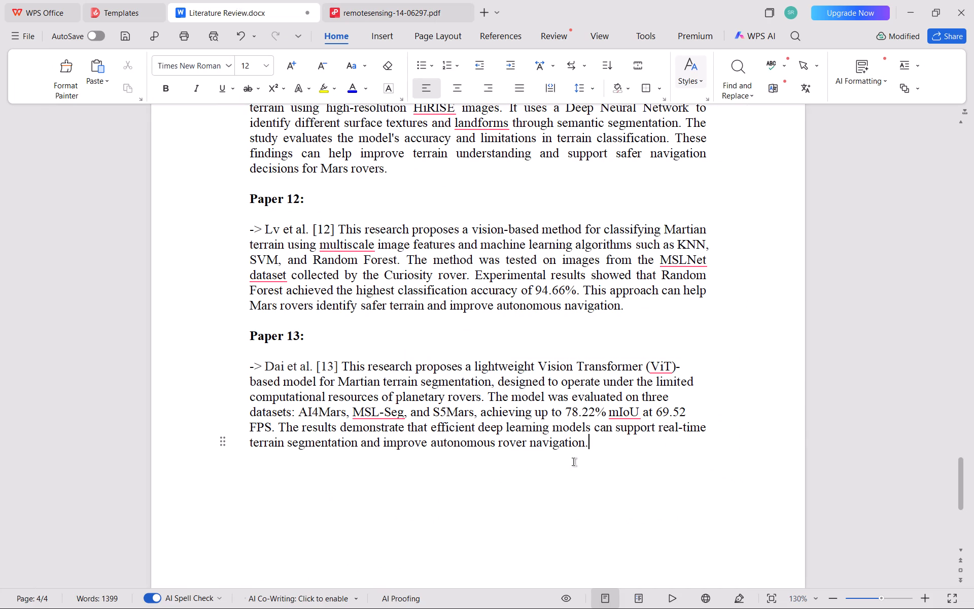
key("ctrl+c")
left_click(649, 448)
scroll(649, 448, "down", 2)
key("Return")
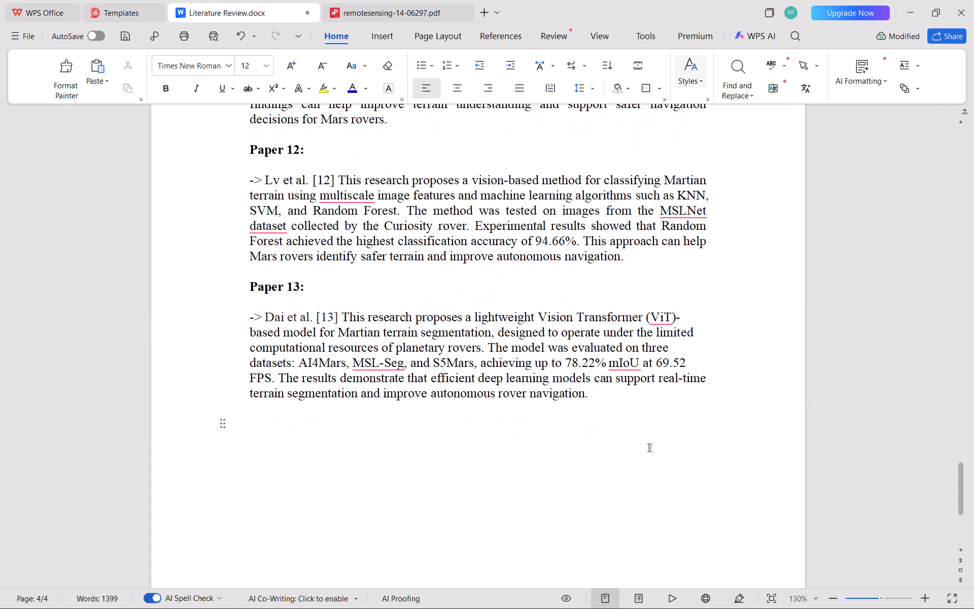
type("PAp")
key("BackSpace")
key("BackSpace")
type("aper 14:")
key("Return")
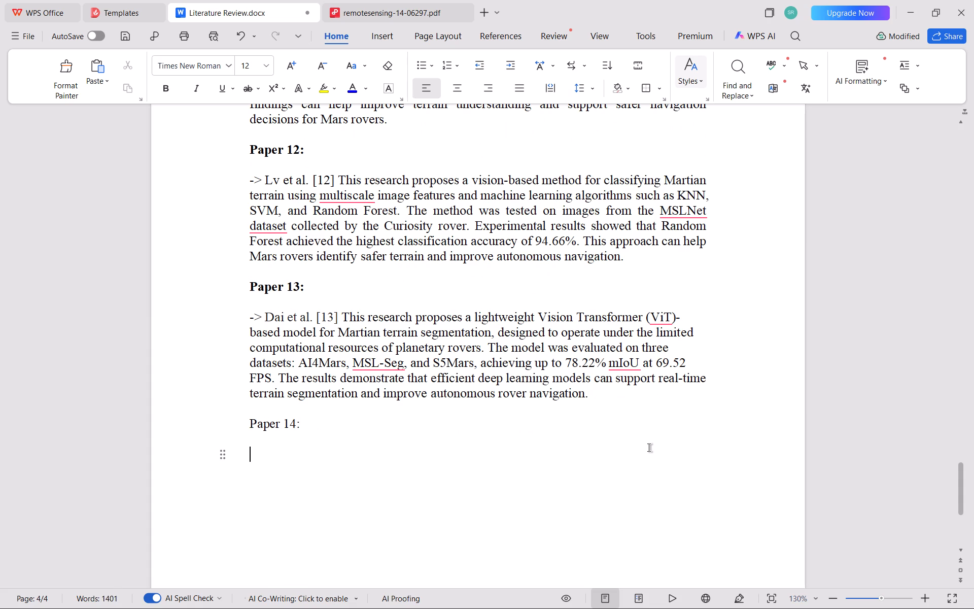
type("->")
key("space")
key("alt+Tab")
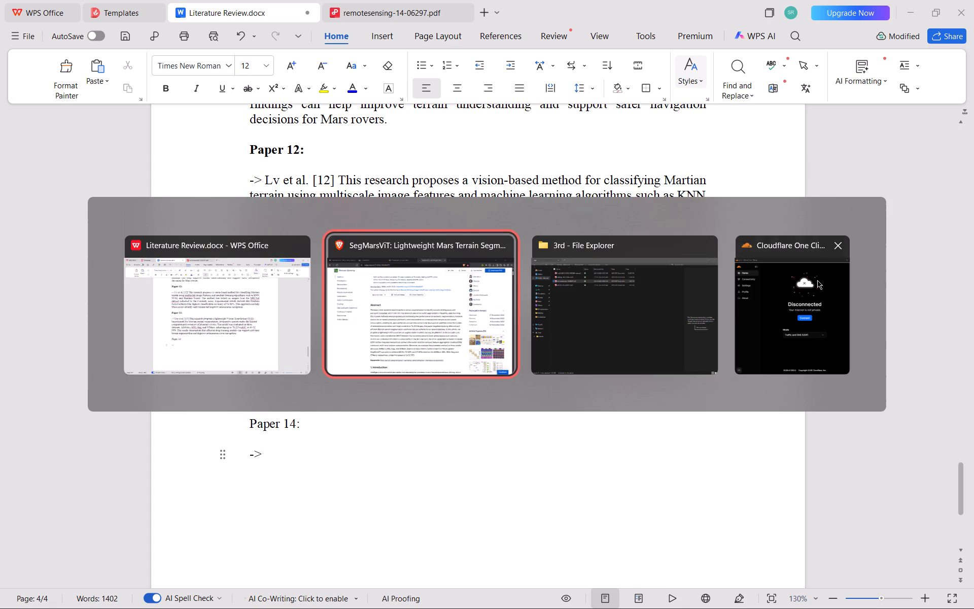
left_click(634, 272, "alt")
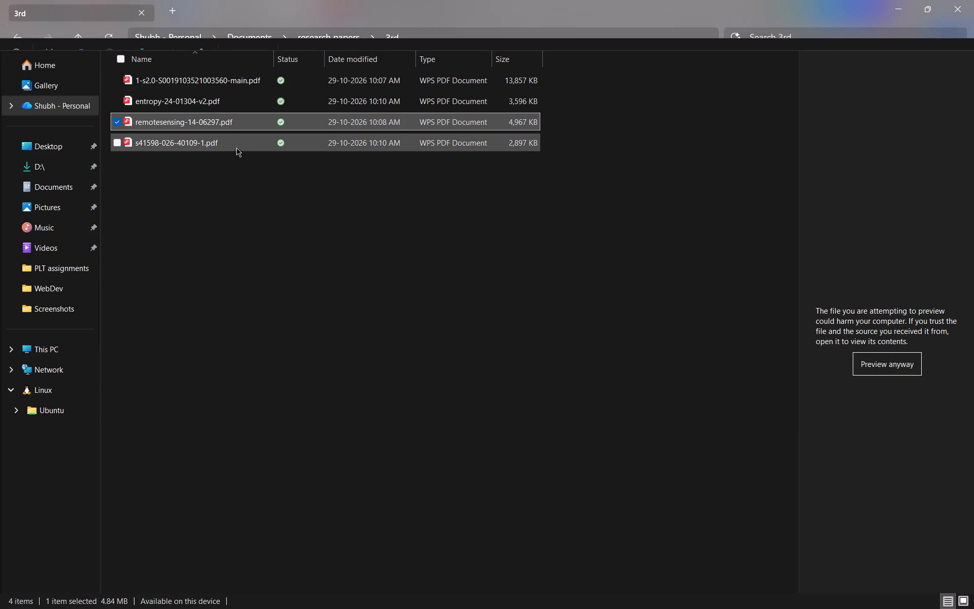
double_click(236, 148)
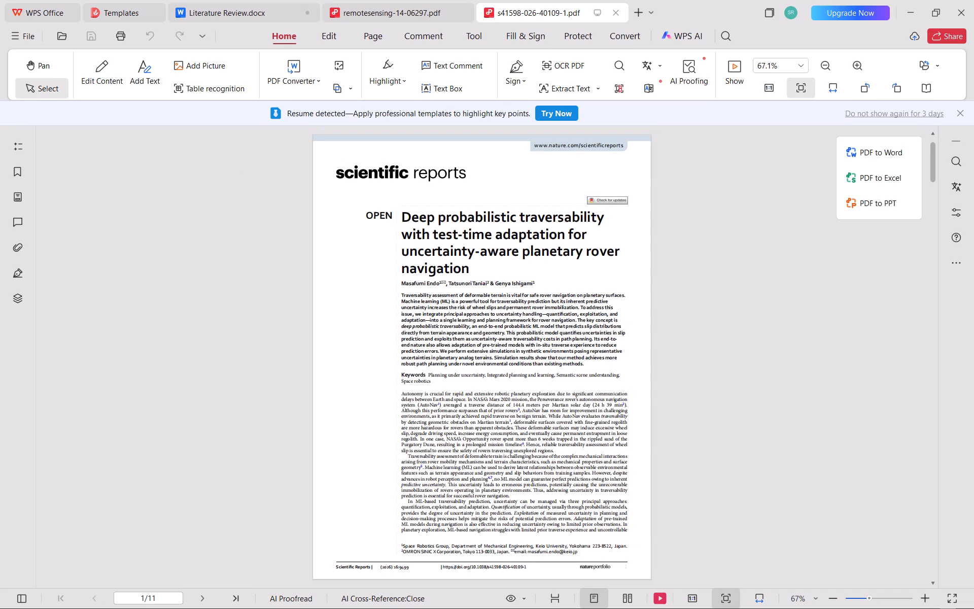
scroll(491, 344, "up", 6, "ctrl")
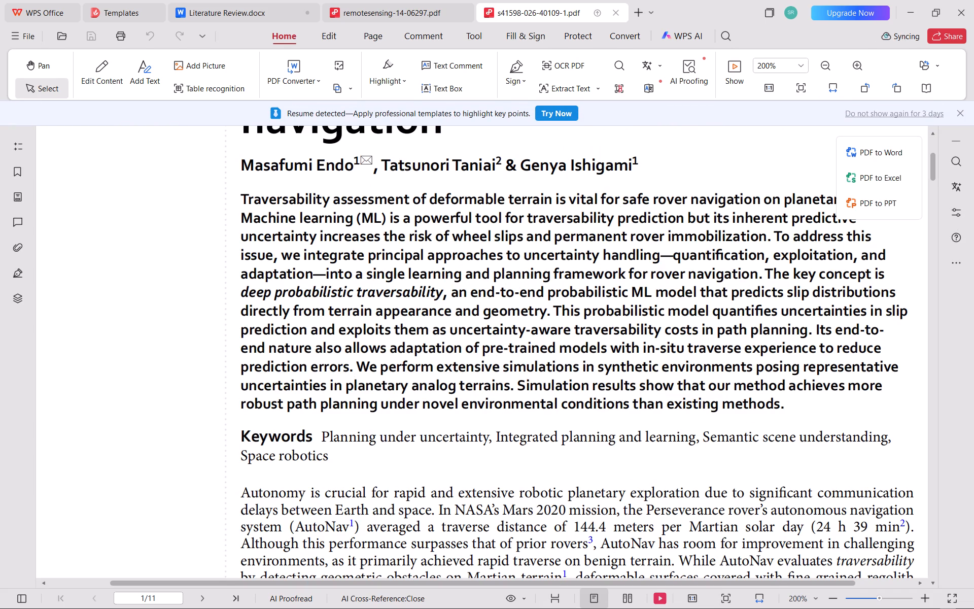
scroll(515, 330, "down", 3, "ctrl")
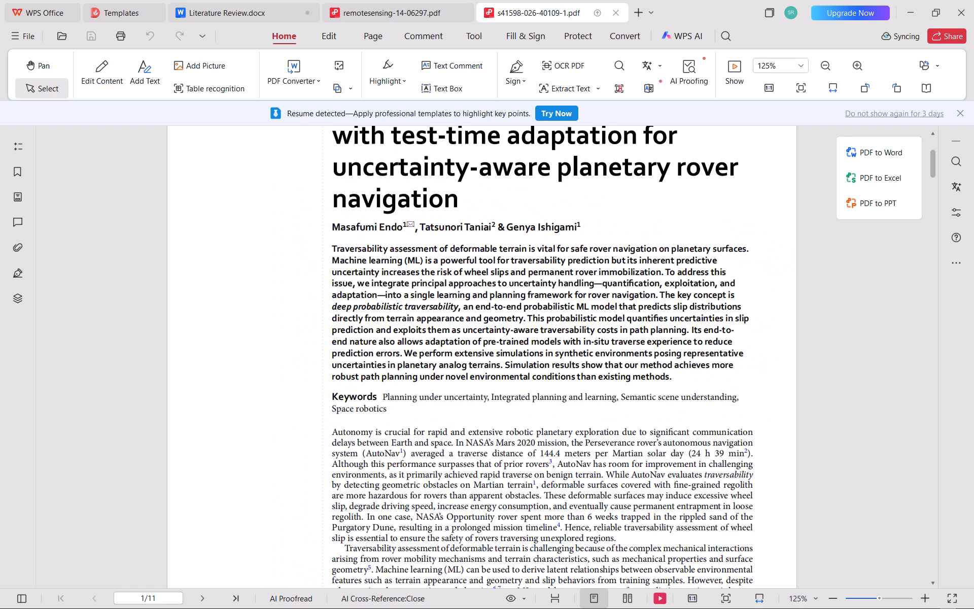
scroll(501, 266, "up", 1)
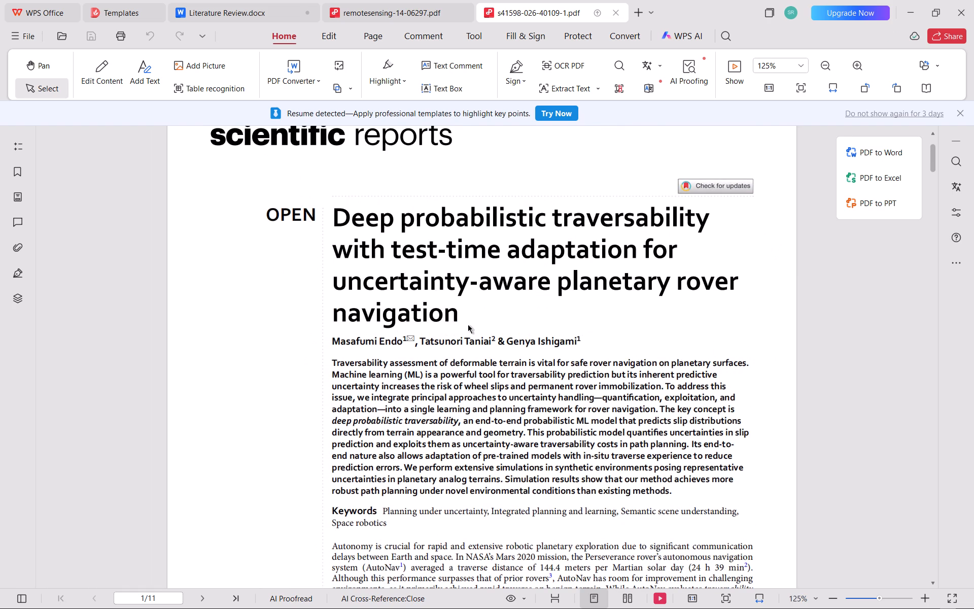
left_click_drag(465, 318, 339, 231)
key("ctrl+c")
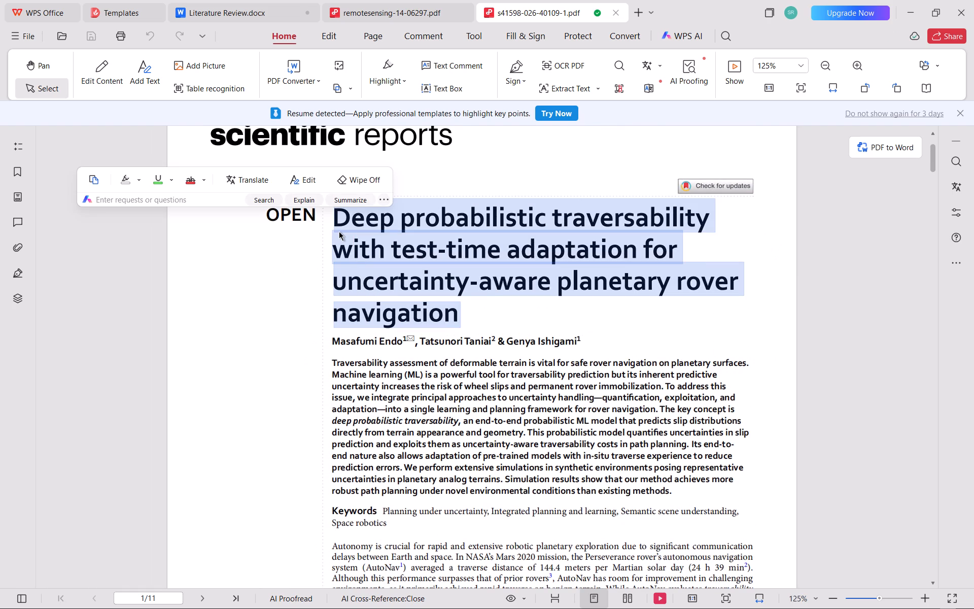
left_click(497, 302)
Switch from the PDF to the browser window showing the SegMarsViT article.
key("alt+Tab")
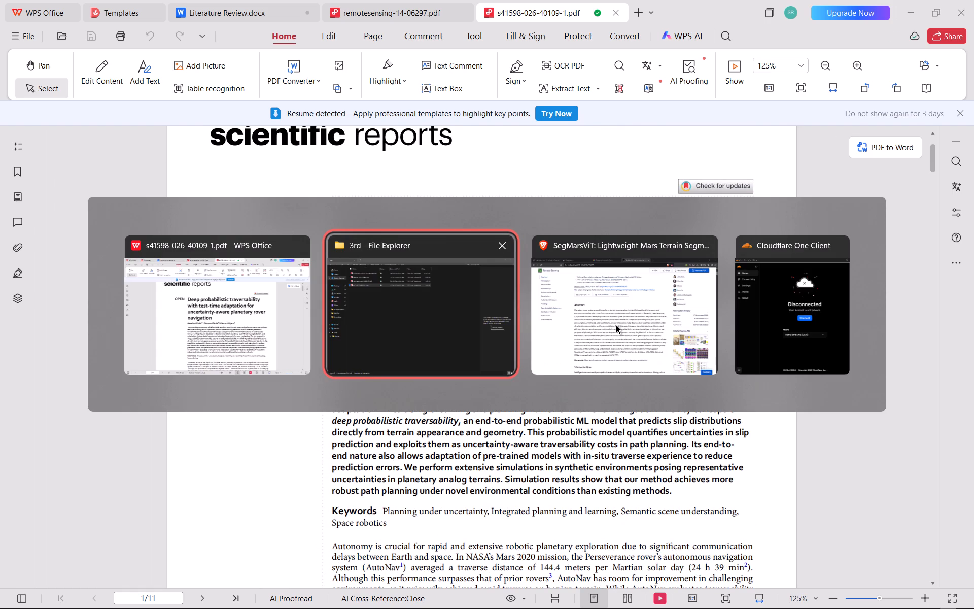
key("alt+Tab")
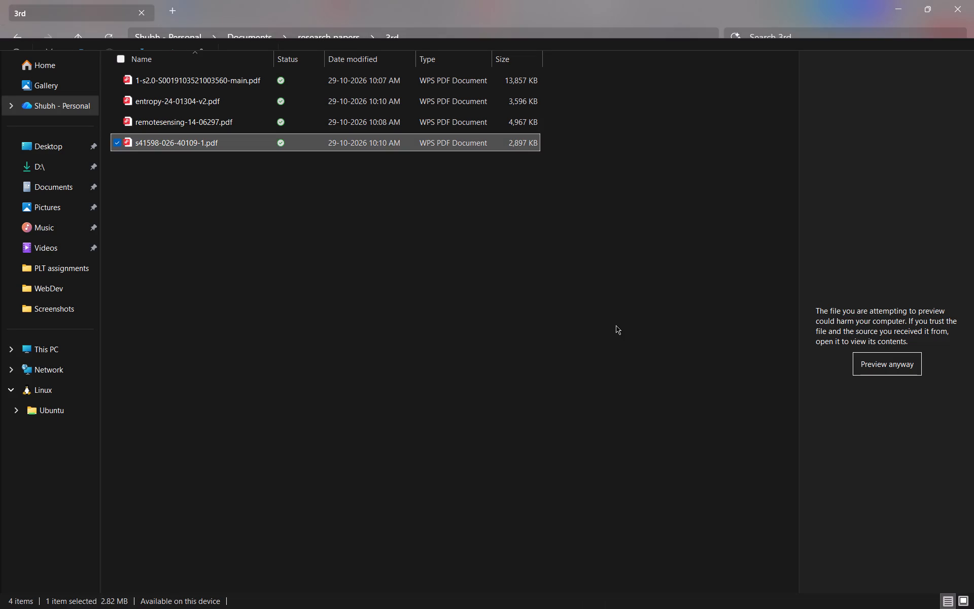
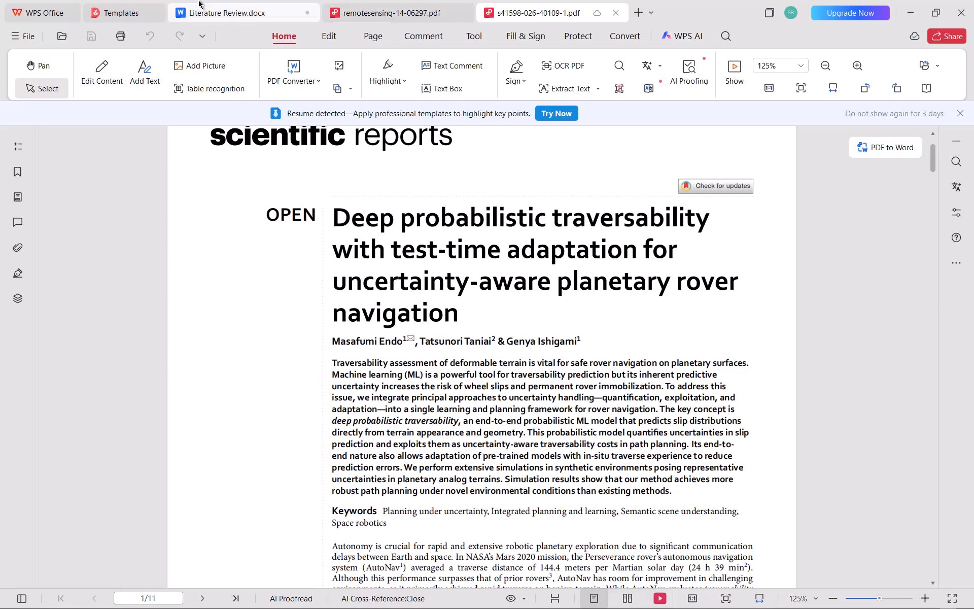
Delete the "Paper 14:" heading and the "->" line beneath it from Literature Review.docx, and save the document.
left_click(199, 0)
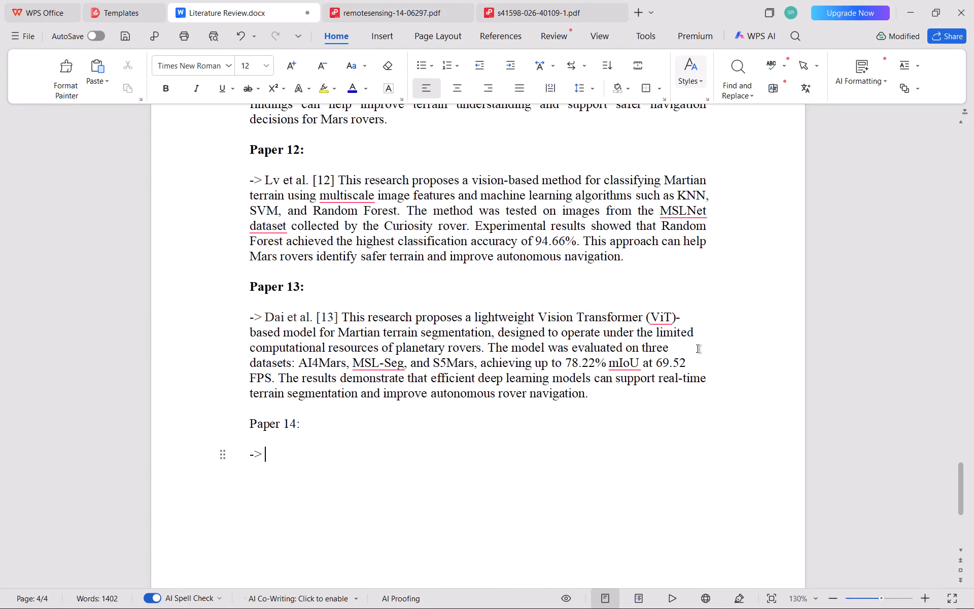
key("BackSpace")
key("BackSpace")
key("BackSpace")
key("BackSpace")
key("BackSpace")
key("BackSpace")
key("BackSpace")
key("BackSpace")
key("BackSpace")
key("BackSpace")
key("BackSpace")
key("BackSpace")
key("BackSpace")
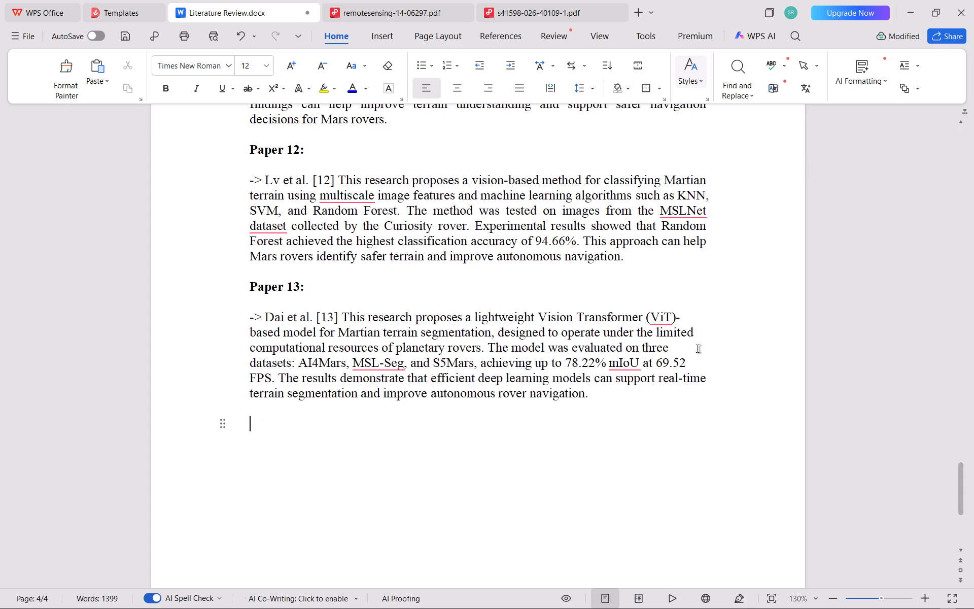
key("ctrl+s")
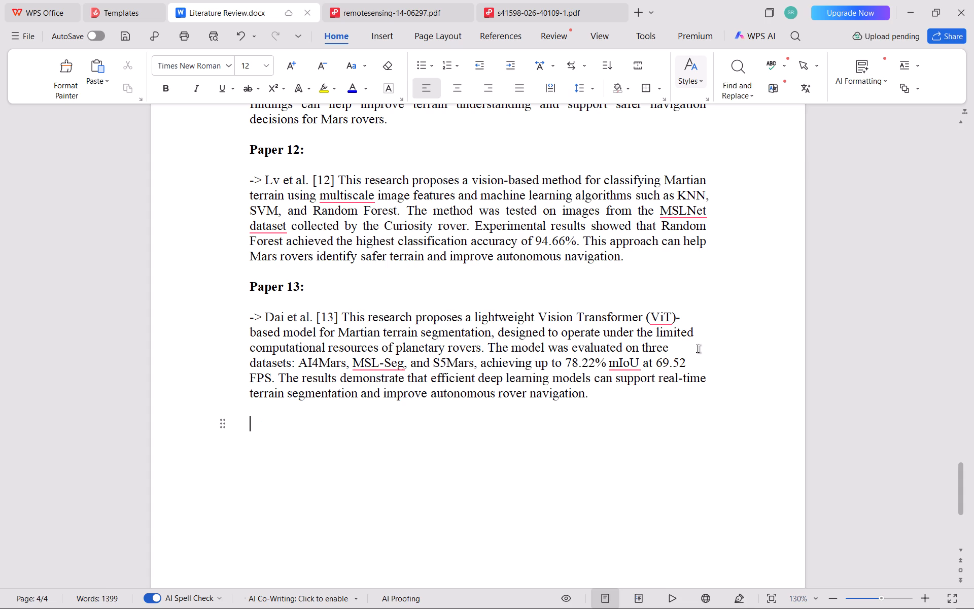
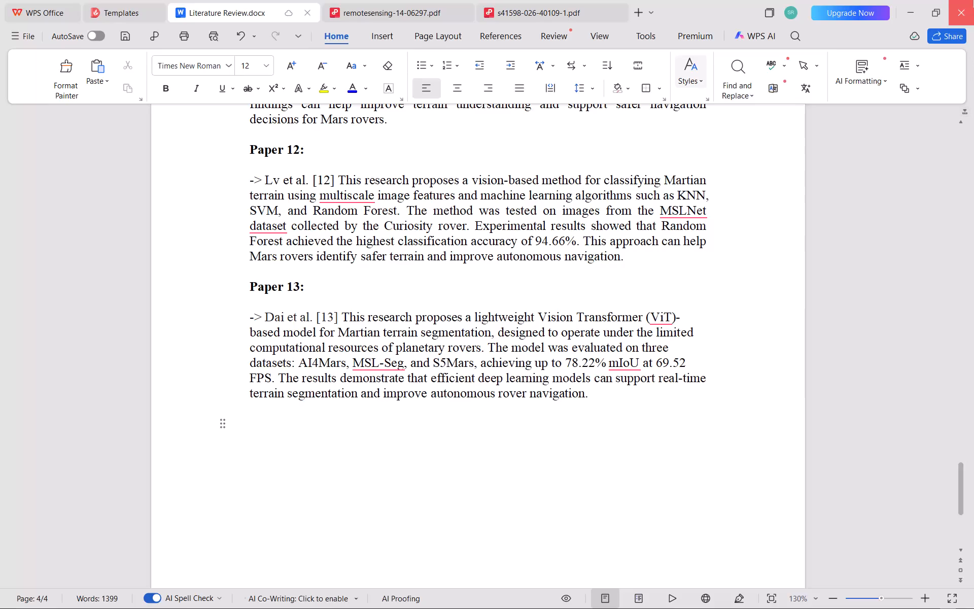
left_click(973, 0)
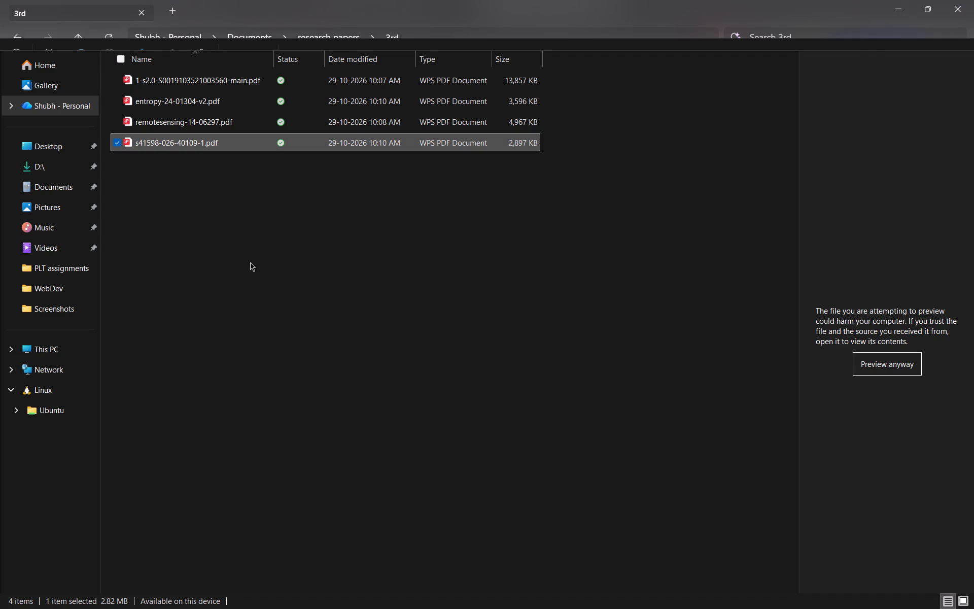
left_click(252, 261)
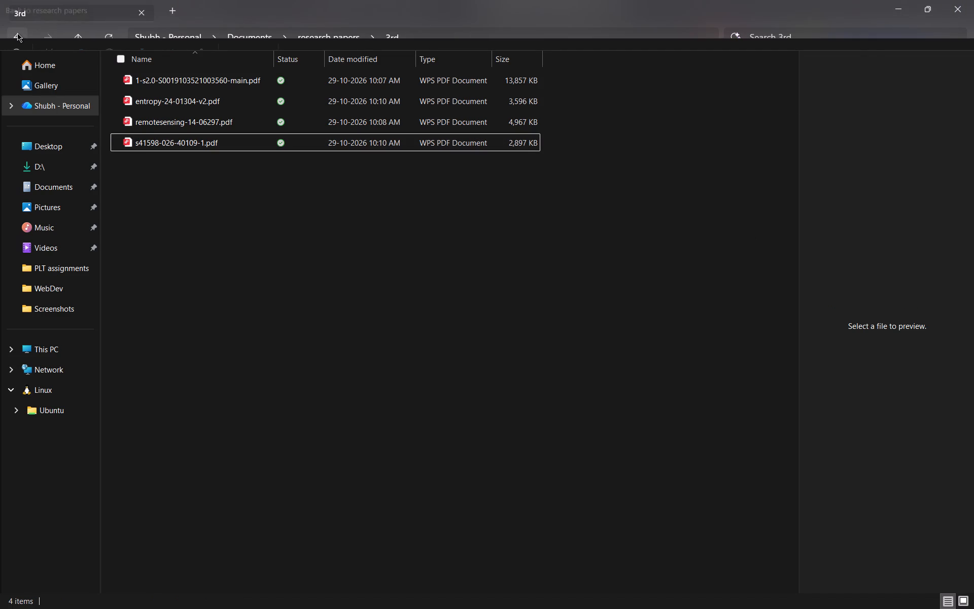
left_click(17, 33)
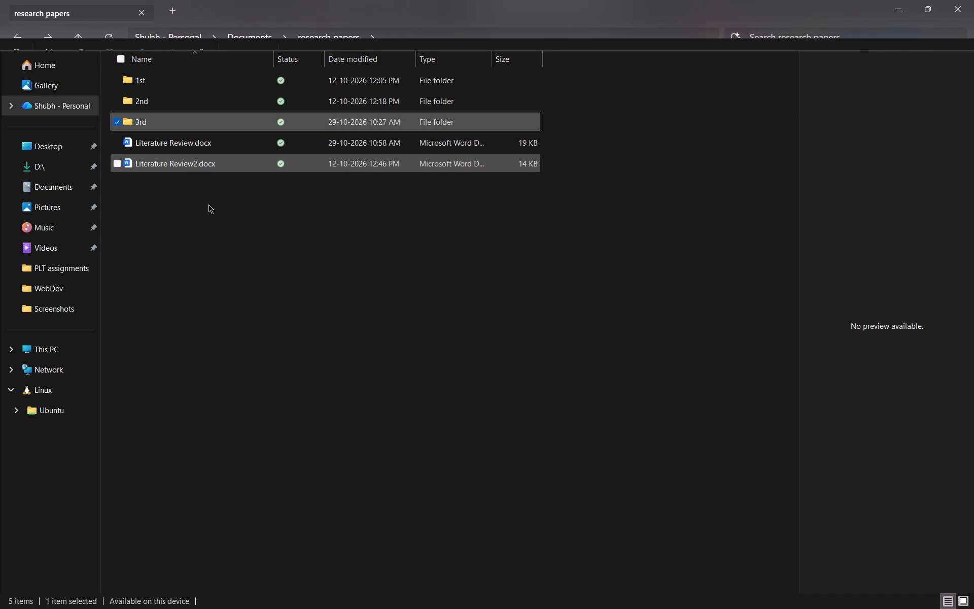
left_click(52, 35)
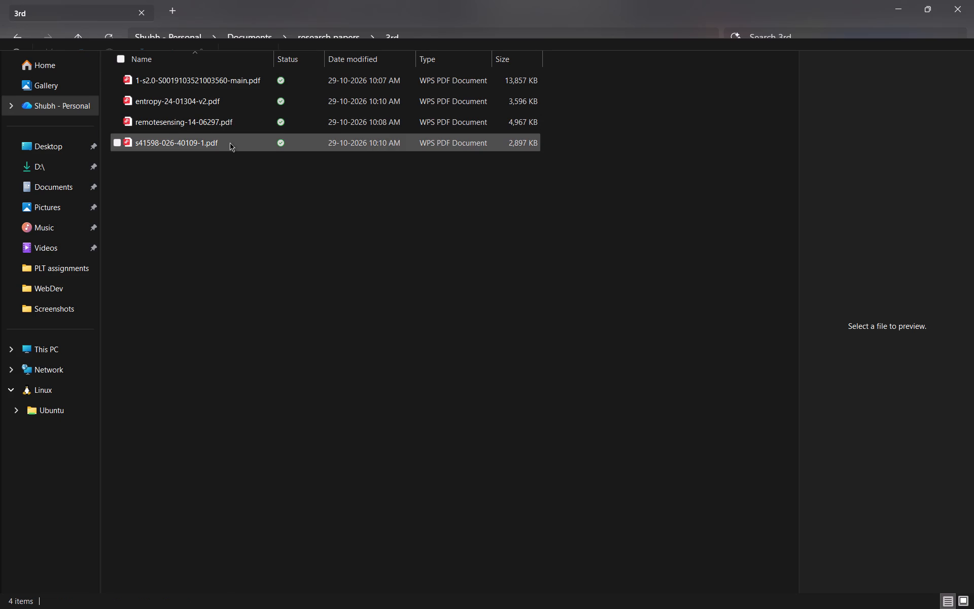
double_click(225, 141)
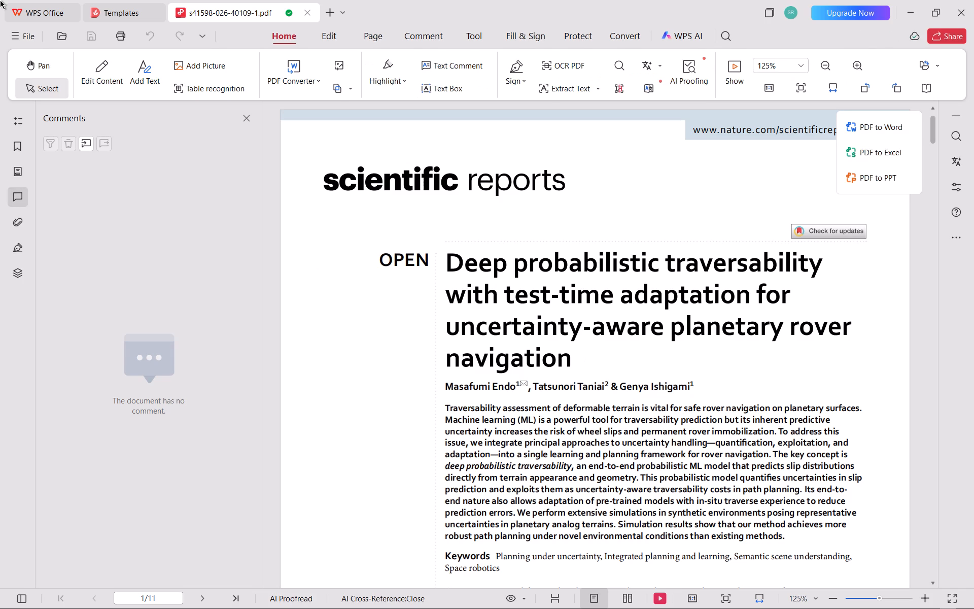
Open Literature Review.docx from the recent documents, keeping the PDF open alongside it.
left_click(21, 2)
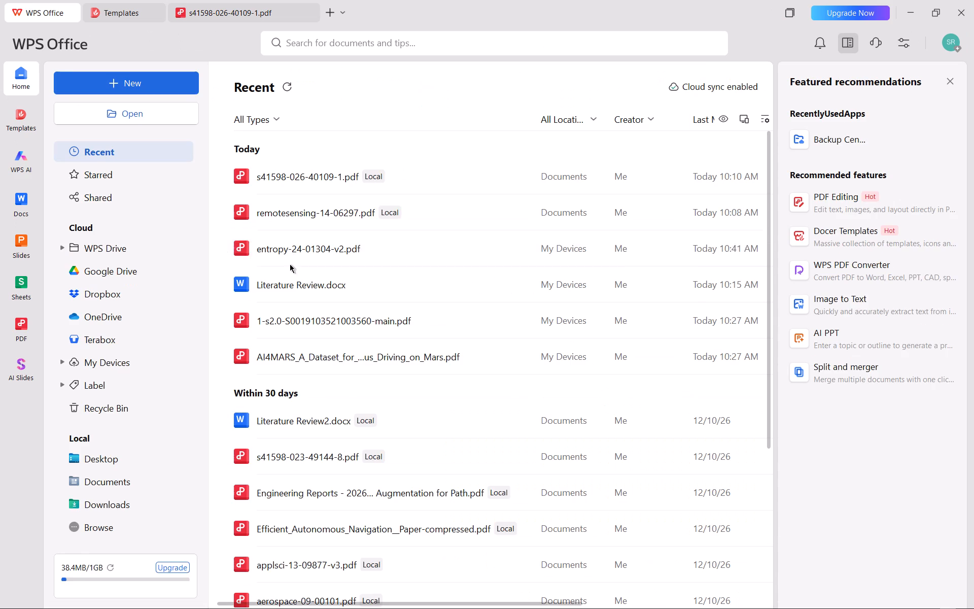
left_click(334, 218)
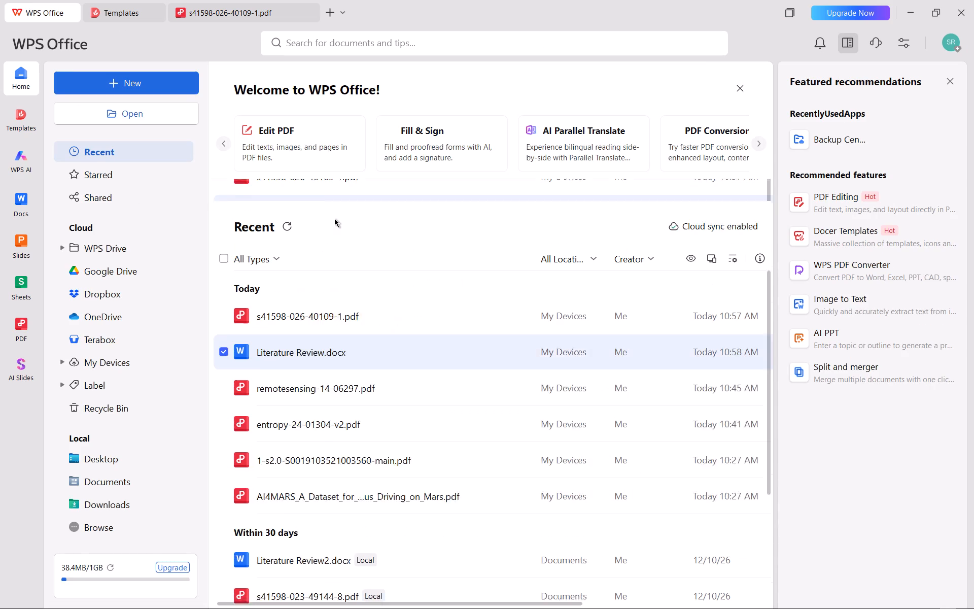
double_click(386, 334)
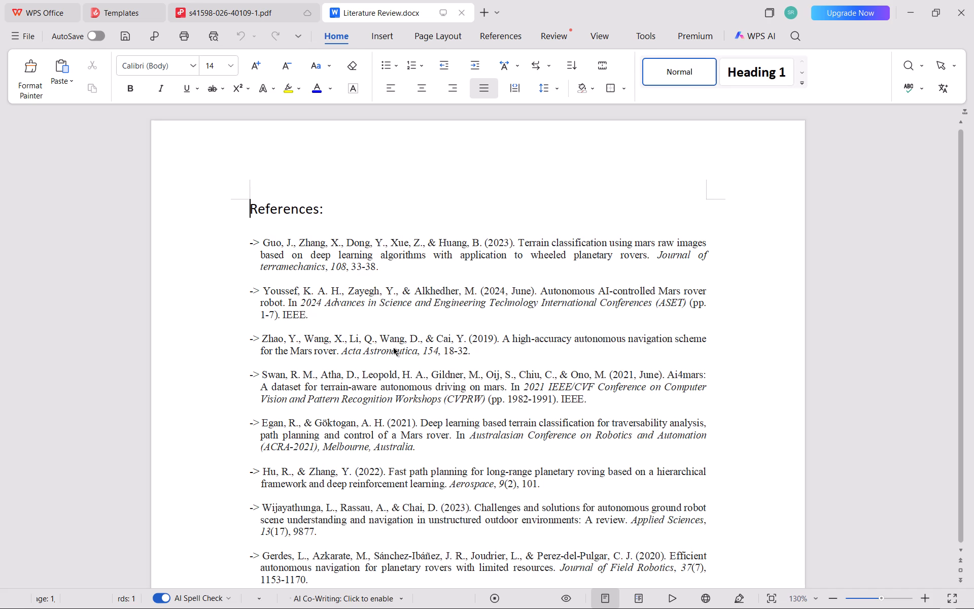
scroll(393, 347, "down", 11)
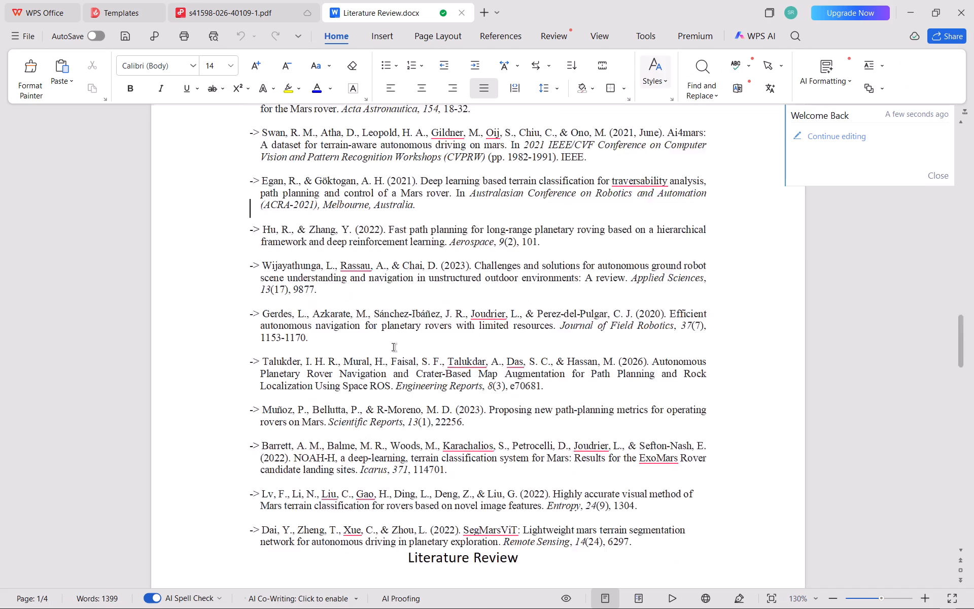
scroll(393, 347, "down", 1)
scroll(393, 347, "up", 2)
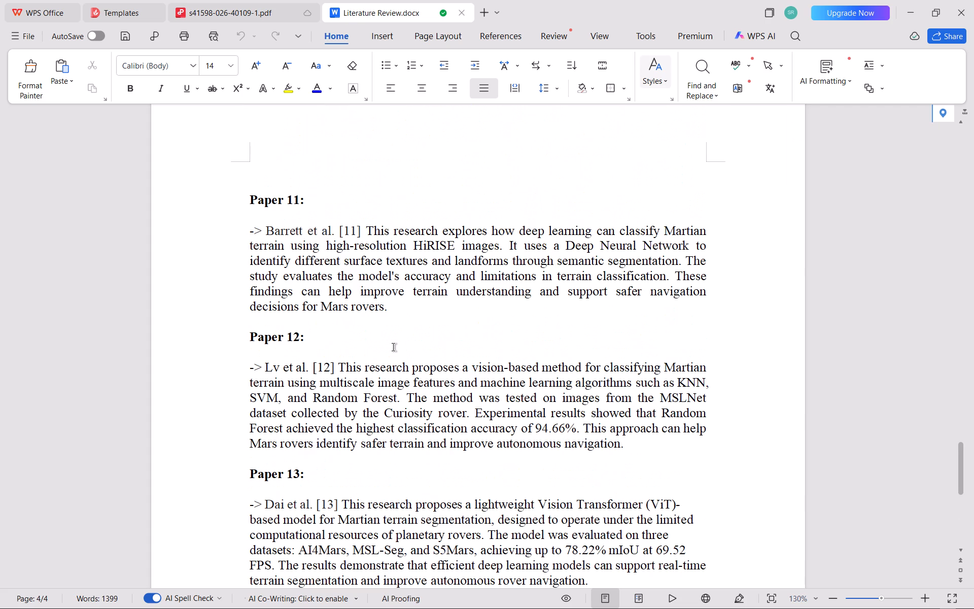
scroll(393, 347, "up", 1)
left_click(228, 2)
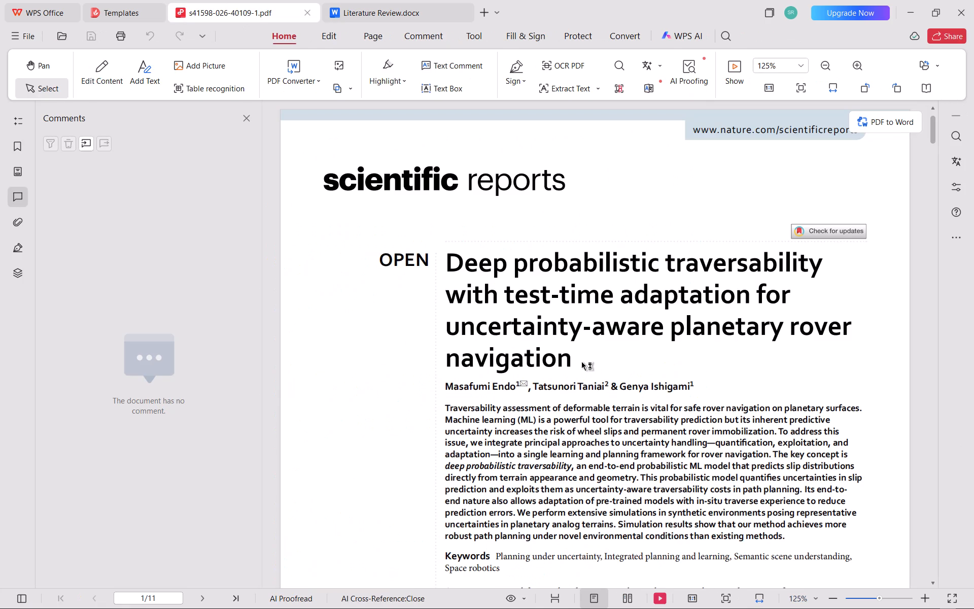
left_click_drag(582, 361, 455, 256)
left_click(404, 342)
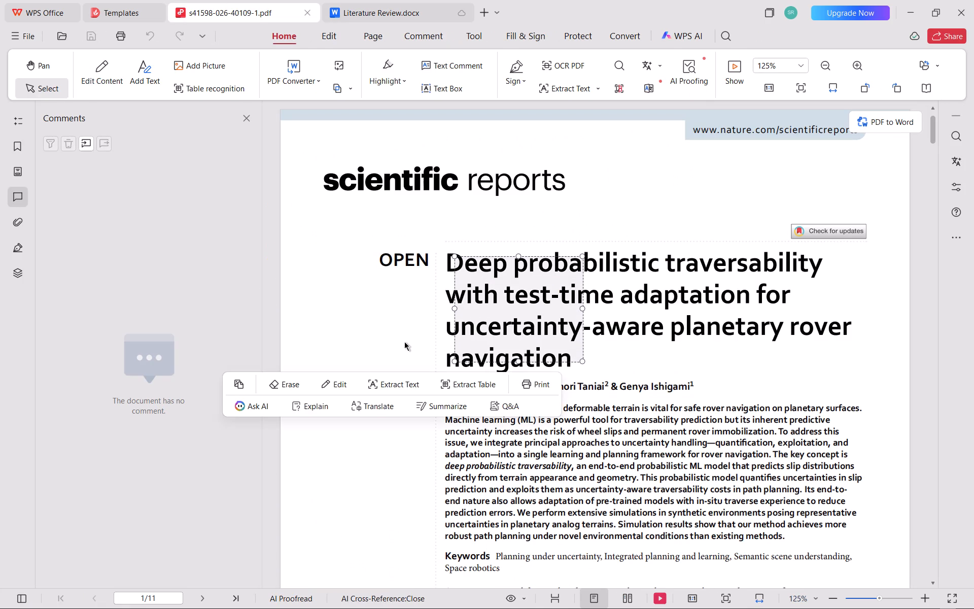
left_click_drag(450, 274, 574, 391)
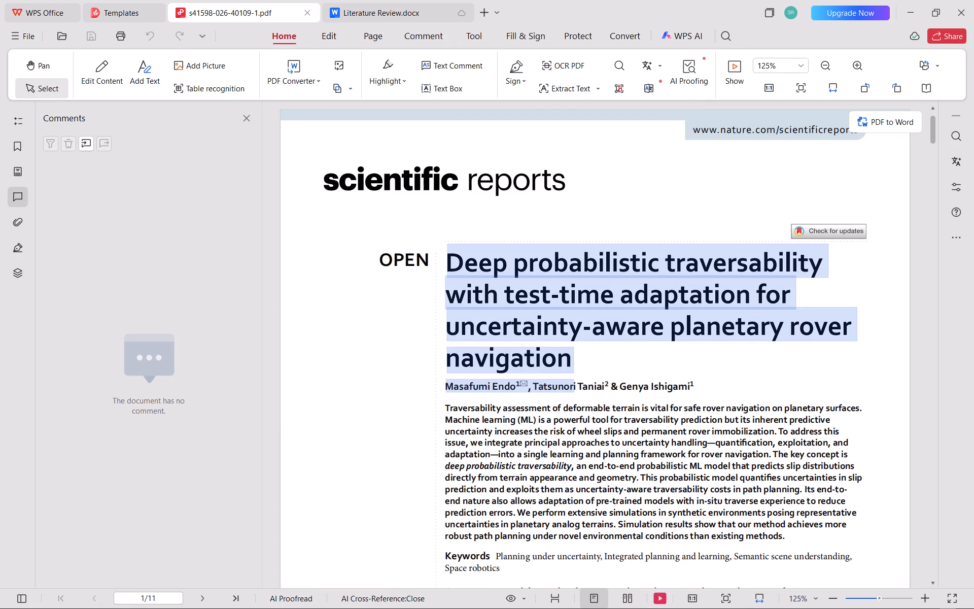
left_click_drag(574, 391, 569, 368)
key("ctrl+c")
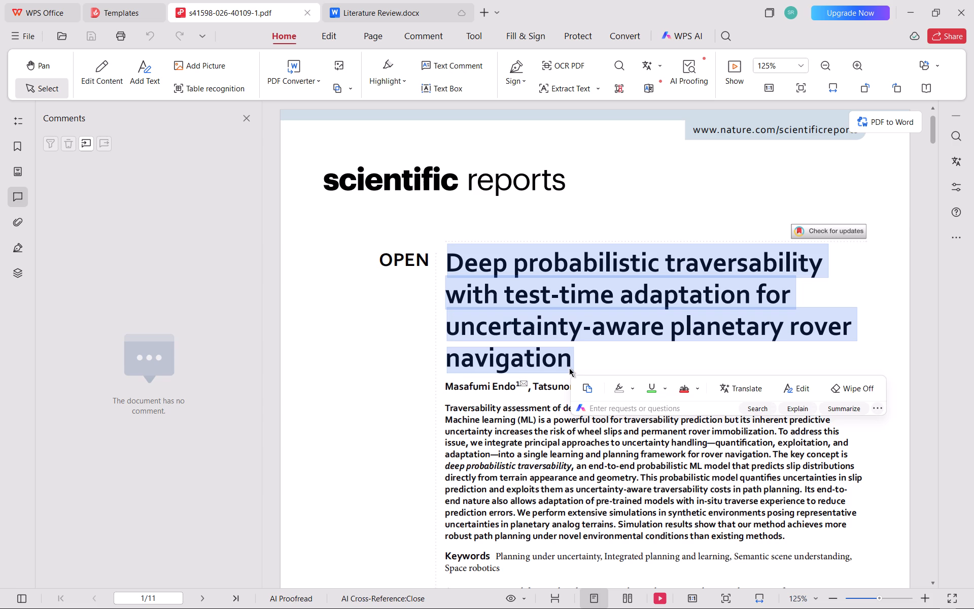
left_click(632, 376)
Switch to the Brave browser and search Google Scholar for the copied paper title, replacing the SegMarsViT query.
key("alt+Tab")
left_click(627, 309, "alt")
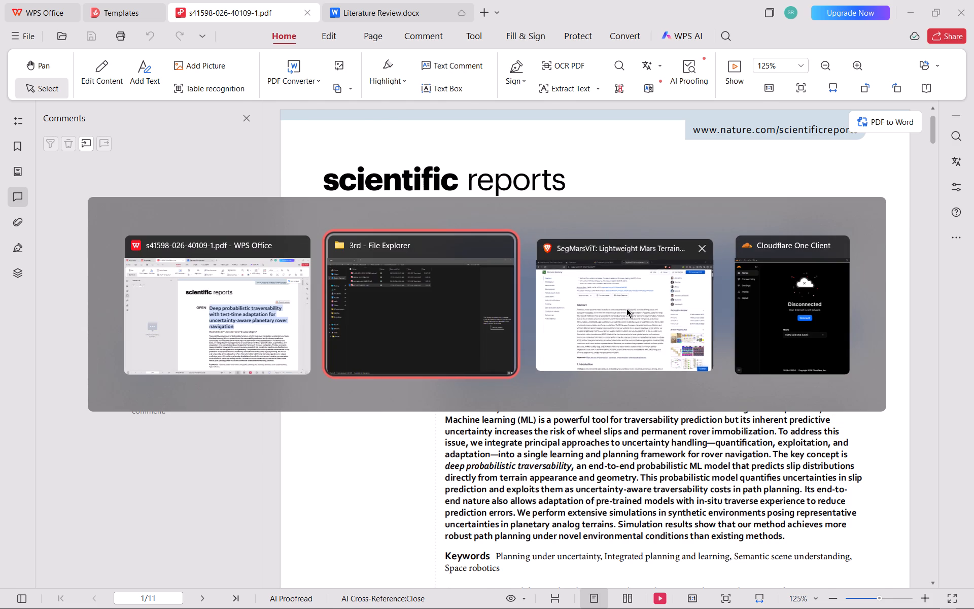
left_click(20, 39)
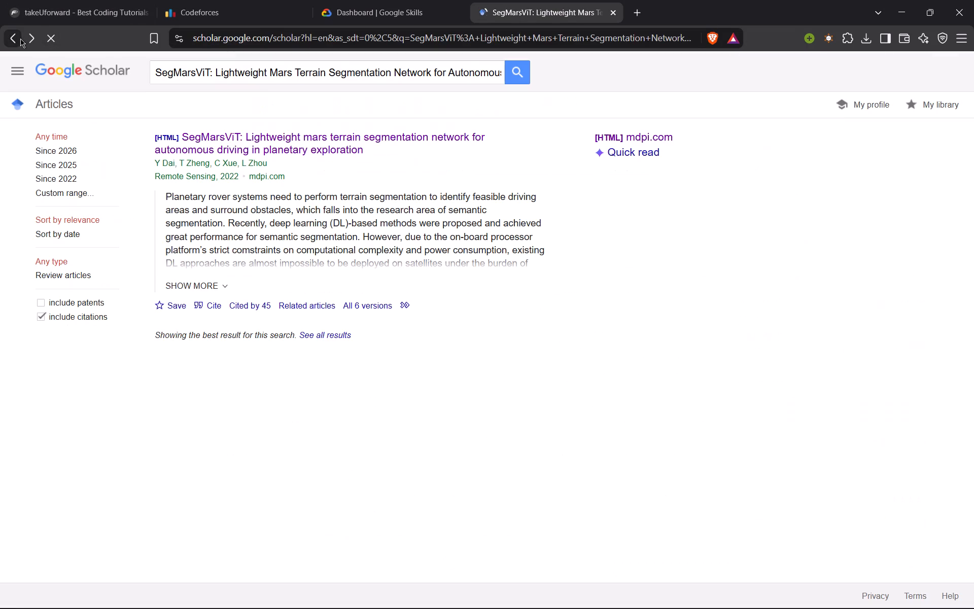
left_click(355, 80)
key("ctrl+a")
key("ctrl+v")
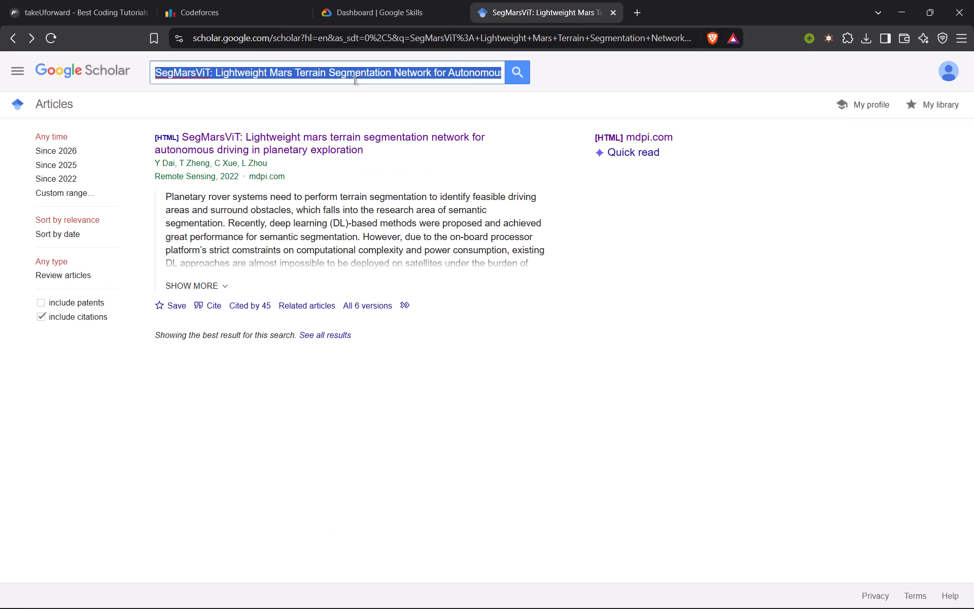
key("Return")
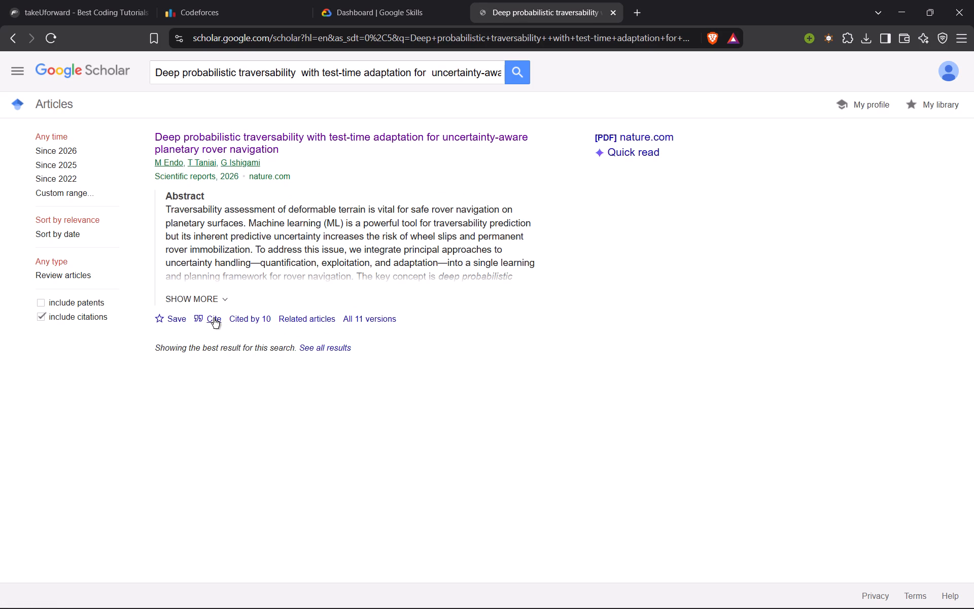
Copy the APA citation of the "Deep probabilistic traversability" paper from Google Scholar.
left_click(214, 319)
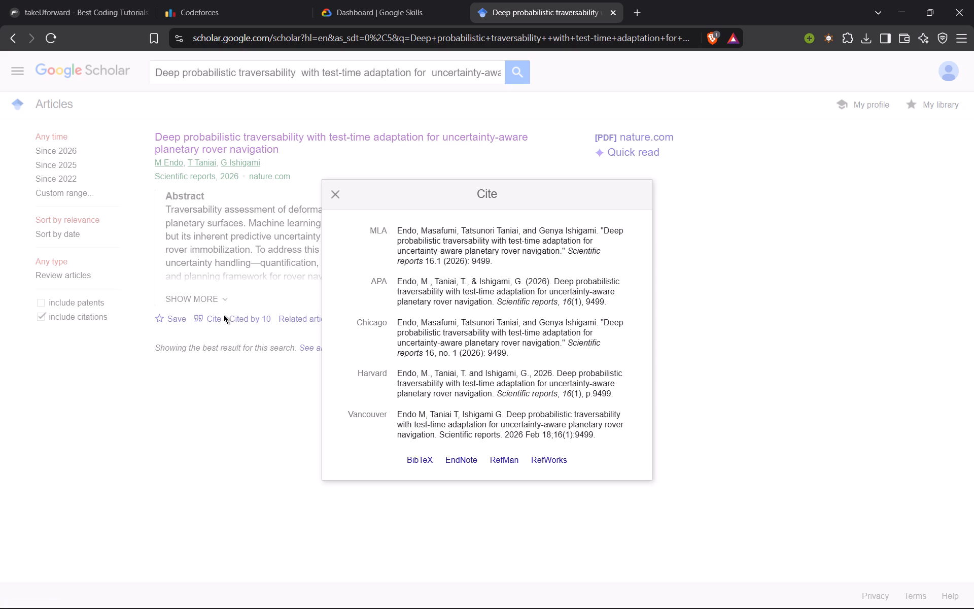
left_click(416, 299)
key("ctrl+c")
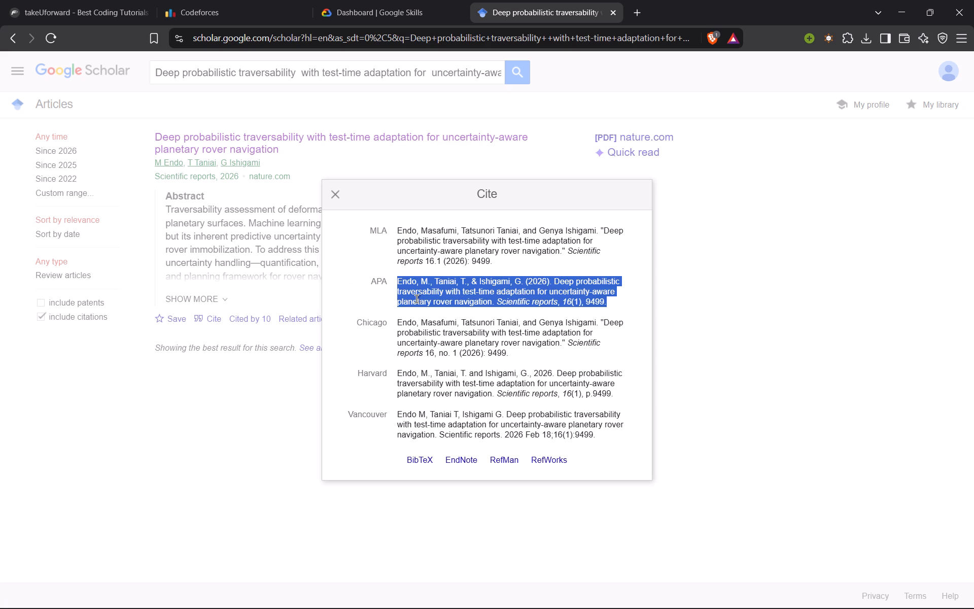
In Literature Review.docx, add a "->" entry after the Dai et al. reference, one blank line below, and paste the Endo et al. APA citation.
key("alt+Tab")
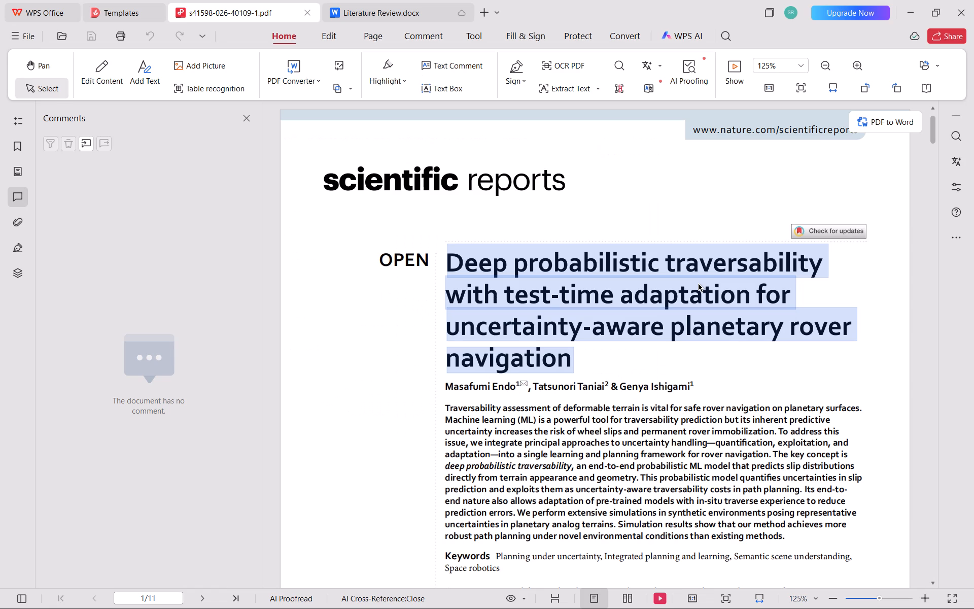
left_click(360, 10)
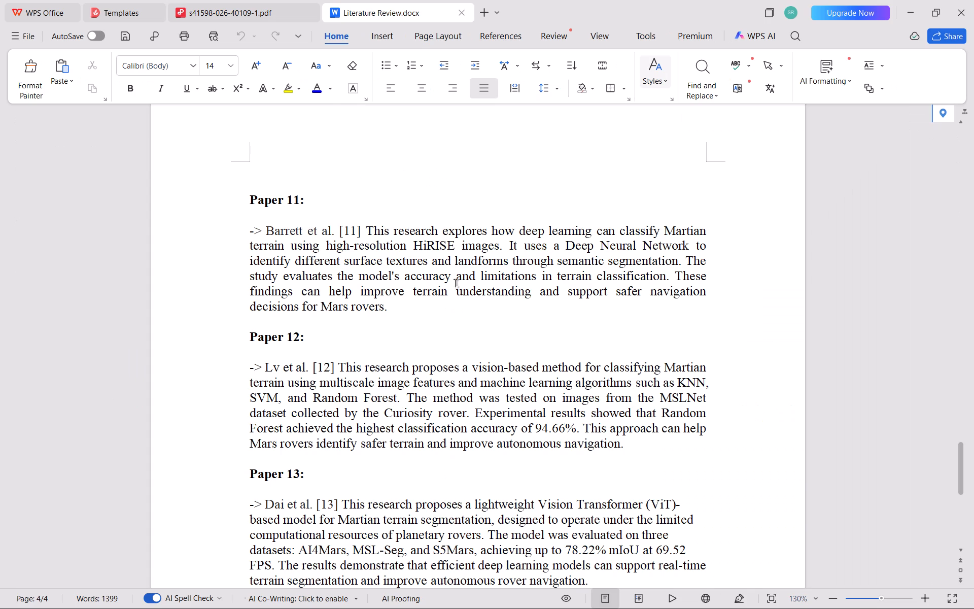
scroll(455, 283, "up", 10)
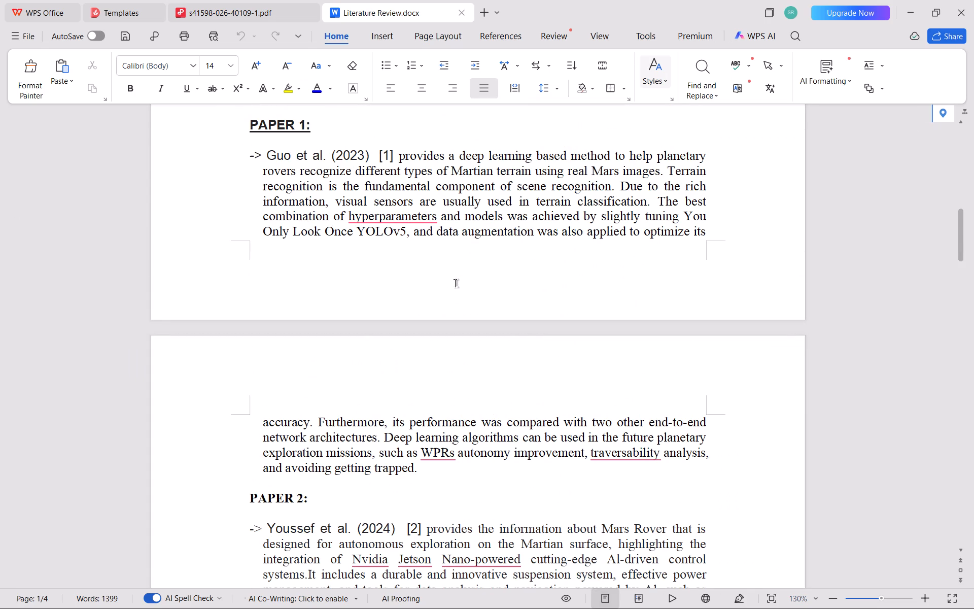
scroll(455, 283, "up", 1)
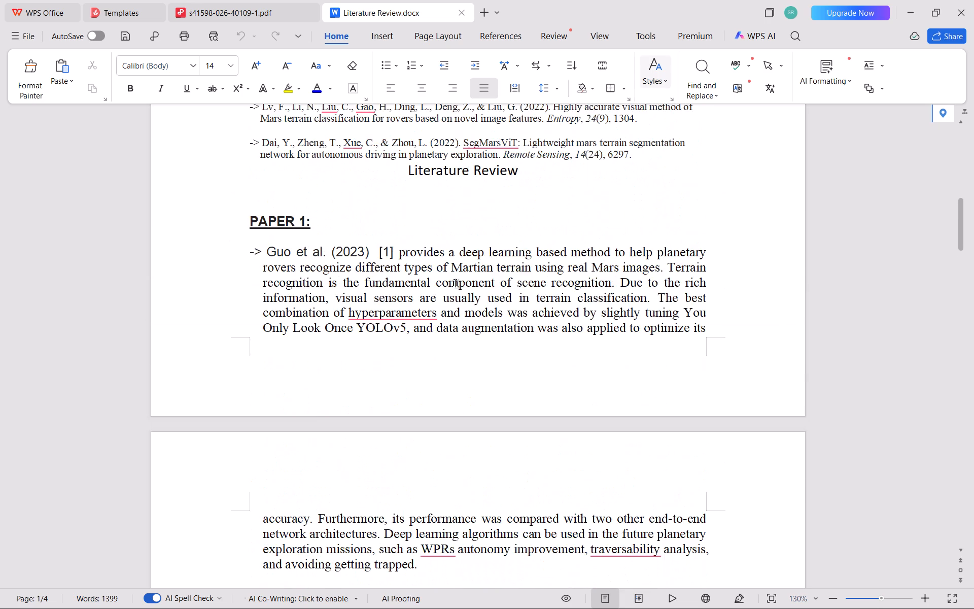
scroll(455, 283, "up", 1)
scroll(531, 291, "down", 1)
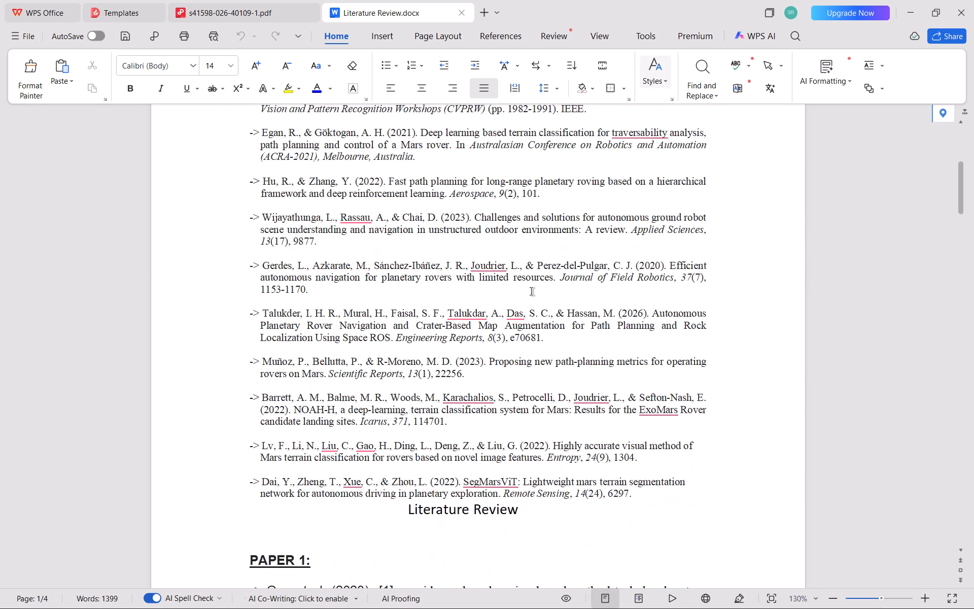
scroll(531, 291, "down", 1)
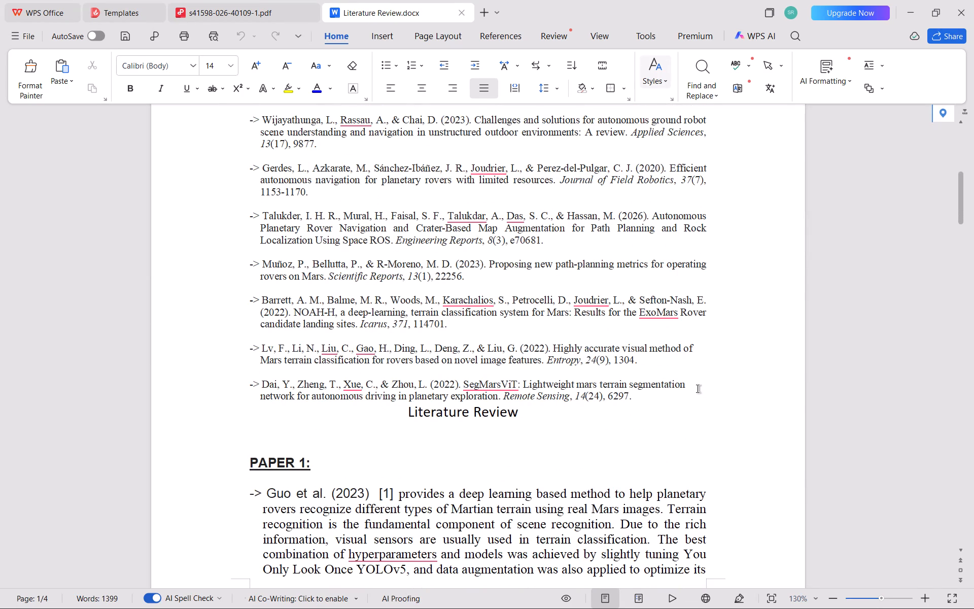
left_click(646, 396)
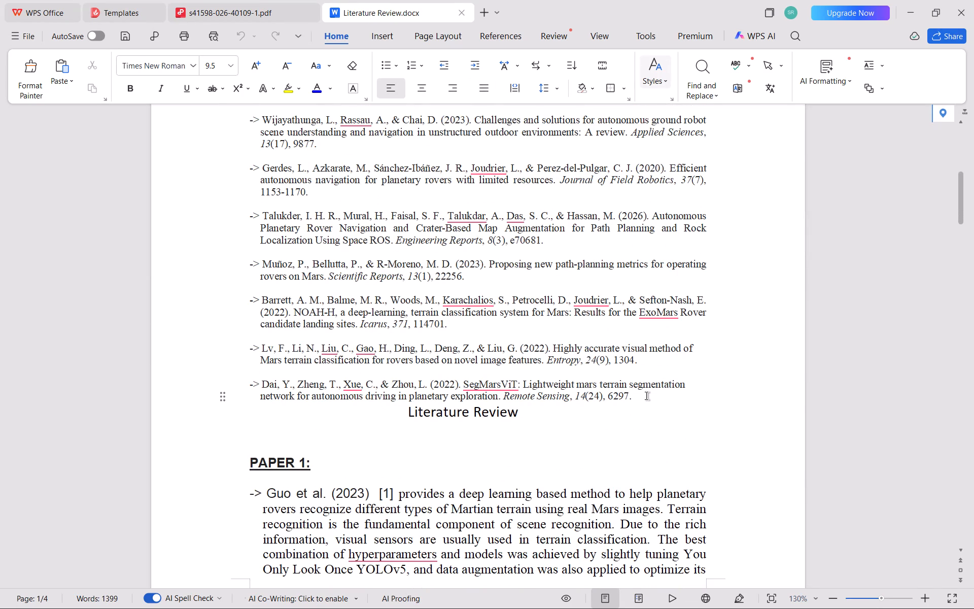
key("Return")
key("Return")
type("->")
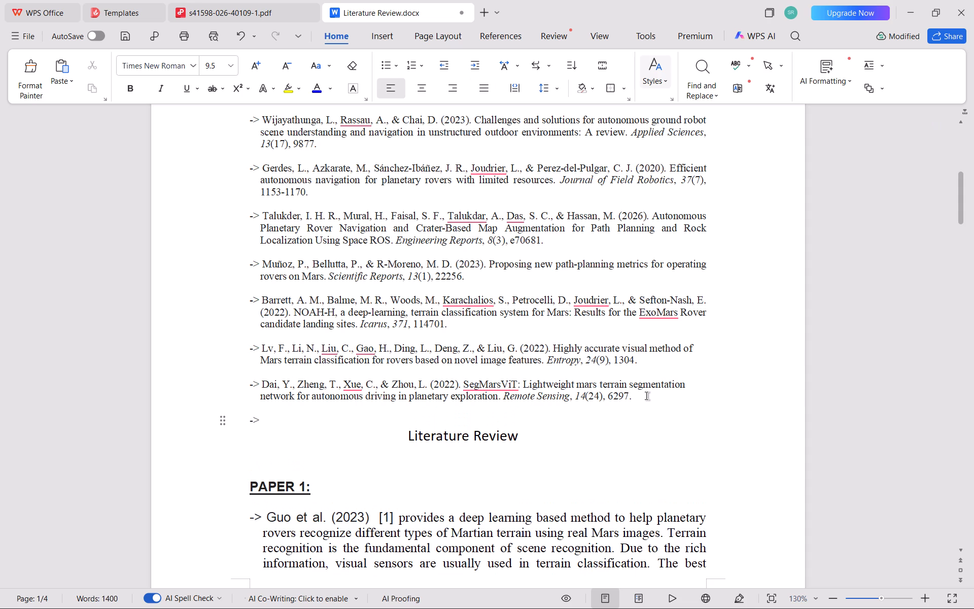
key("space")
key("ctrl+v")
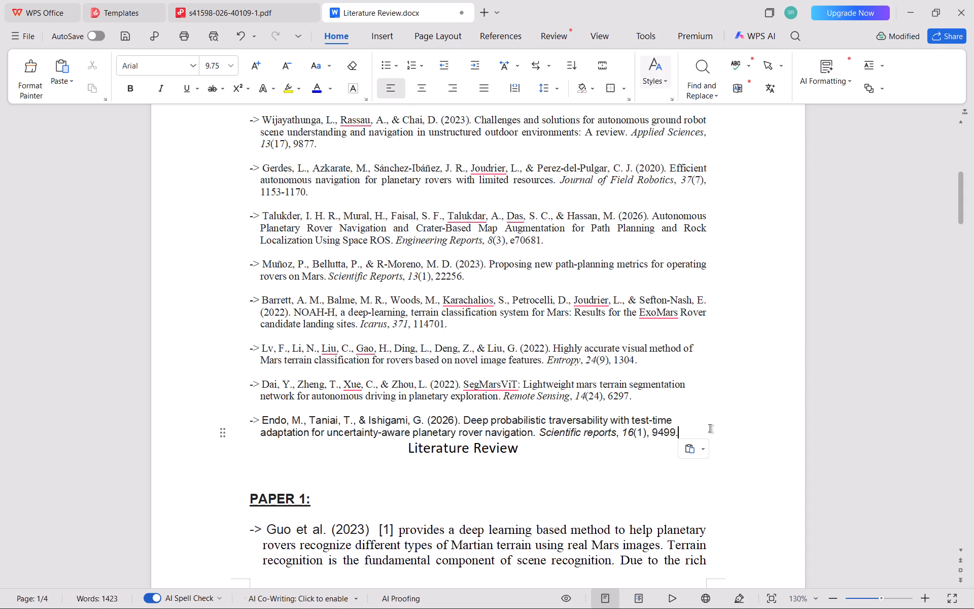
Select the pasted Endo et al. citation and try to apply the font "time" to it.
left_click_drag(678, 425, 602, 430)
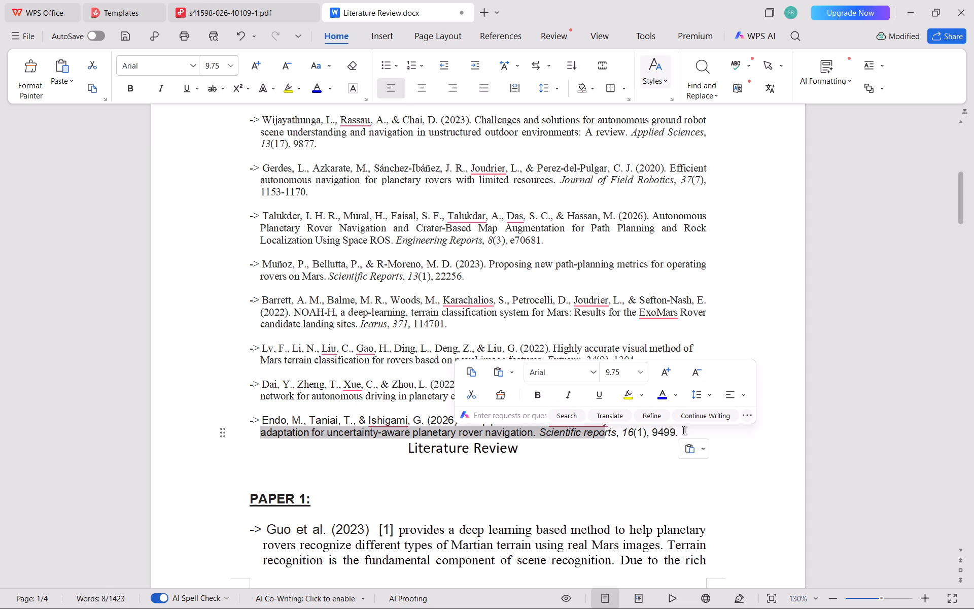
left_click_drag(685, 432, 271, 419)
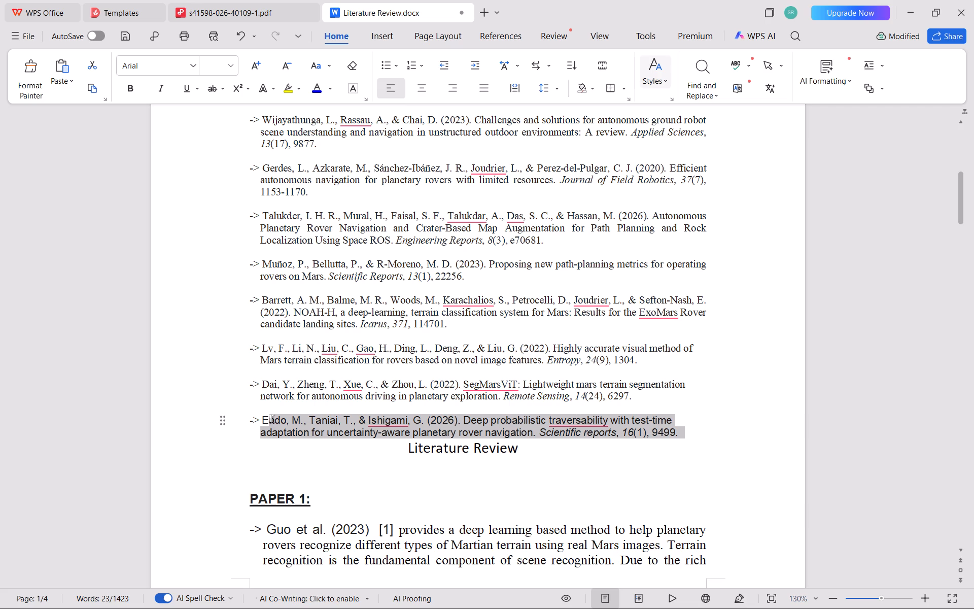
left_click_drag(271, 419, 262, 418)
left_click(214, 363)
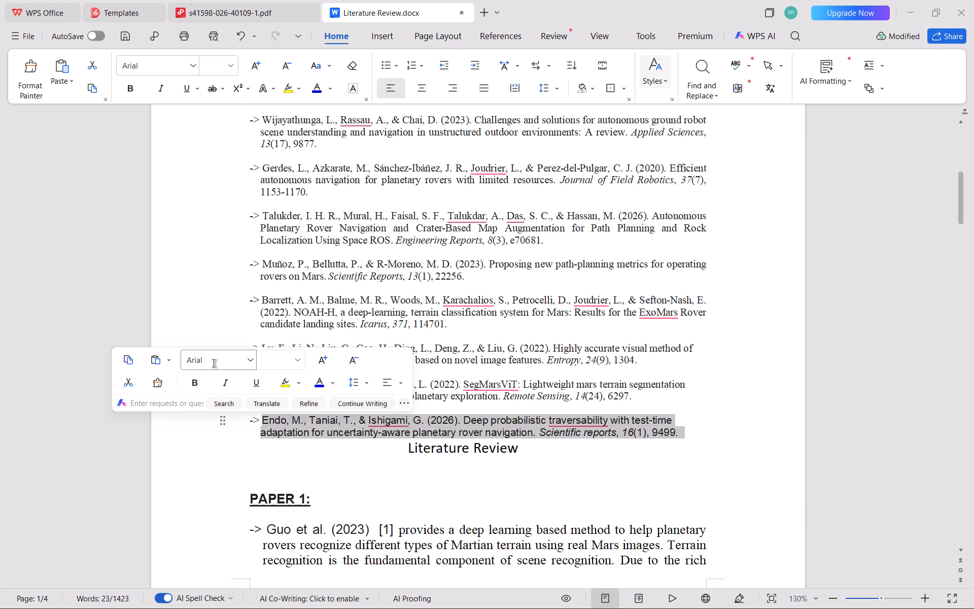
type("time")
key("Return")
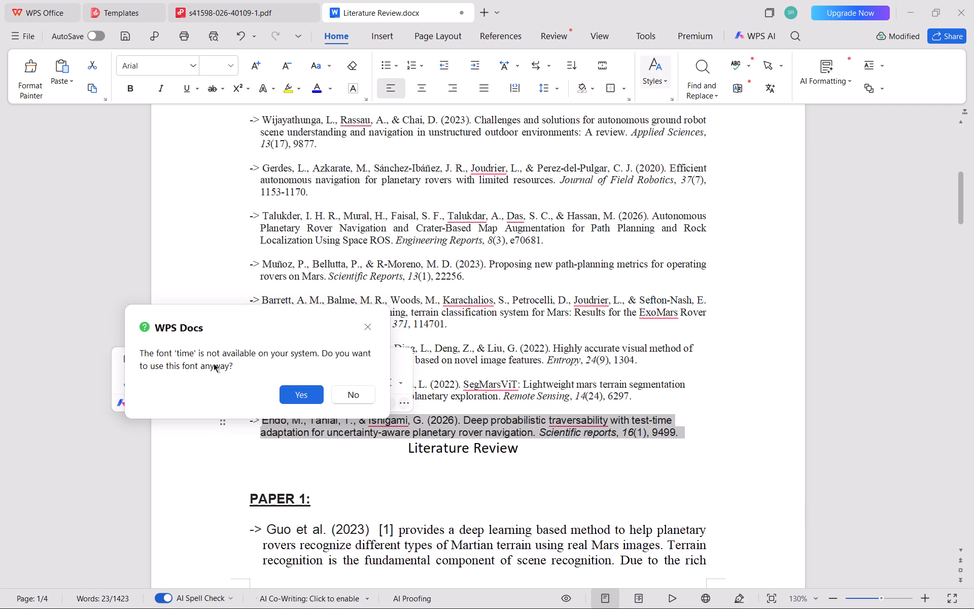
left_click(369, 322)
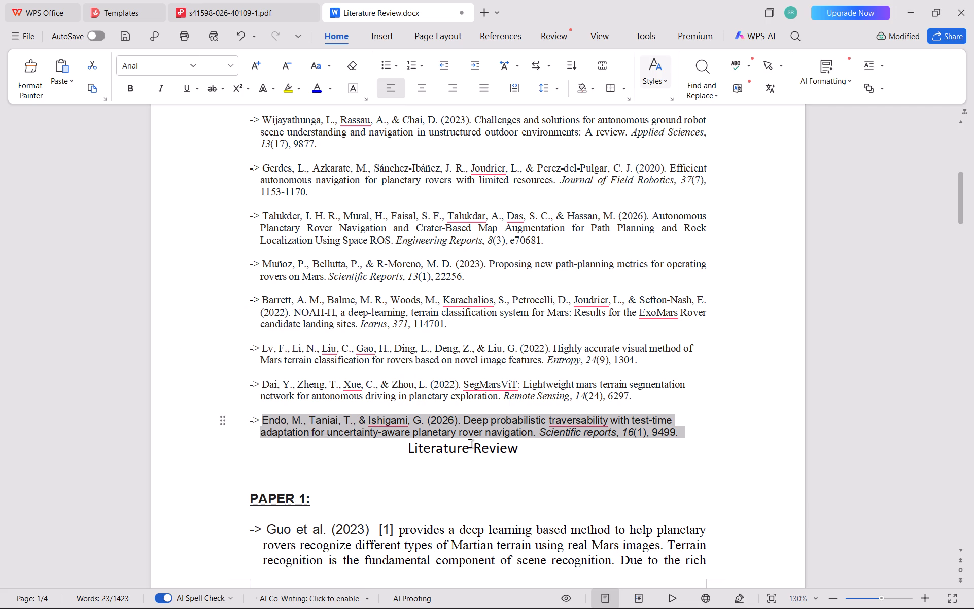
Set the selected Endo et al. (2026) citation to Times New Roman, size 9.5.
right_click(453, 417)
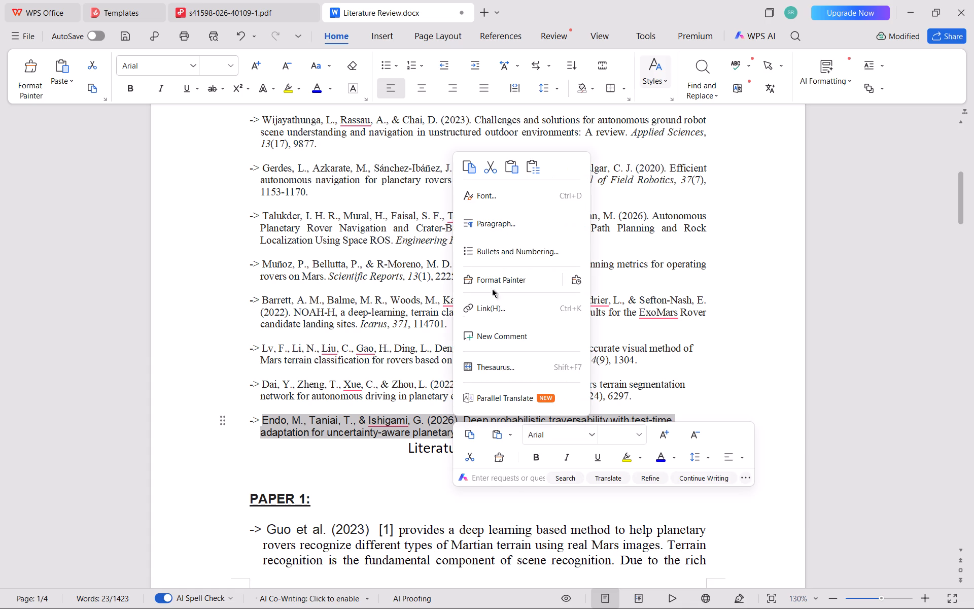
left_click(545, 436)
type("times new")
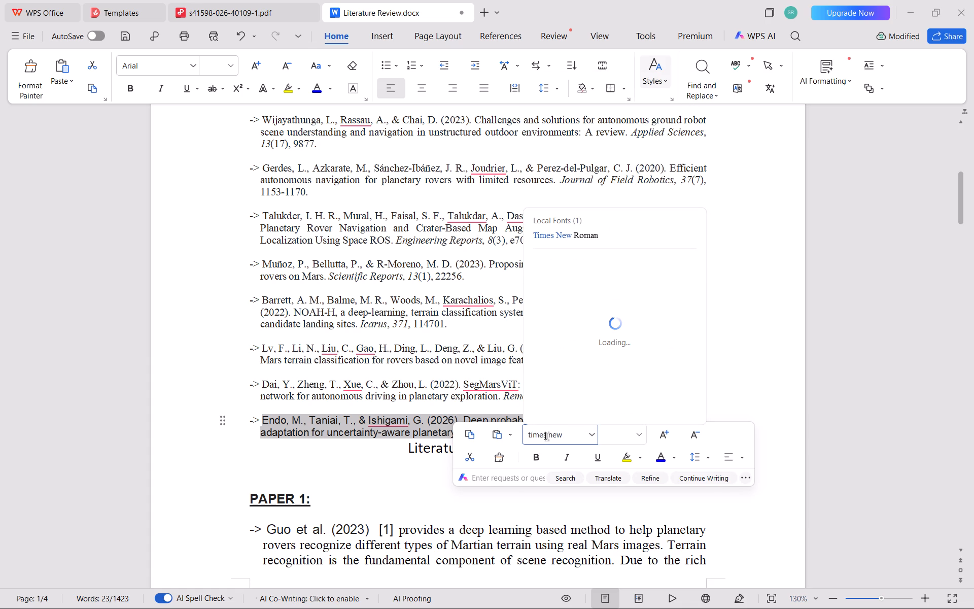
left_click(580, 234)
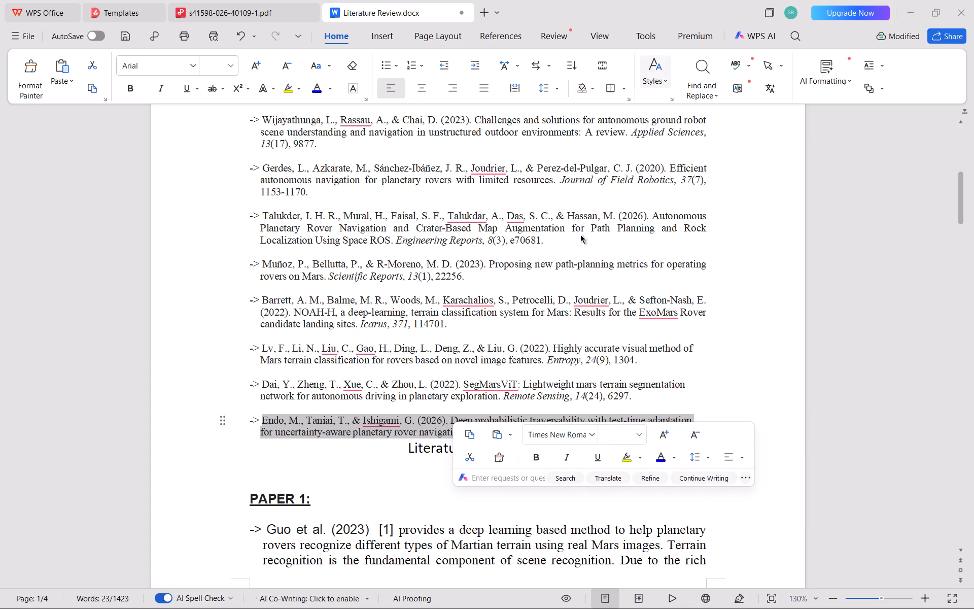
left_click(623, 435)
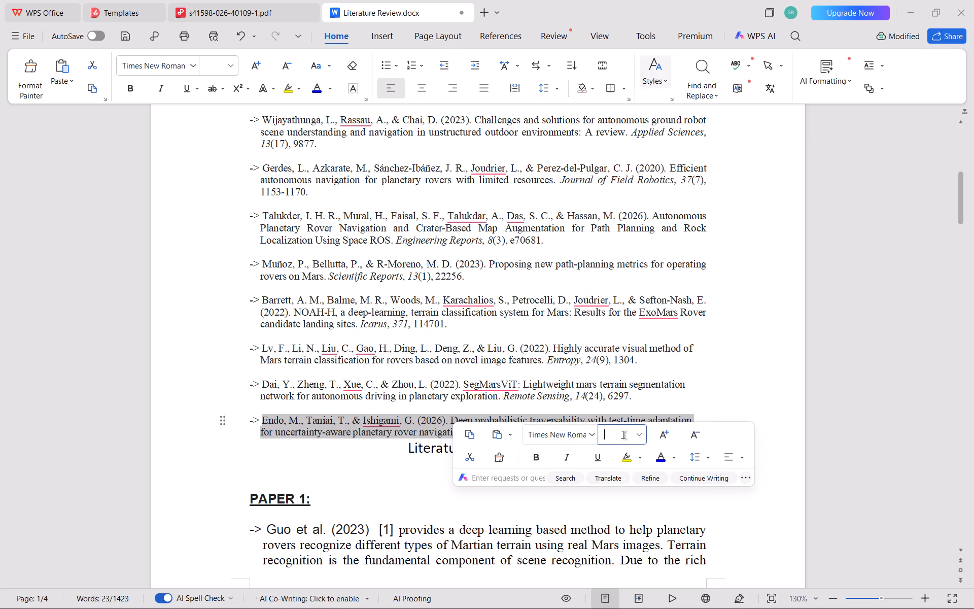
type("9.5")
key("Return")
key("Return")
left_click(723, 405)
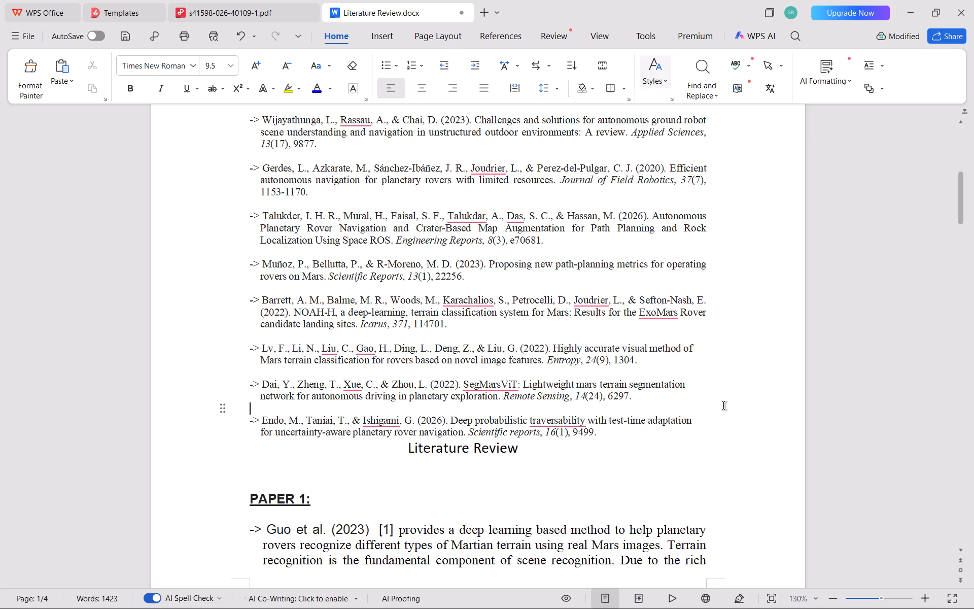
Add two new lines after the Endo et al. reference, above the Literature Review heading.
left_click(622, 436)
key("Return")
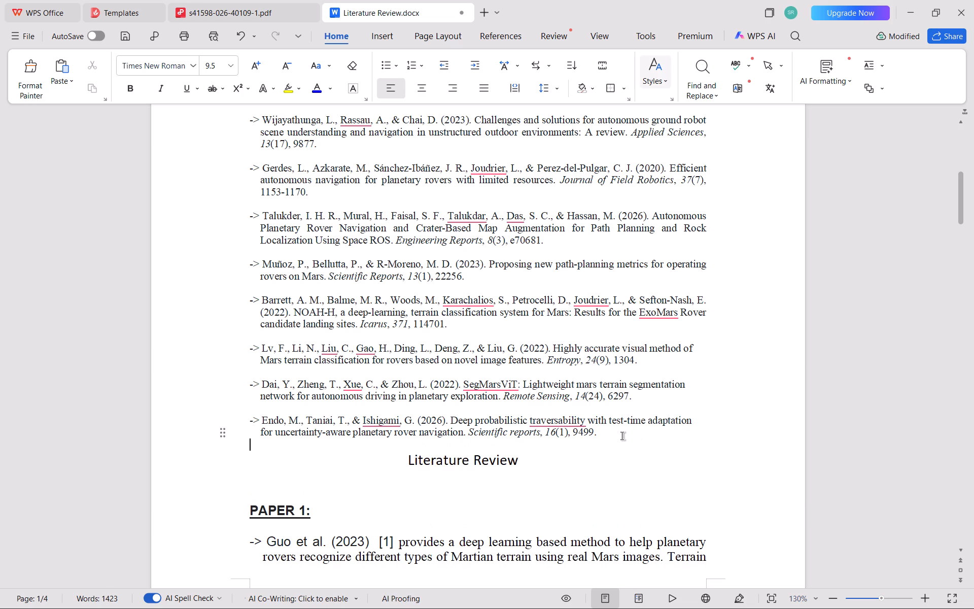
key("Return")
scroll(622, 436, "down", 1)
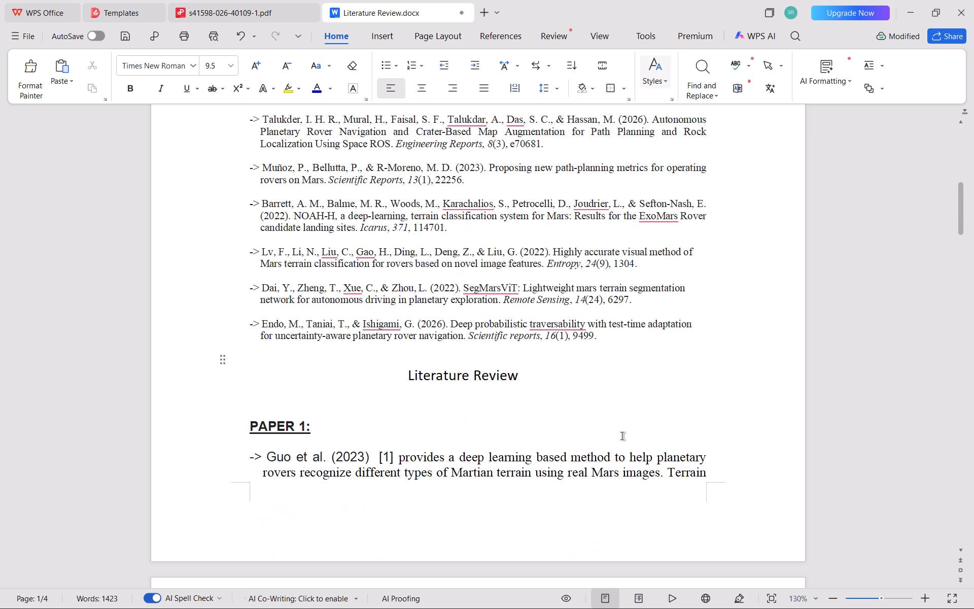
Switch to the Brave browser and open the "Deep probabilistic traversability" article from the Google Scholar result.
key("alt+Tab")
left_click(736, 355)
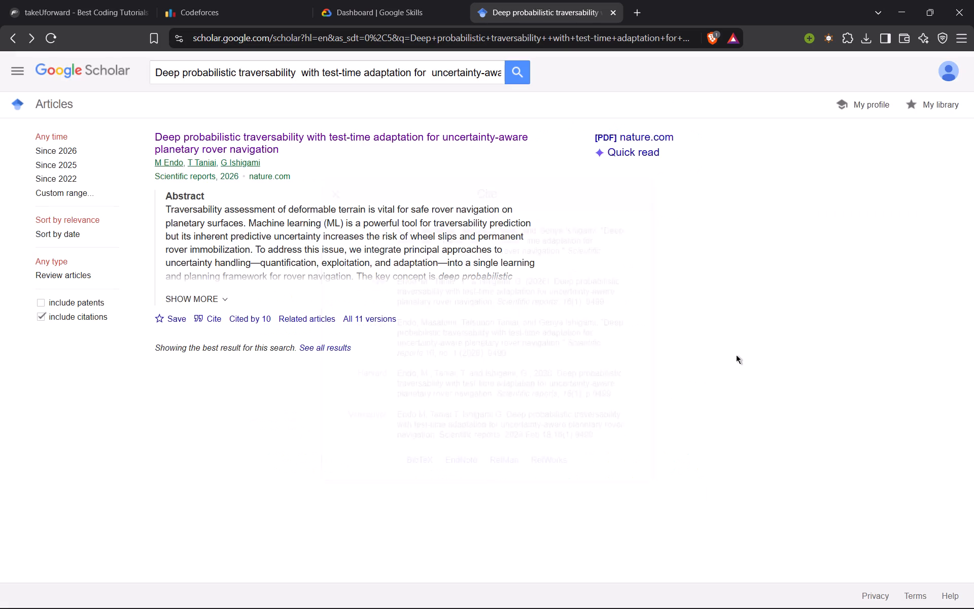
left_click(295, 222)
left_click(361, 278)
left_click(307, 140)
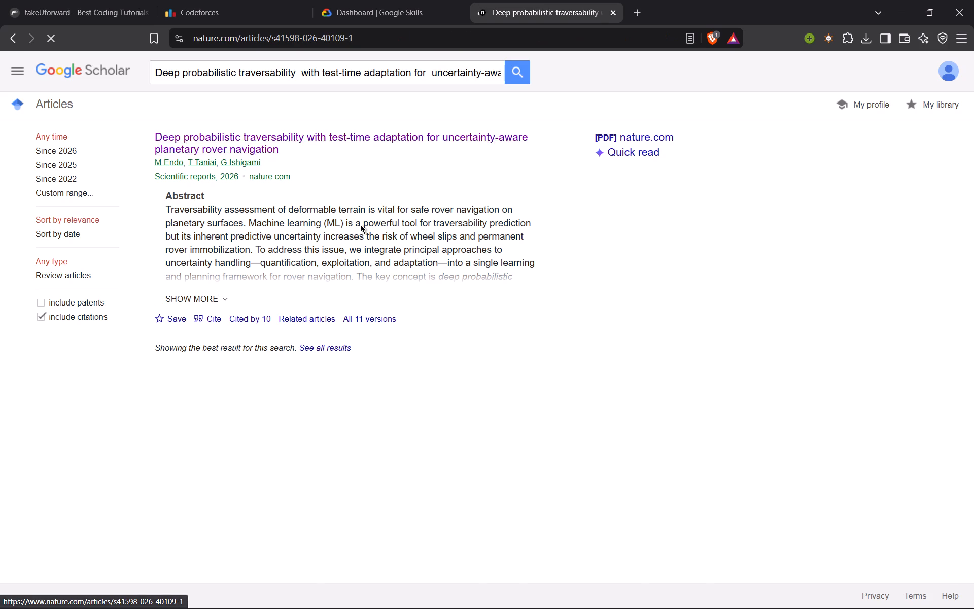
Copy the text of the article's Abstract from the nature.com page.
scroll(464, 337, "down", 5)
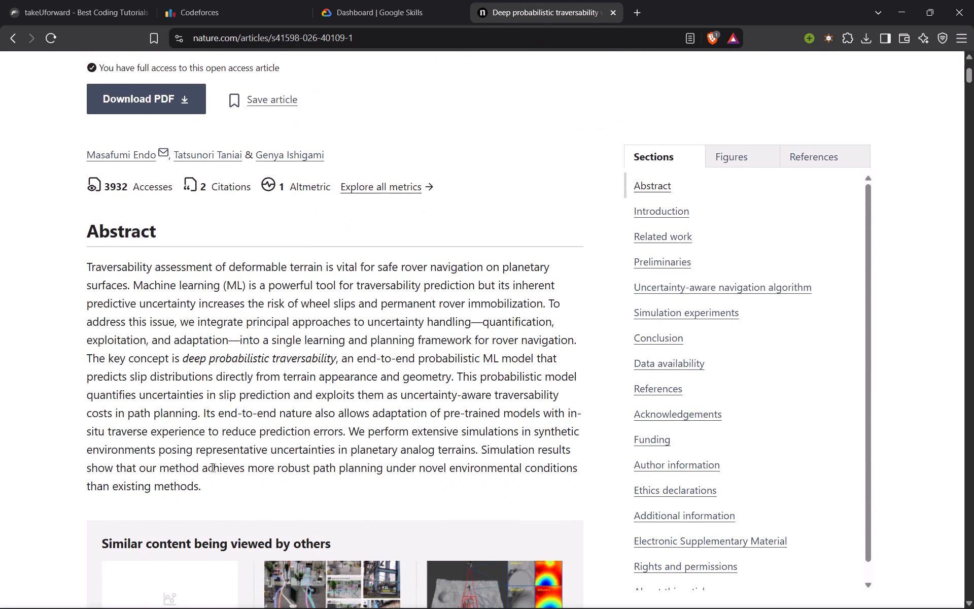
left_click_drag(212, 483, 73, 277)
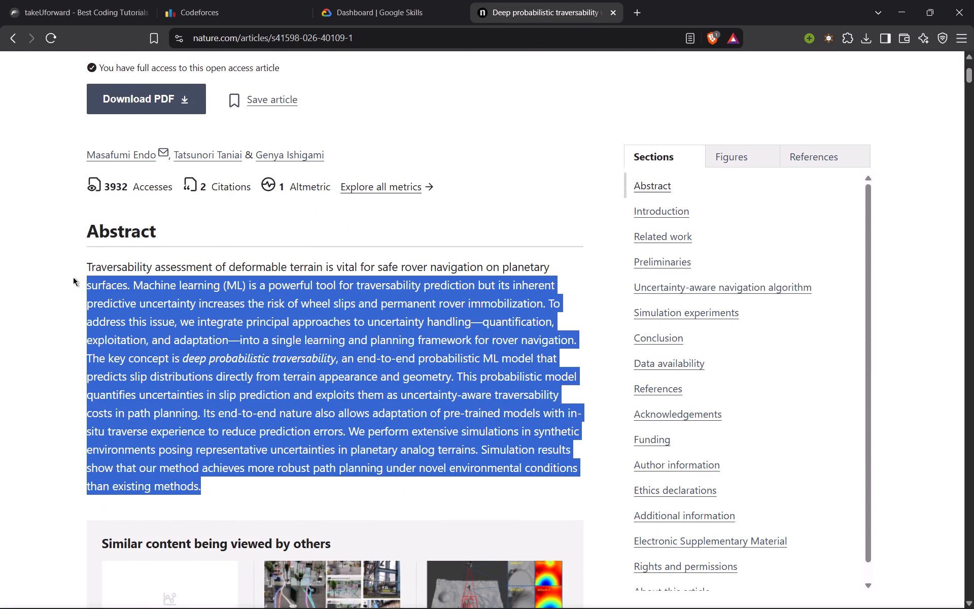
left_click_drag(73, 277, 73, 273)
key("ctrl+c")
left_click(193, 309)
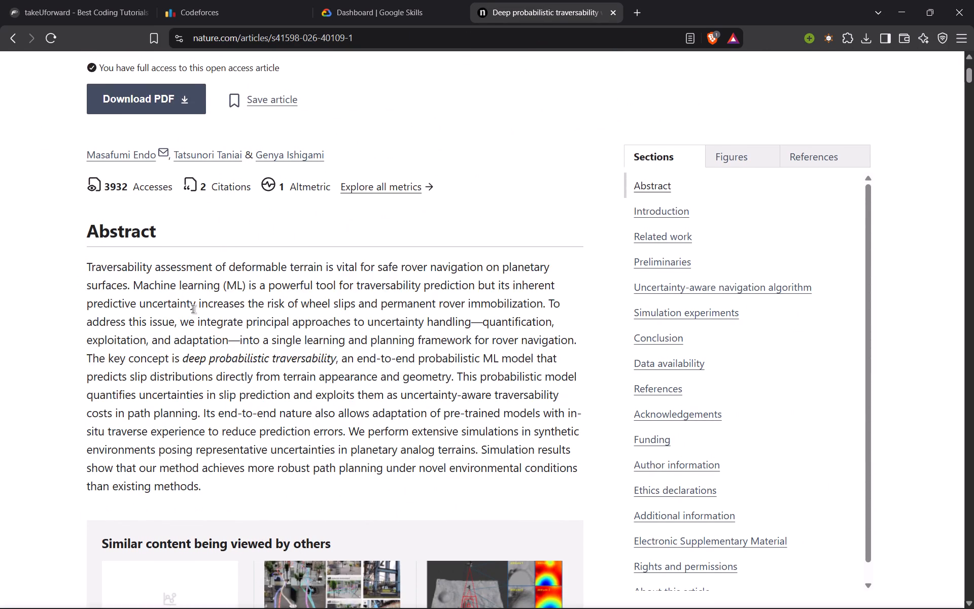
Return to Literature Review.docx and start a new "->" entry on the line below the Endo et al. reference.
key("alt+Tab")
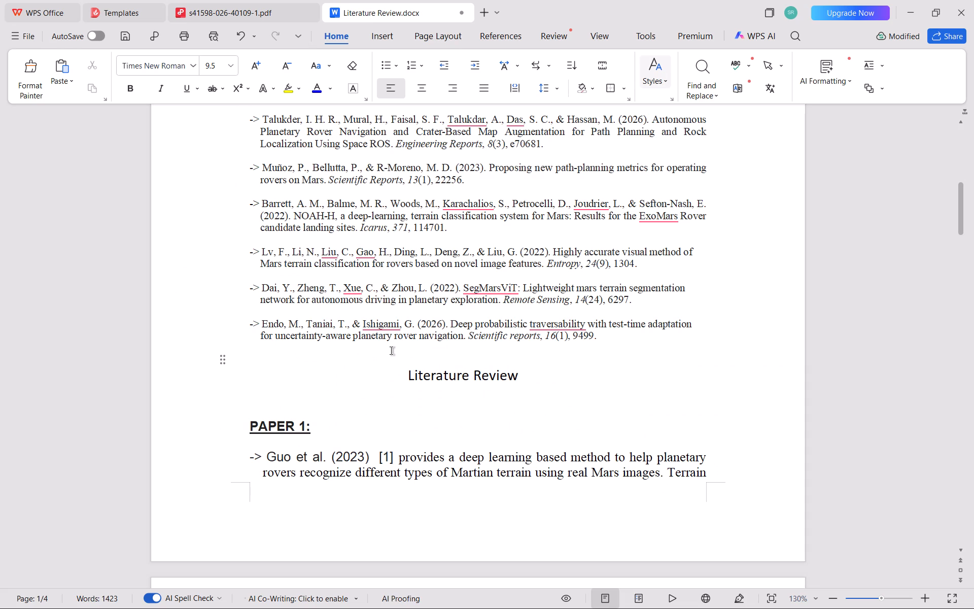
type("->")
key("space")
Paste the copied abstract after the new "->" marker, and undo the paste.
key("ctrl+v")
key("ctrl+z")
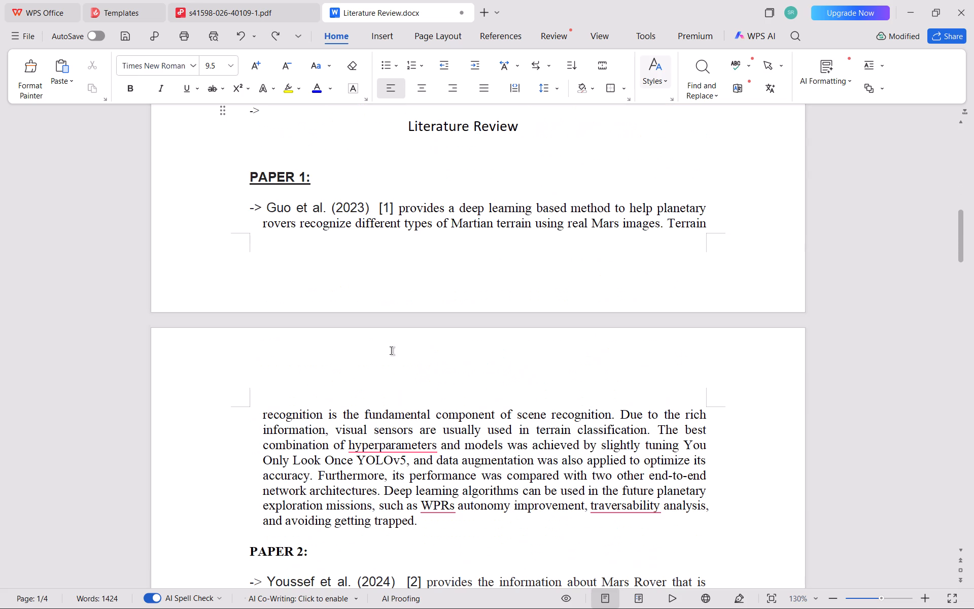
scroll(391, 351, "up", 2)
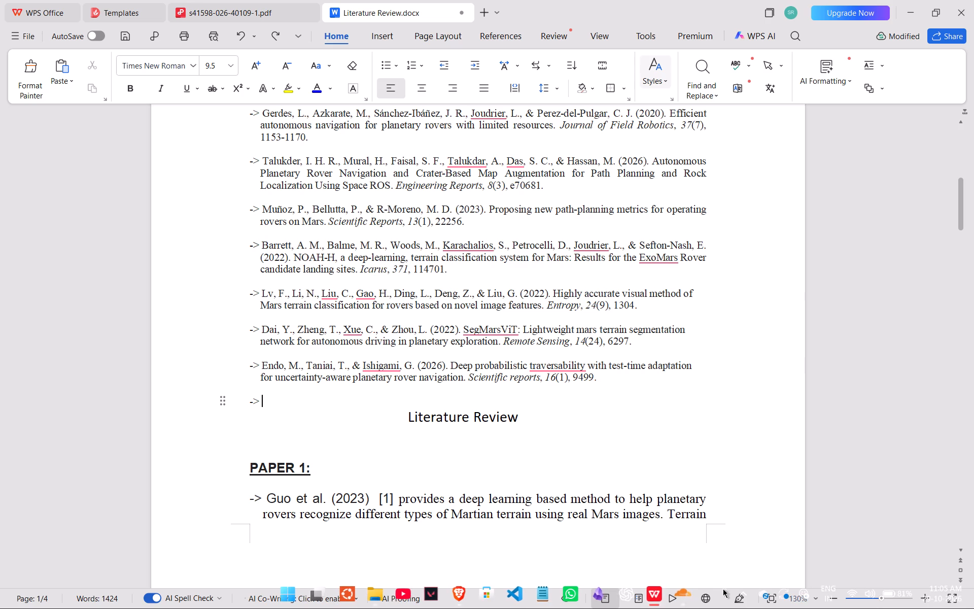
Show the hidden system tray icons.
left_click(743, 595)
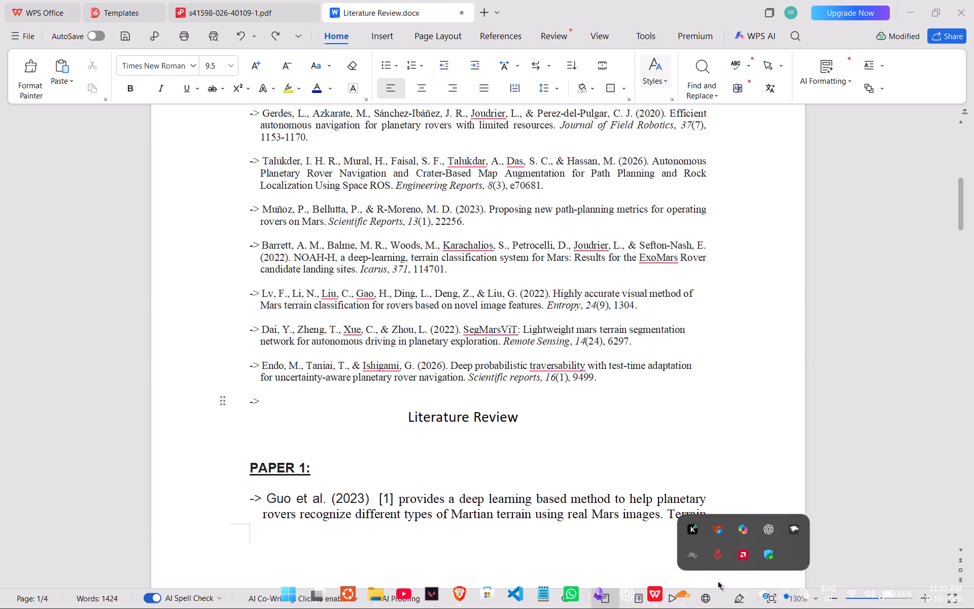
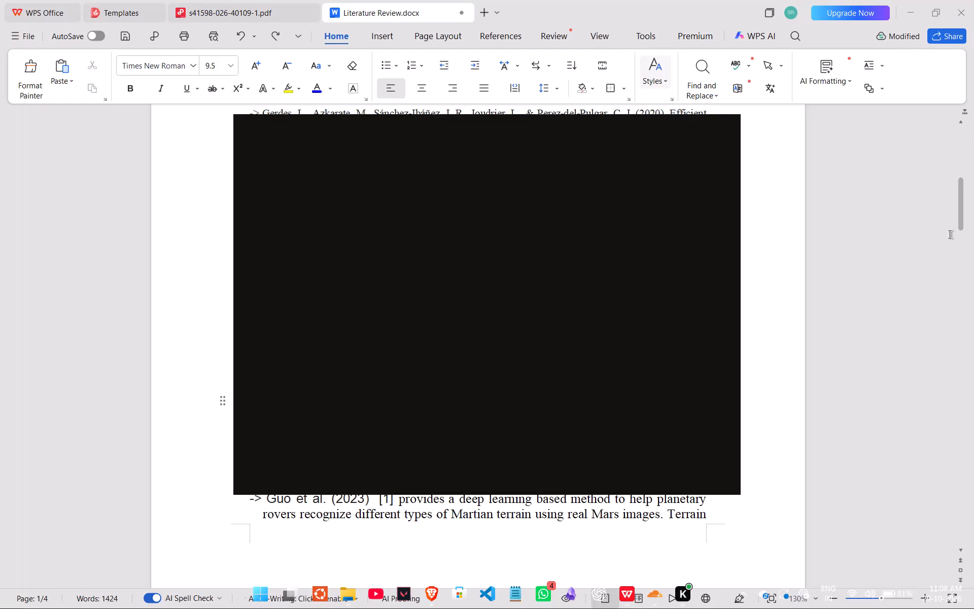
Switch to the browser and copy the APA citation of "Deep probabilistic traversability with test-time adaptation" from its Google Scholar result.
left_click(890, 245)
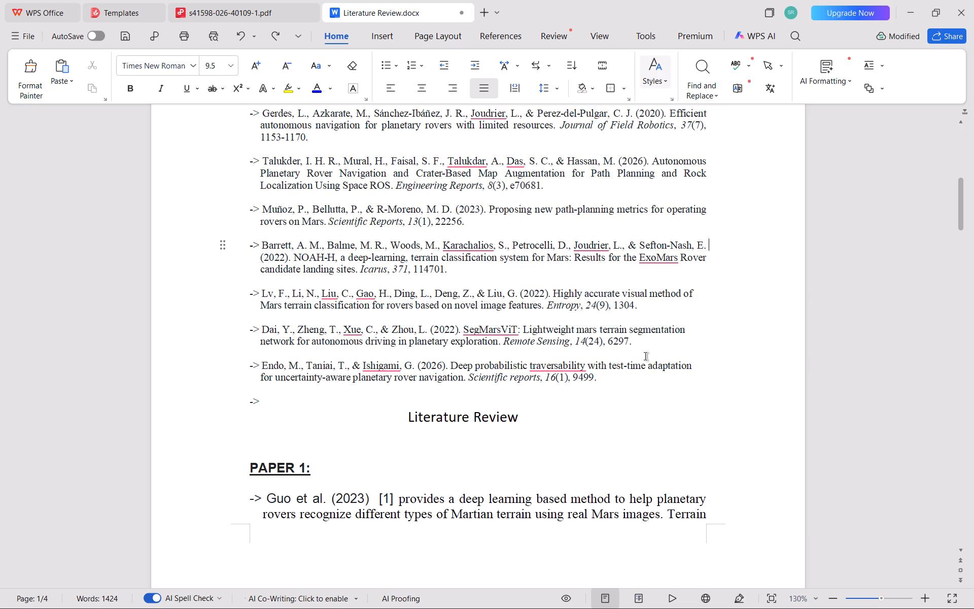
key("alt+Tab")
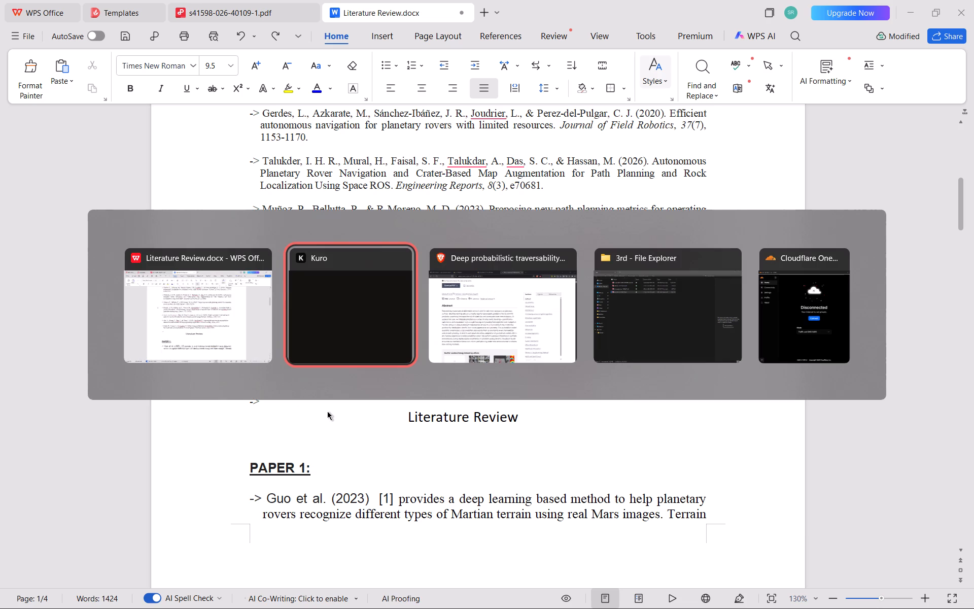
left_click(486, 298, "alt")
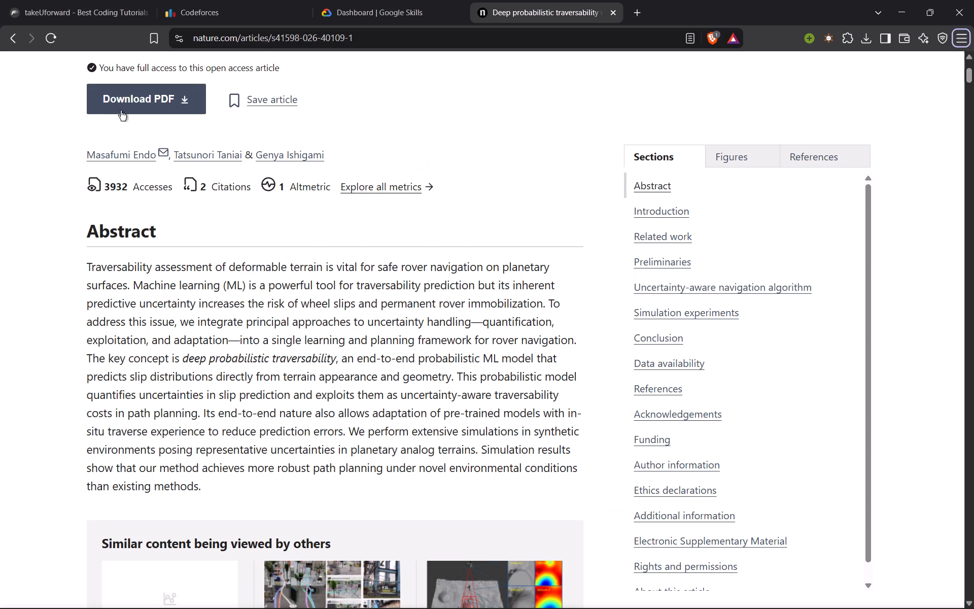
key("alt+Tab")
key("alt+Tab")
left_click(15, 39)
left_click(211, 322)
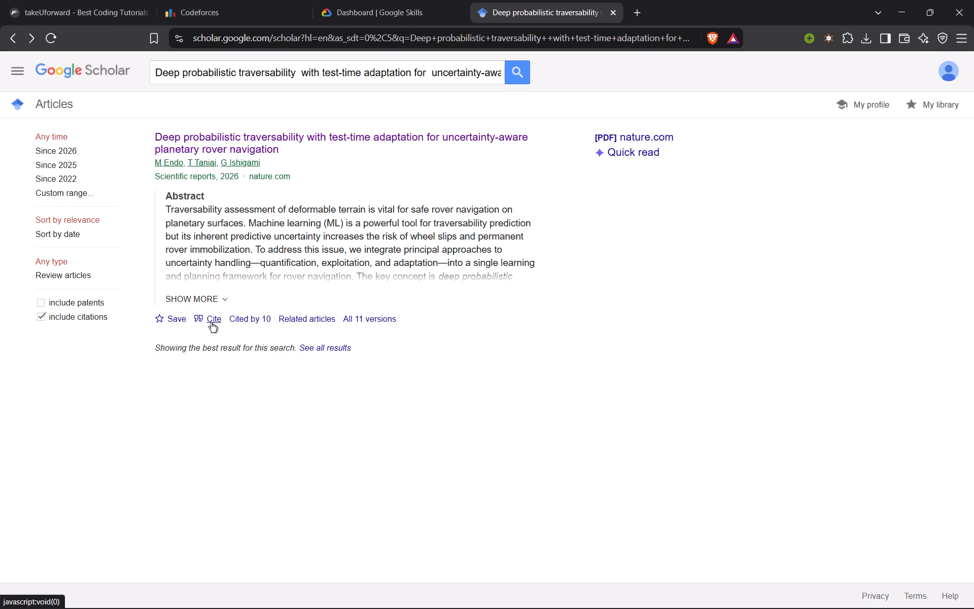
left_click(447, 281)
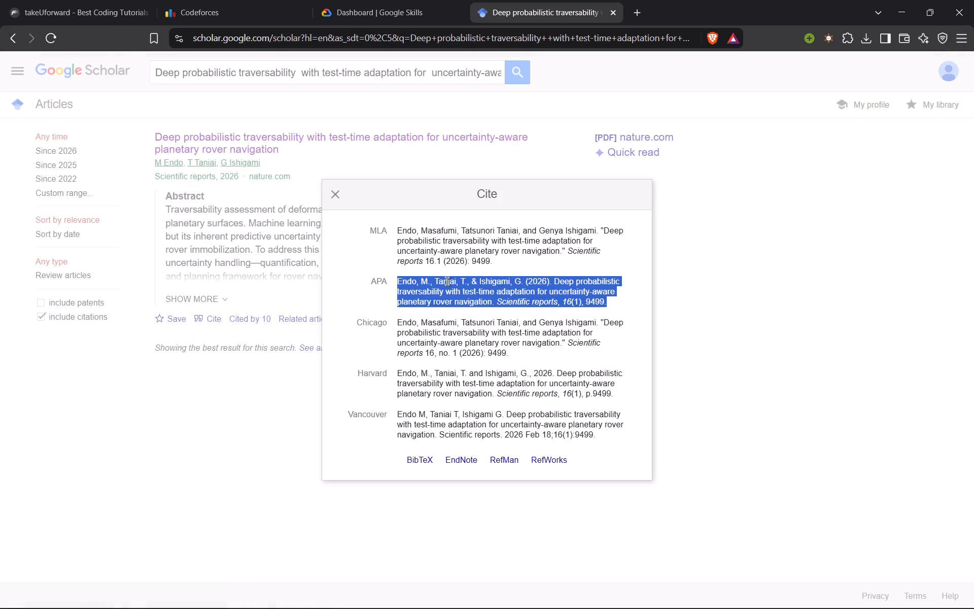
key("ctrl+c")
Switch to the Literature Review document in WPS Office and paste the copied citation into the empty last reference entry.
key("alt+Tab")
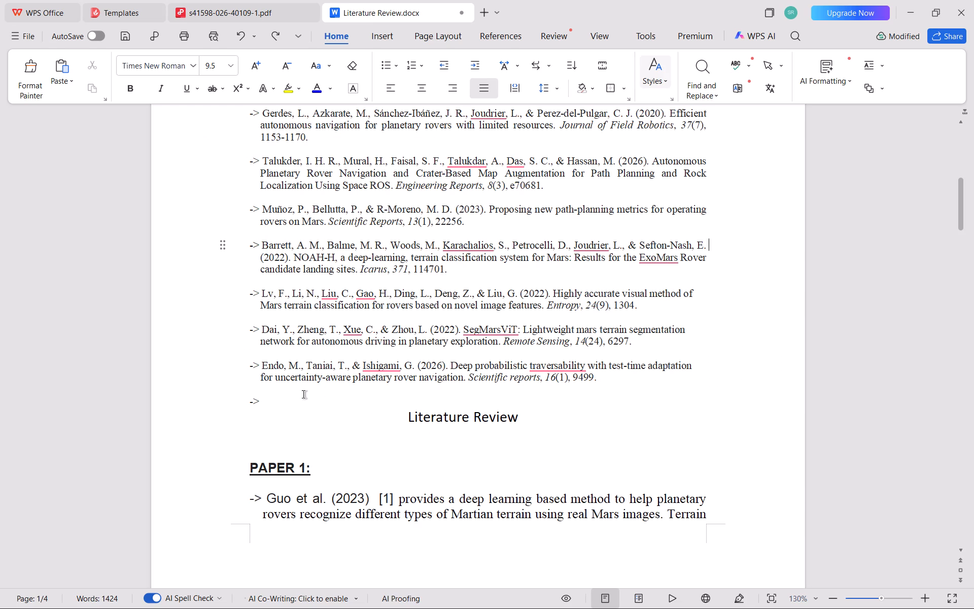
left_click(286, 402)
type("v\\")
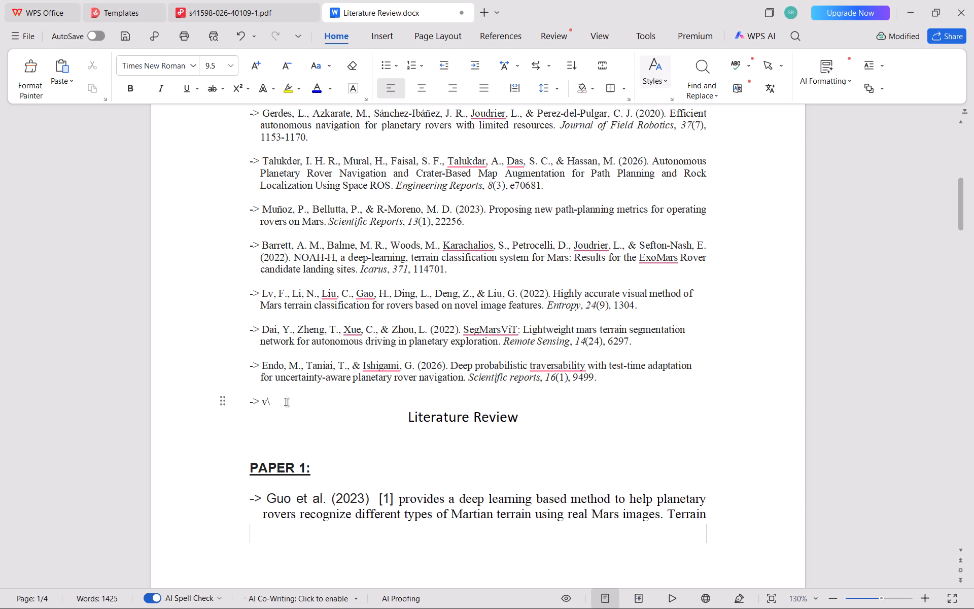
key("BackSpace")
key("BackSpace")
key("ctrl+v")
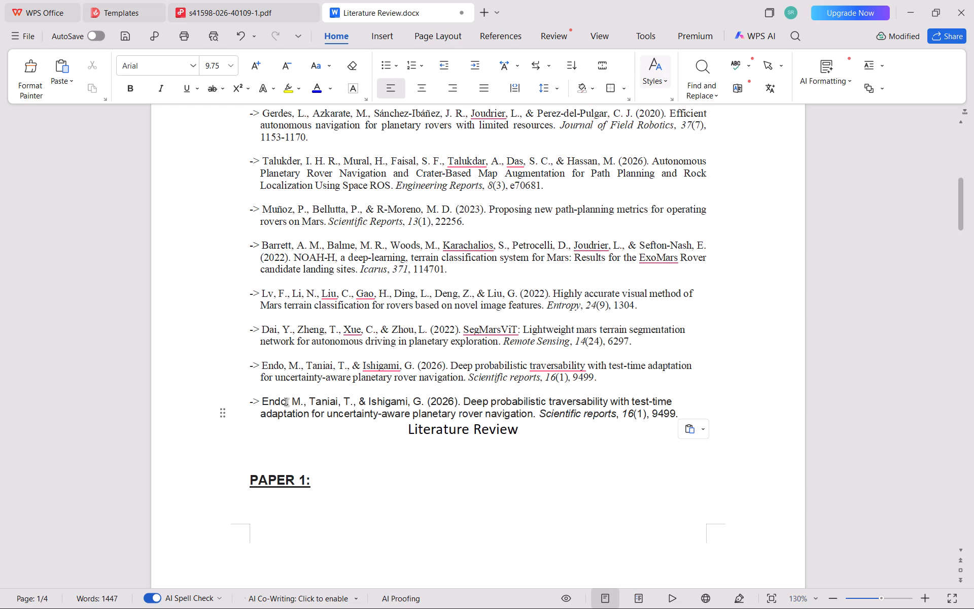
scroll(467, 411, "down", 1)
Switch to the browser, open the Deep probabilistic traversability article from the Scholar result and copy its full abstract.
key("alt+Tab")
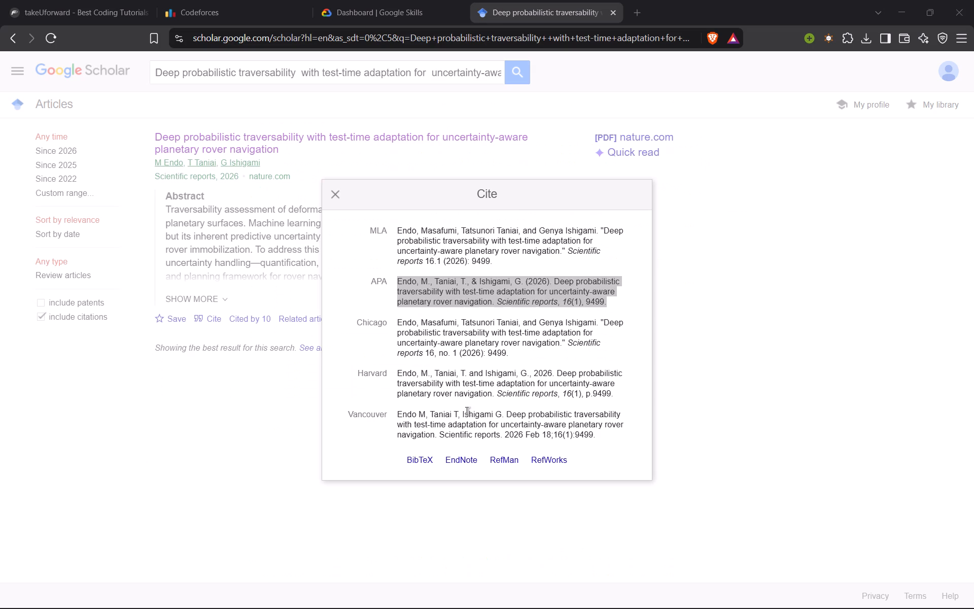
left_click(676, 362)
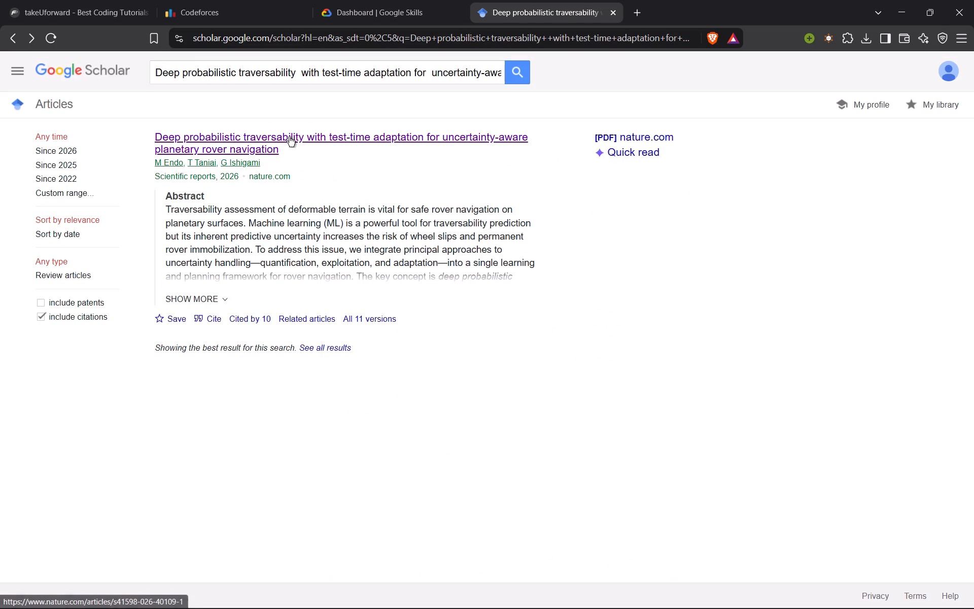
left_click(289, 137)
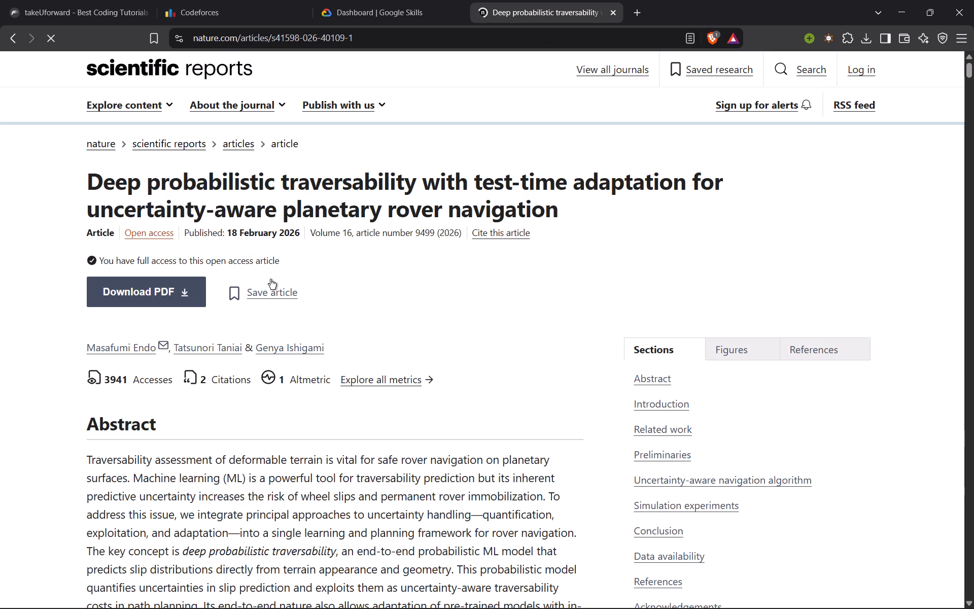
scroll(278, 405, "down", 4)
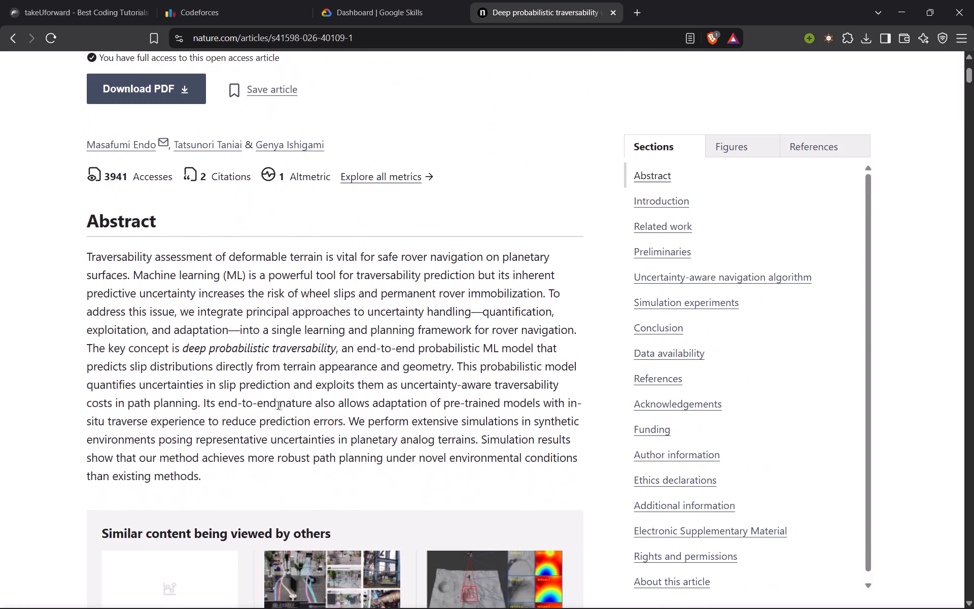
left_click_drag(208, 476, 88, 258)
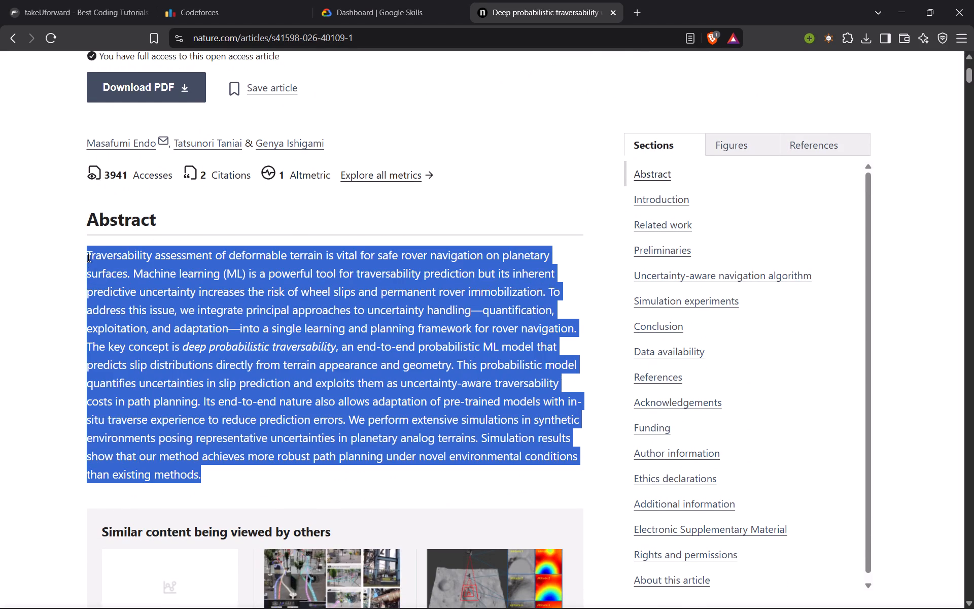
key("ctrl+c")
left_click(272, 336)
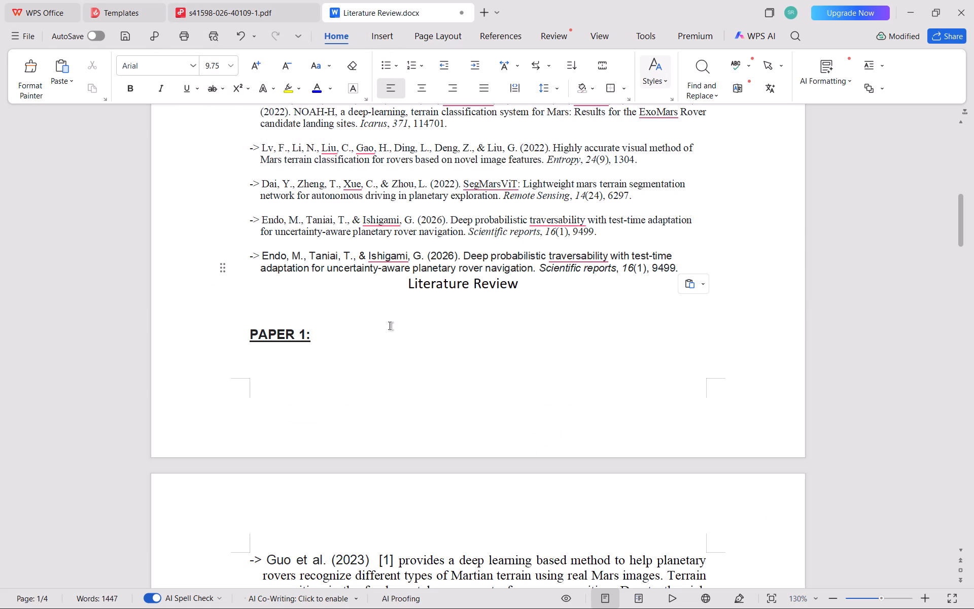
key("Return")
key("Return")
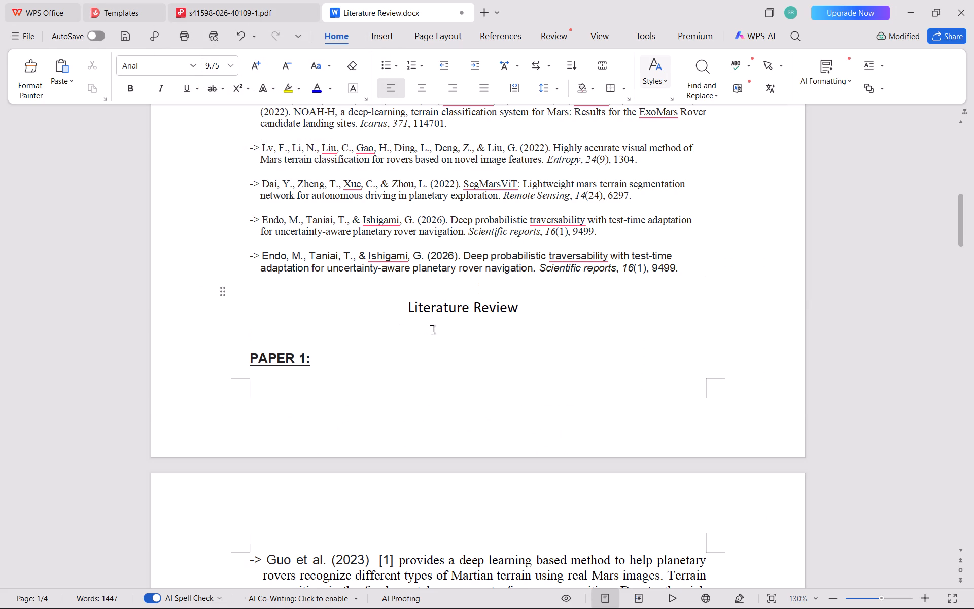
Add the heading "Paper 14:" after the Paper 13 review at the document's end and paste the copied review below it.
scroll(432, 329, "down", 10)
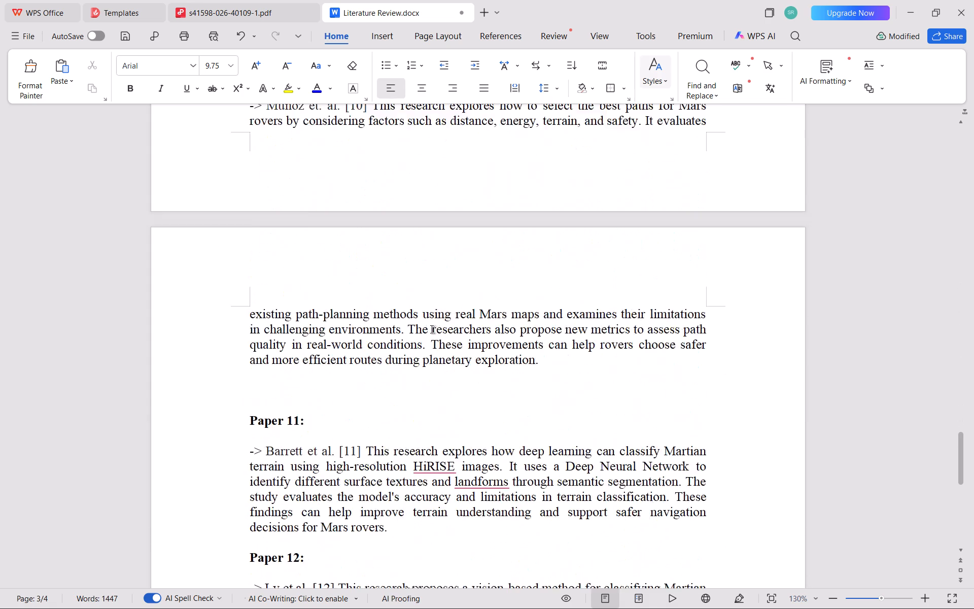
scroll(432, 329, "down", 7)
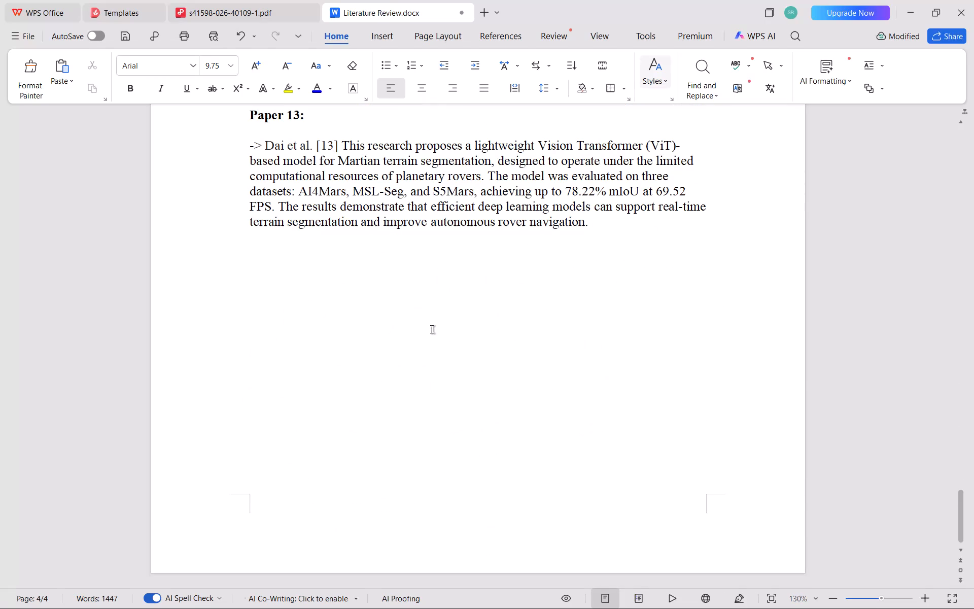
left_click(495, 274)
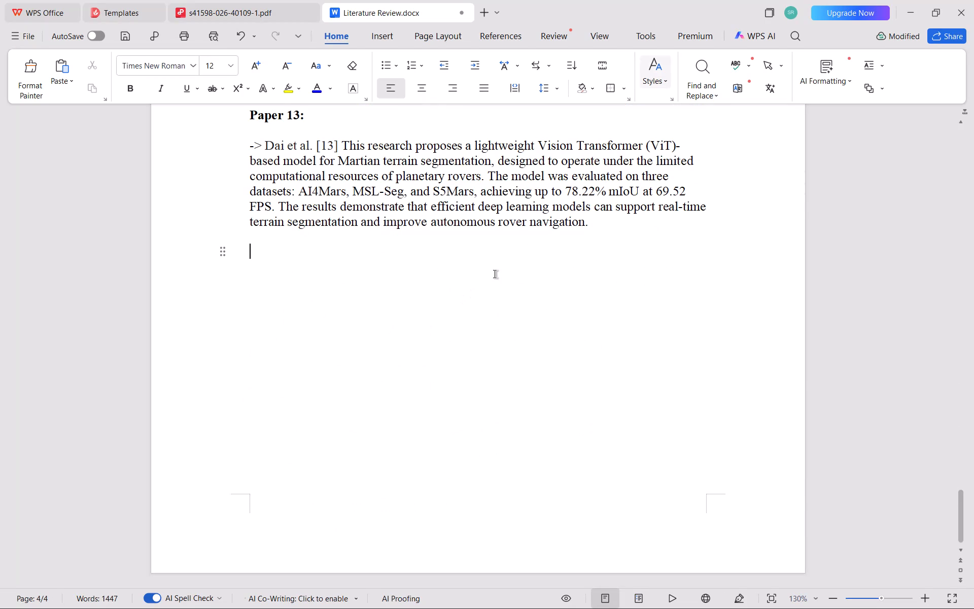
type("Paper 14")
key("shift+colon")
key("Return")
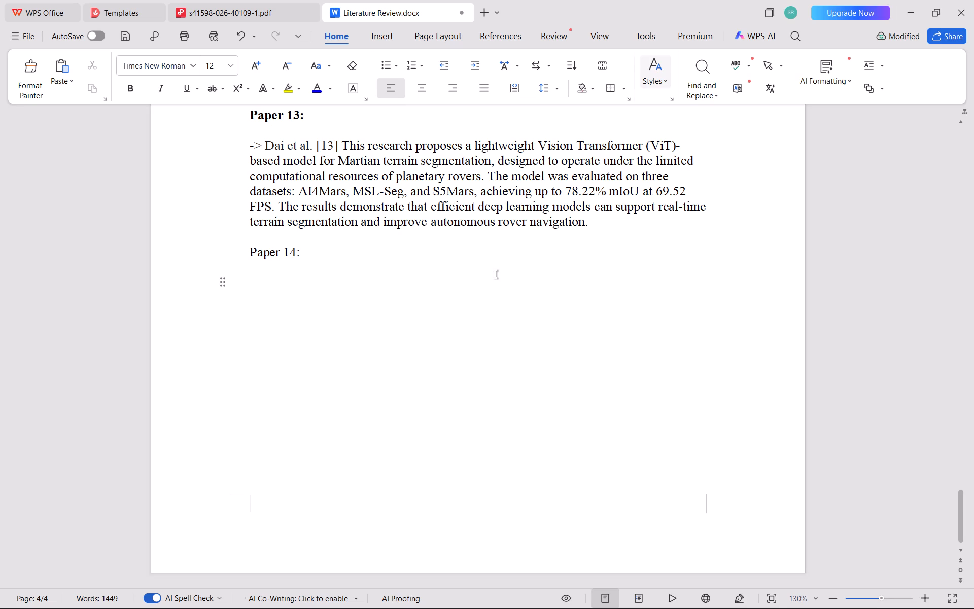
key("ctrl+v")
Copy the first author's surname "Endo" from the last entry in the reference list.
scroll(495, 274, "up", 5)
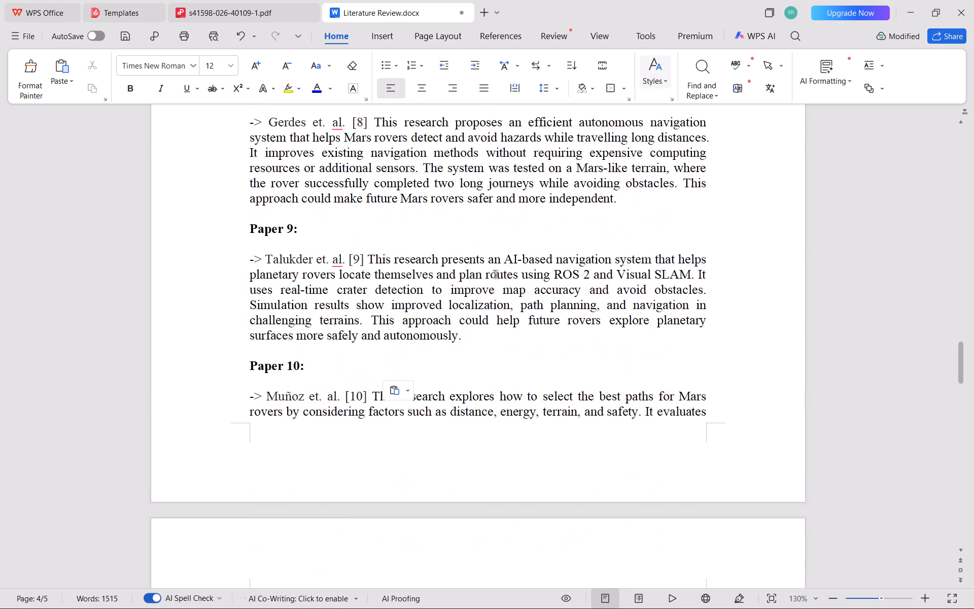
scroll(495, 274, "up", 6)
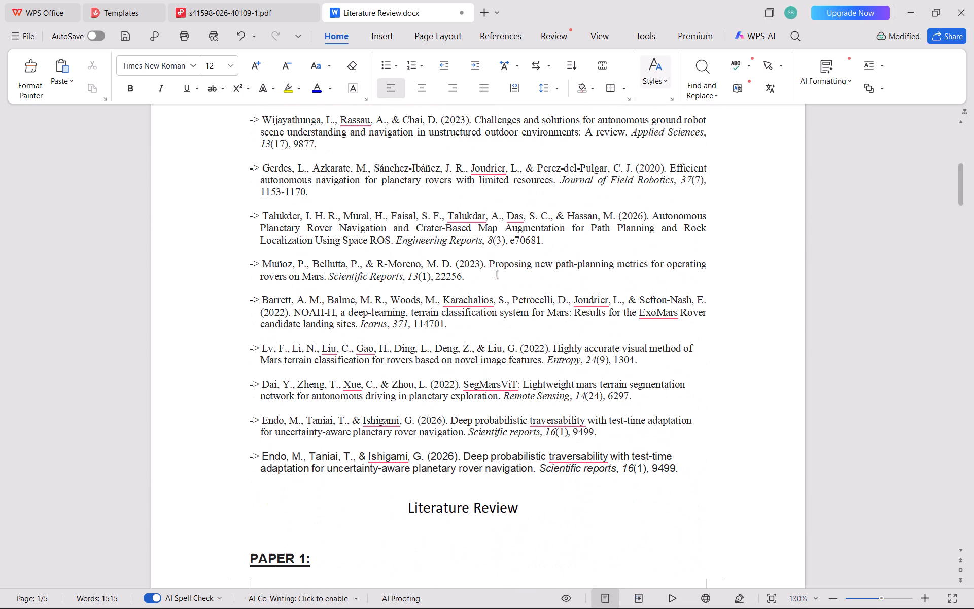
scroll(495, 274, "up", 2)
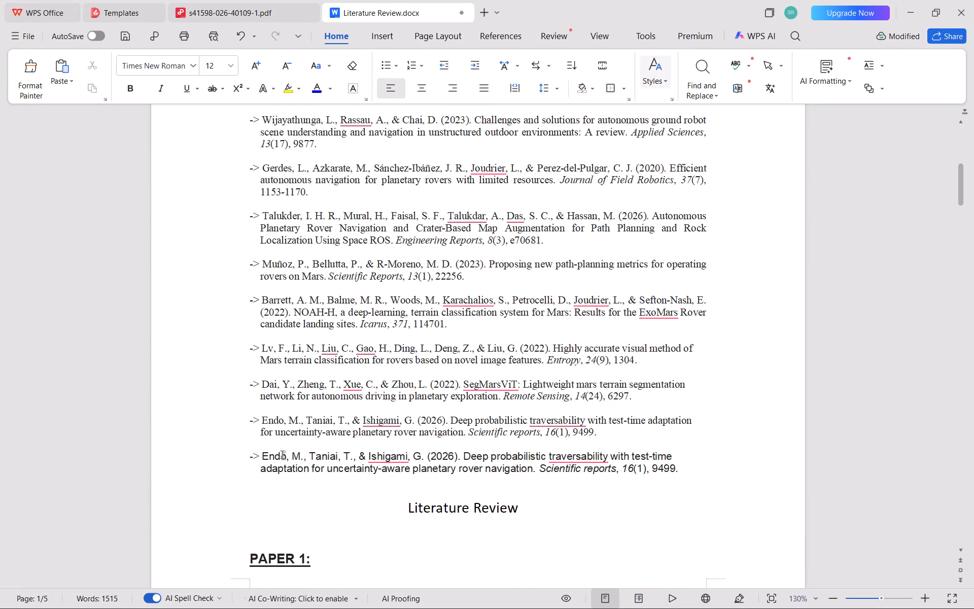
double_click(275, 458)
key("ctrl+c")
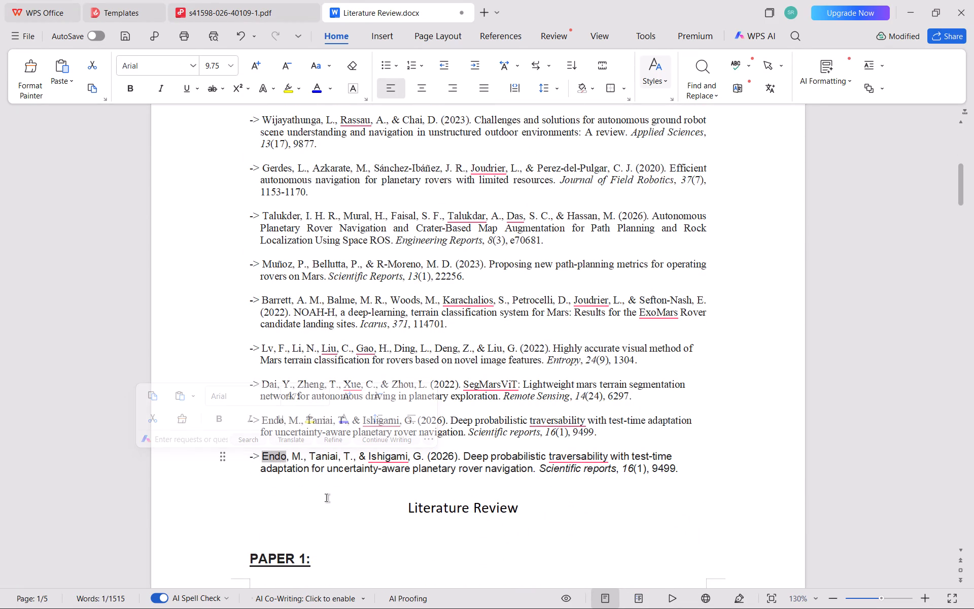
left_click(326, 498)
Replace "Deep Probabilistic Traversability" at the start of the Paper 14 review with the copied surname "Endo".
scroll(326, 498, "down", 11)
scroll(326, 498, "up", 1)
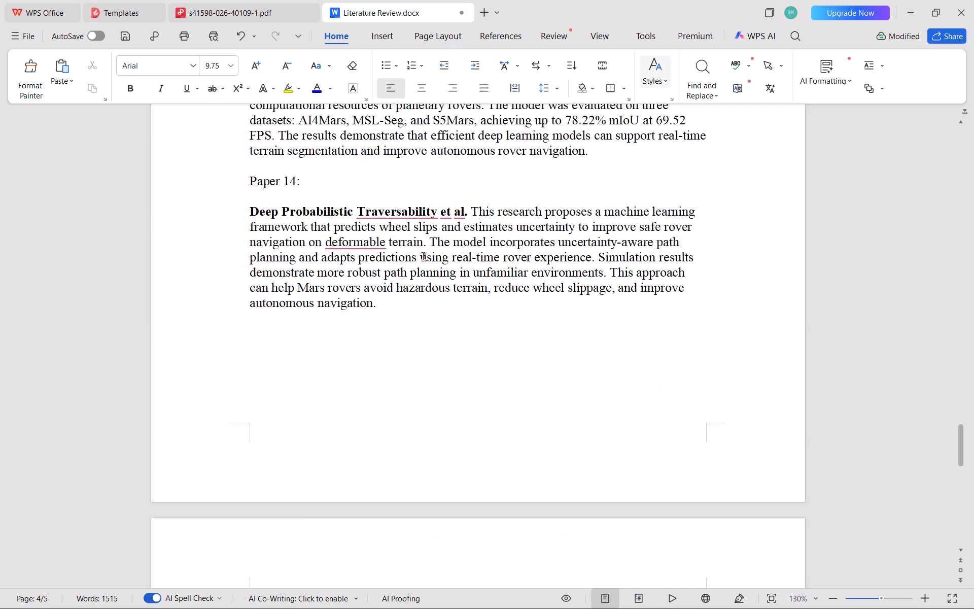
scroll(447, 223, "up", 14)
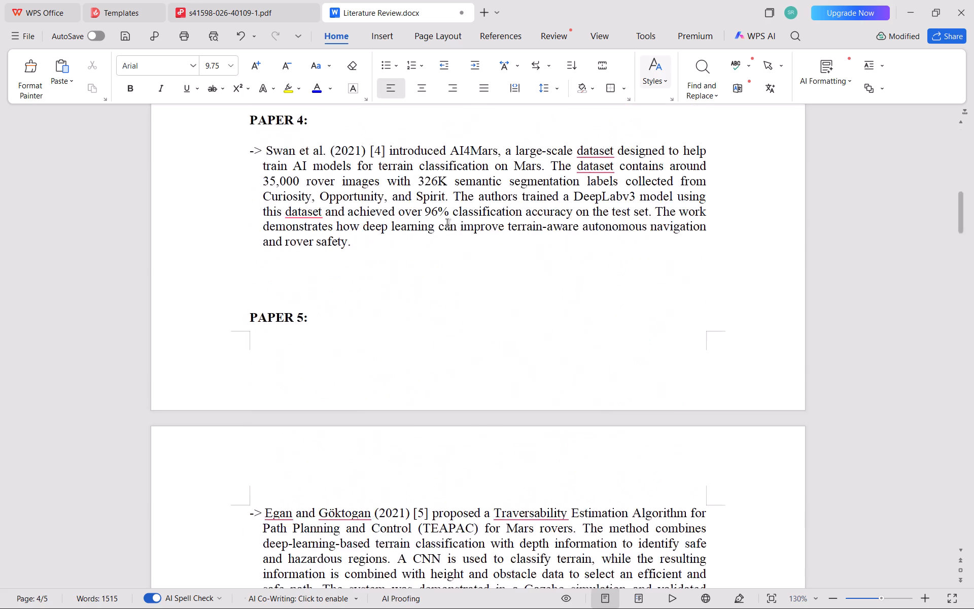
scroll(447, 223, "up", 2)
scroll(447, 223, "down", 1)
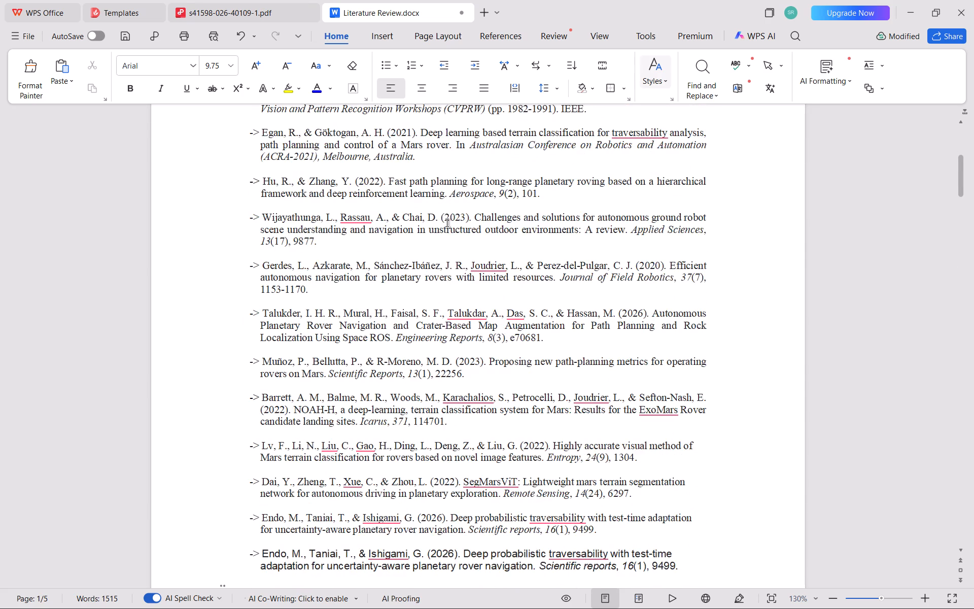
scroll(447, 223, "down", 1)
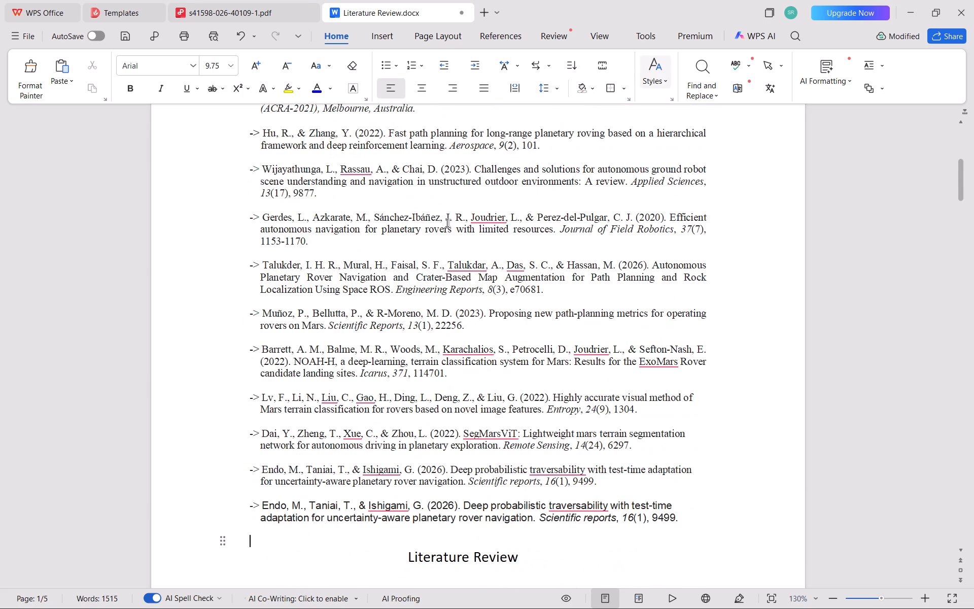
scroll(447, 223, "down", 1)
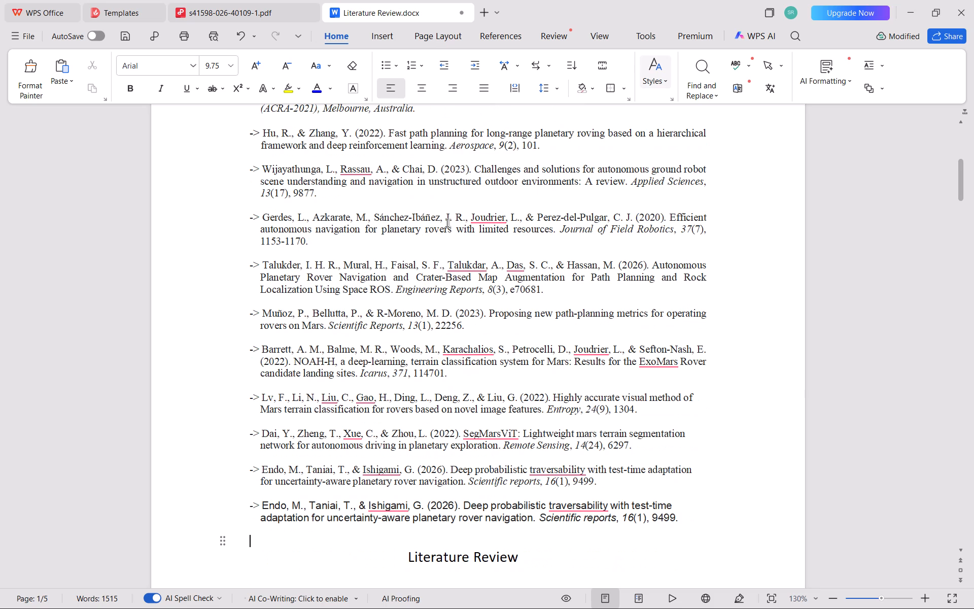
scroll(447, 223, "down", 2)
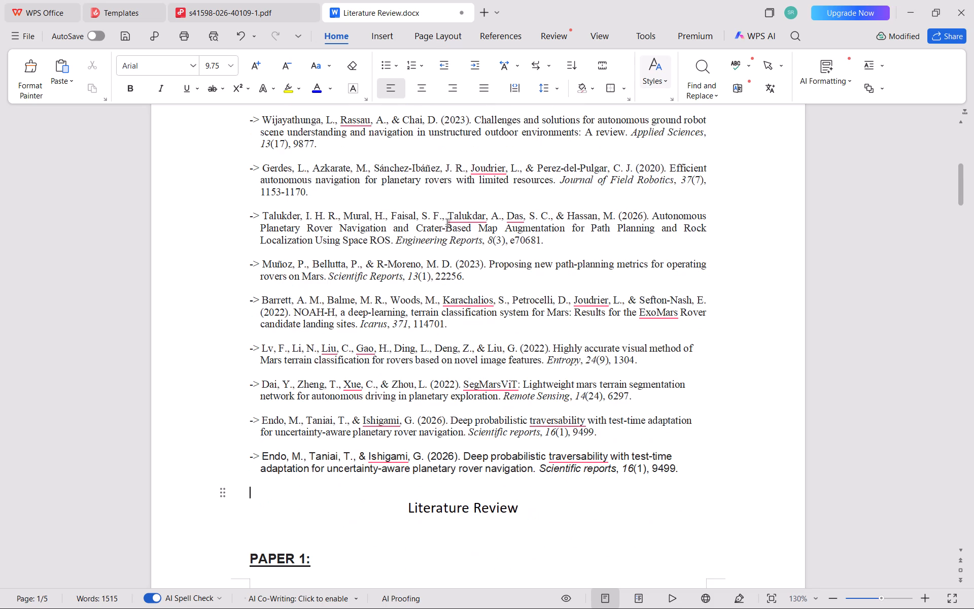
scroll(447, 223, "down", 12)
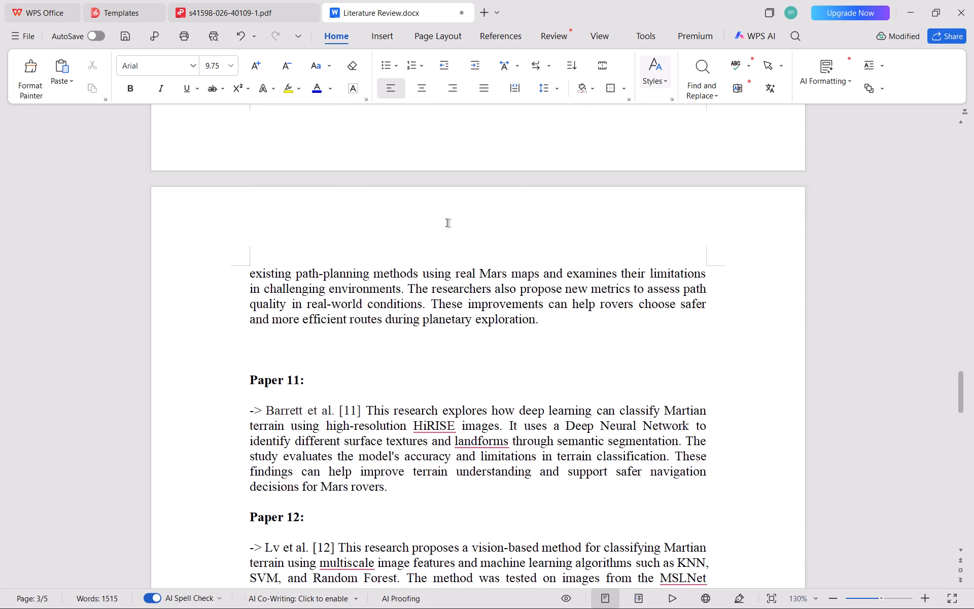
scroll(447, 223, "down", 7)
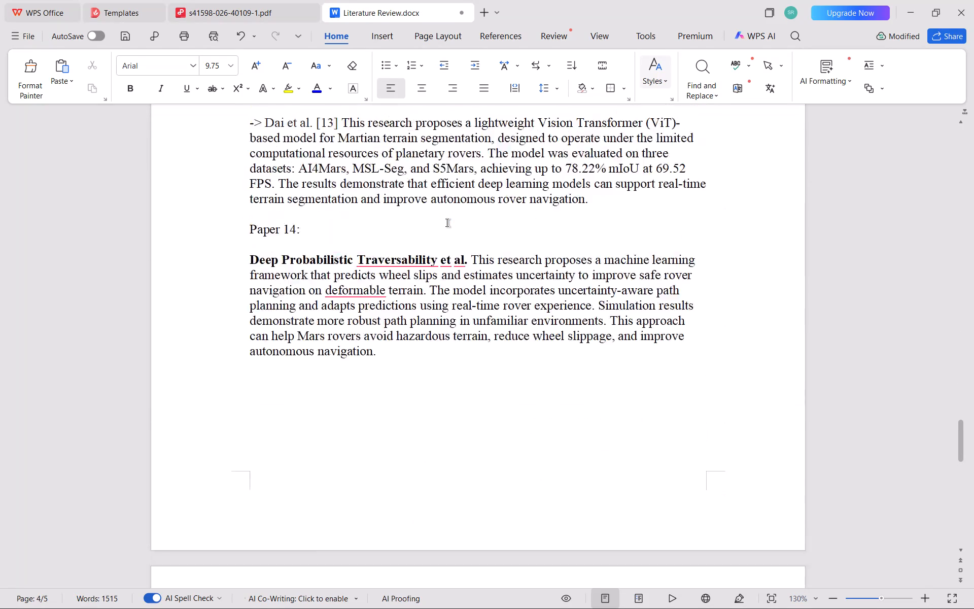
scroll(447, 223, "down", 1)
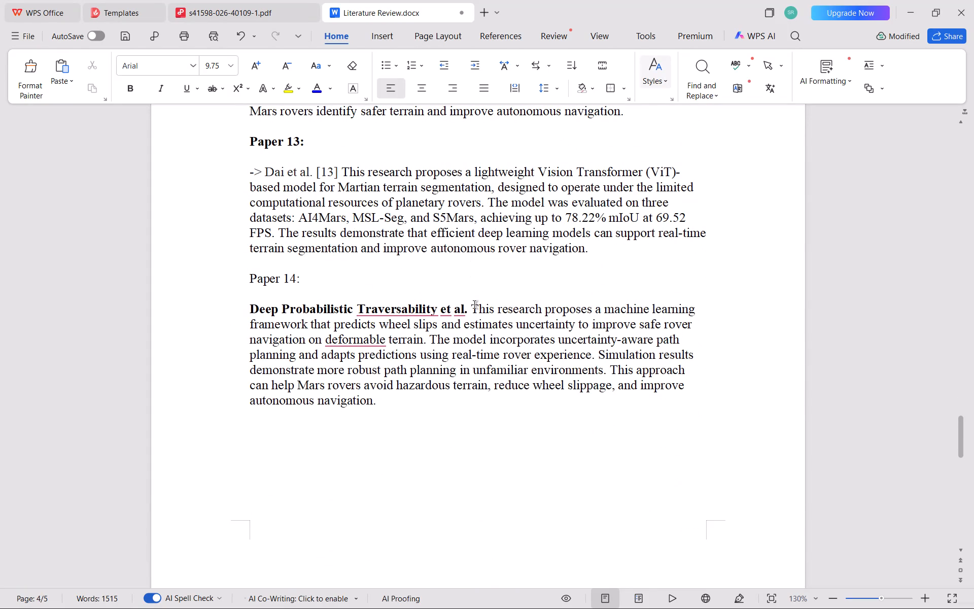
left_click(438, 307)
key("ctrl+BackSpace")
key("ctrl+BackSpace")
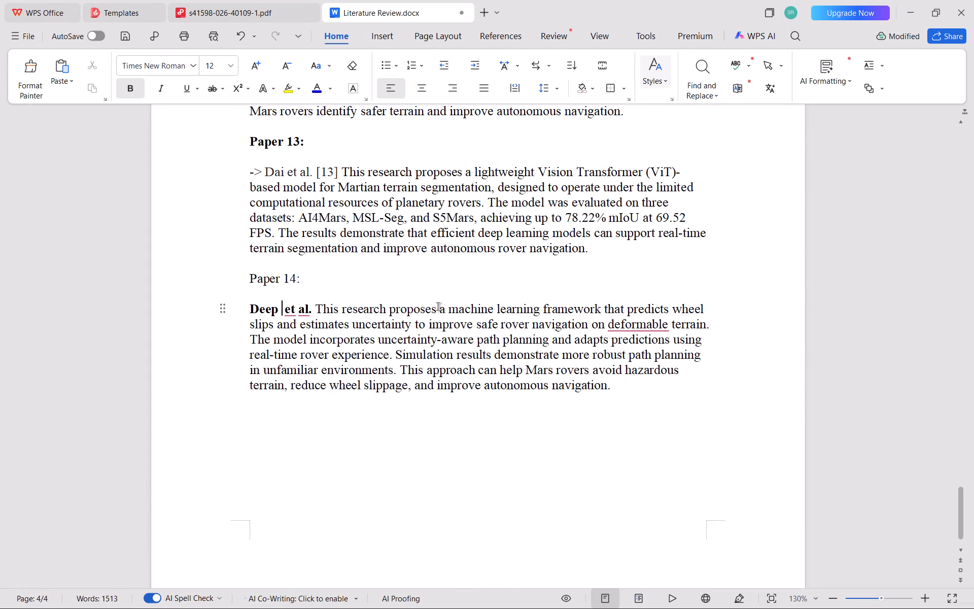
key("ctrl+BackSpace")
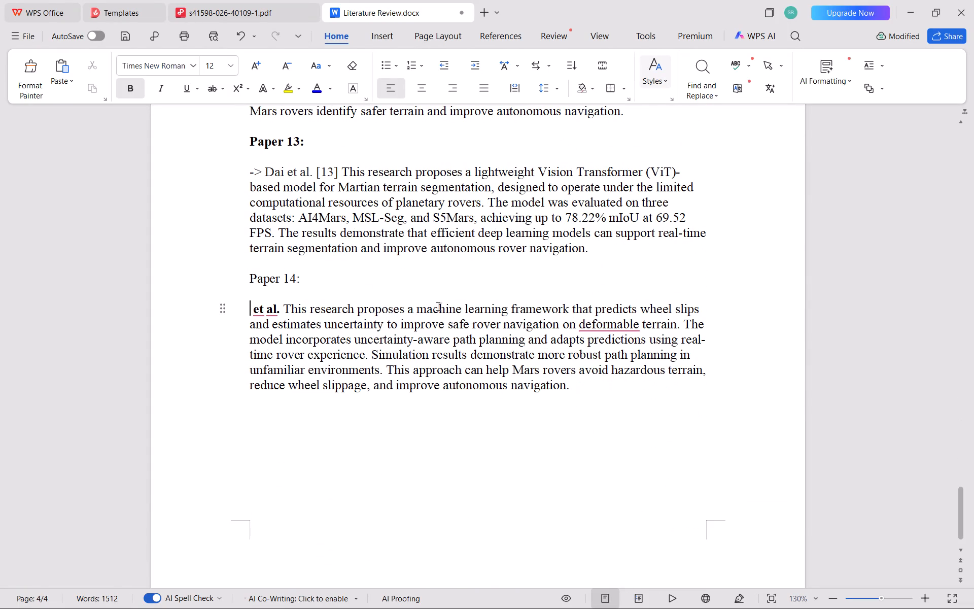
key("ctrl+v")
Insert "-> " in front of "Endo" at the start of the Paper 14 review.
scroll(438, 307, "up", 11)
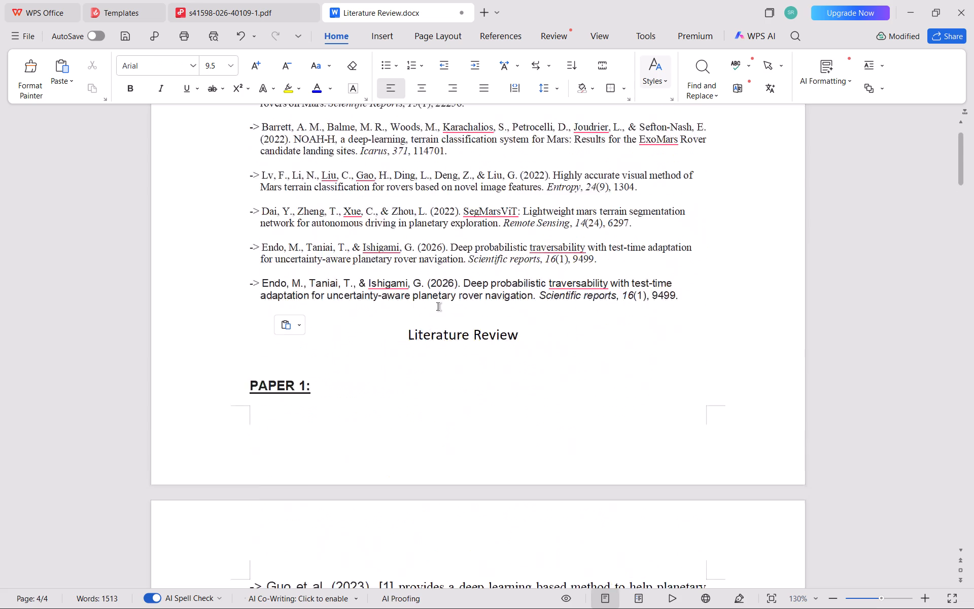
scroll(438, 307, "down", 1)
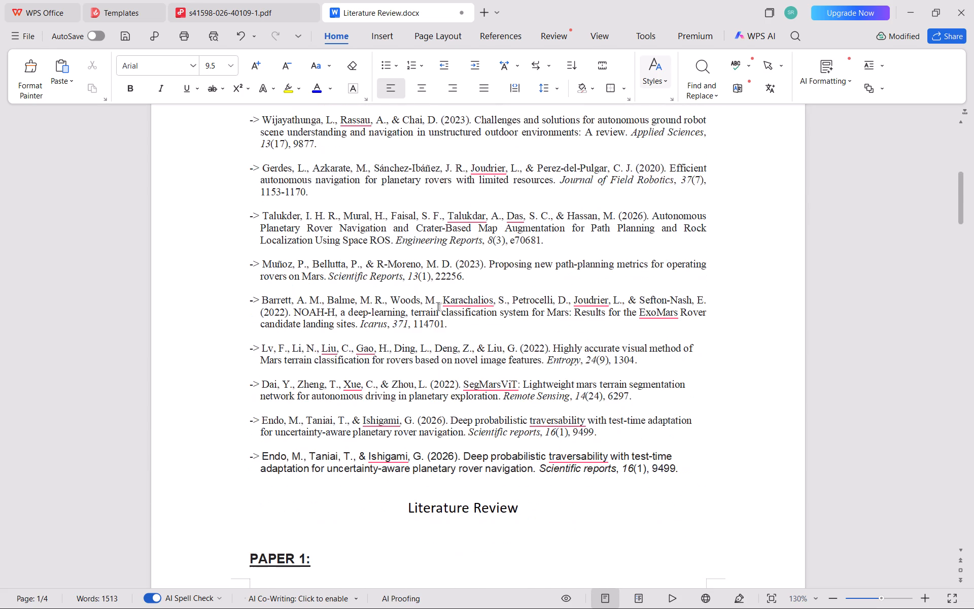
scroll(438, 307, "down", 13)
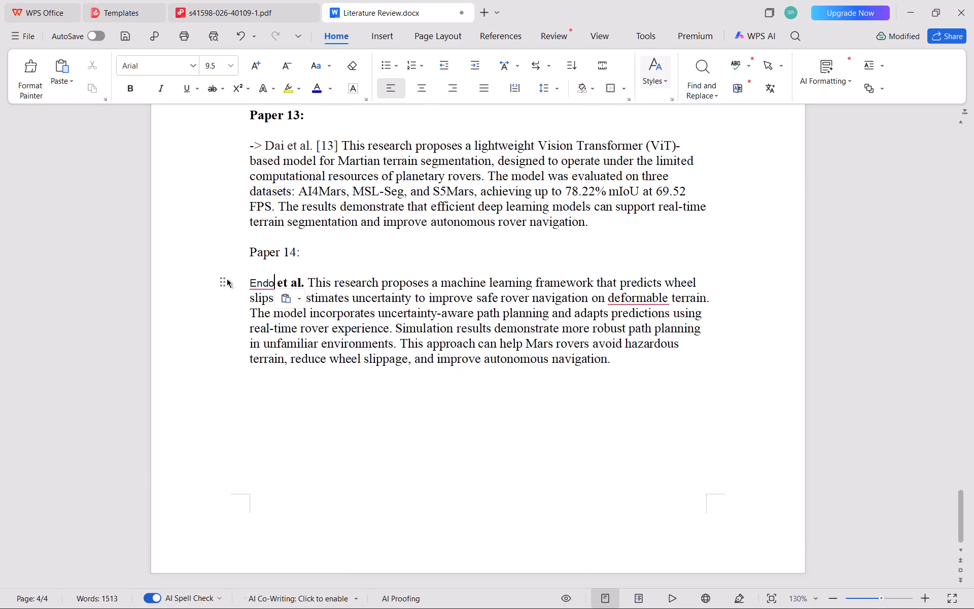
left_click(248, 282)
type("->")
key("space")
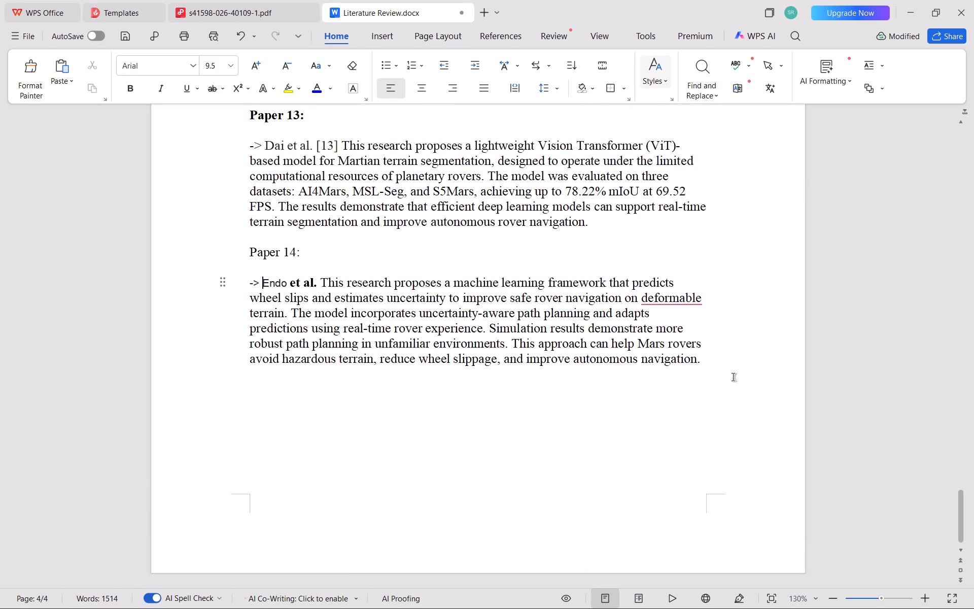
Set the Paper 14 review text from "Endo" to its end in Times New Roman, size 12.
left_click_drag(706, 363, 249, 294)
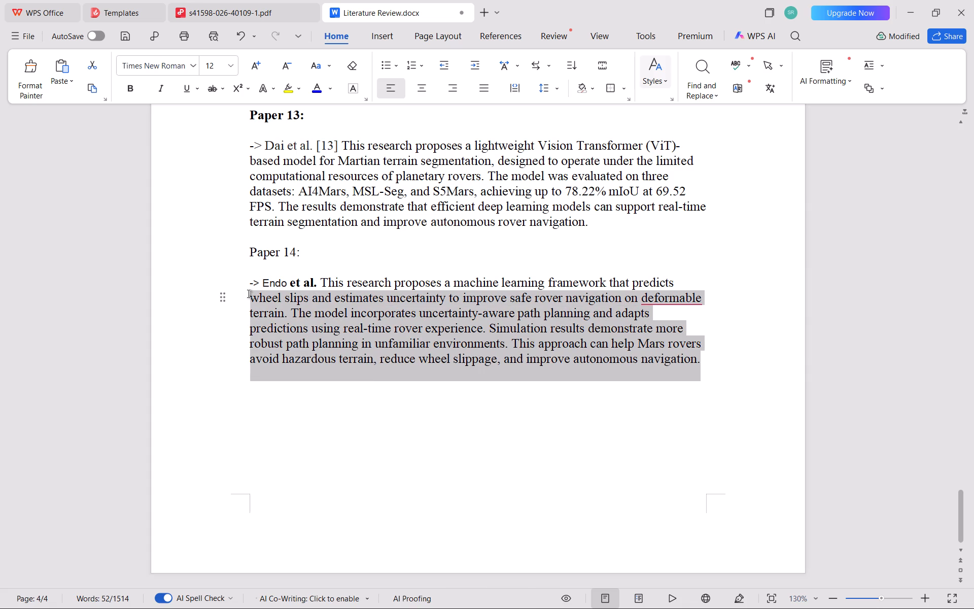
left_click_drag(249, 294, 263, 285)
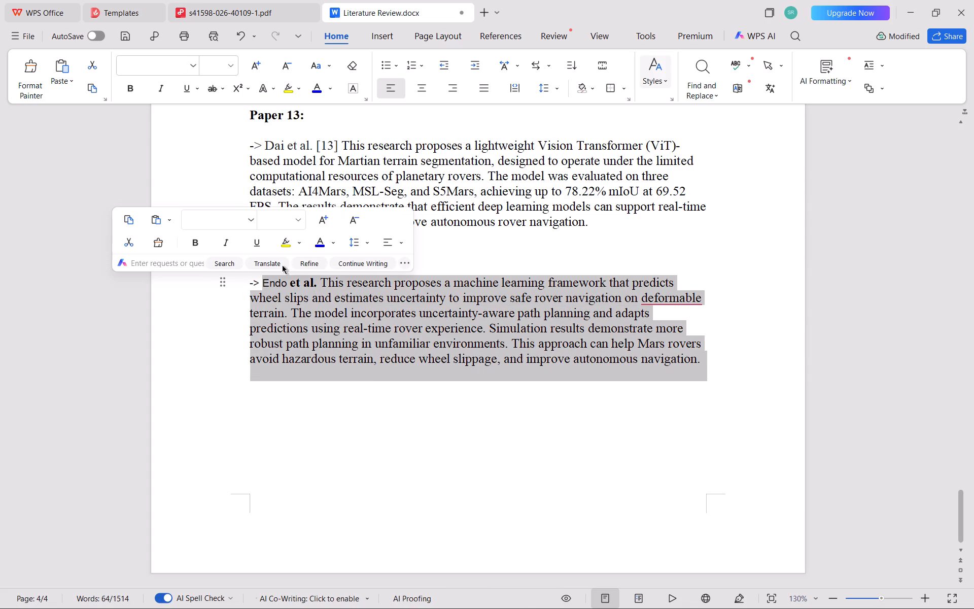
left_click(219, 223)
type("to")
key("BackSpace")
key("i")
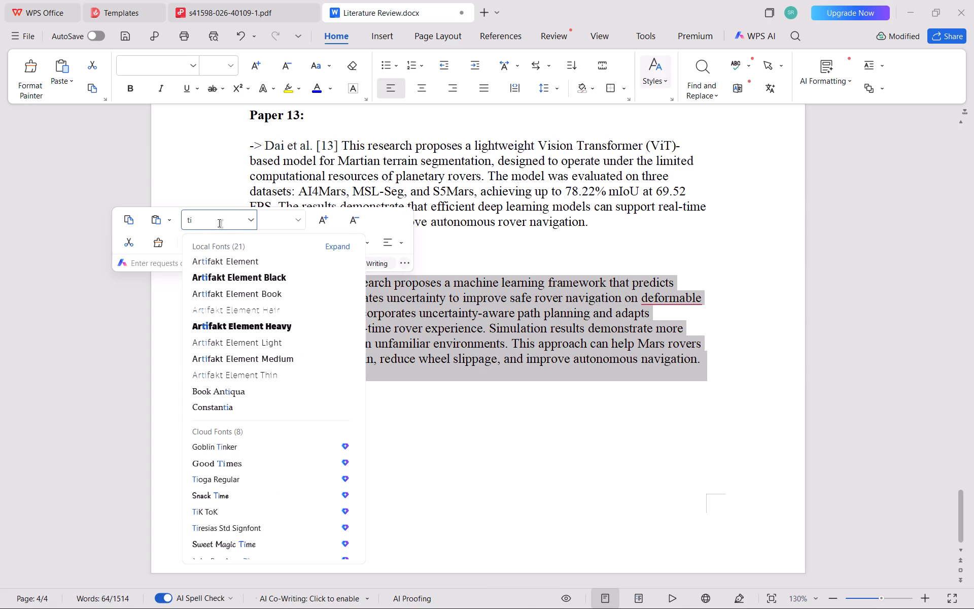
key("BackSpace")
key("BackSpace")
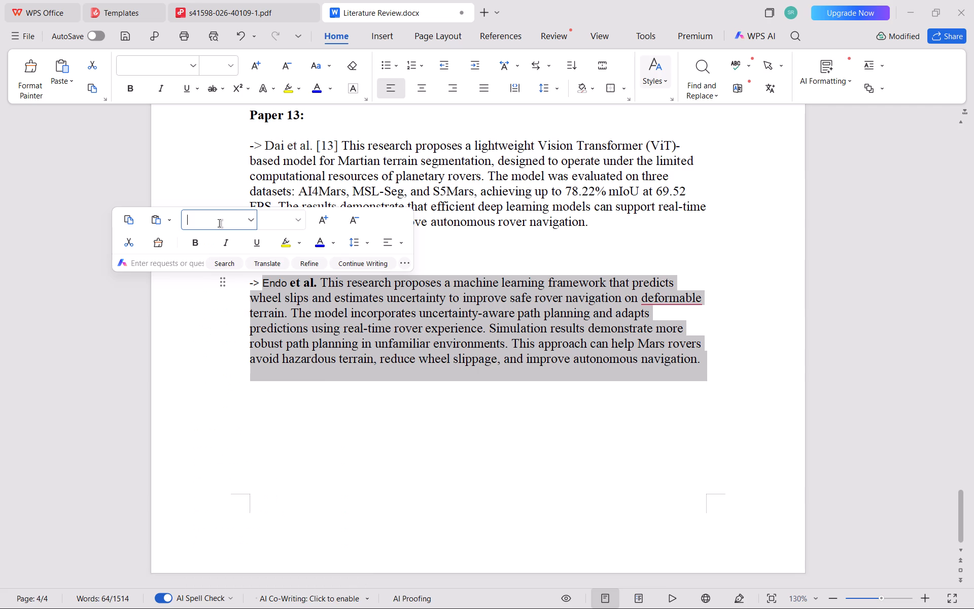
type("new")
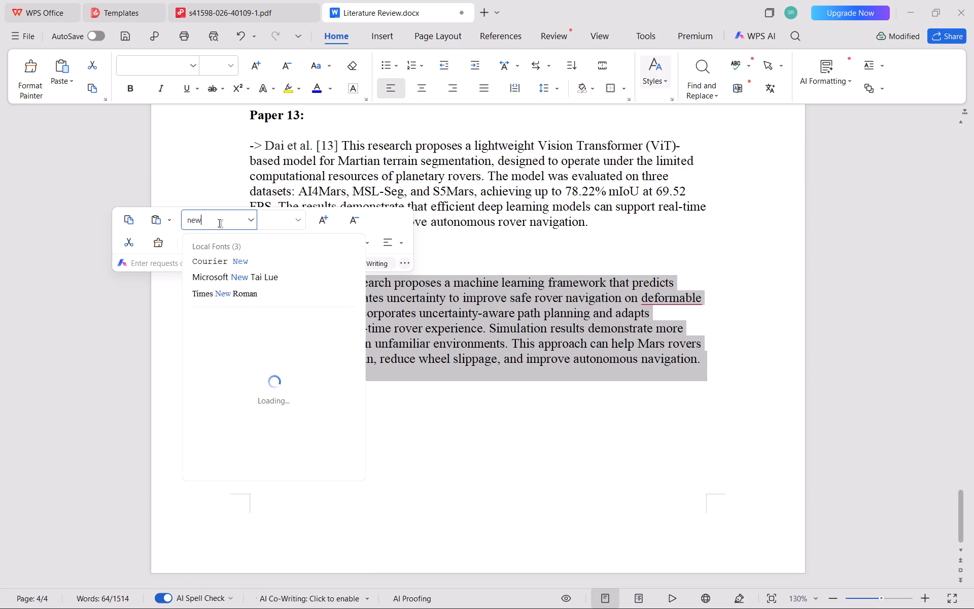
left_click(218, 292)
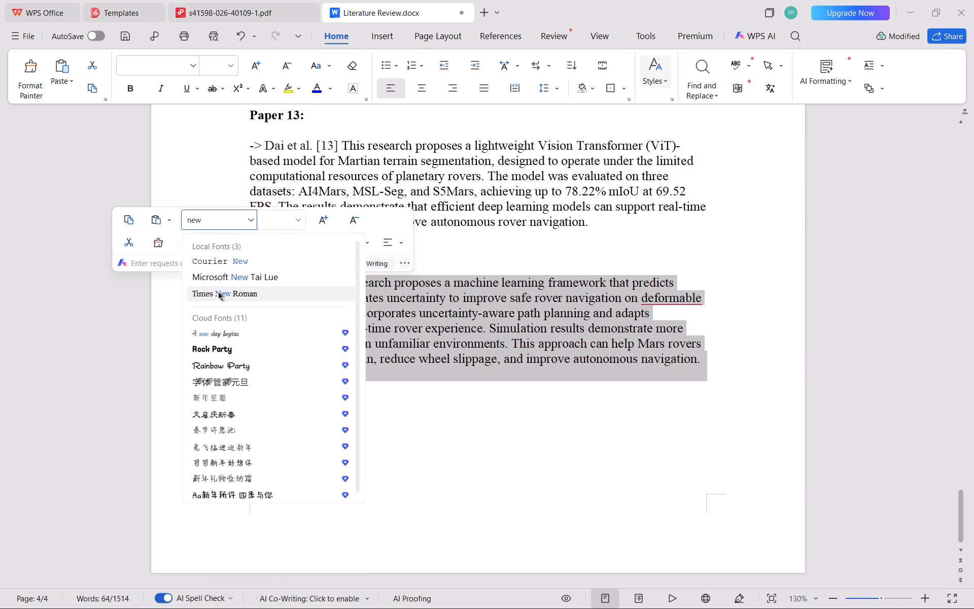
left_click(281, 220)
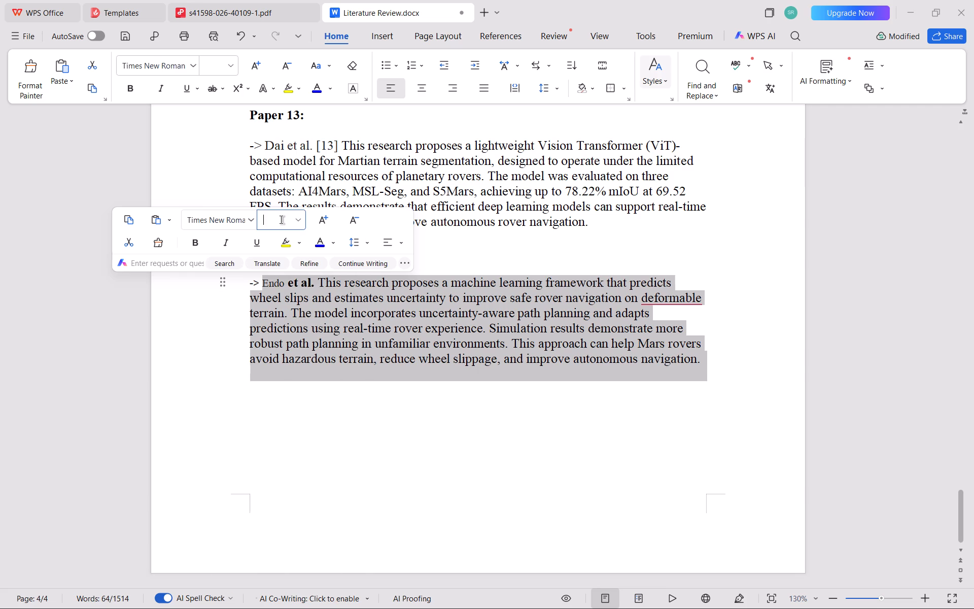
type("12")
key("Return")
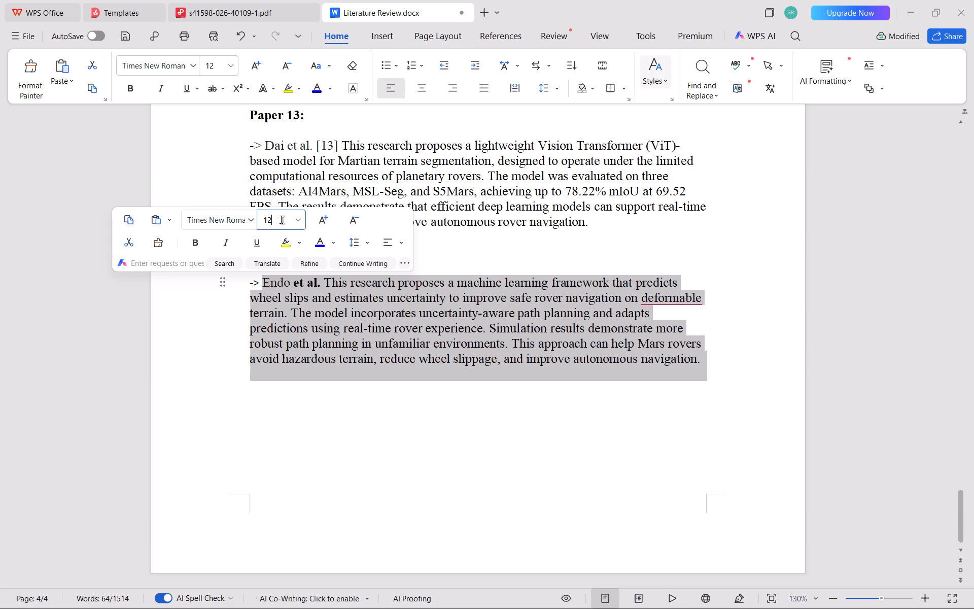
key("Return")
Justify the Paper 14 review paragraph.
left_click(396, 244)
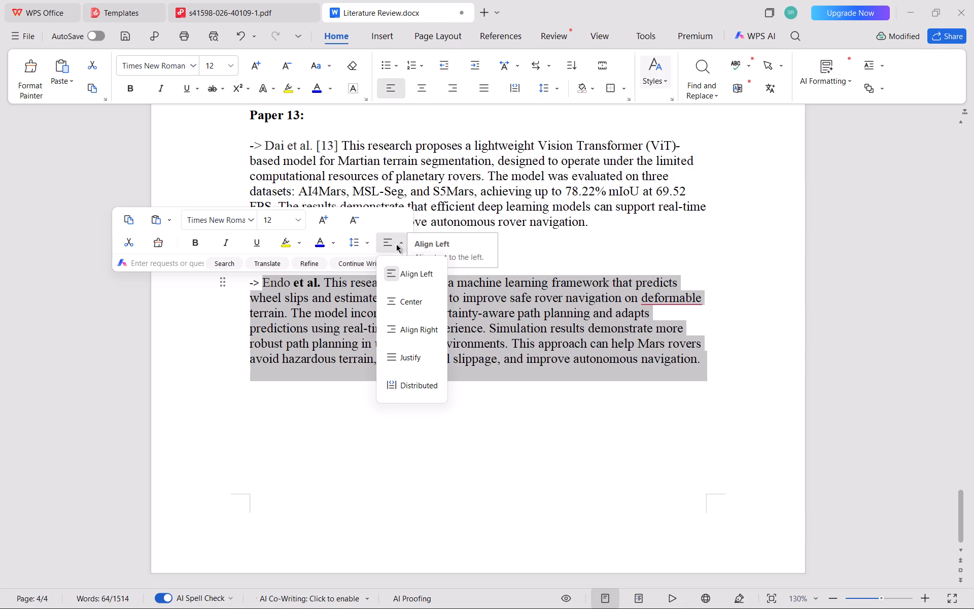
left_click(403, 354)
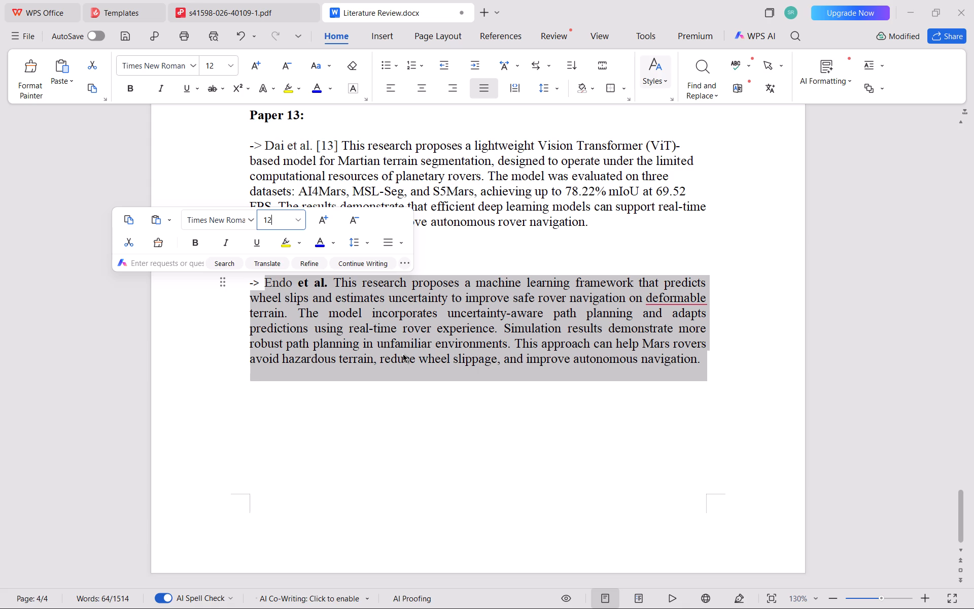
left_click(572, 450)
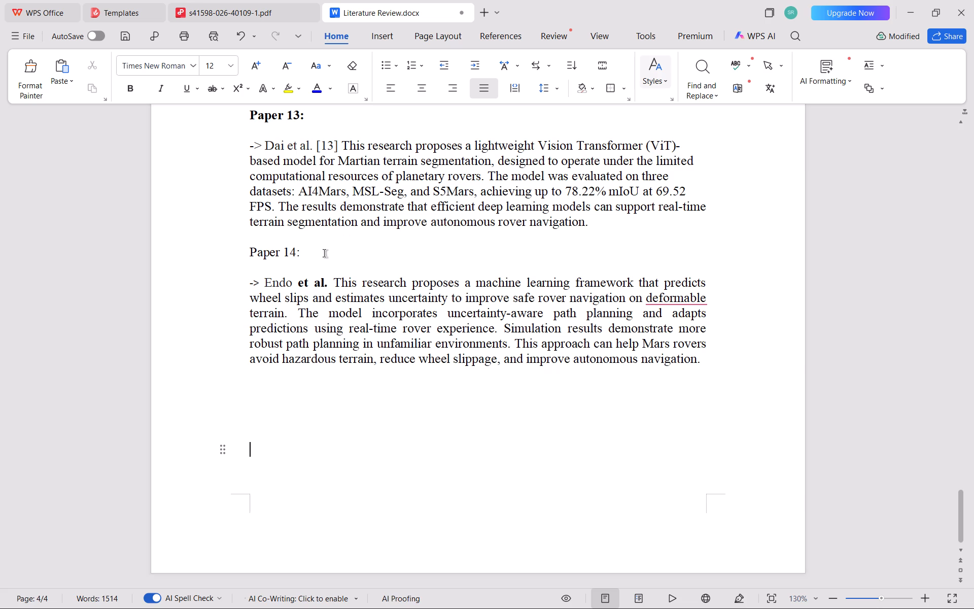
Make the "Paper 14:" heading bold.
left_click_drag(309, 254, 245, 249)
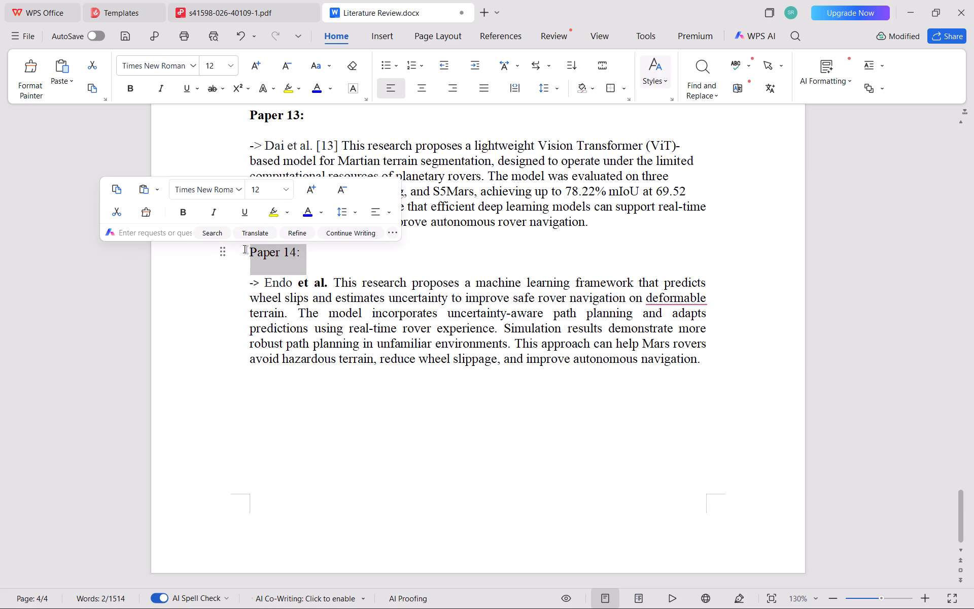
left_click(189, 215)
left_click(378, 448)
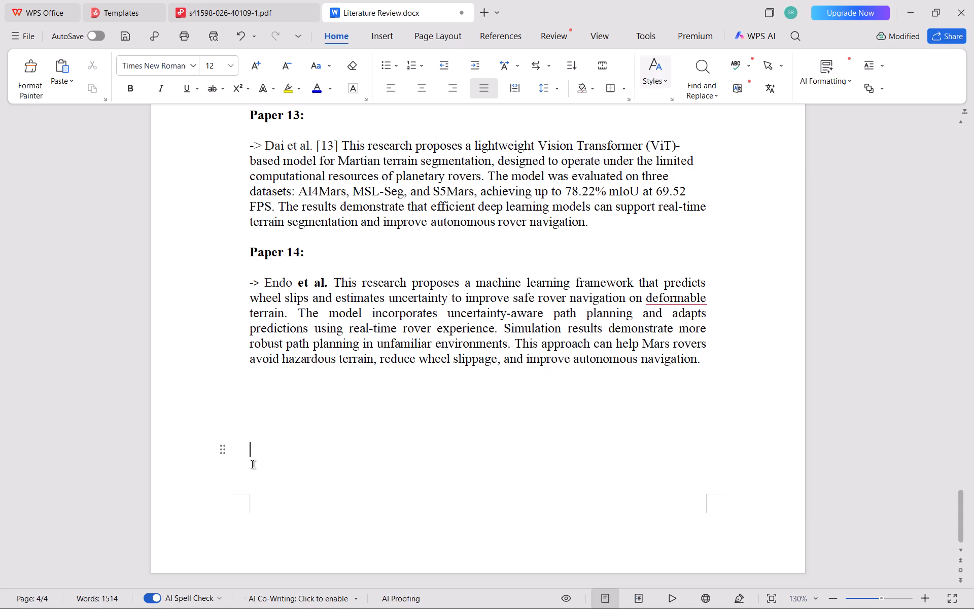
Switch to the browser with the Deep probabilistic traversability article.
key("alt+Tab")
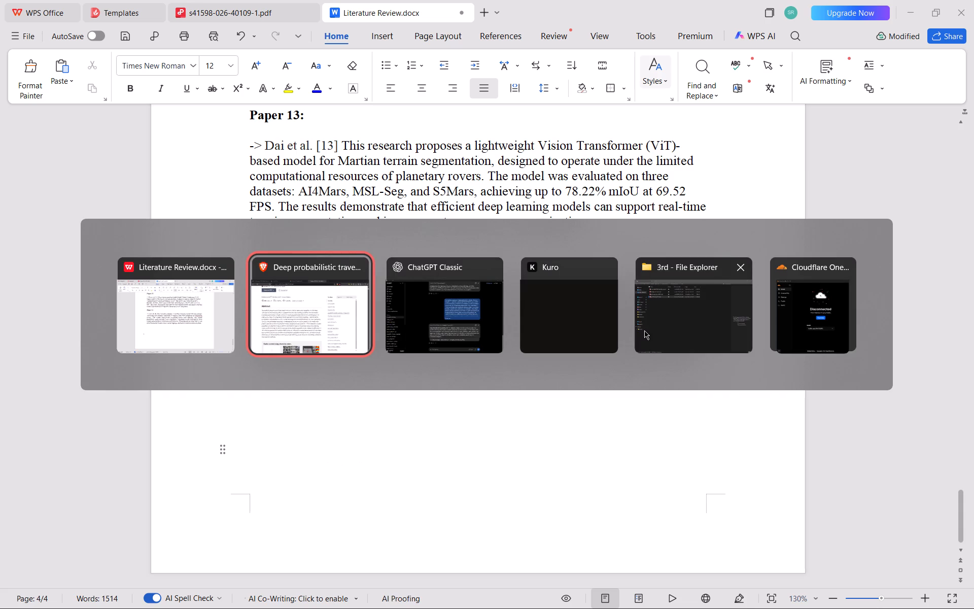
left_click(566, 326, "alt")
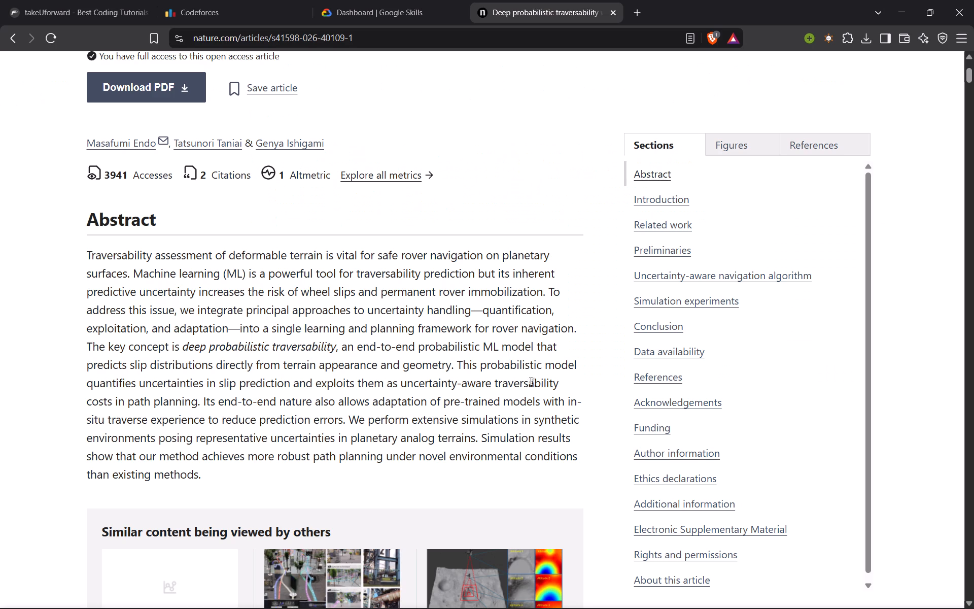
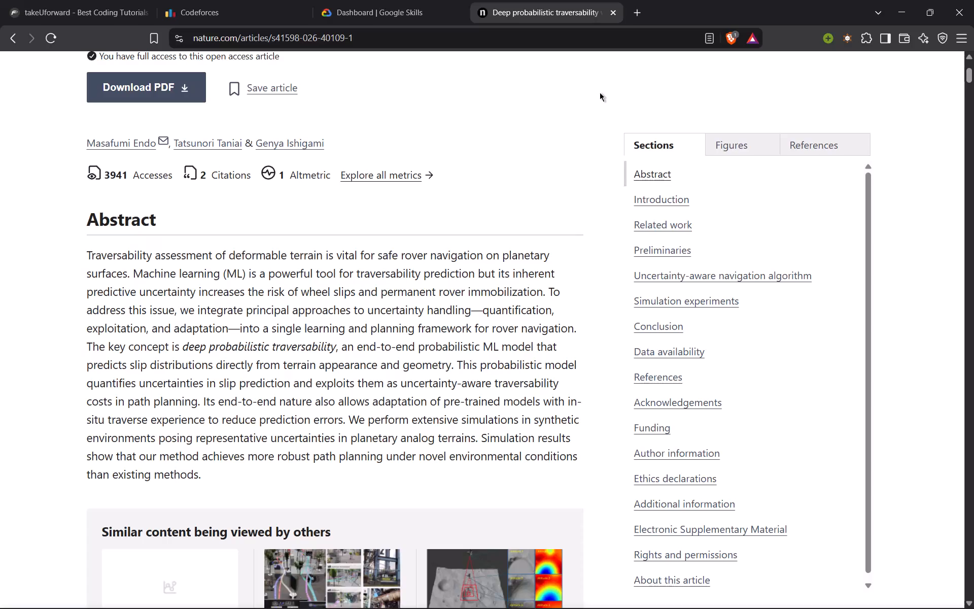
Return to the Literature Review document and replace the bold "et al." after "Endo" in the Paper 14 review with non-bold "et el.".
key("alt+Tab")
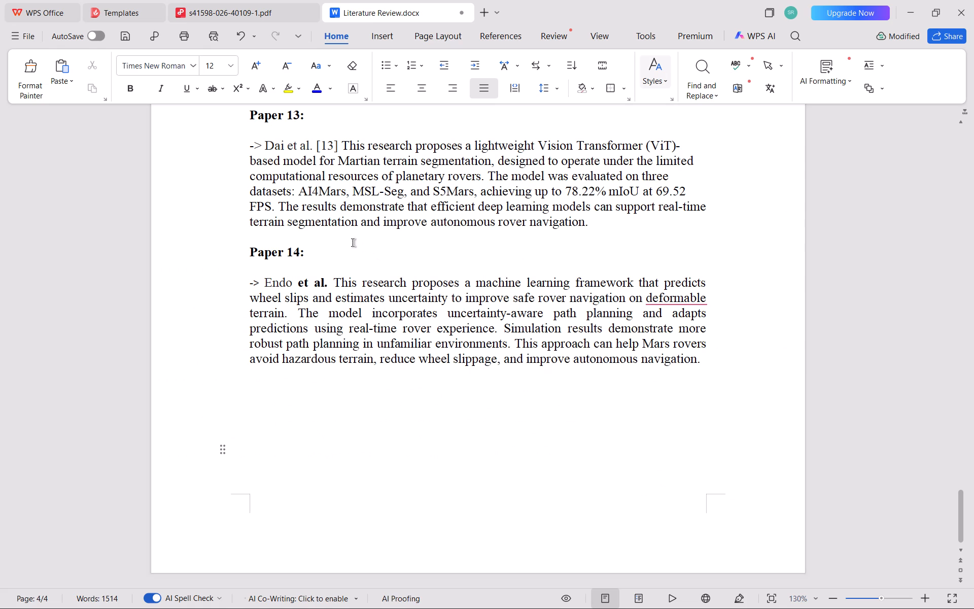
left_click(328, 281)
key("BackSpace")
key("BackSpace")
key("BackSpace")
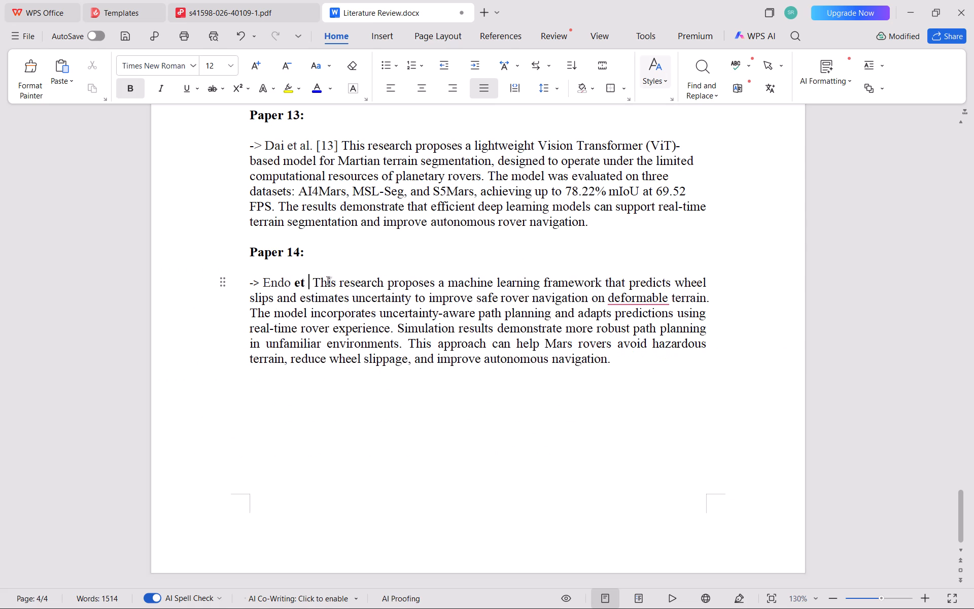
key("BackSpace")
key("BackSpace")
key("BackSpace")
type("et al.")
key("BackSpace")
key("BackSpace")
key("BackSpace")
key("BackSpace")
key("BackSpace")
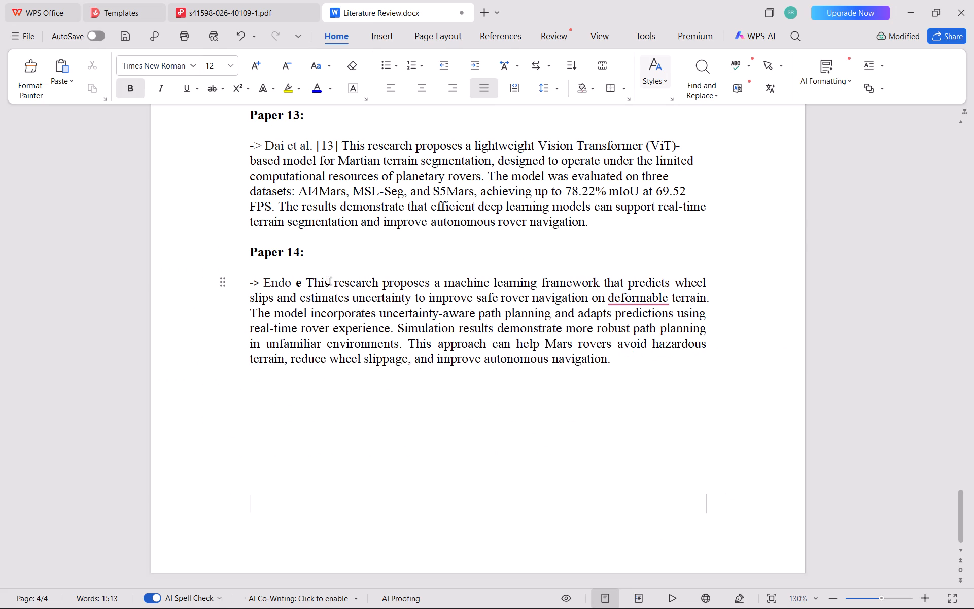
key("BackSpace")
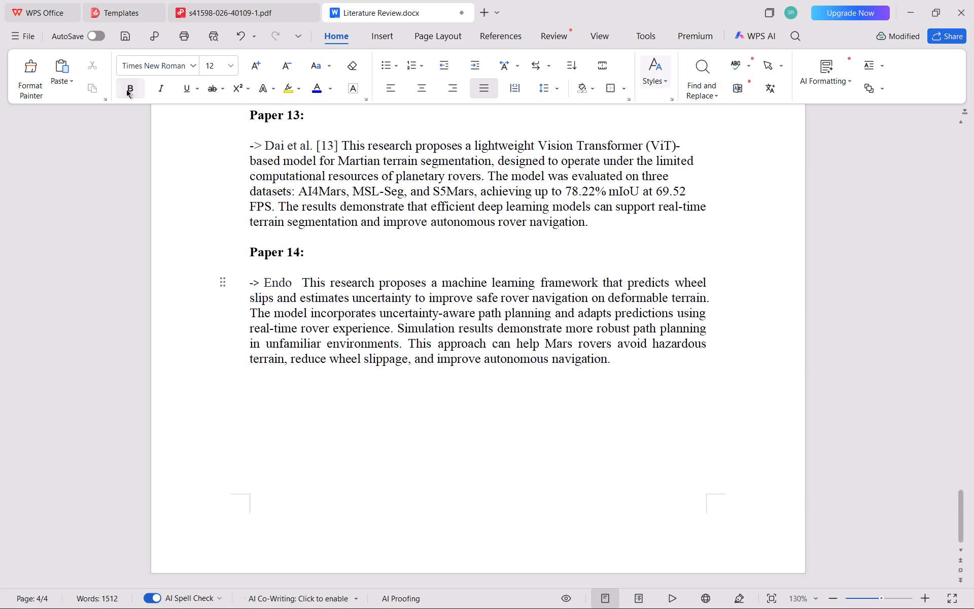
left_click(126, 89)
type("et")
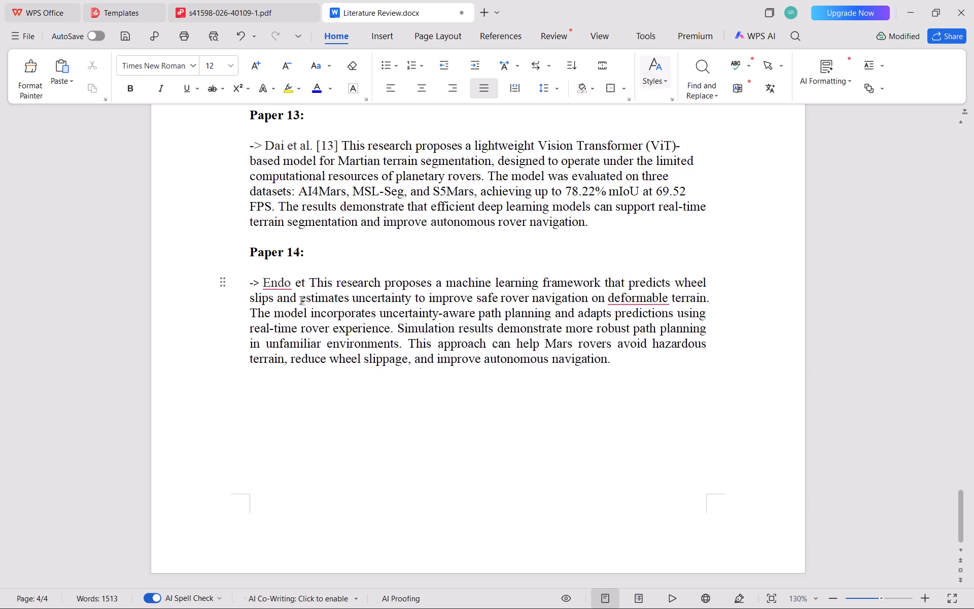
key("space")
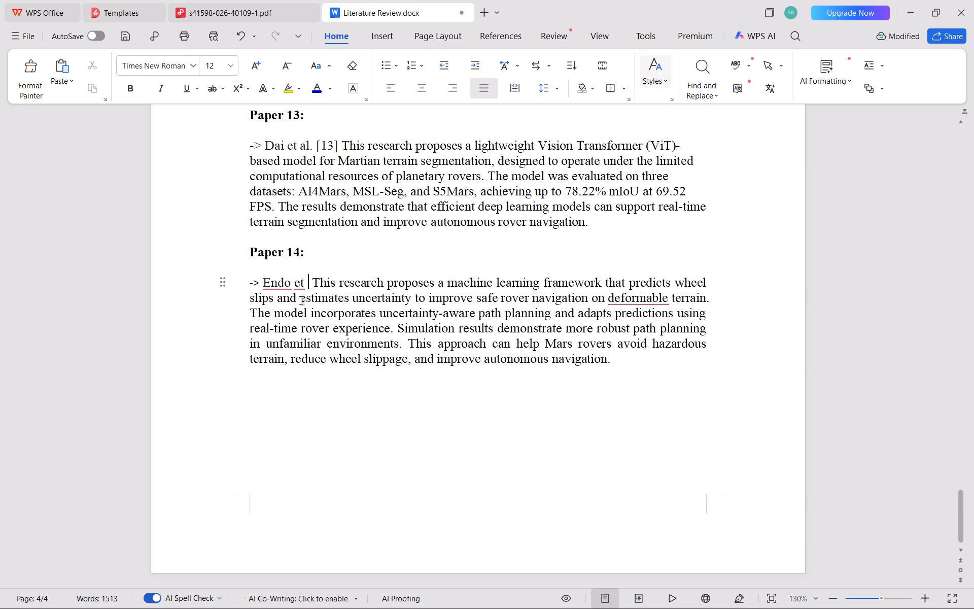
type("el.")
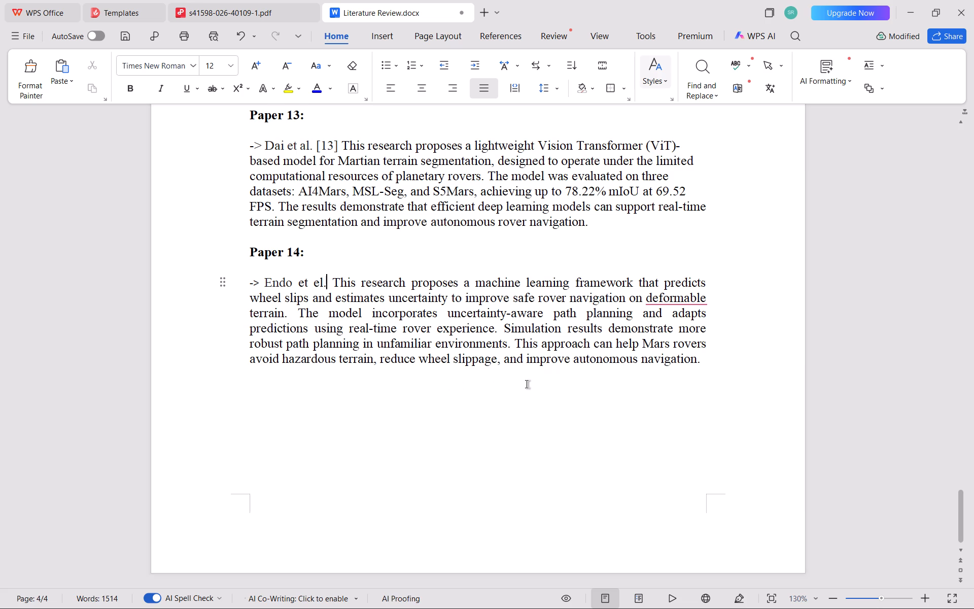
Look over the reviews of Papers 12 to 14 at the end of the document.
scroll(527, 384, "up", 1)
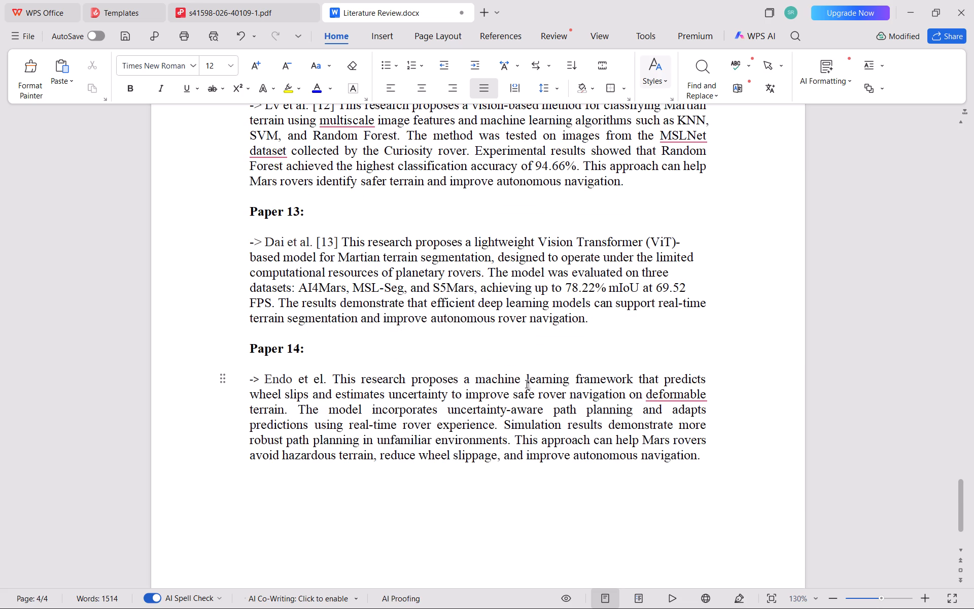
scroll(527, 384, "up", 6)
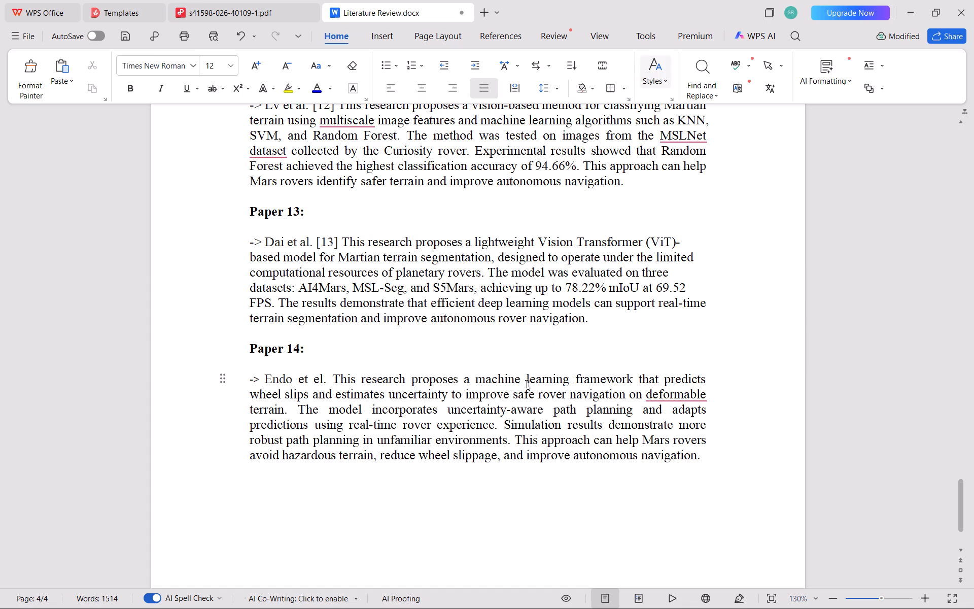
scroll(527, 384, "up", 3)
Close WPS Office, saving the changes to Literature Review.docx.
left_click(973, 0)
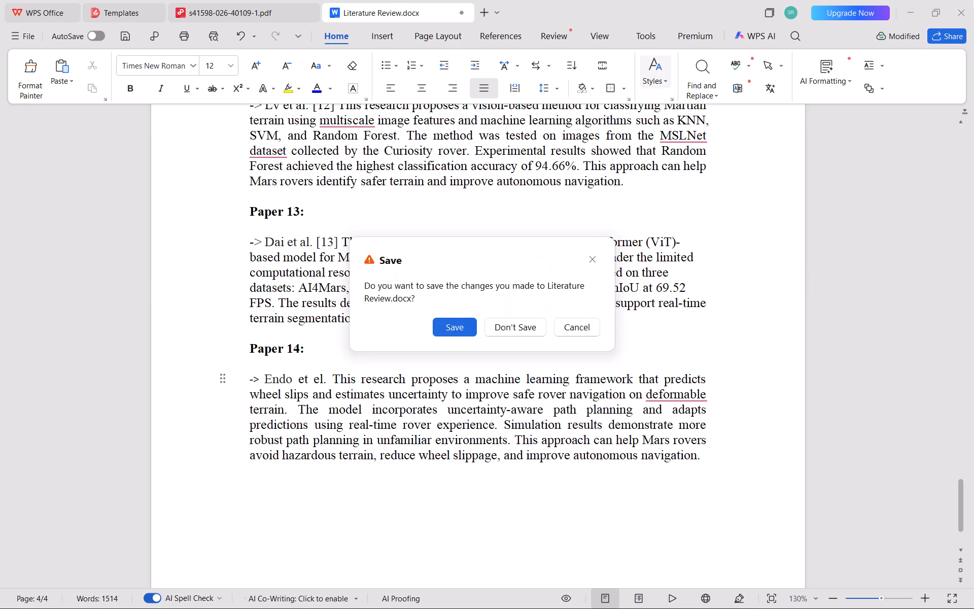
left_click(458, 328)
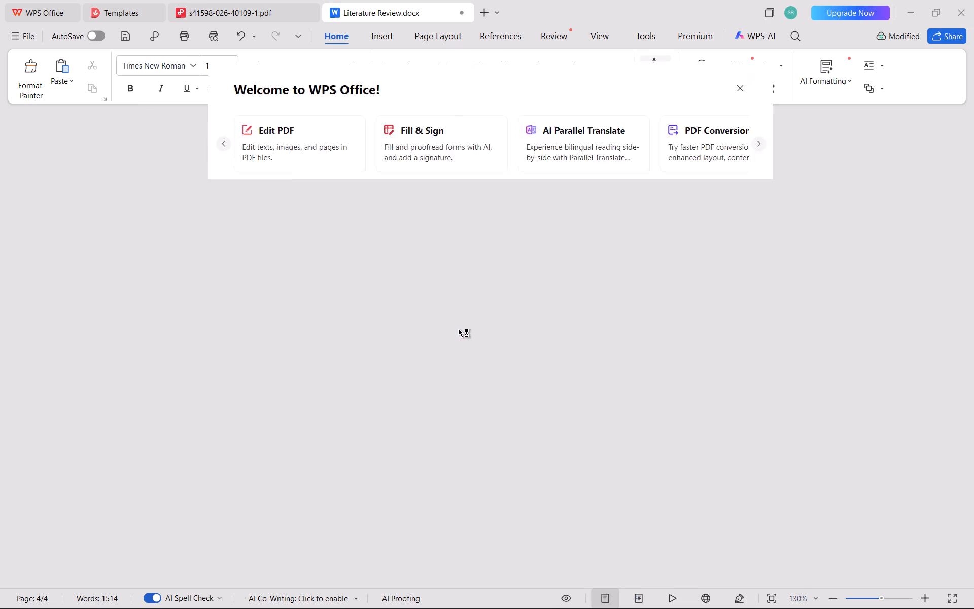
Close the browser, ChatGPT and File Explorer windows.
left_click(972, 1)
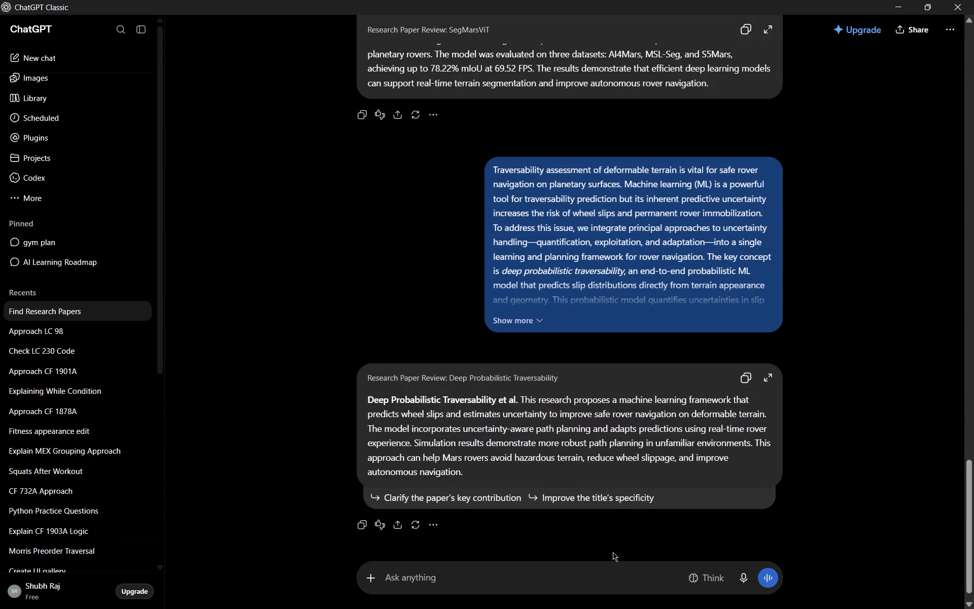
left_click(973, 4)
left_click(973, 0)
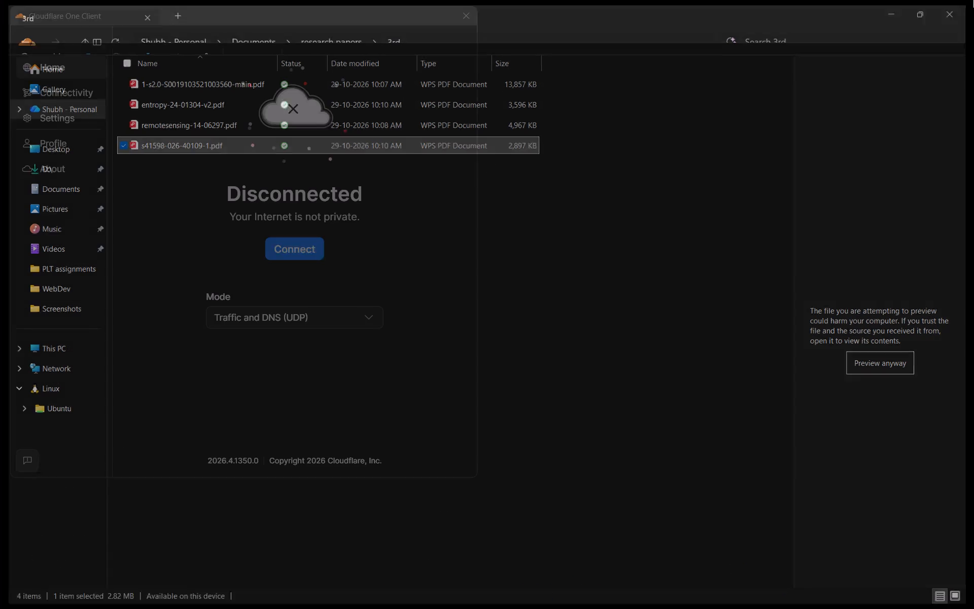
Connect the Cloudflare One Client and close its window.
left_click(305, 247)
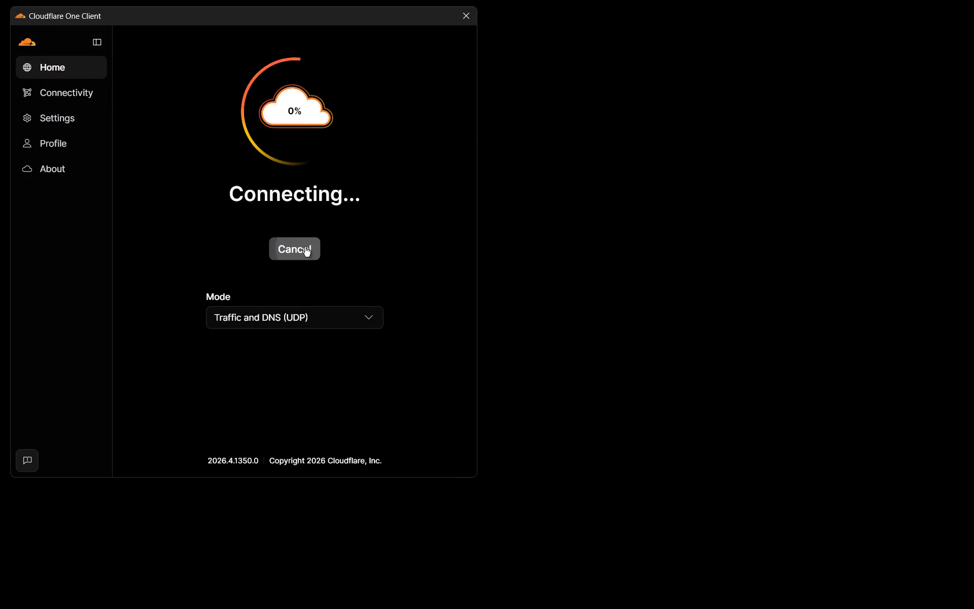
left_click(464, 12)
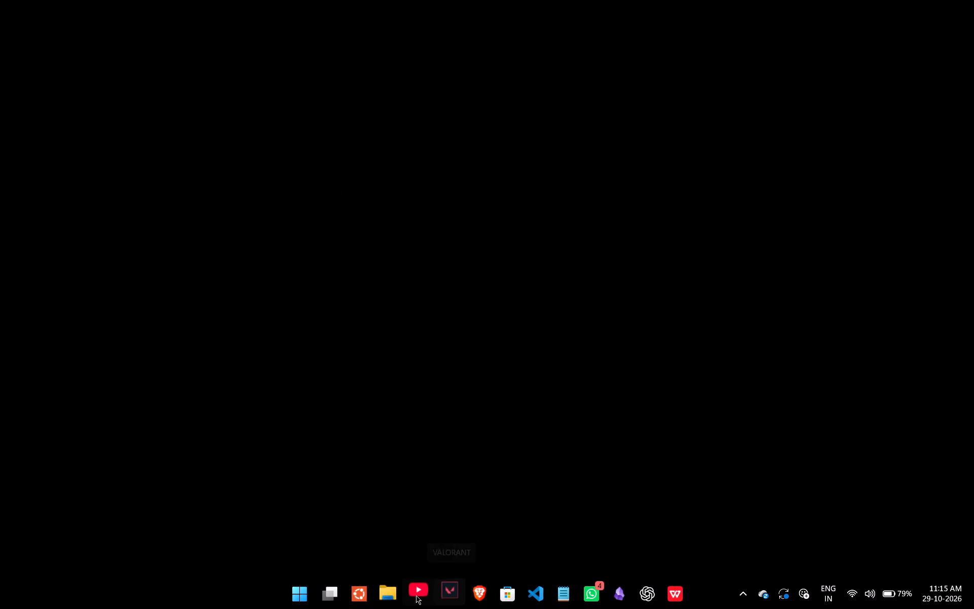
Open a File Explorer window.
left_click(390, 592)
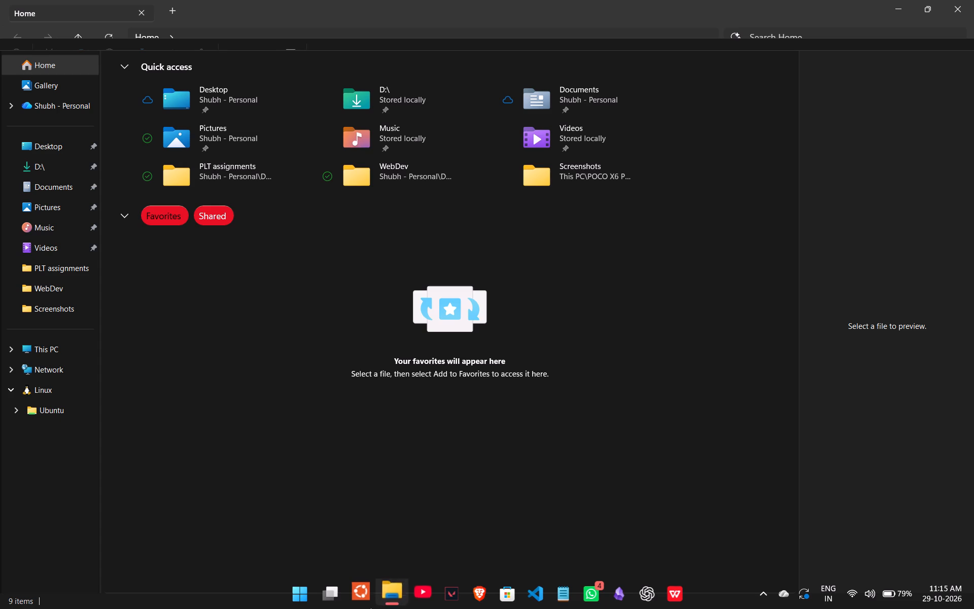
Reopen the browser and open the signed-in account's profile from the Codeforces page in a new tab.
left_click(474, 596)
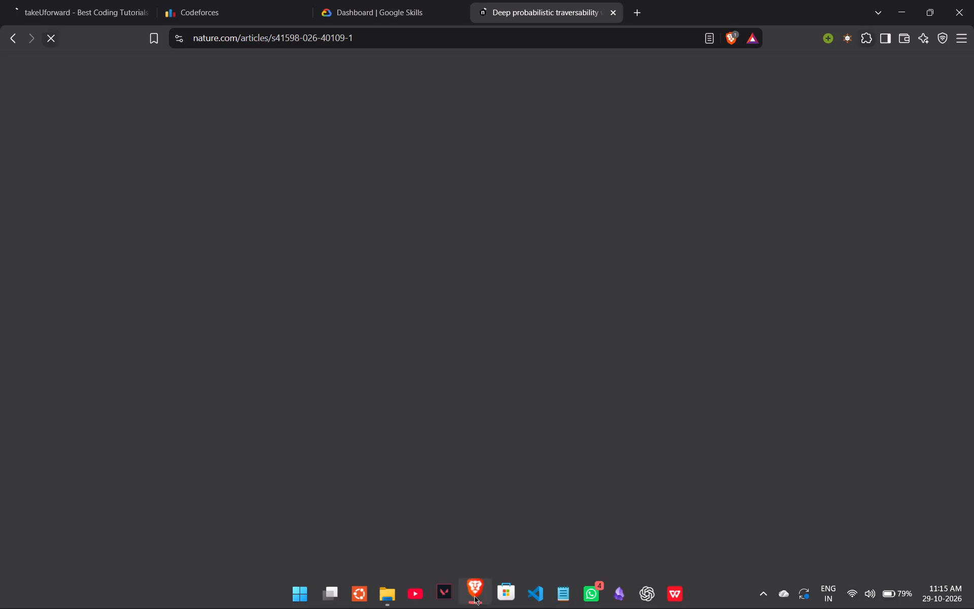
left_click(200, 1)
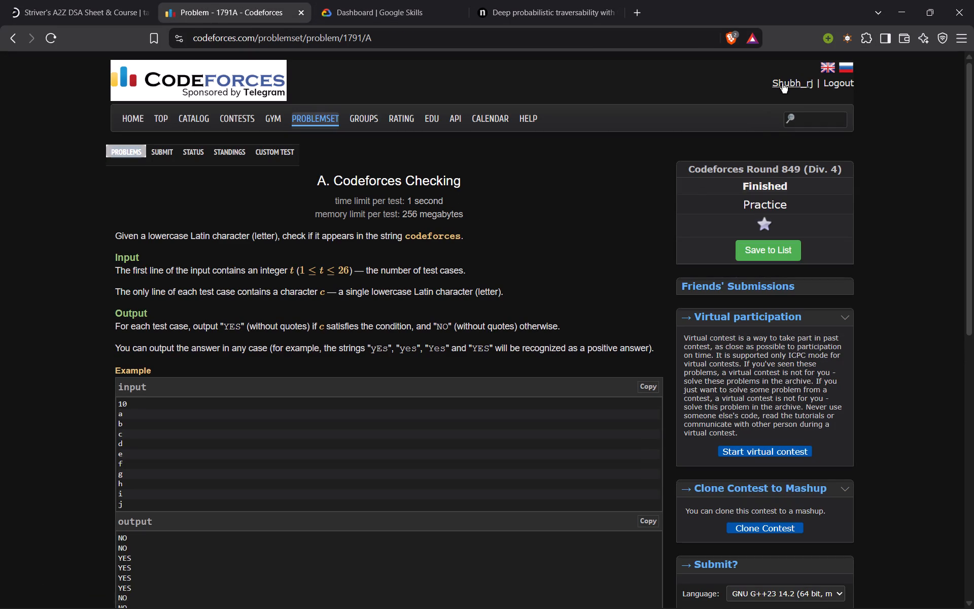
left_click_drag(782, 83, 719, 9)
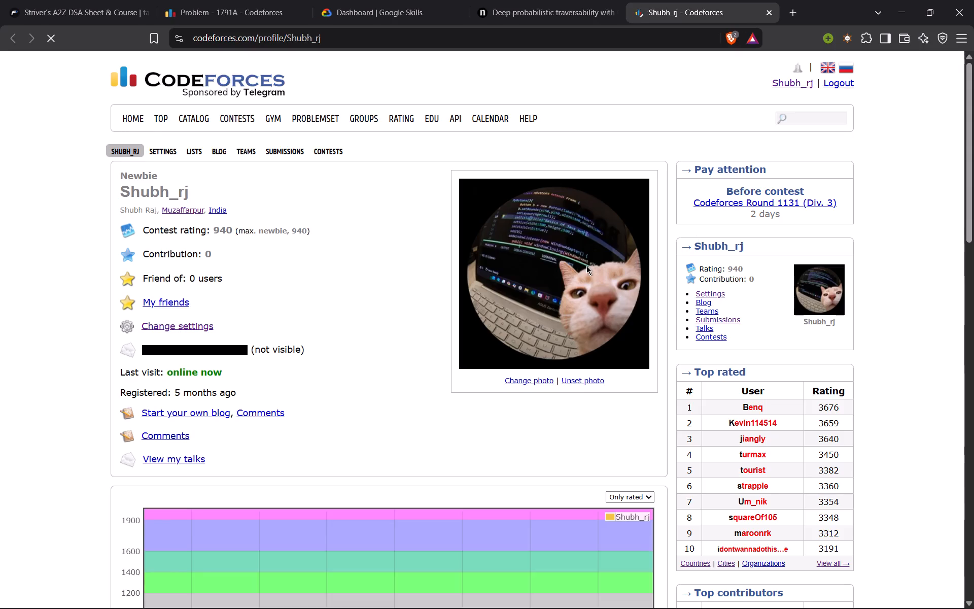
Open the city ratings page from the Top rated list on Codeforces.
scroll(742, 464, "down", 1)
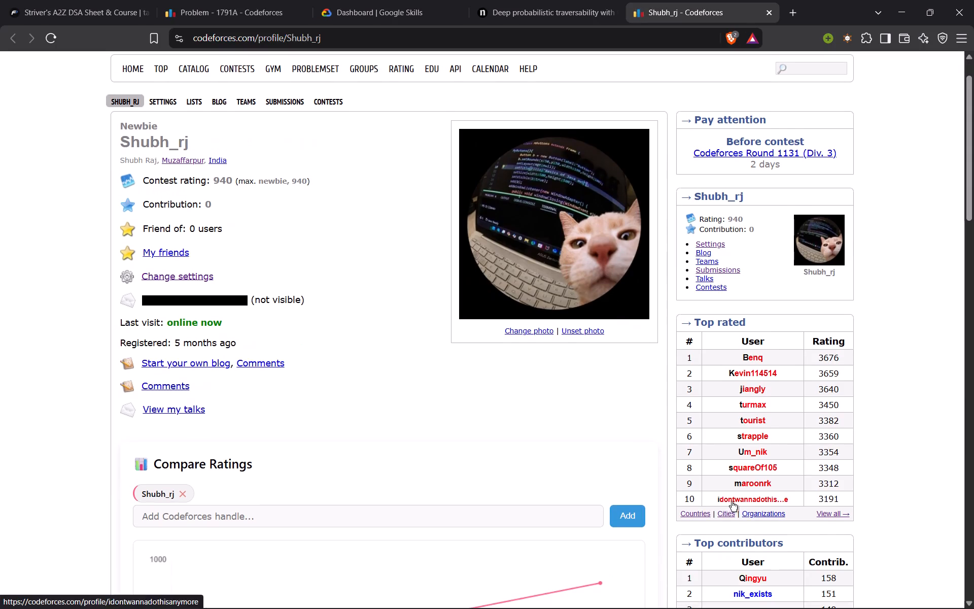
left_click(725, 512)
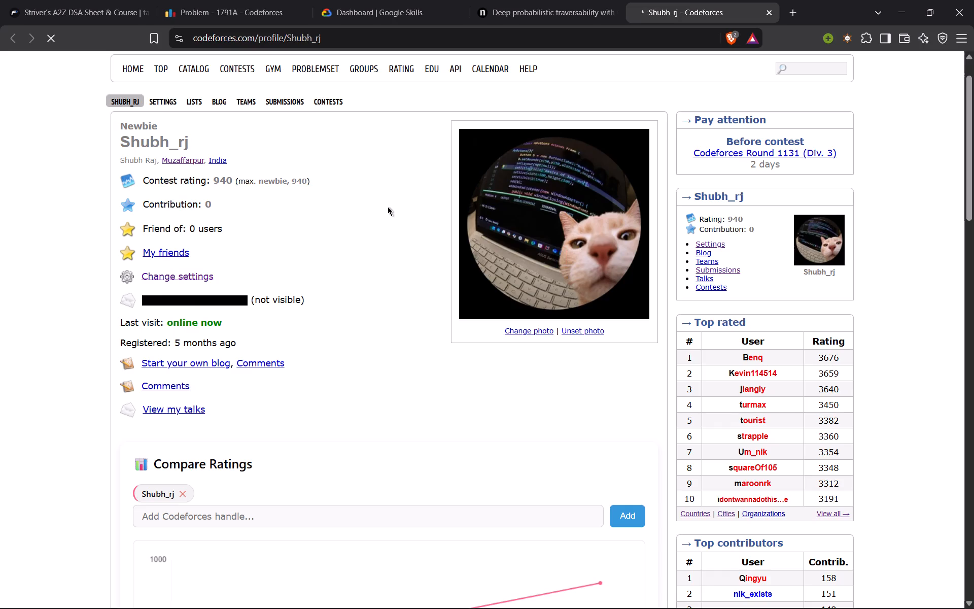
Close the tab with the Deep probabilistic traversability article.
left_click(615, 14)
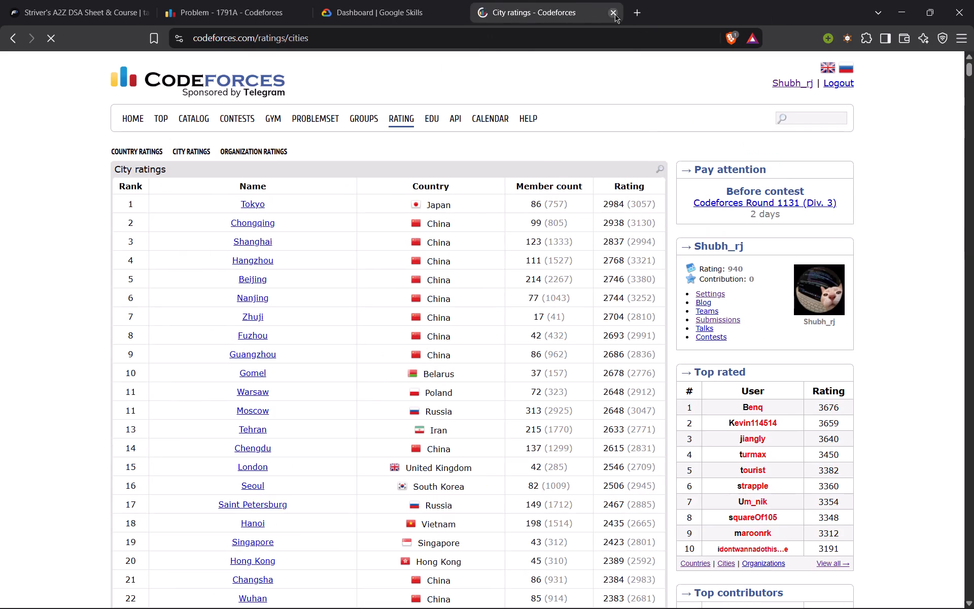
Filter the city ratings table by "muza".
left_click(661, 166)
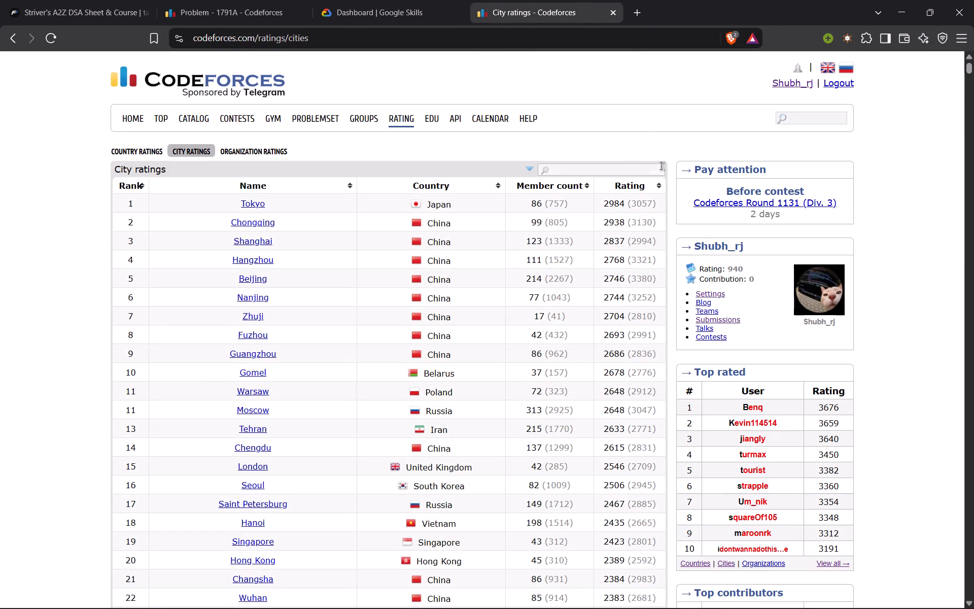
type("FF")
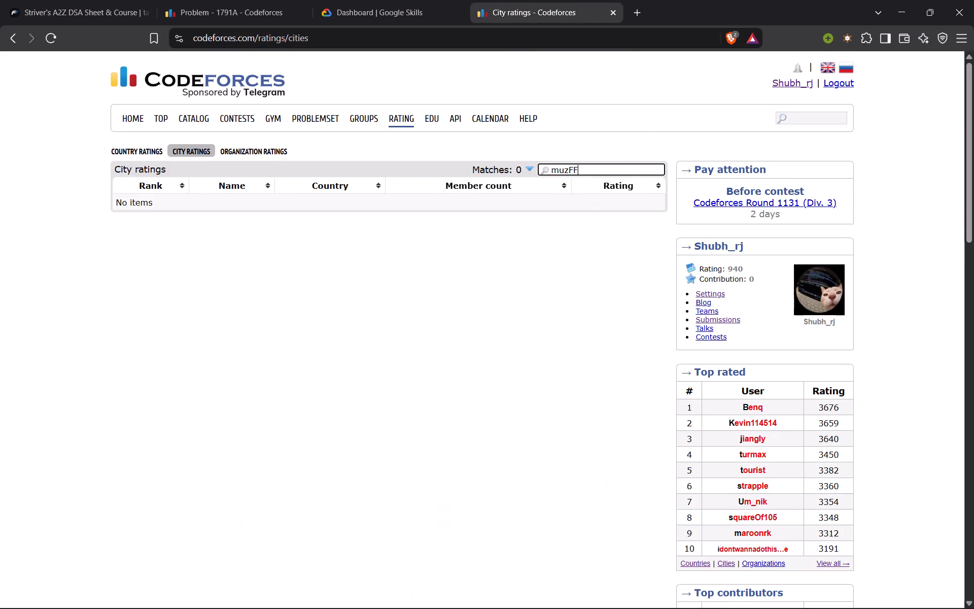
key("BackSpace")
key("BackSpace")
key("BackSpace")
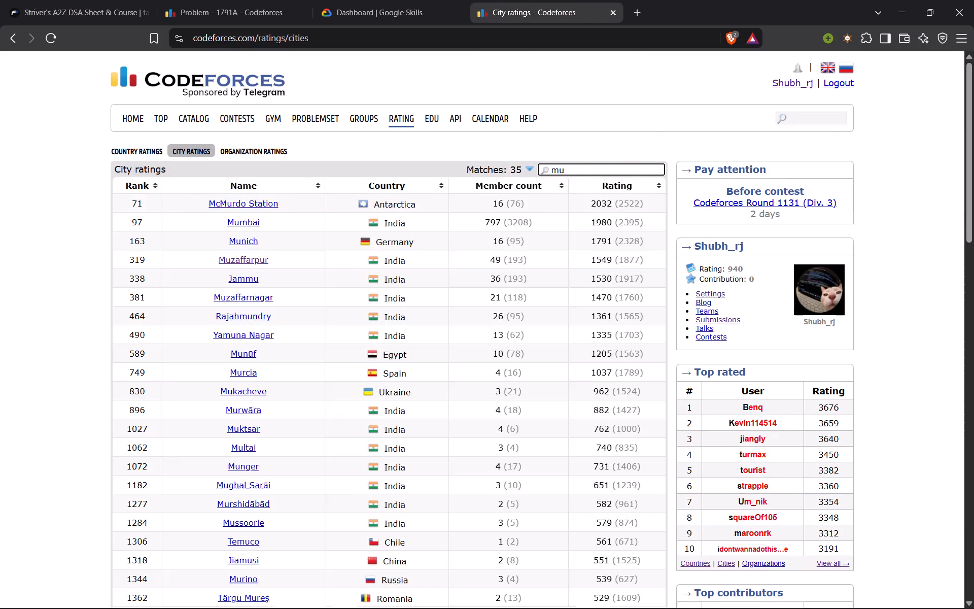
type("affa")
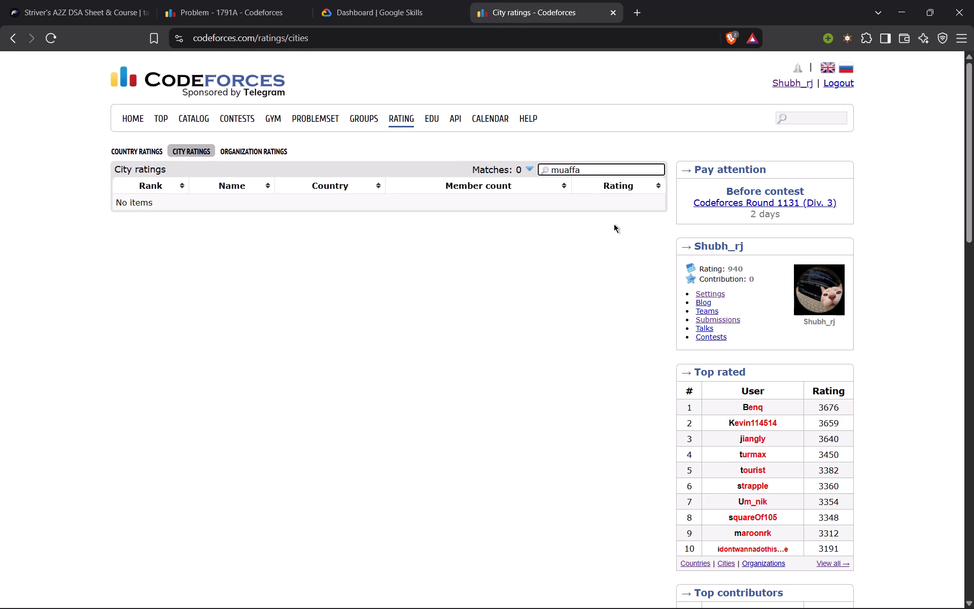
key("BackSpace")
key("BackSpace")
key("BackSpace")
key("BackSpace")
key("x")
key("BackSpace")
type("za")
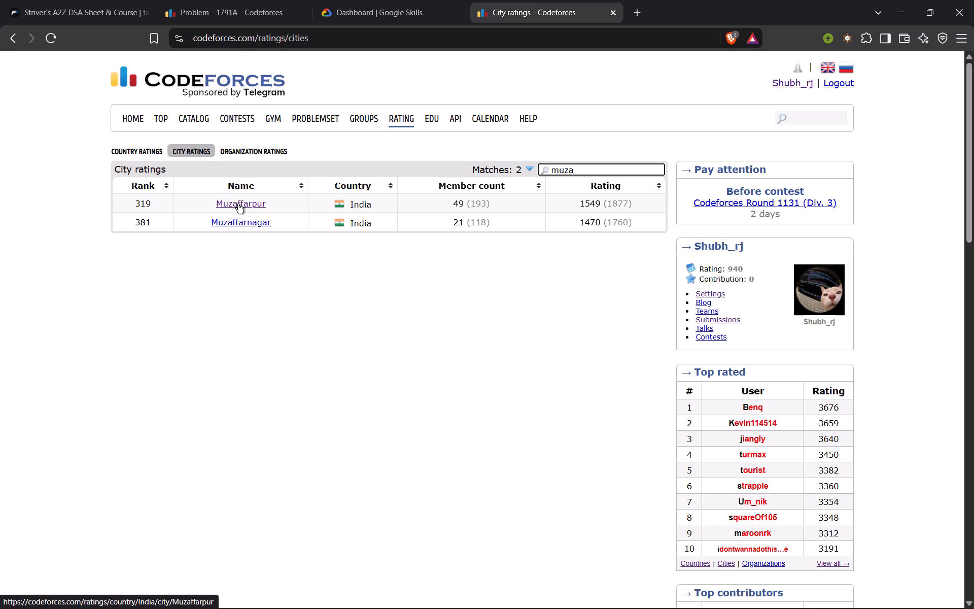
Open the Muzaffarpur rating list and look through it for the signed-in account's rank.
left_click(238, 204)
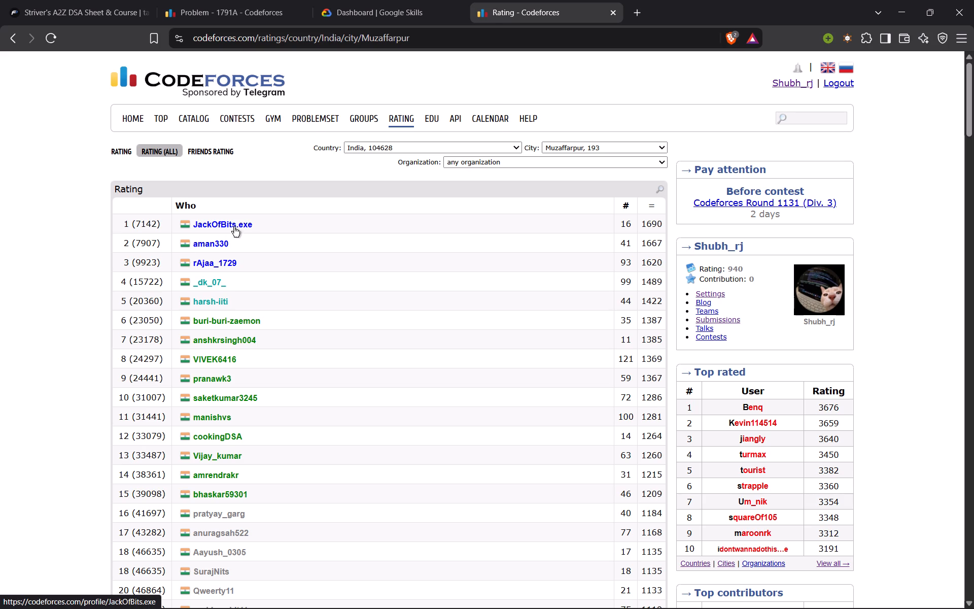
scroll(243, 227, "down", 3)
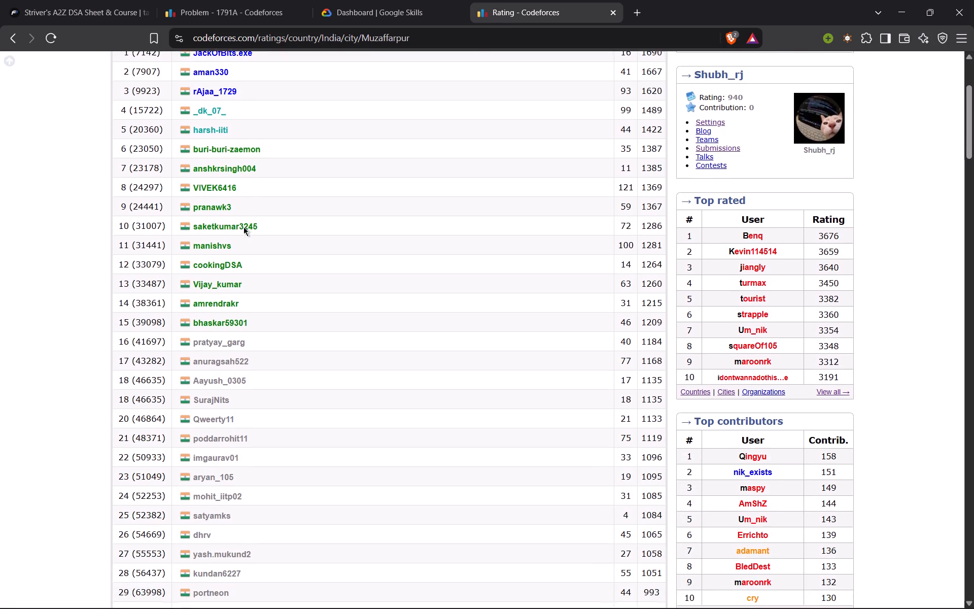
scroll(243, 227, "down", 4)
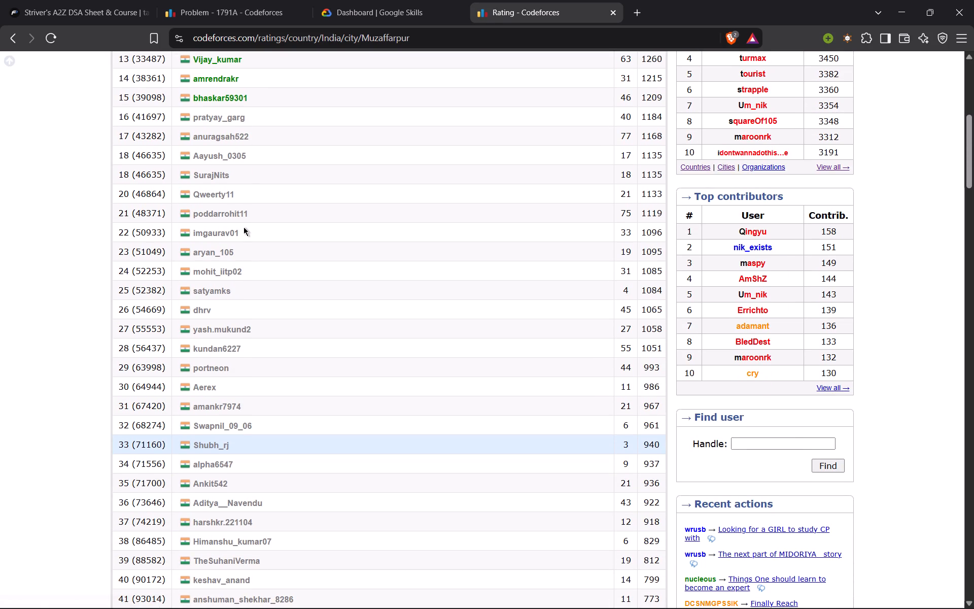
scroll(243, 227, "down", 7)
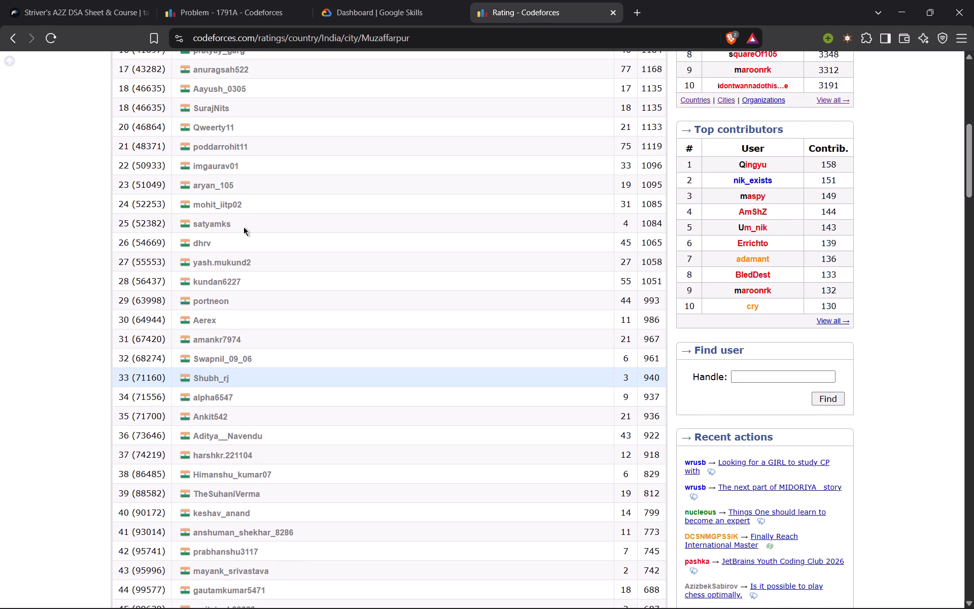
Look through the full Muzaffarpur rating list, including the unranked entries, to compare the signed-in account's standing with other users.
scroll(243, 227, "down", 14)
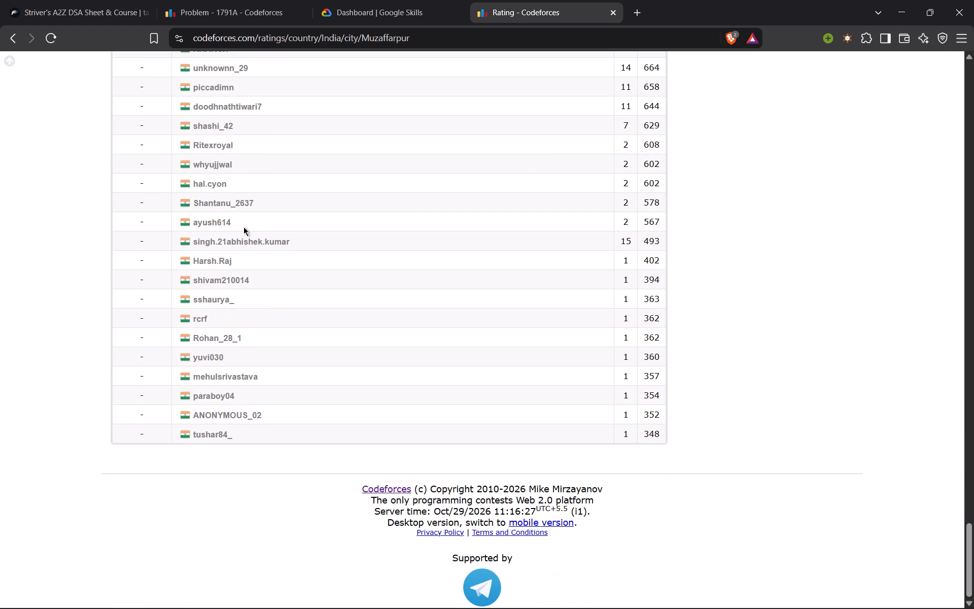
scroll(243, 242, "up", 7)
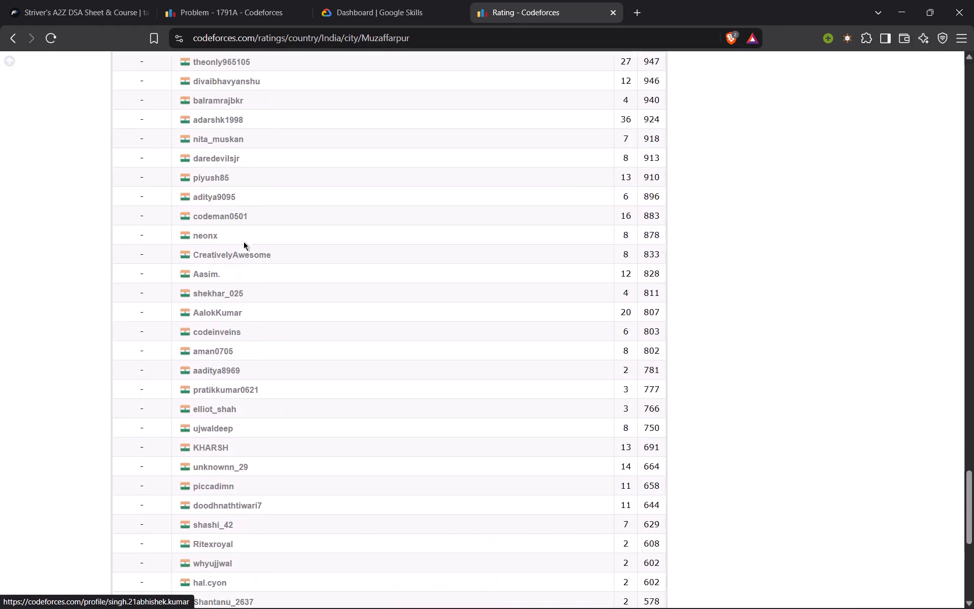
scroll(243, 242, "up", 11)
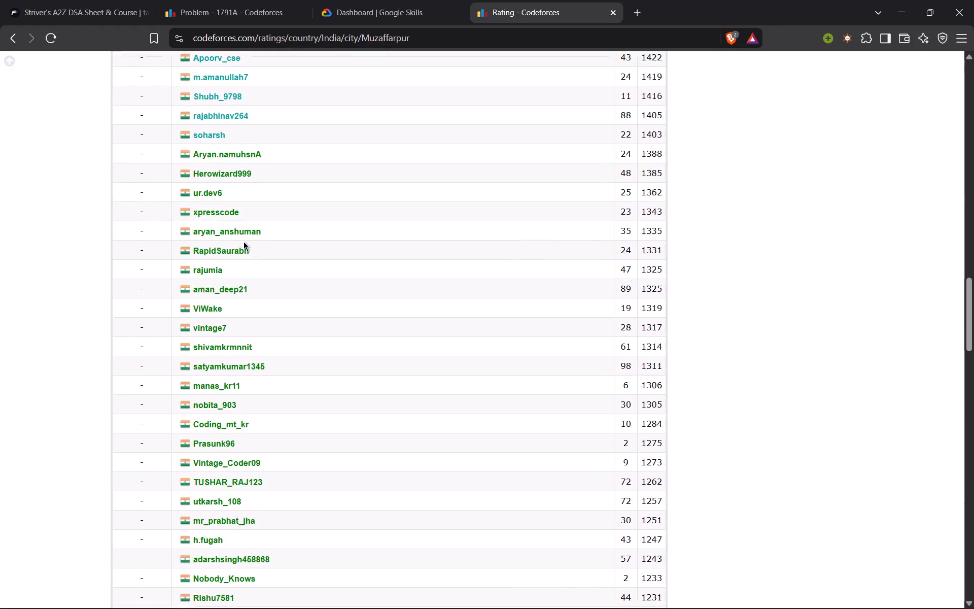
scroll(243, 242, "up", 8)
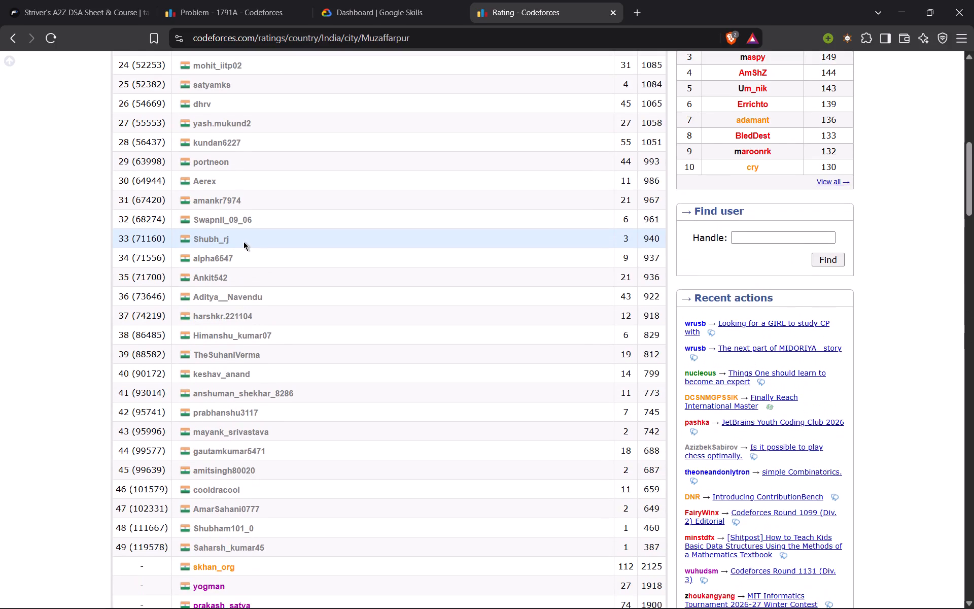
scroll(243, 242, "up", 5)
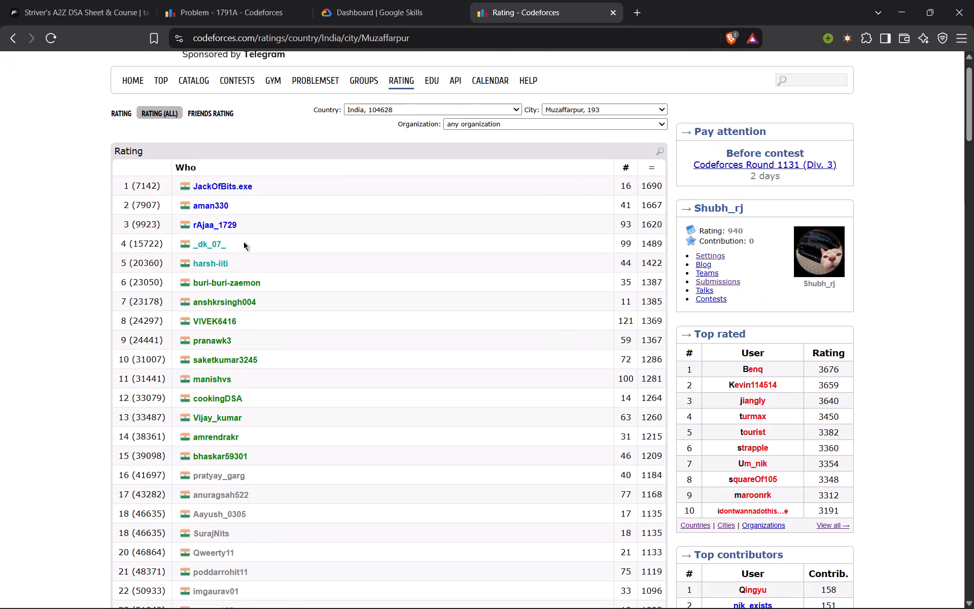
scroll(243, 242, "down", 1)
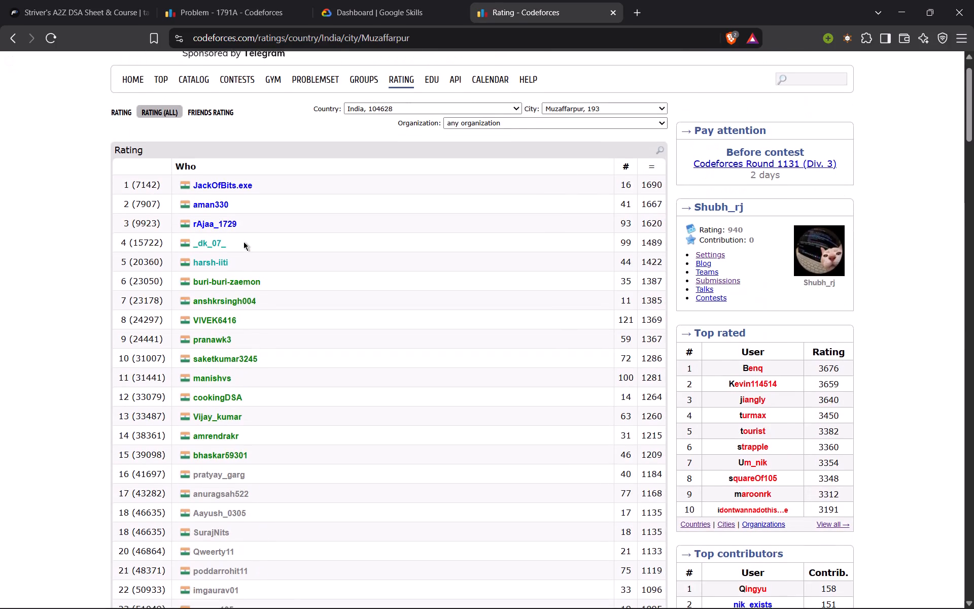
scroll(243, 242, "down", 3)
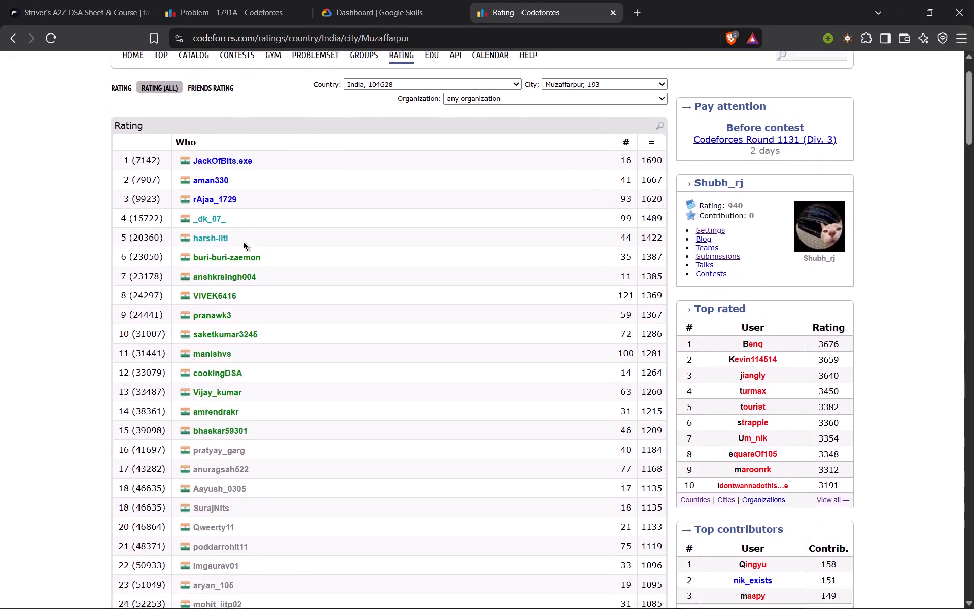
scroll(243, 242, "down", 1)
scroll(243, 242, "up", 4)
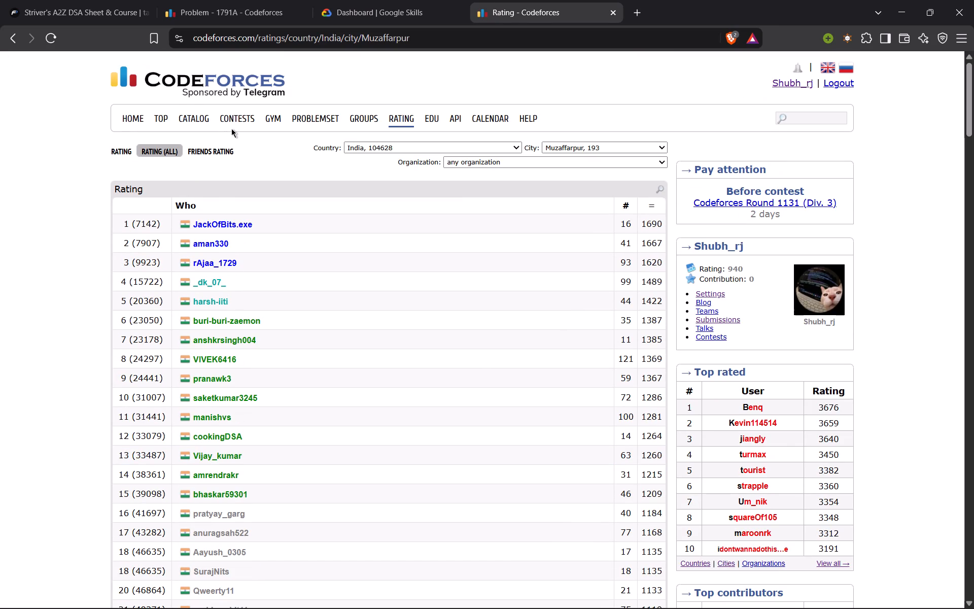
Open the Codeforces contests page to view the current, upcoming and past contests.
left_click(237, 121)
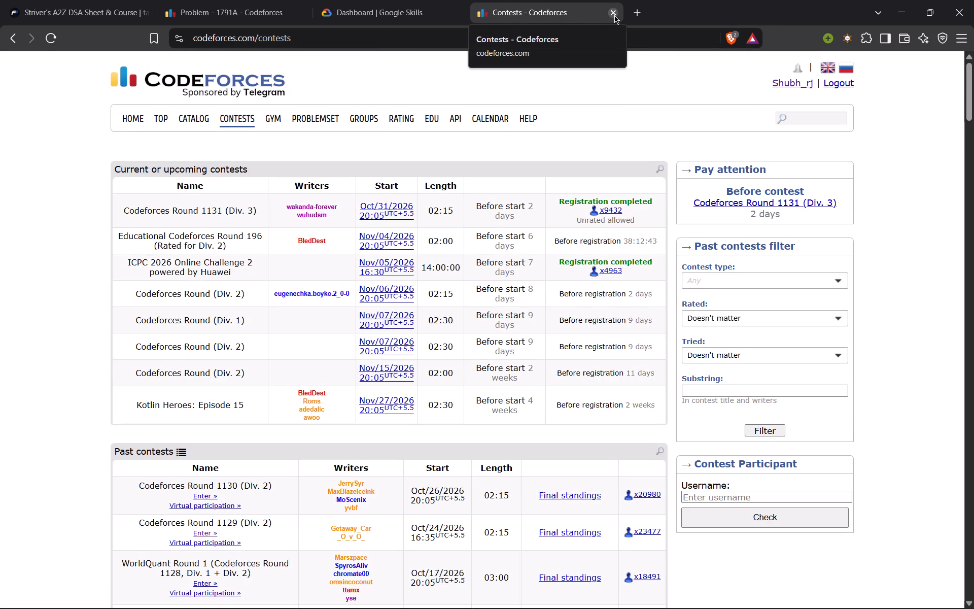
Close the Codeforces contests tab, the whole browser window and the File Explorer window.
left_click(614, 15)
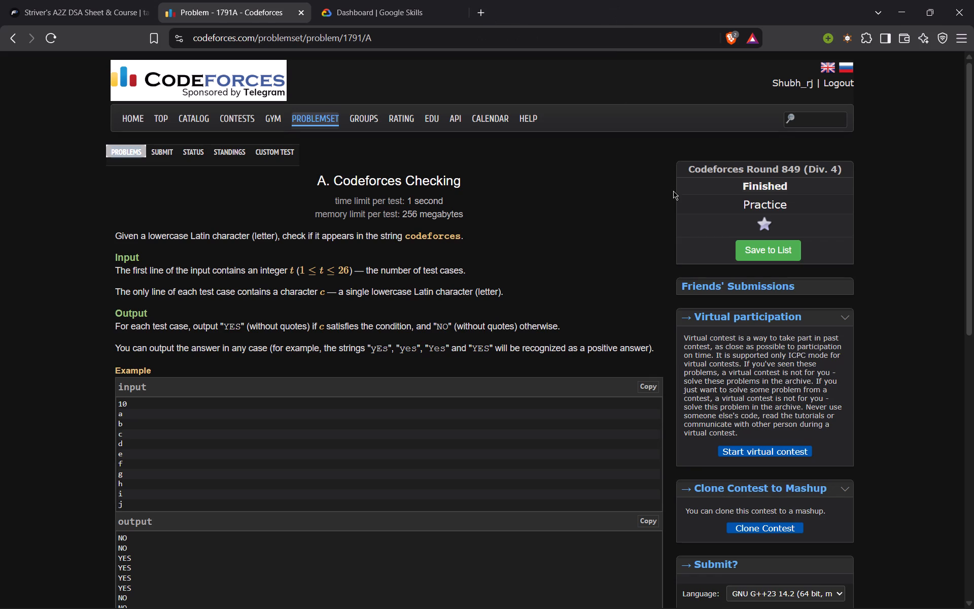
left_click(973, 2)
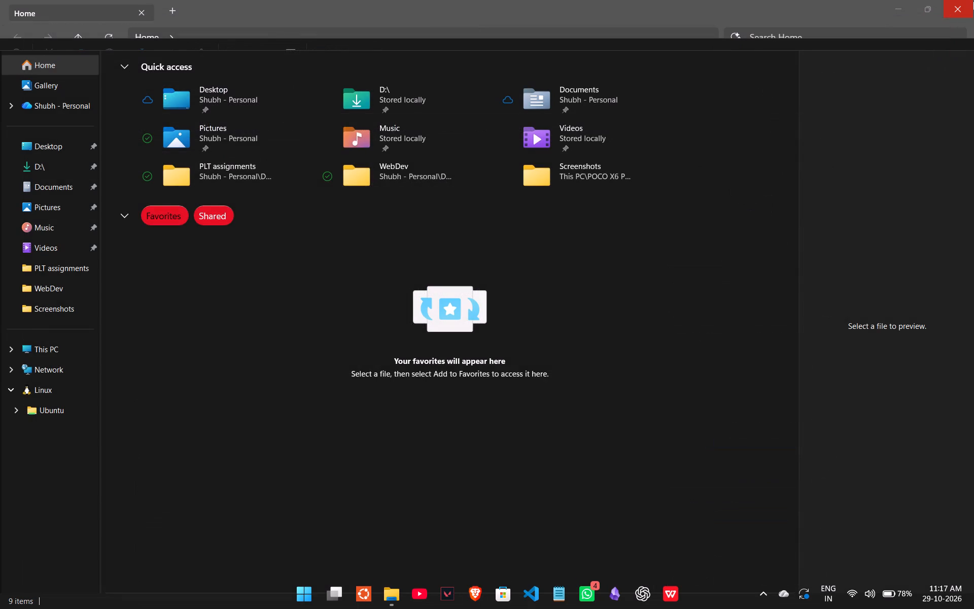
left_click(973, 2)
Bring up the Windows quick system options from the empty desktop.
key("super+x")
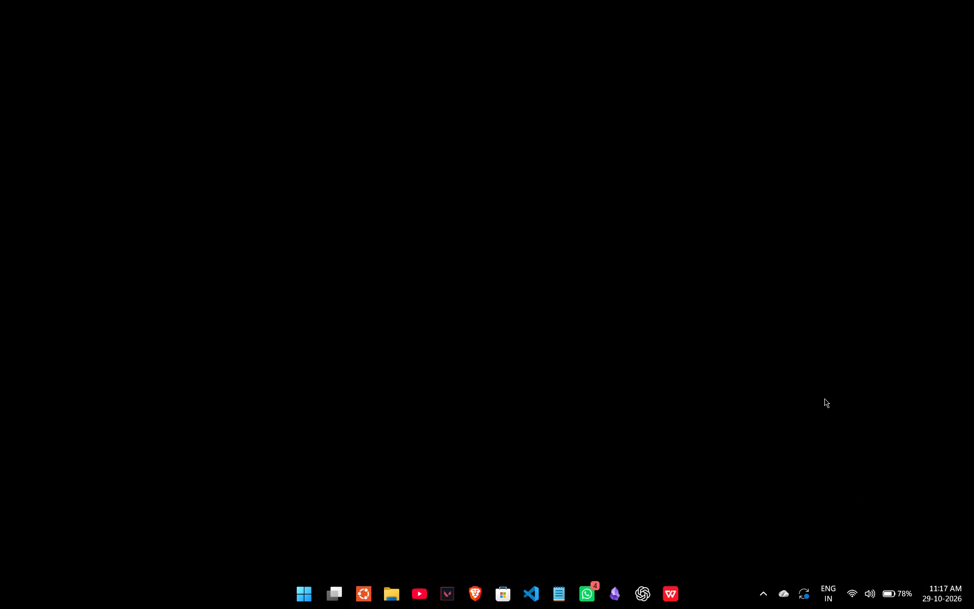